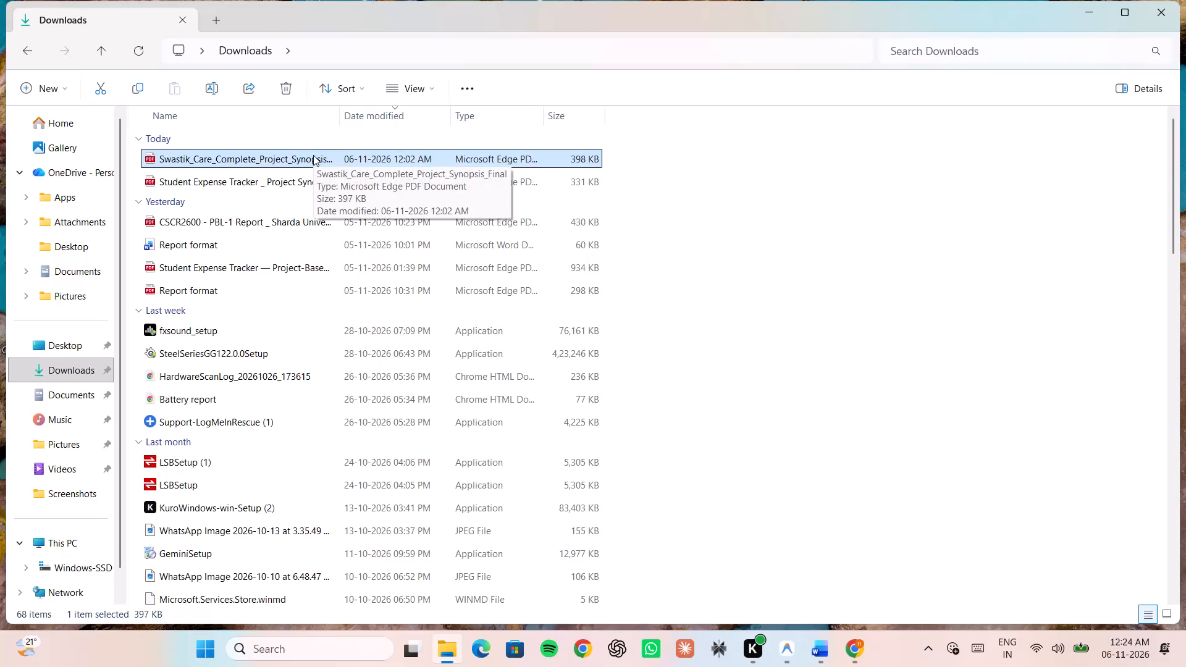
# Open the Student Expense Tracker _ Project Synopsis PDF from Downloads and view its cover page.
pyautogui.doubleClick(310, 187)
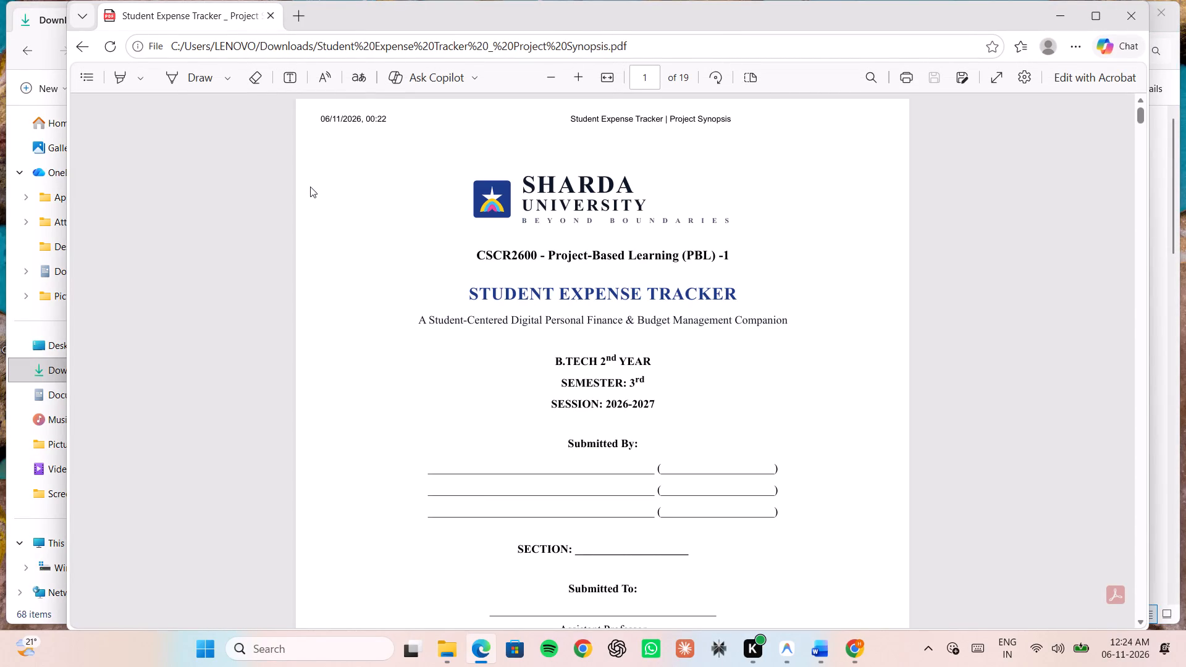
pyautogui.scroll(-1, 591, 376)
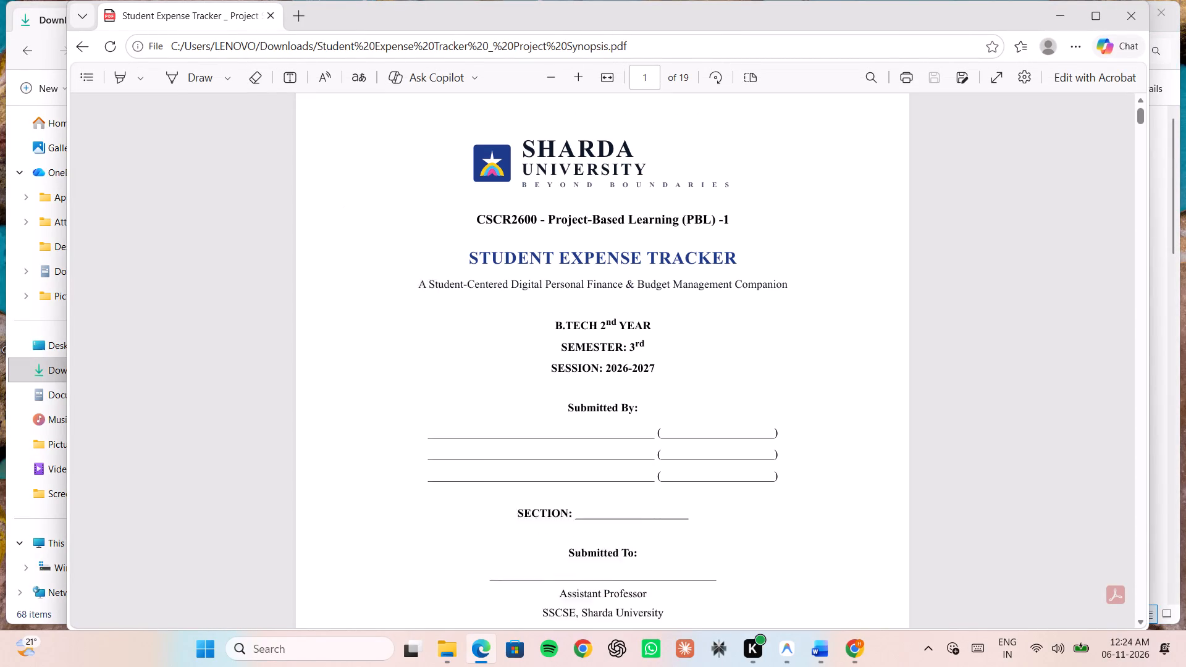
pyautogui.scroll(-1, 591, 376)
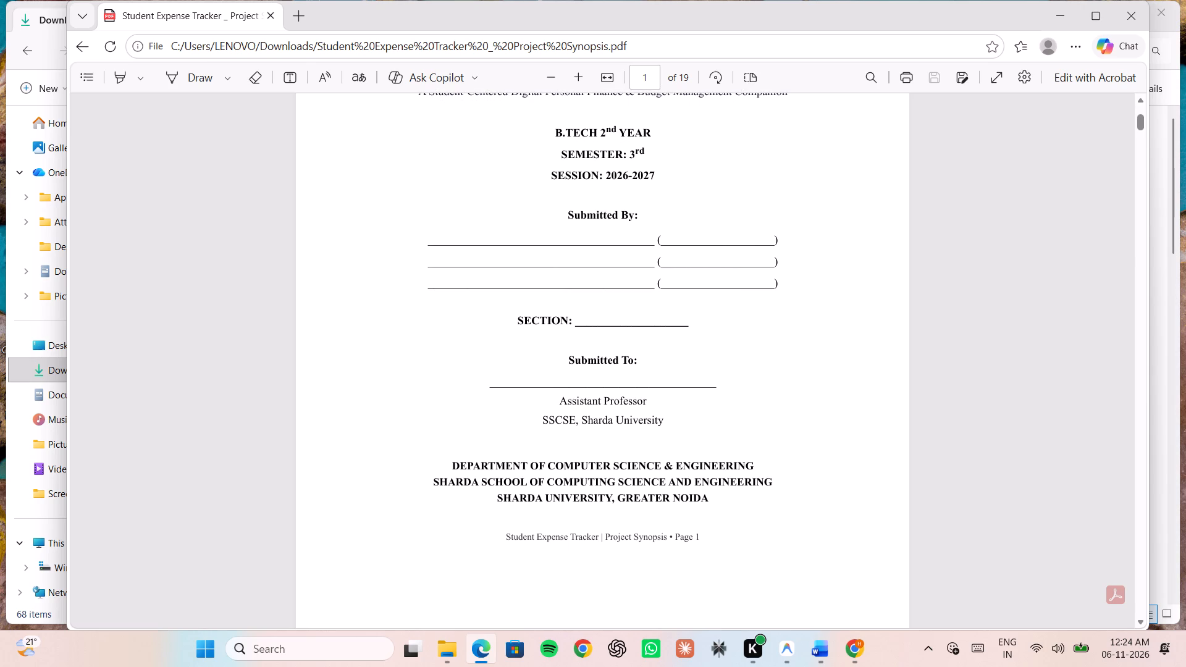
# Save the PDF to Downloads under its current name with the All files type, replacing the existing file.
pyautogui.click(954, 74)
pyautogui.click(418, 277)
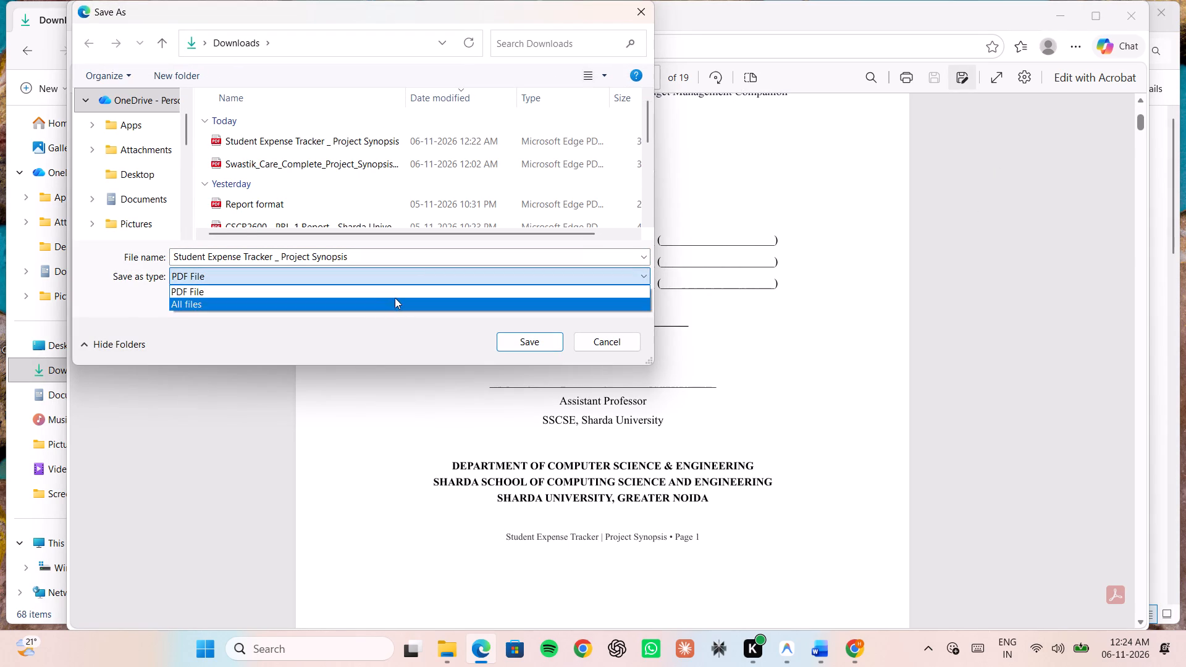
pyautogui.click(395, 304)
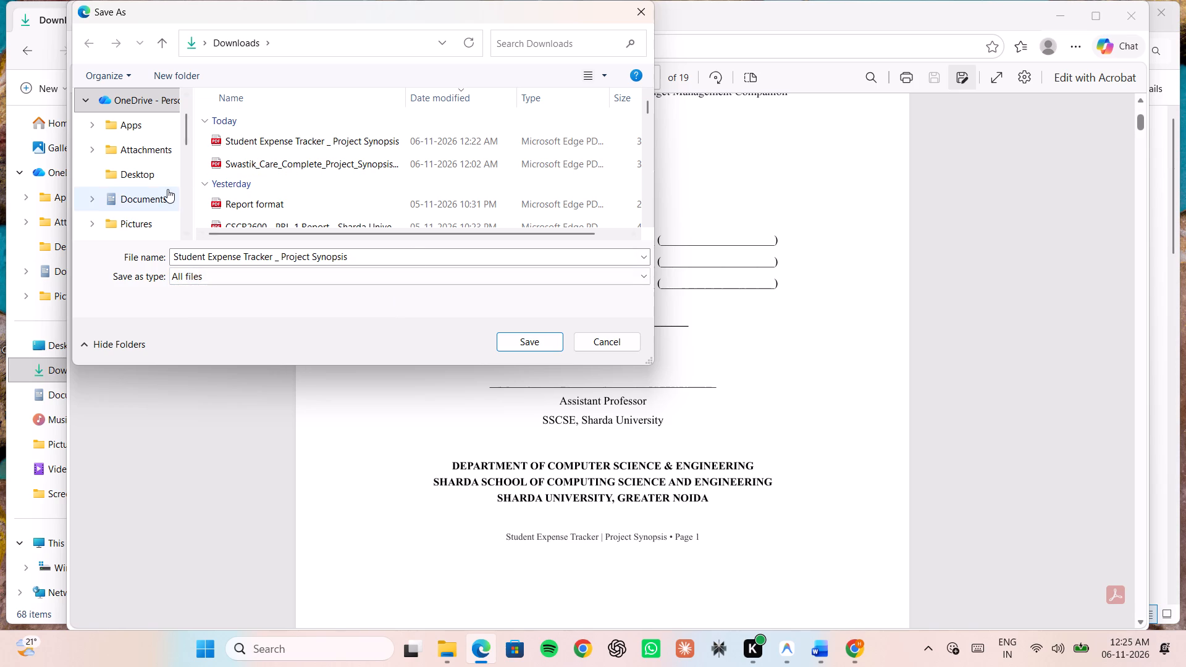
pyautogui.scroll(-1, 167, 187)
pyautogui.click(132, 148)
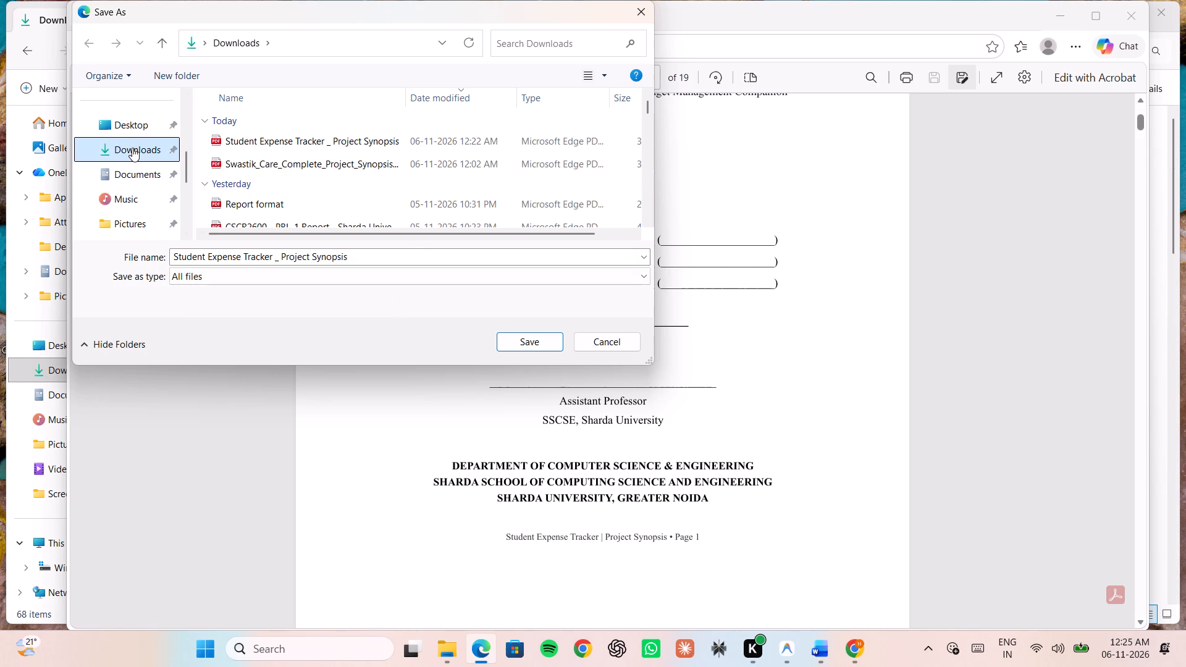
pyautogui.doubleClick(132, 148)
pyautogui.click(531, 348)
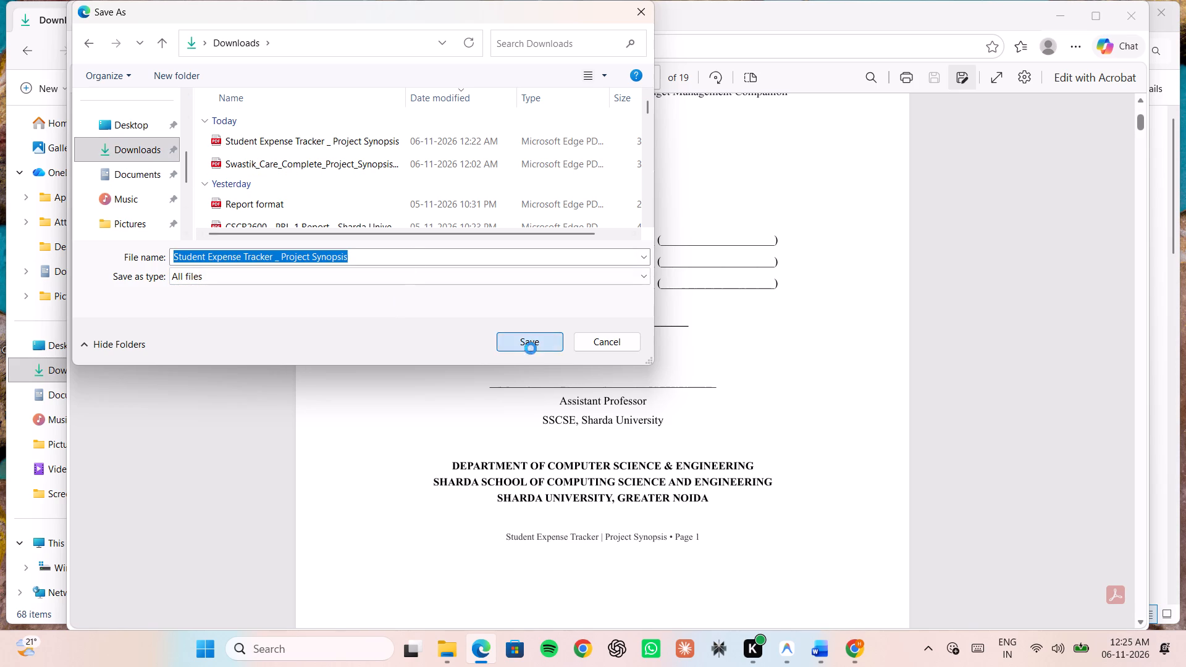
pyautogui.click(645, 325)
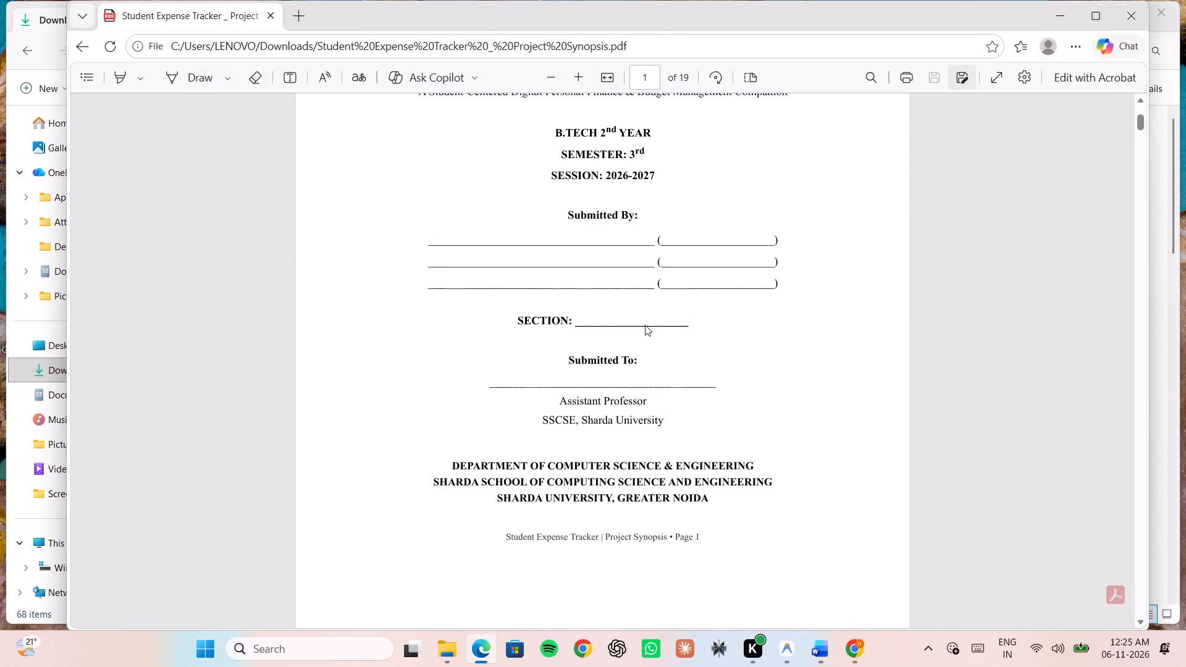
# Refresh the Downloads folder, reopen the saved Student Expense Tracker synopsis to check its format and opening pages, and close the duplicate view.
pyautogui.click(1052, 8)
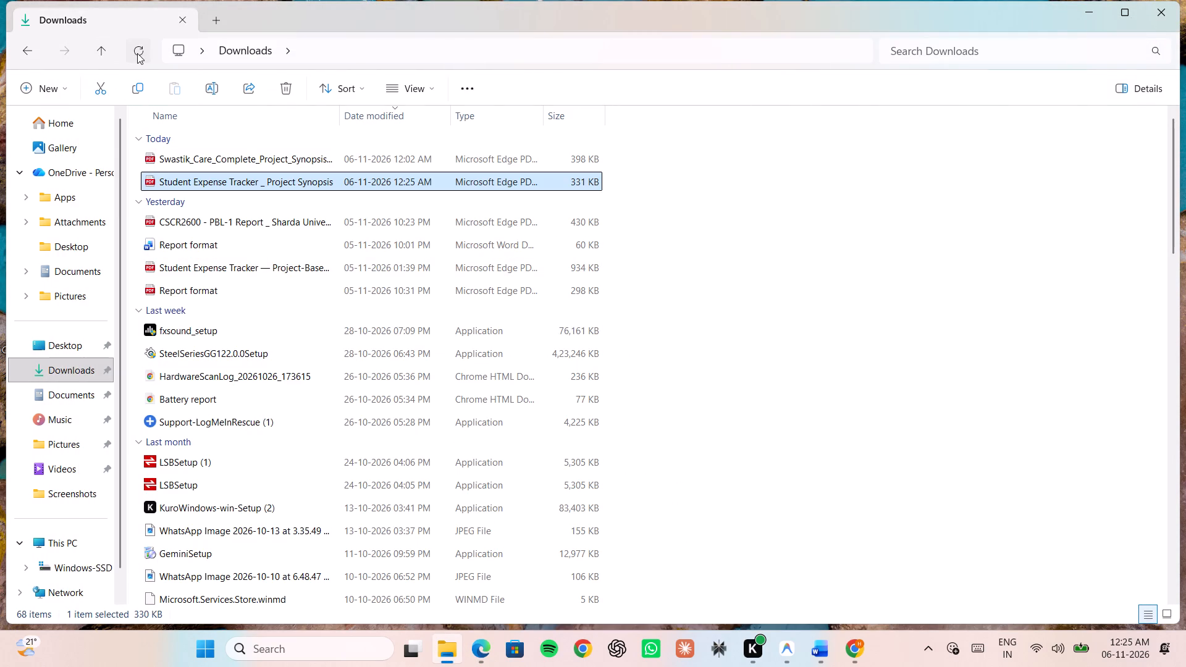
pyautogui.click(137, 53)
pyautogui.doubleClick(256, 152)
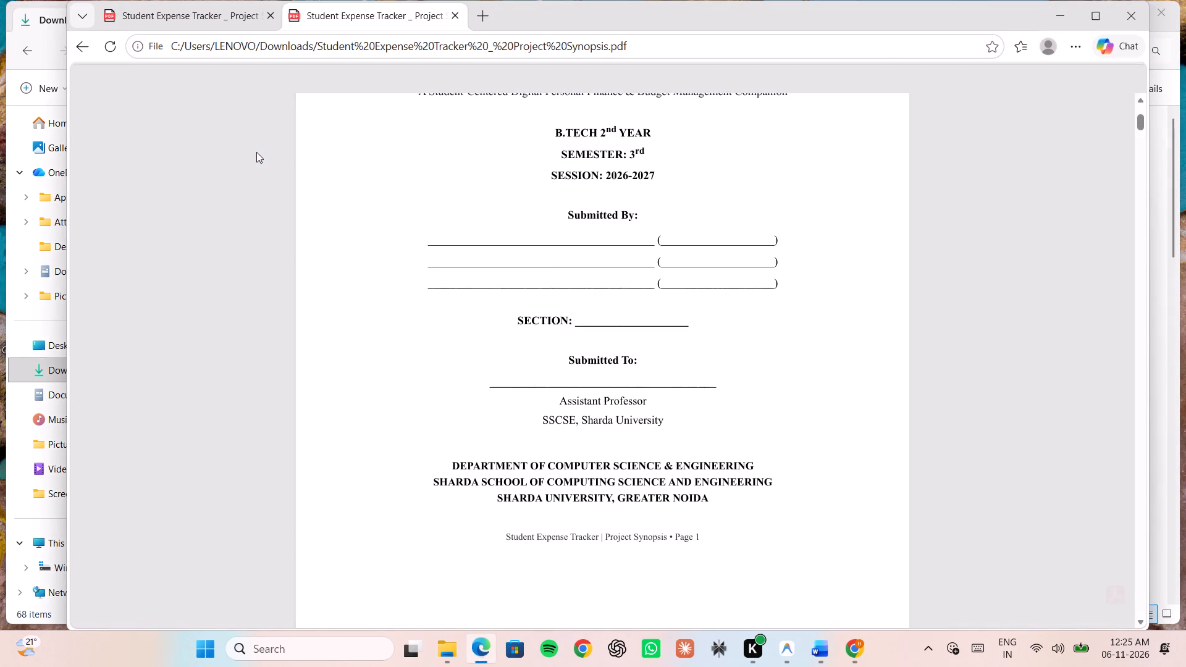
pyautogui.scroll(6, 549, 305)
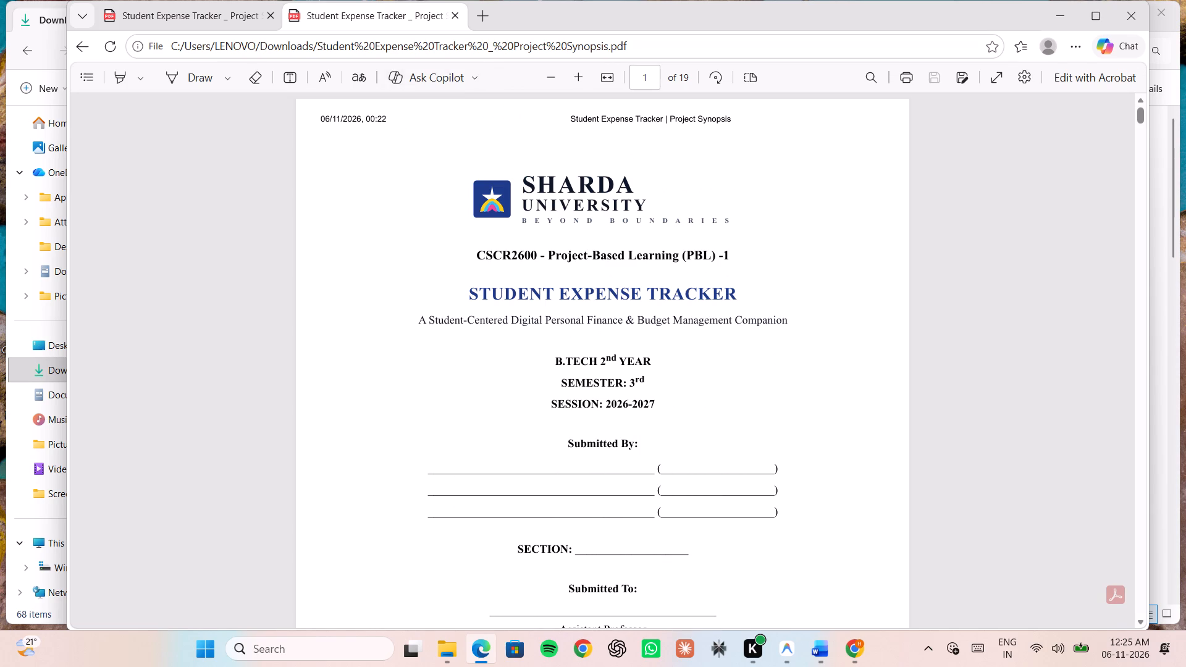
pyautogui.scroll(-6, 553, 238)
pyautogui.scroll(5, 553, 238)
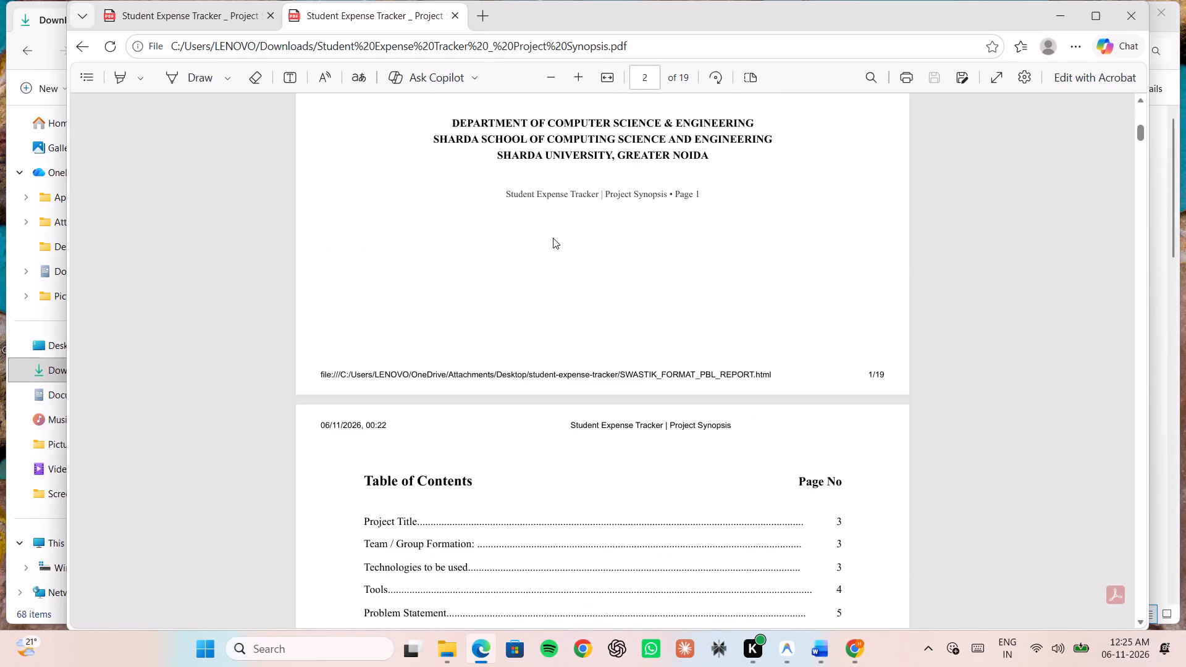
pyautogui.scroll(2, 553, 238)
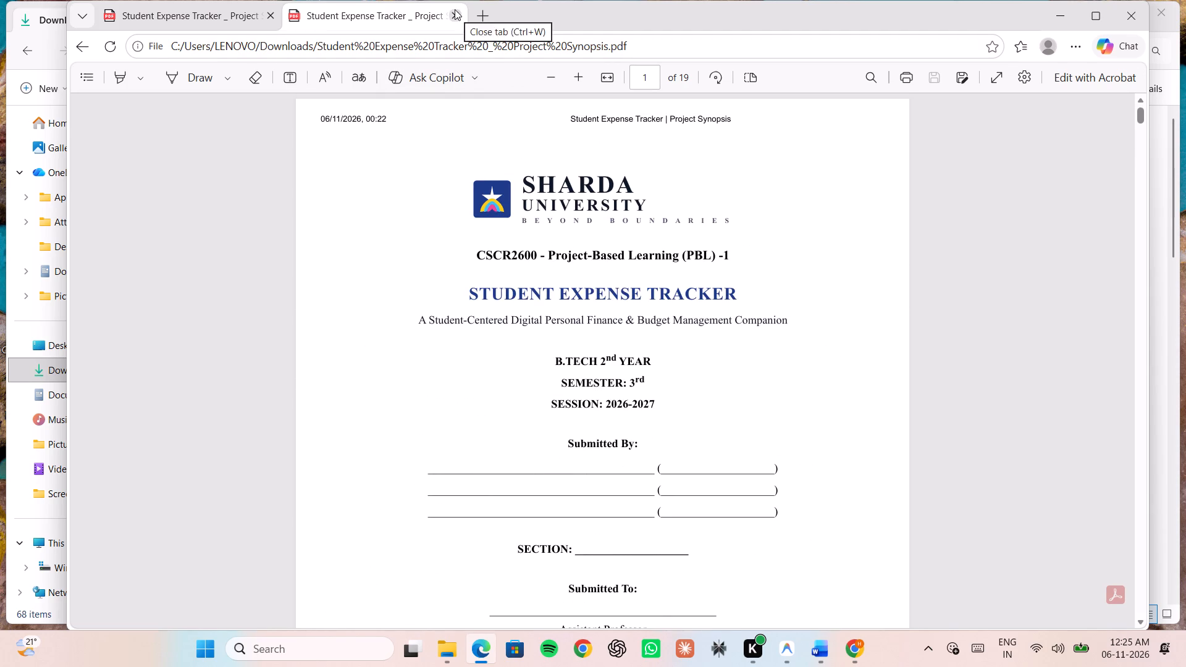
pyautogui.click(455, 9)
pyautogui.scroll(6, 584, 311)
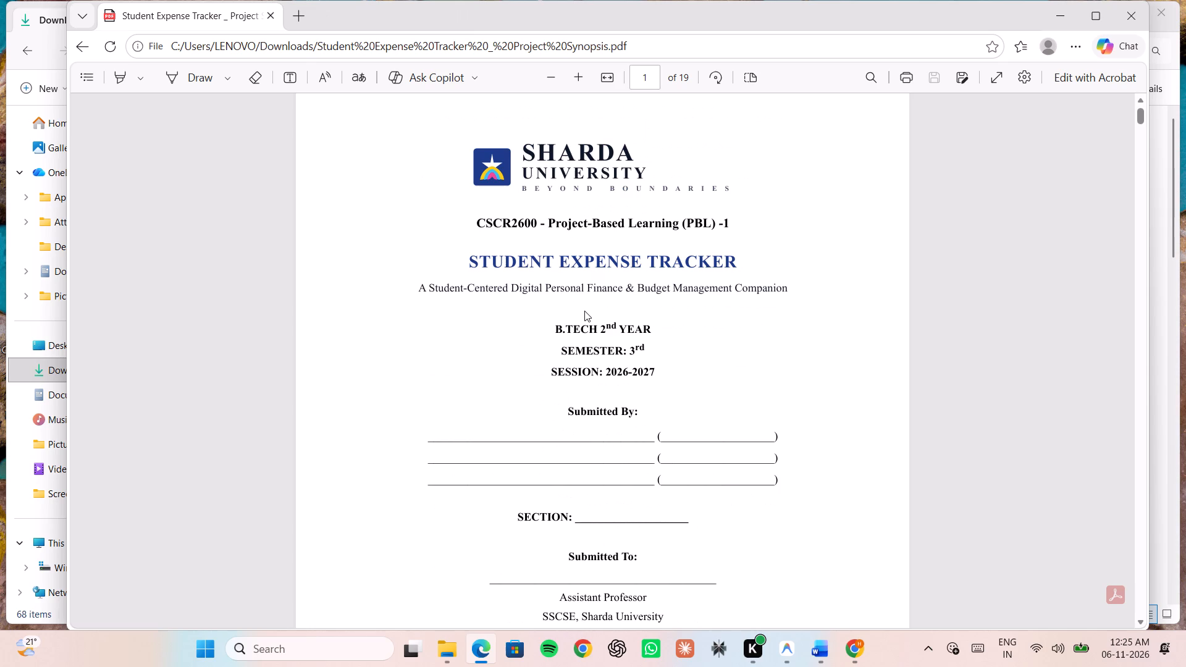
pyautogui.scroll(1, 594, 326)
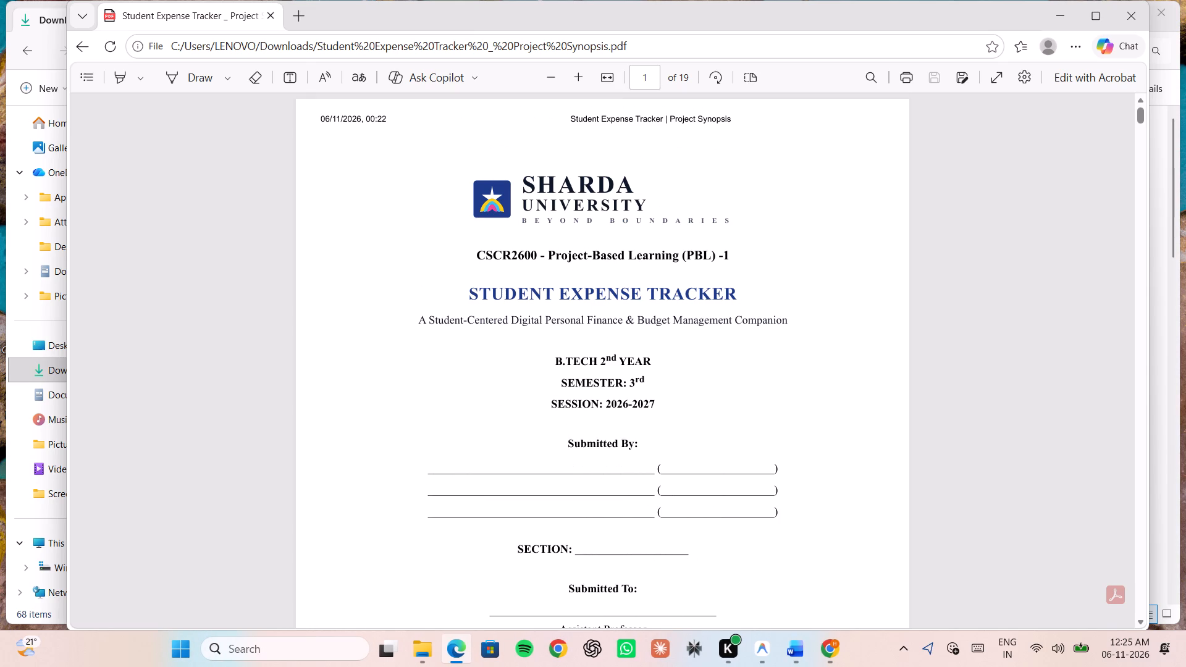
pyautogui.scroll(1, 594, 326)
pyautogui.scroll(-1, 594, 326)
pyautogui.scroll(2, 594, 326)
pyautogui.click(1059, 23)
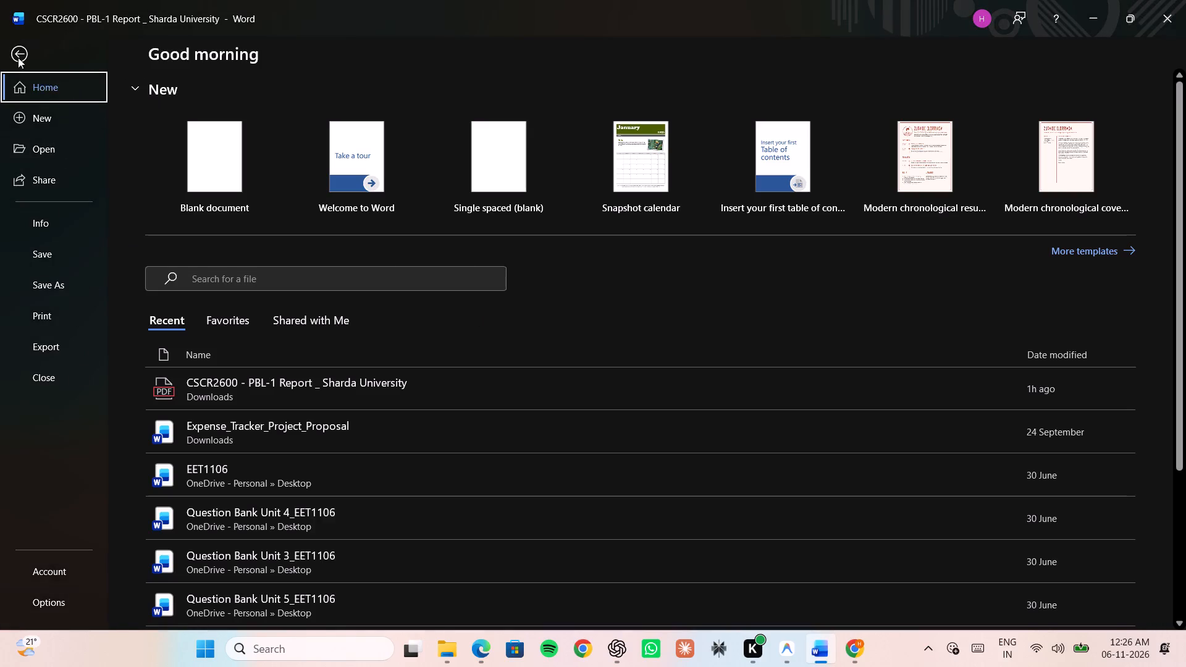
pyautogui.click(57, 155)
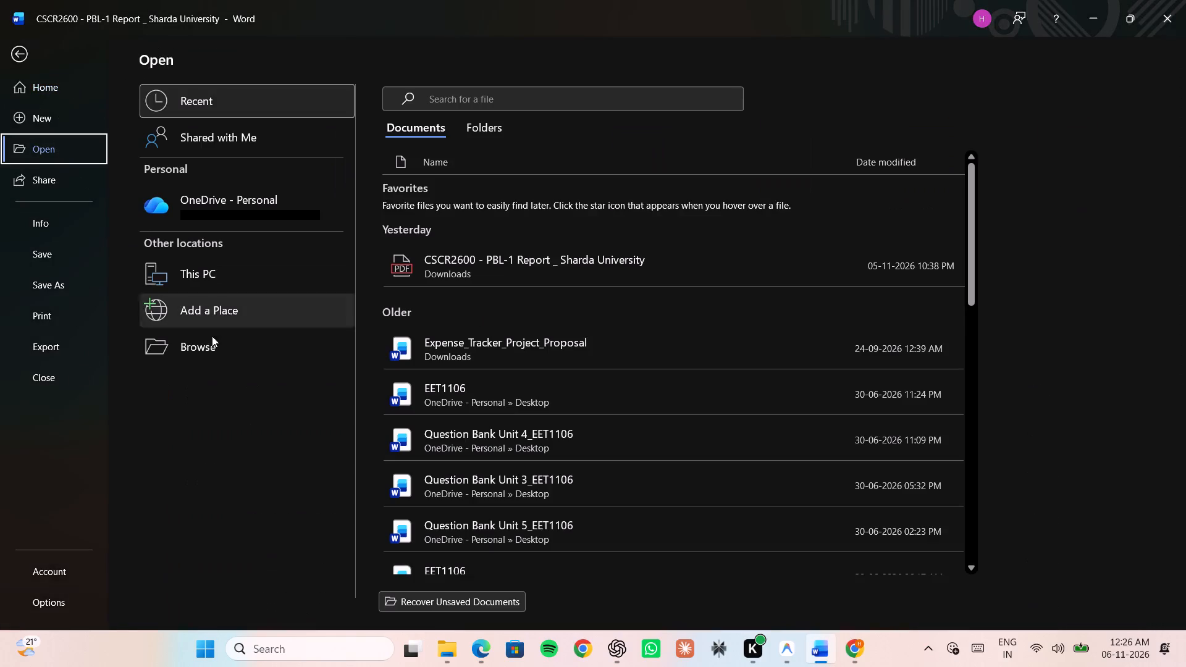
pyautogui.click(225, 342)
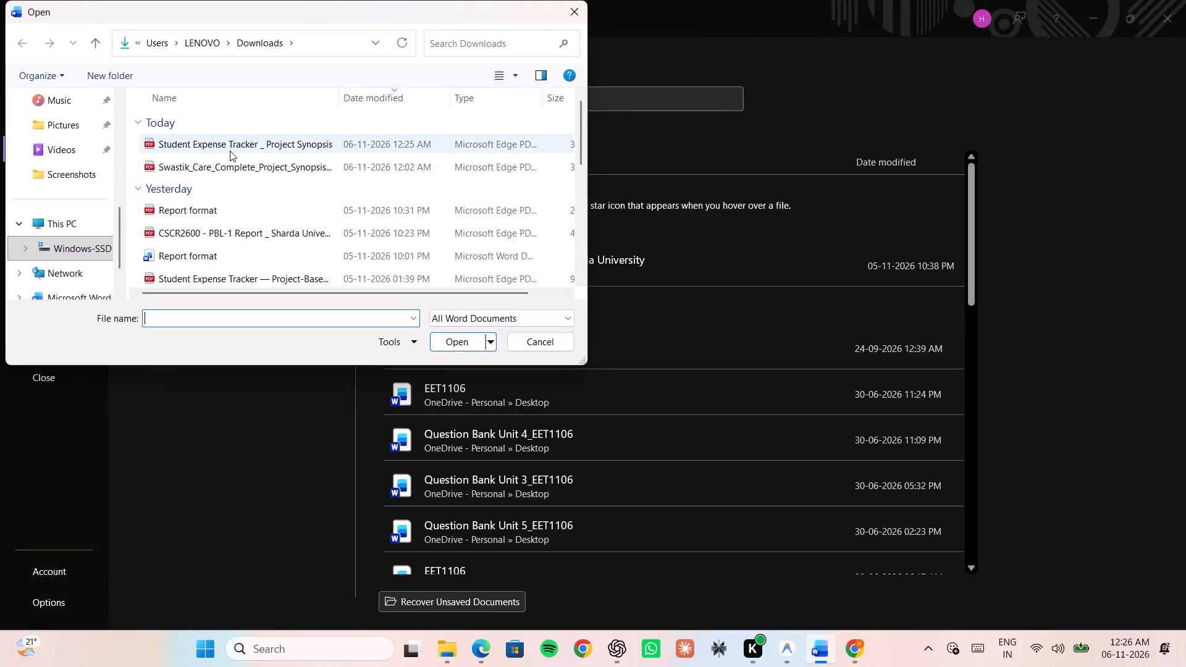
pyautogui.doubleClick(256, 146)
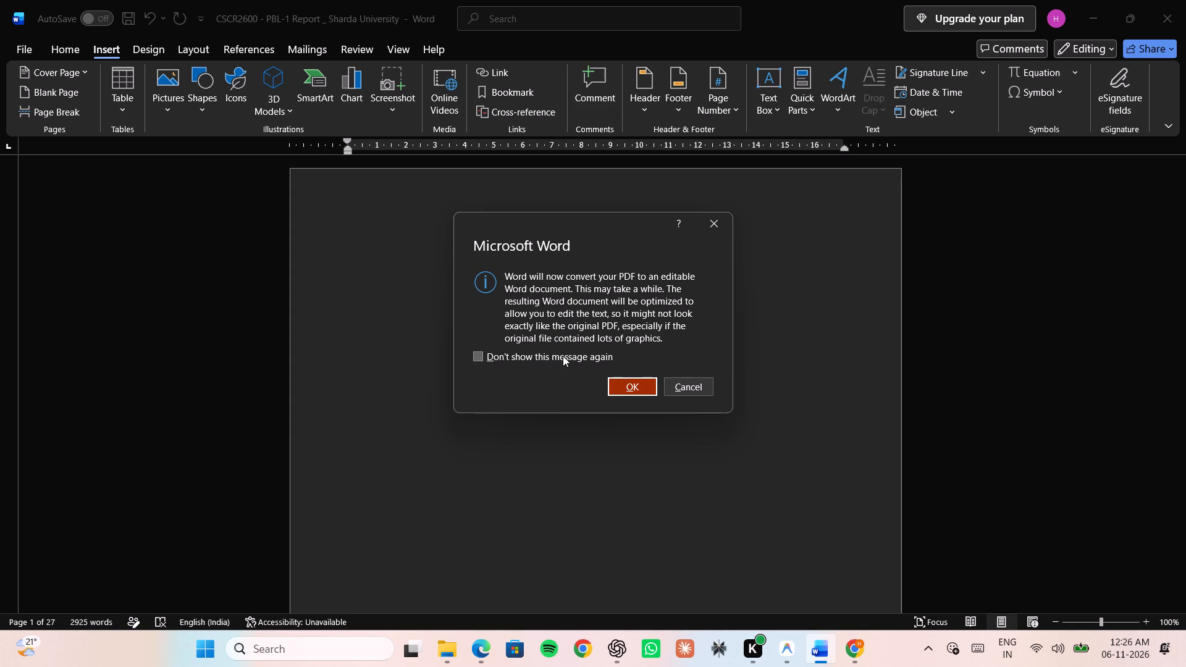
pyautogui.click(625, 385)
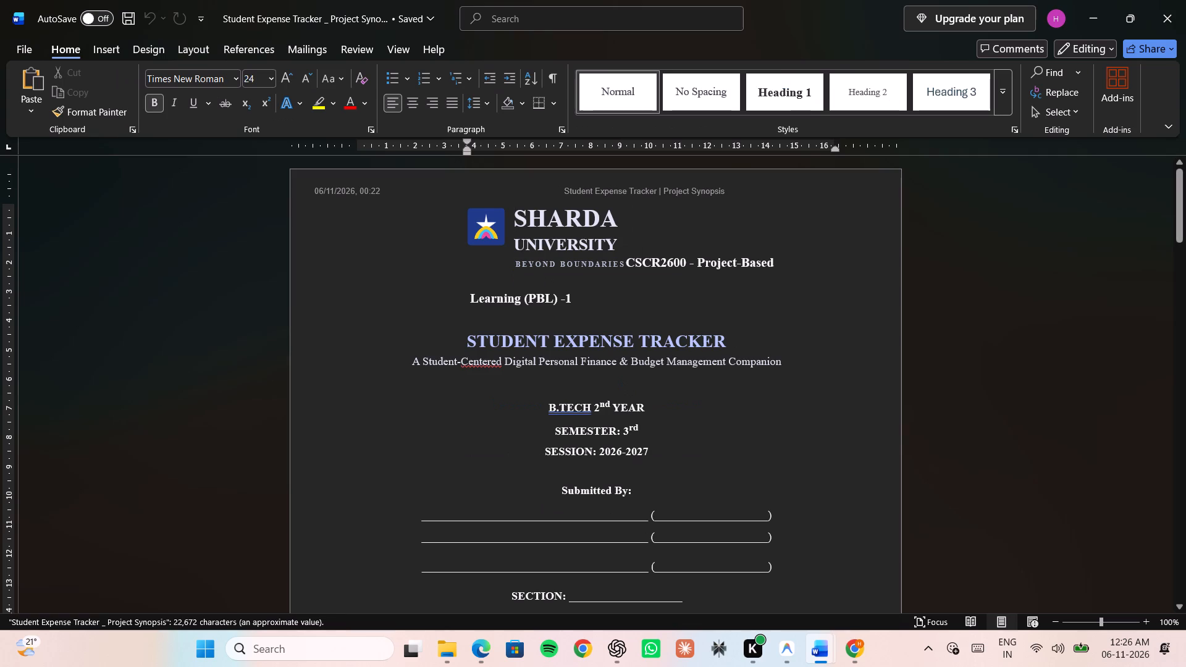
# Review the converted synopsis from the cover page through the last page, checking its layout, contents list and tables.
pyautogui.scroll(-6, 625, 385)
pyautogui.scroll(6, 625, 385)
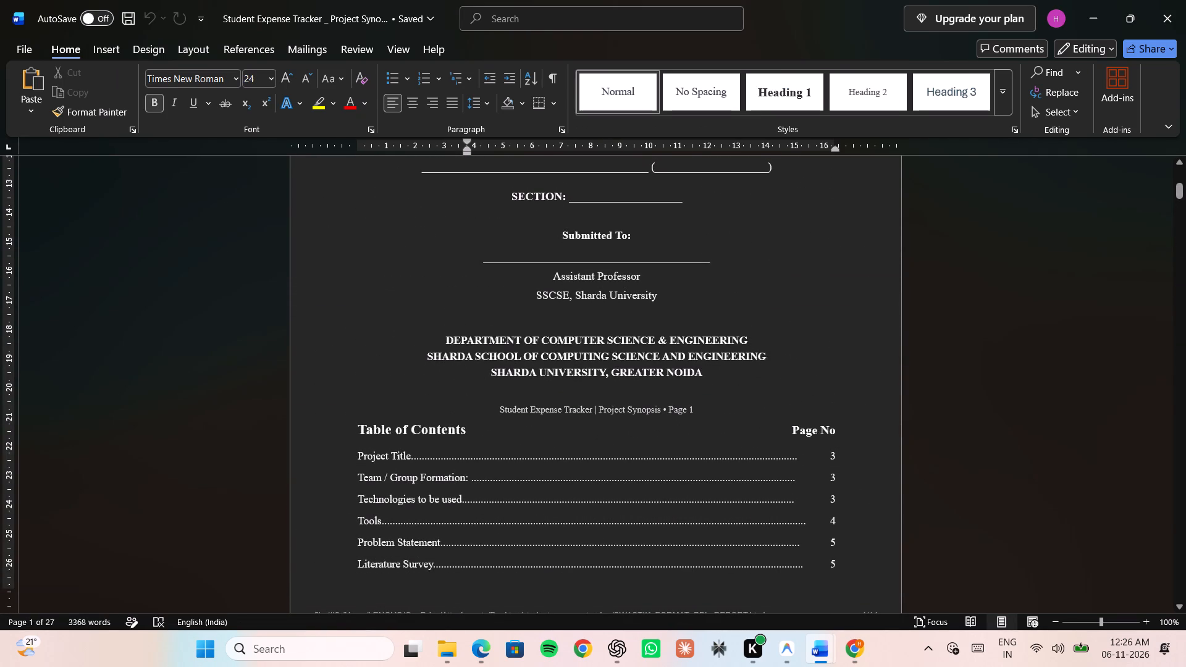
pyautogui.scroll(-4, 491, 395)
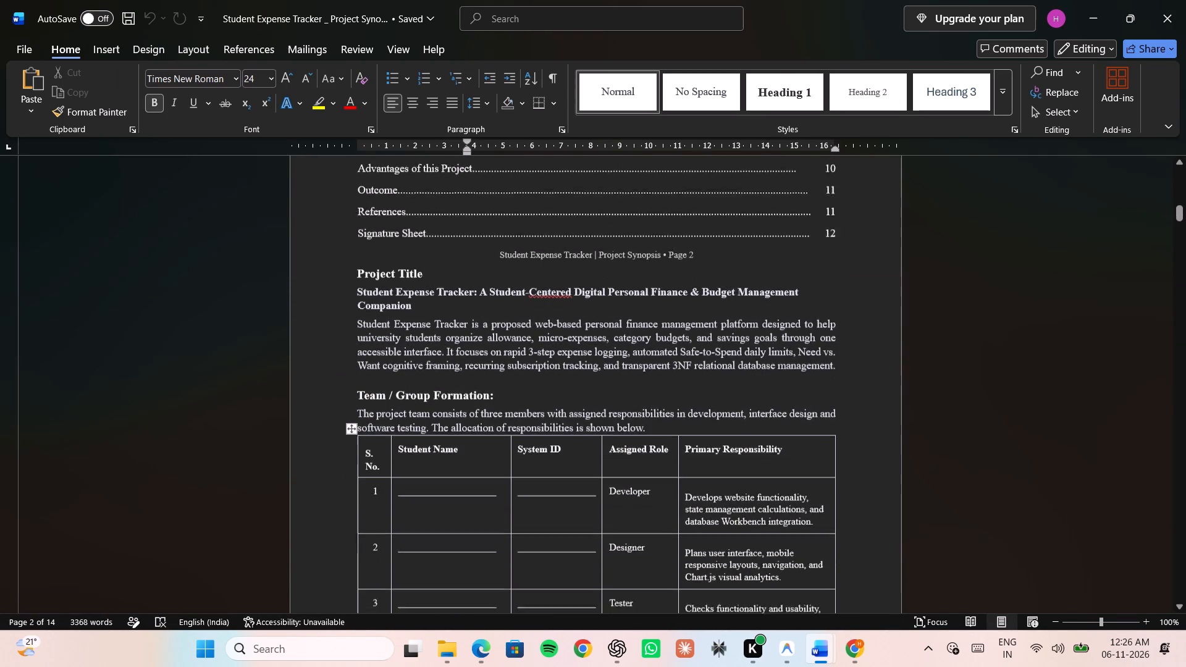
pyautogui.scroll(-11, 491, 395)
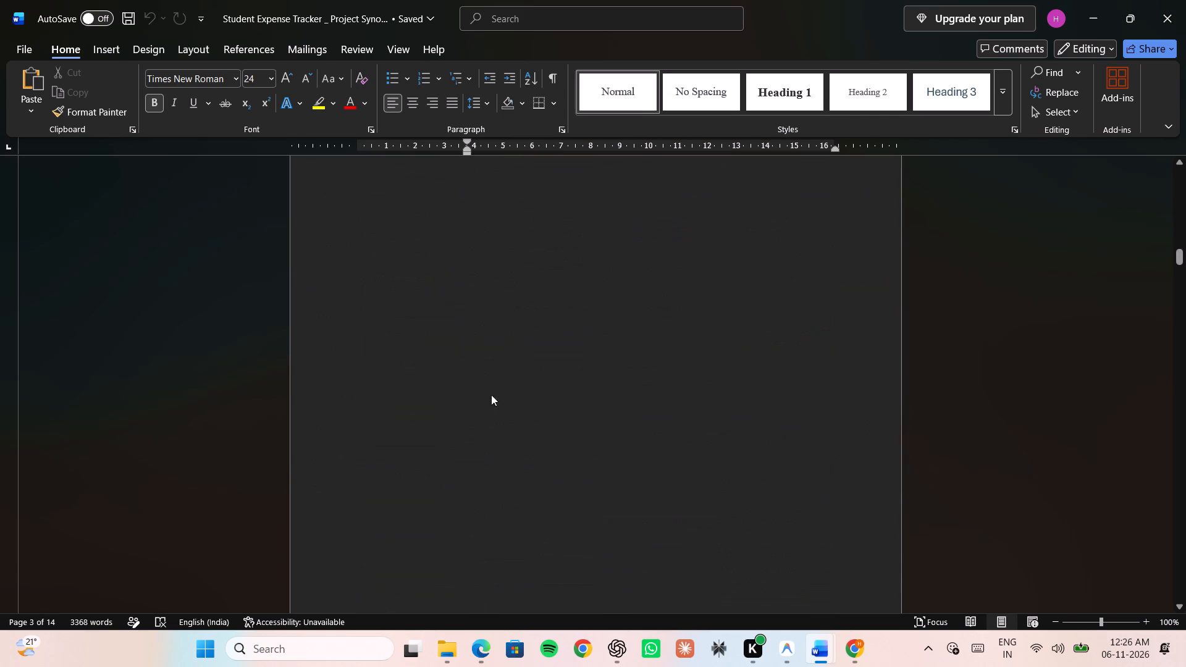
pyautogui.scroll(-3, 491, 395)
pyautogui.scroll(-20, 491, 395)
pyautogui.scroll(-8, 491, 395)
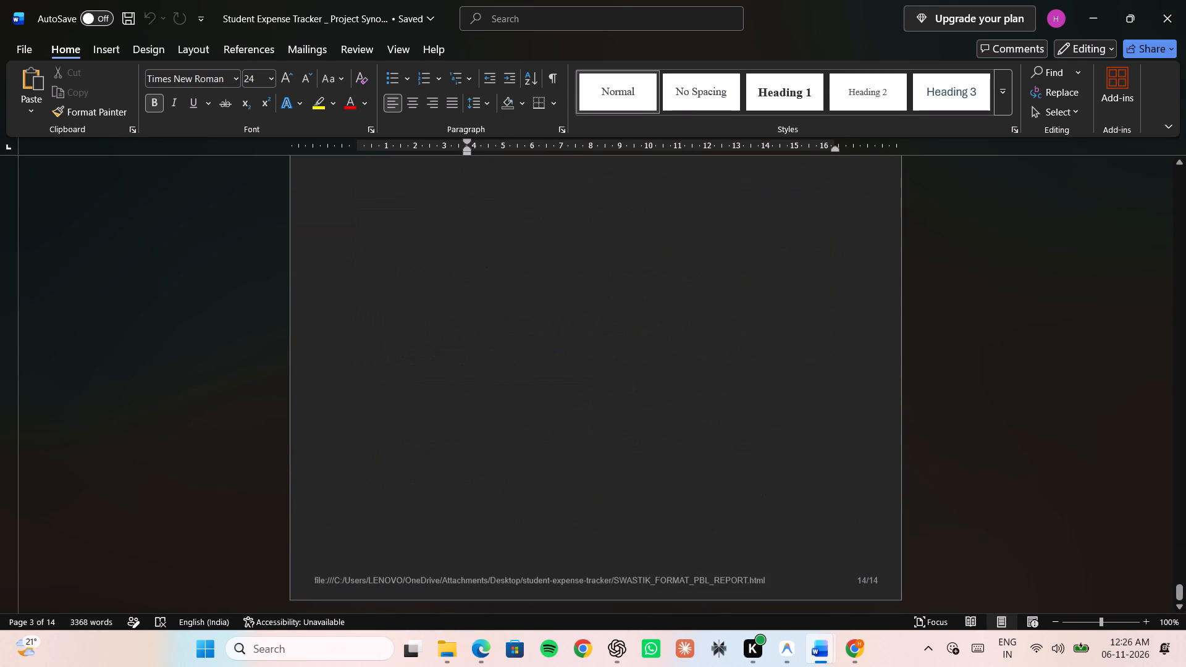
pyautogui.scroll(7, 491, 395)
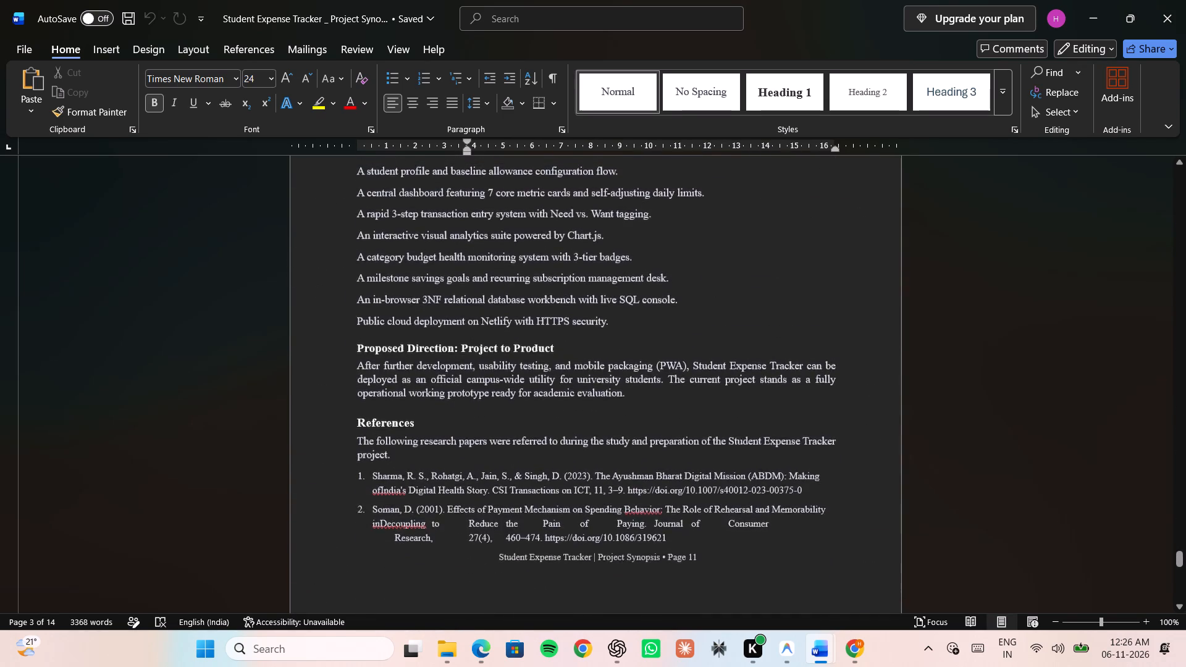
pyautogui.scroll(6, 491, 395)
pyautogui.scroll(20, 491, 395)
pyautogui.scroll(6, 491, 395)
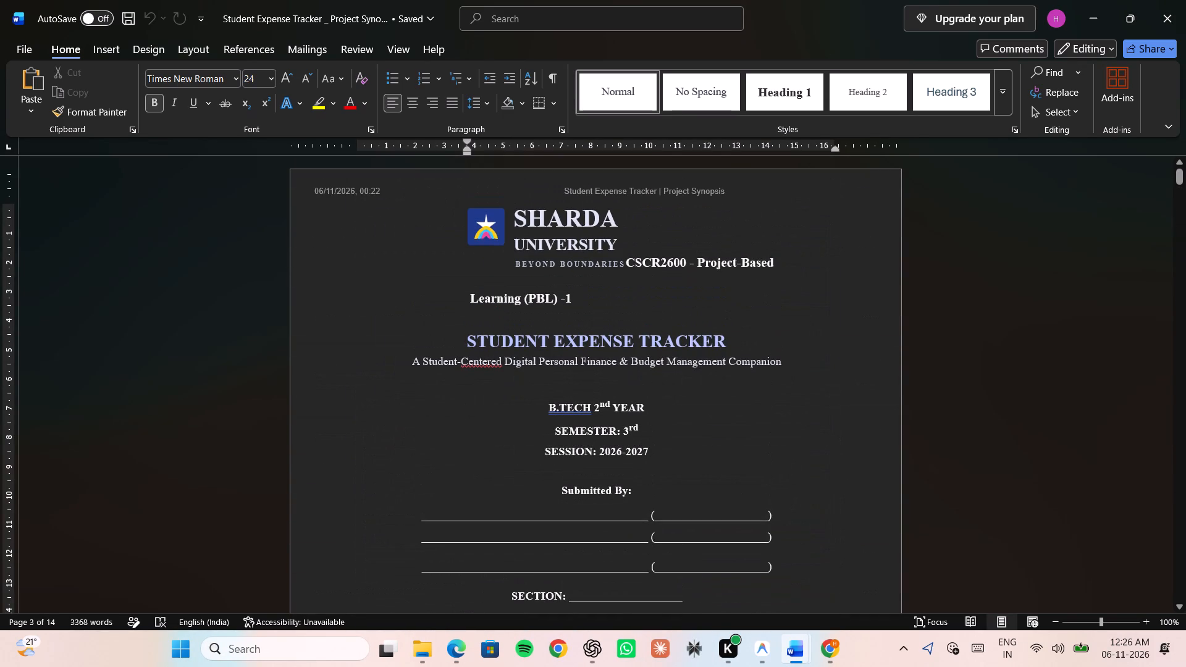
pyautogui.scroll(-3, 448, 197)
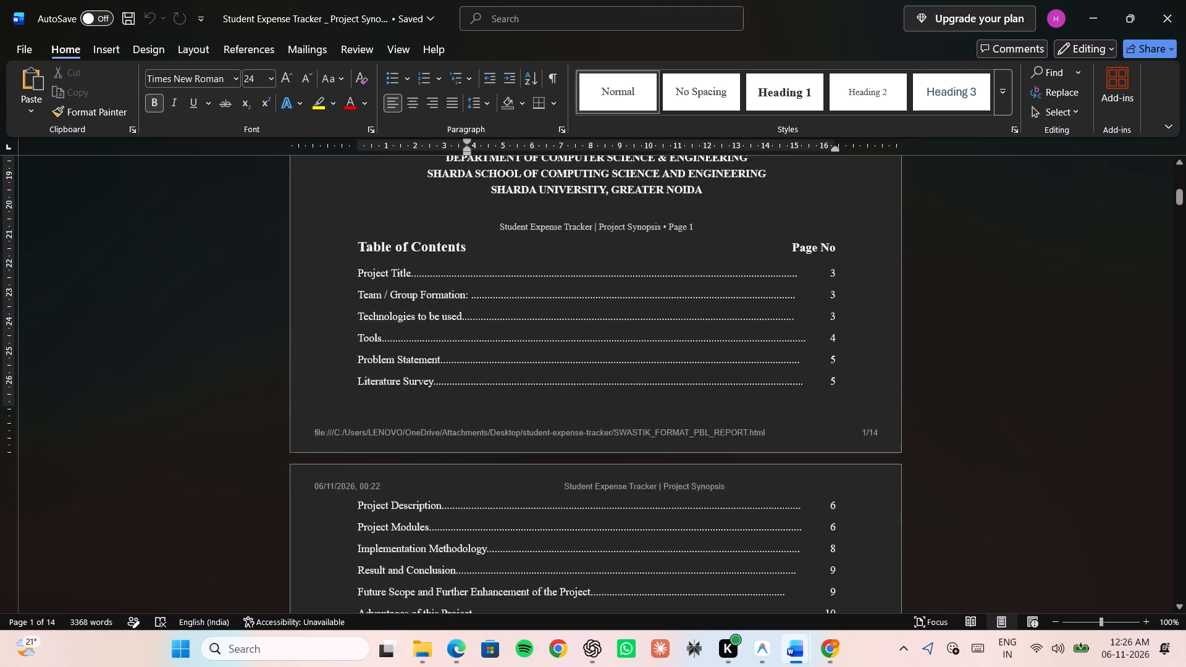
pyautogui.scroll(3, 448, 197)
pyautogui.scroll(-1, 448, 197)
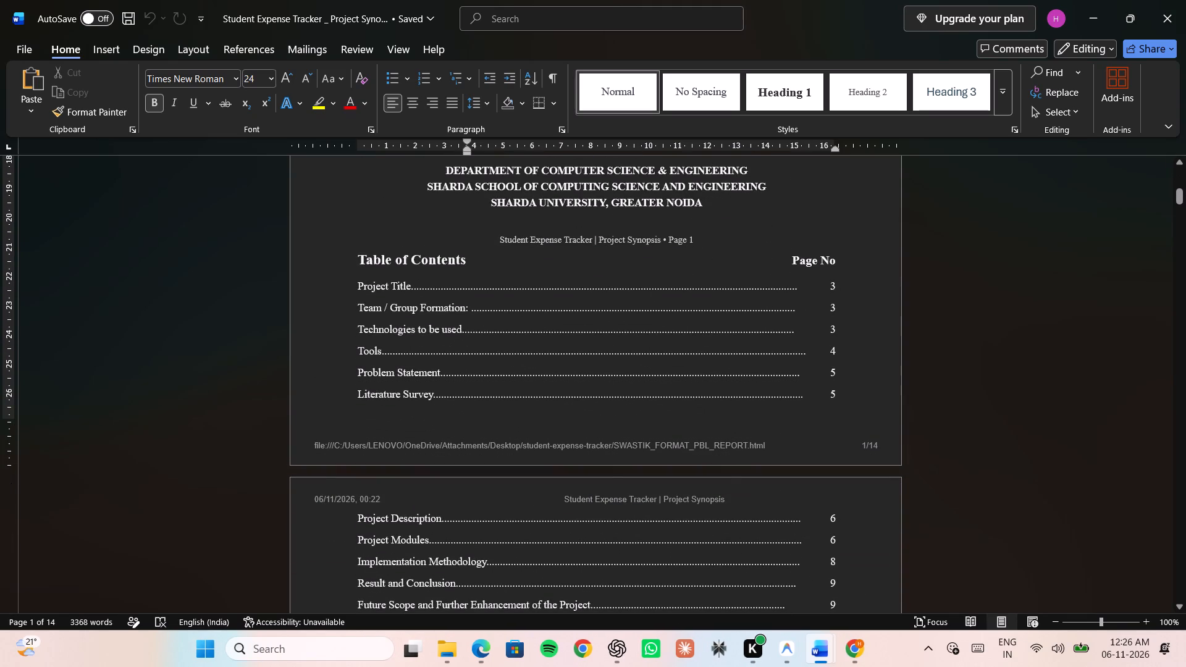
# Insert six empty paragraphs before the Table of Contents heading to push it off the cover page.
pyautogui.click(355, 249)
pyautogui.click(347, 256)
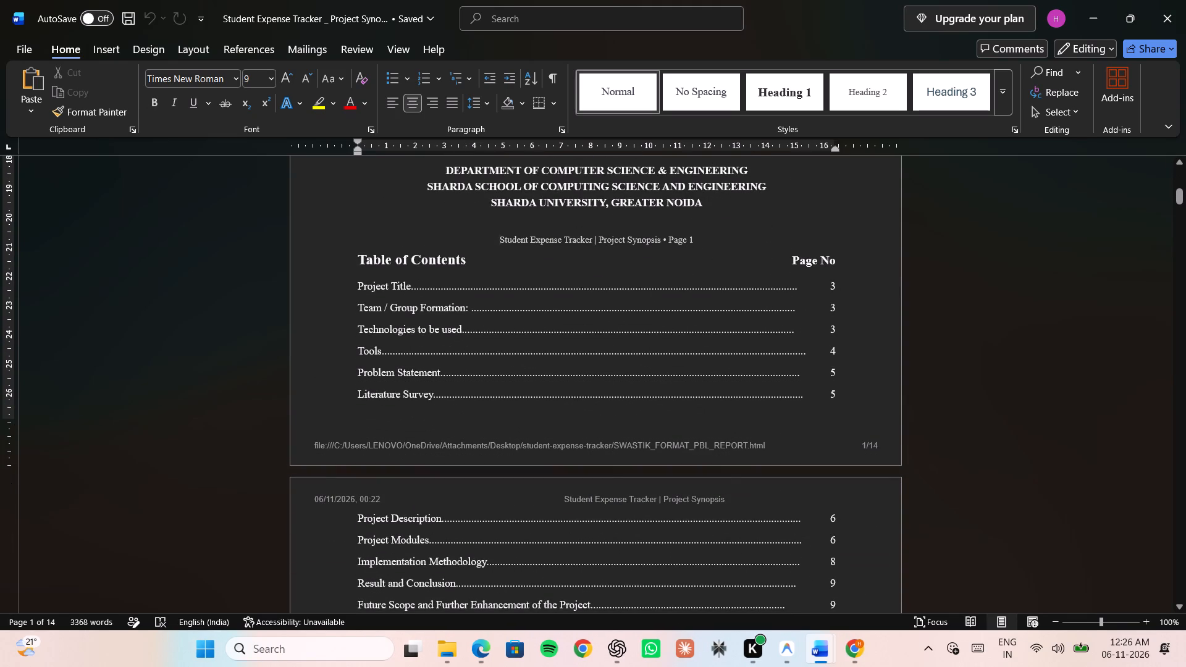
pyautogui.click(347, 256)
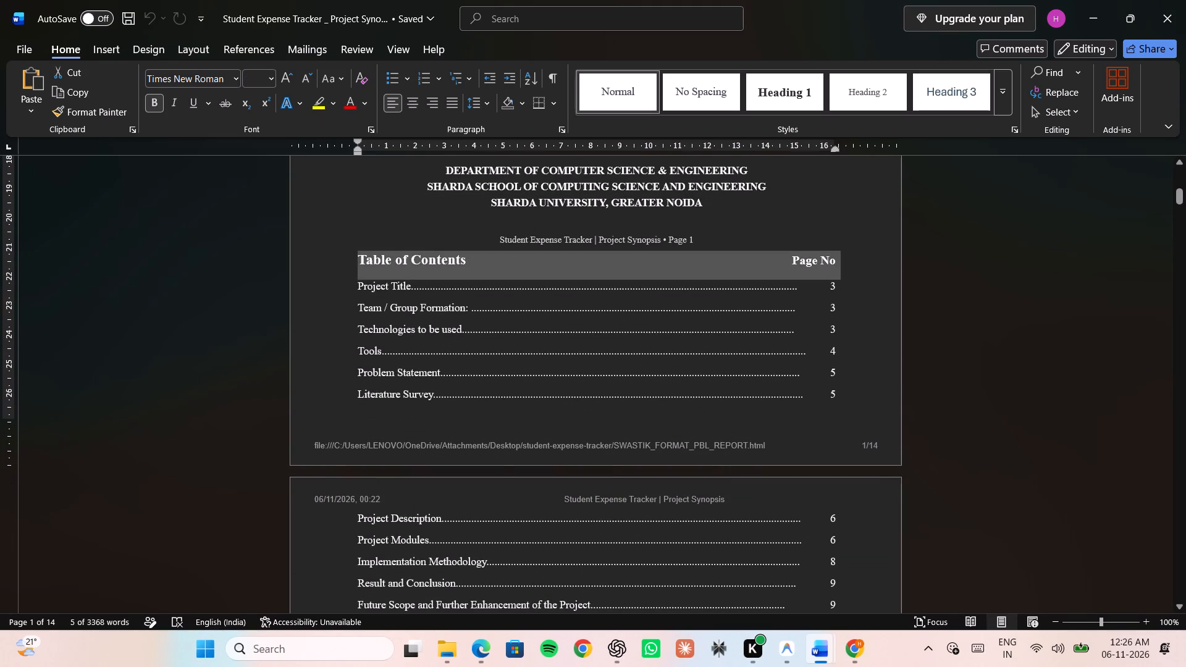
pyautogui.press('Down')
pyautogui.press('Up')
pyautogui.press('Down')
pyautogui.press('Left')
pyautogui.press('Left')
pyautogui.press('Up')
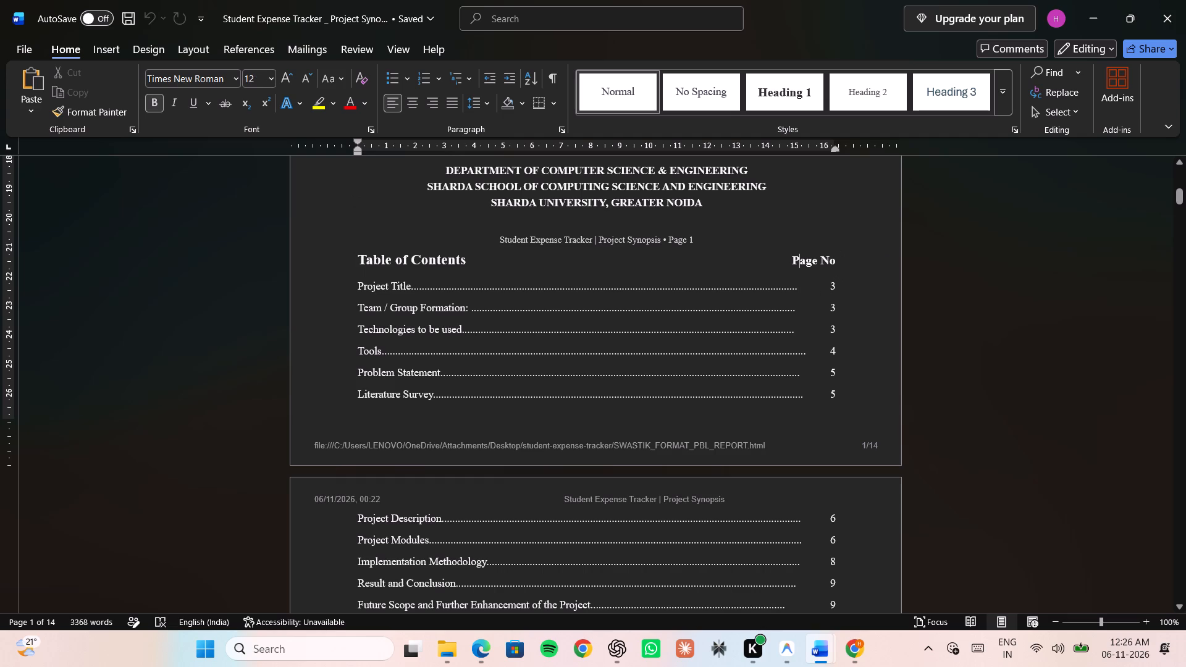
pyautogui.press('Left')
pyautogui.press('Left')
pyautogui.press('Left')
pyautogui.press('Left')
pyautogui.press('Left')
pyautogui.press('Left')
pyautogui.press('Left')
pyautogui.press('Left')
pyautogui.press('Left')
pyautogui.press('Left')
pyautogui.press('Left')
pyautogui.press('Left')
pyautogui.press('Left')
pyautogui.press('Left')
pyautogui.press('Left')
pyautogui.press('Left')
pyautogui.press('Left')
pyautogui.press('Left')
pyautogui.press('Left')
pyautogui.press('Left')
pyautogui.press('Down')
pyautogui.press('Left')
pyautogui.press('Left')
pyautogui.press('Left')
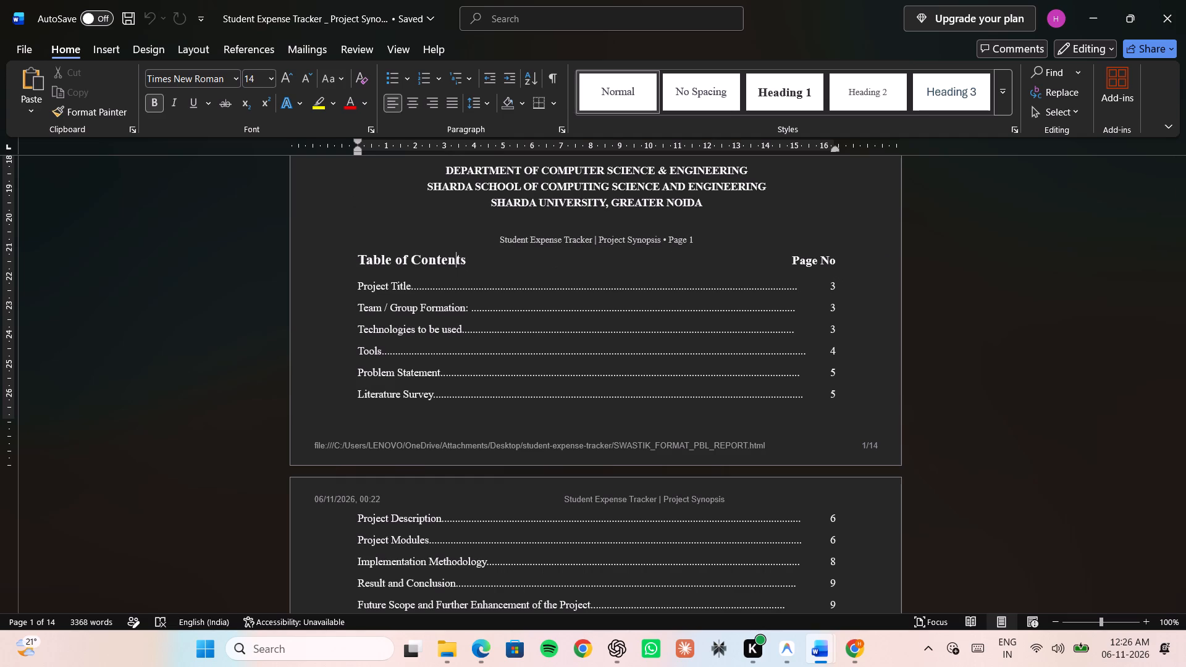
pyautogui.press('Left')
pyautogui.press('Left')
pyautogui.press('Left')
pyautogui.press('Left')
pyautogui.press('Left')
pyautogui.press('Left')
pyautogui.press('Left')
pyautogui.press('Left')
pyautogui.press('Left')
pyautogui.press('Left')
pyautogui.press('Left')
pyautogui.press('Left')
pyautogui.press('Left')
pyautogui.press('Left')
pyautogui.press('Left')
pyautogui.press('Return')
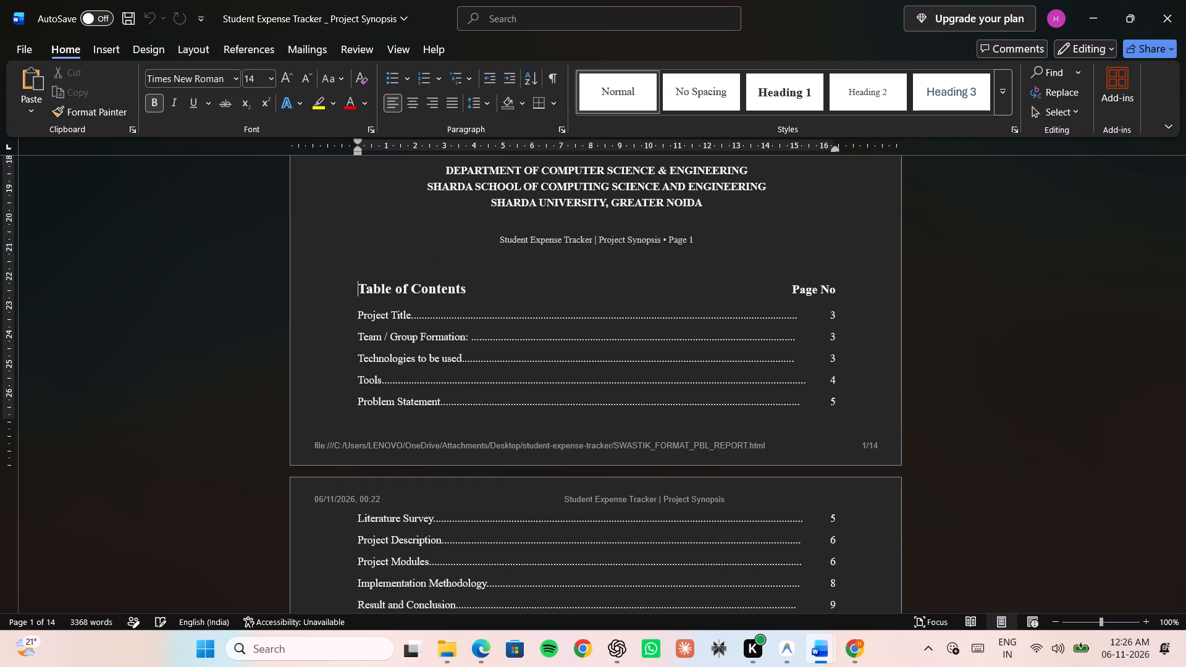
pyautogui.press('Return')
pyautogui.press('Return')
pyautogui.press('Return')
pyautogui.press('Return')
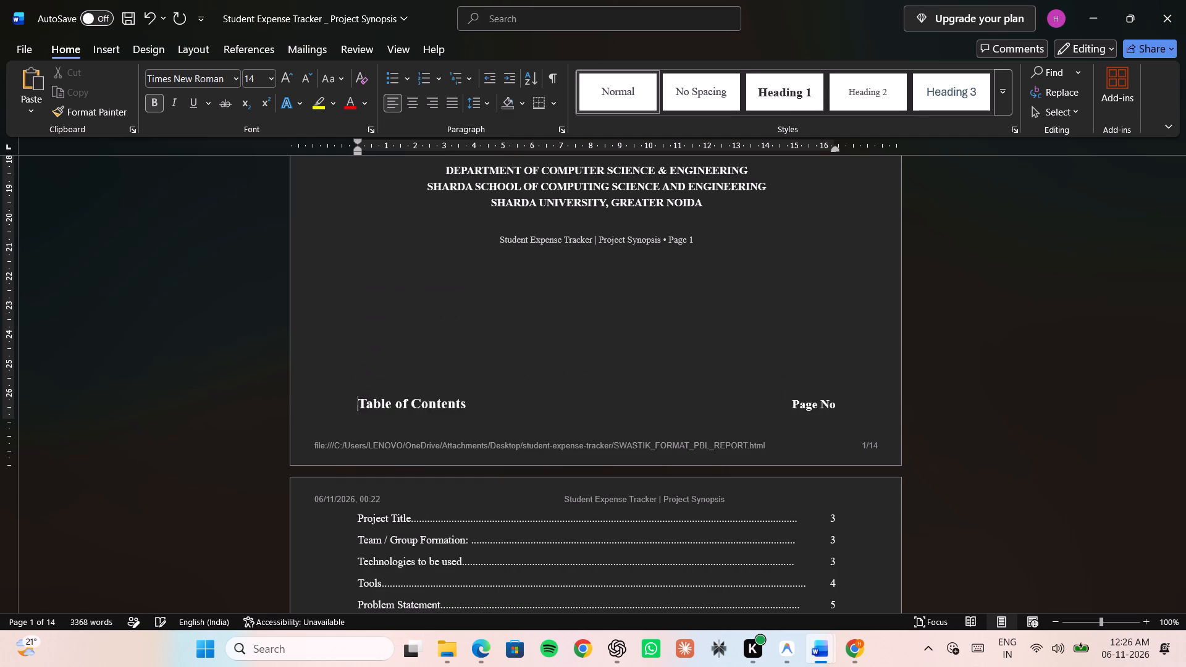
pyautogui.press('Return')
# Delete the whole cover page content, from the Sharda University logo and title down through the Page 1 footer line.
pyautogui.scroll(8, 487, 157)
pyautogui.click(435, 230)
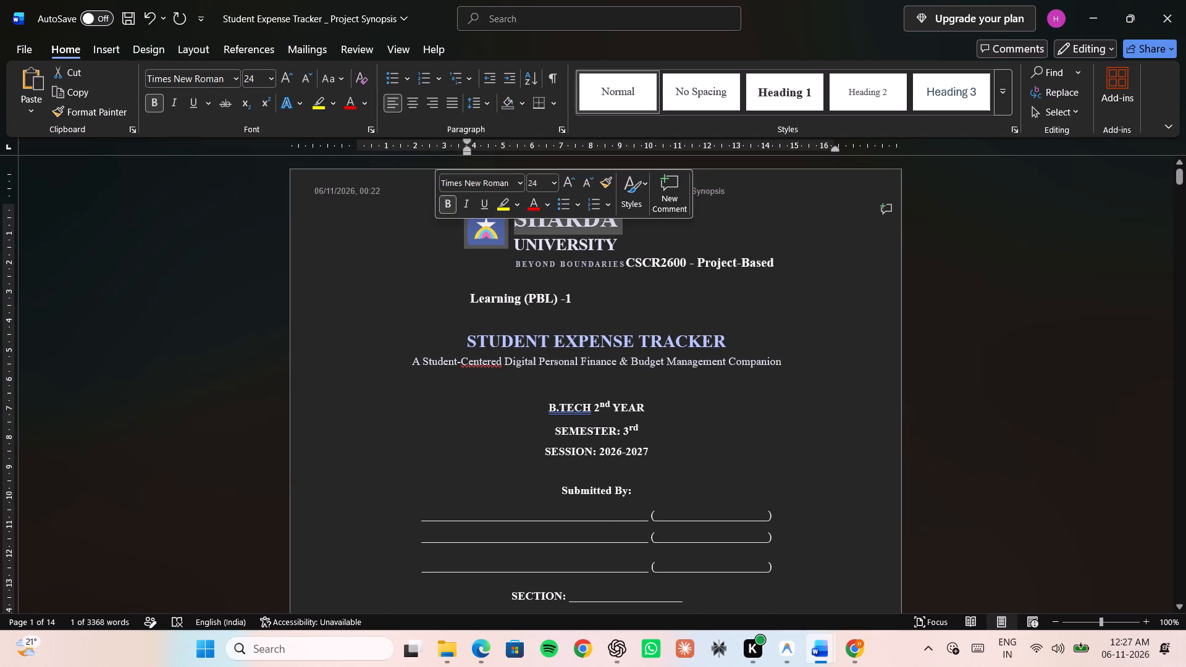
pyautogui.moveTo(435, 230); pyautogui.dragTo(670, 666)
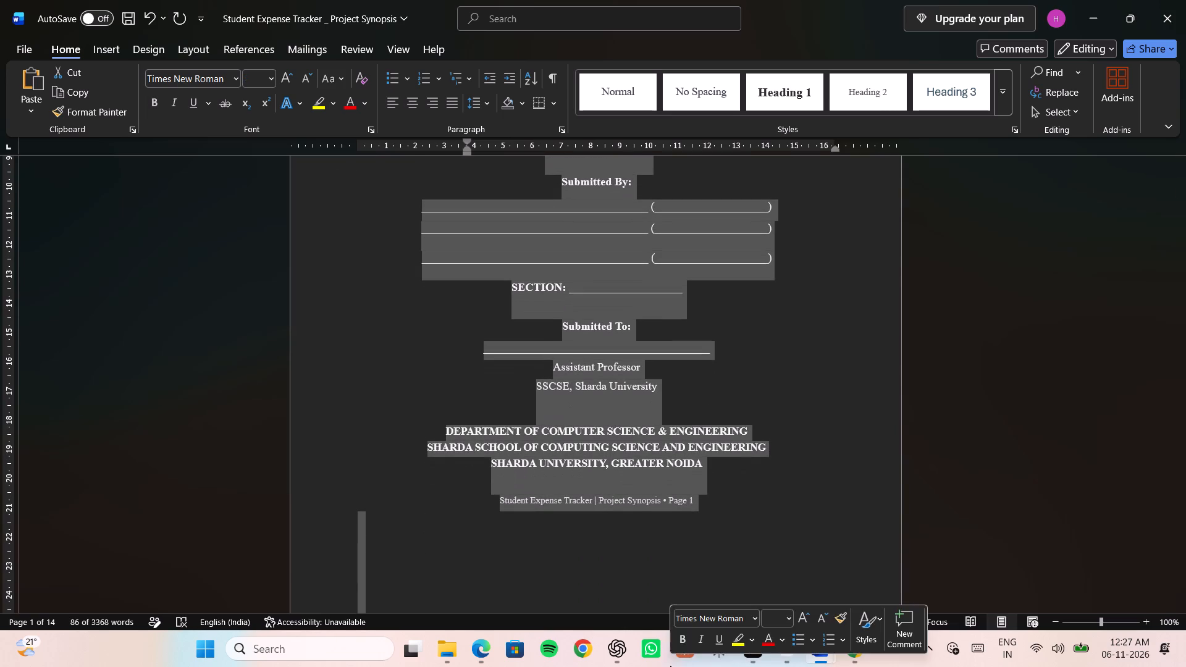
pyautogui.press('BackSpace')
pyautogui.scroll(8, 584, 390)
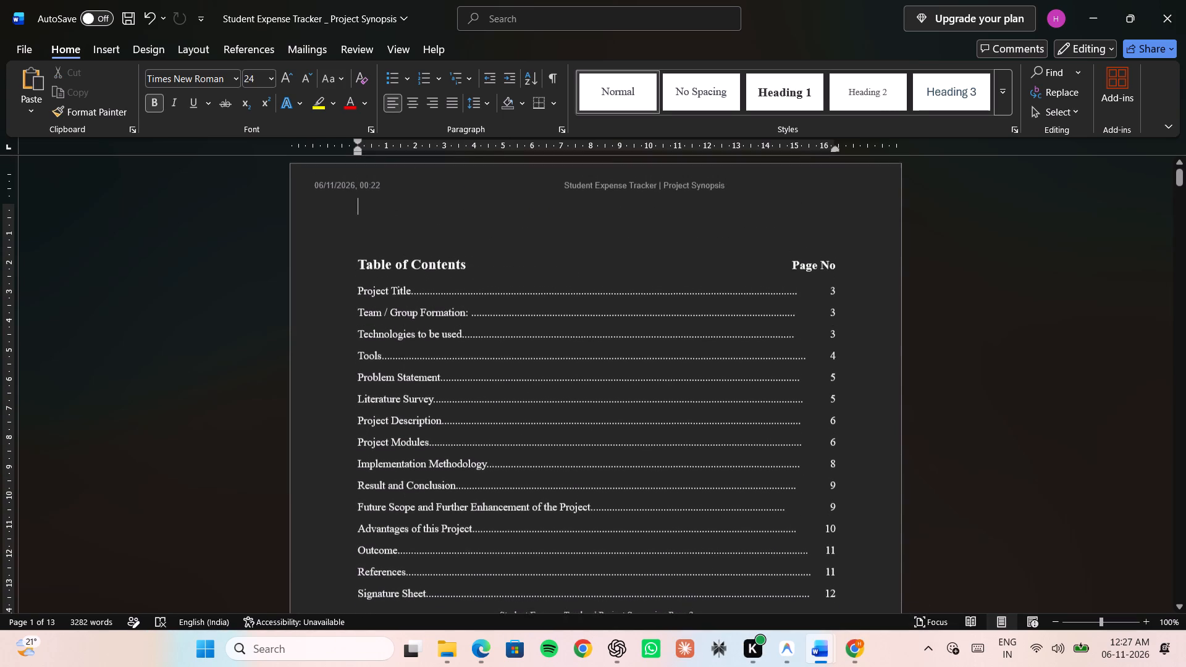
pyautogui.scroll(3, 584, 390)
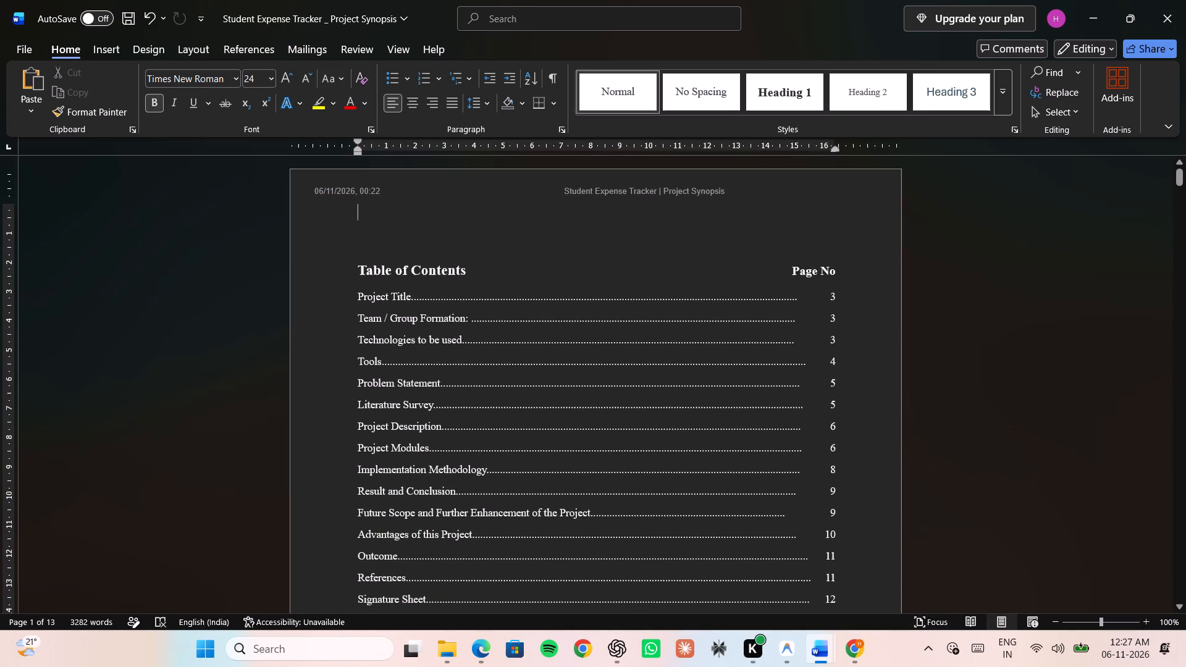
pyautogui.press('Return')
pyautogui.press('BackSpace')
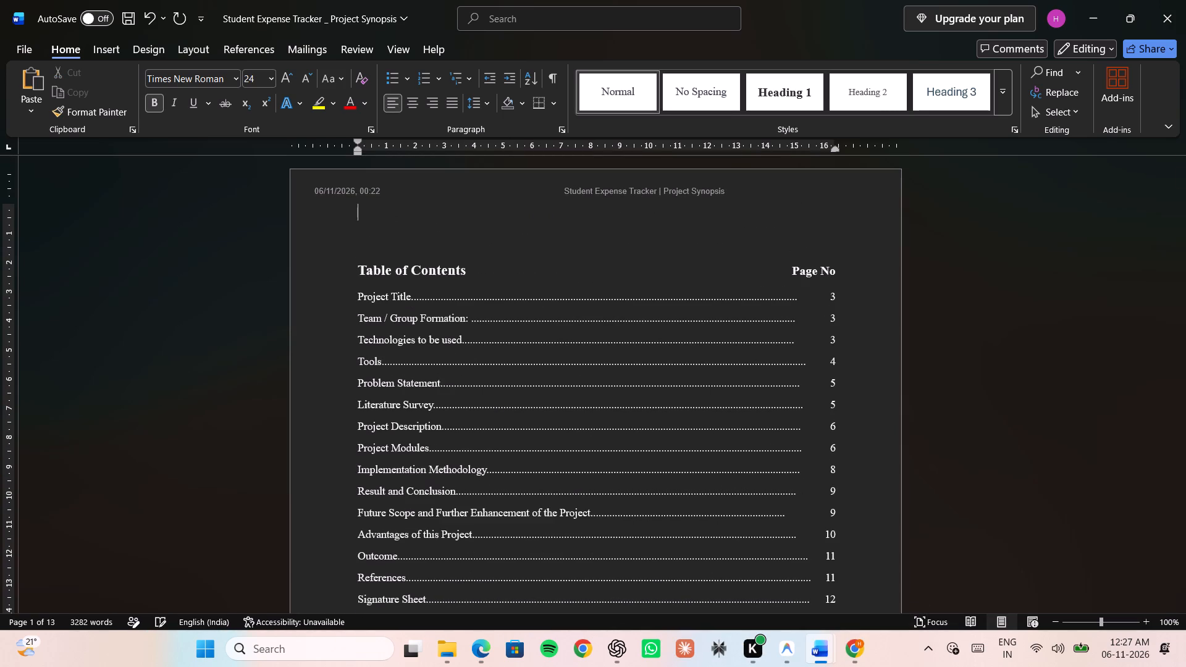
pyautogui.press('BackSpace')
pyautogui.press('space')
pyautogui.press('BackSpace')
pyautogui.click(625, 661)
pyautogui.scroll(-2, 595, 342)
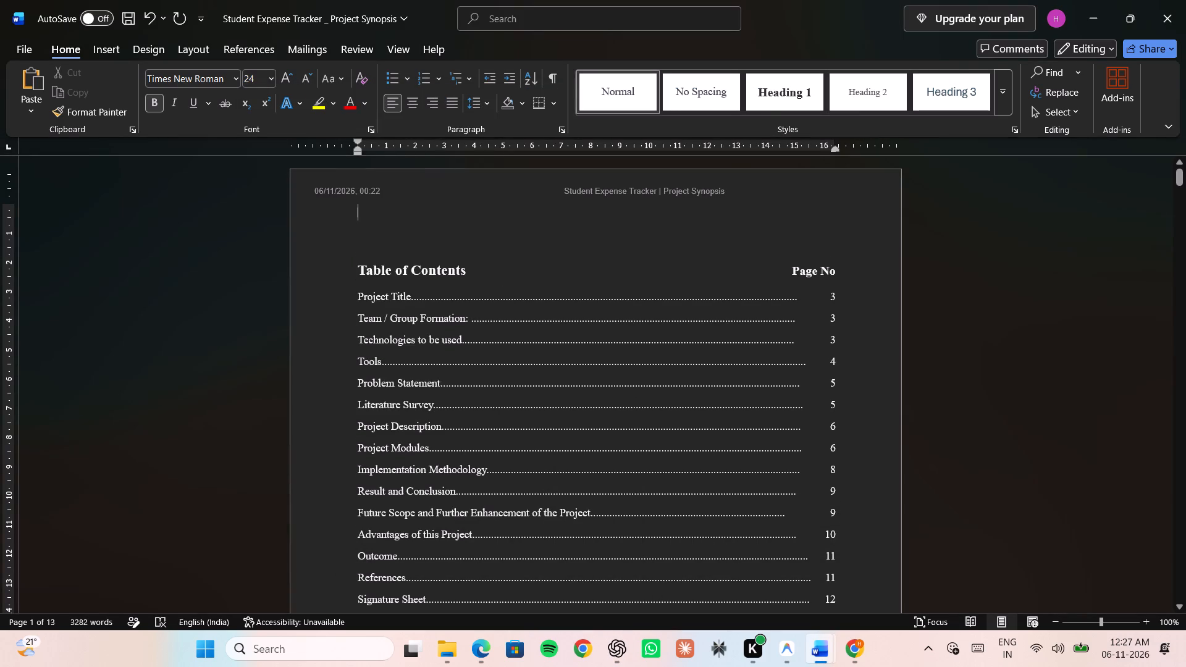
pyautogui.hotkey('ctrl', 'Return')
pyautogui.scroll(5, 402, 202)
pyautogui.scroll(-6, 402, 202)
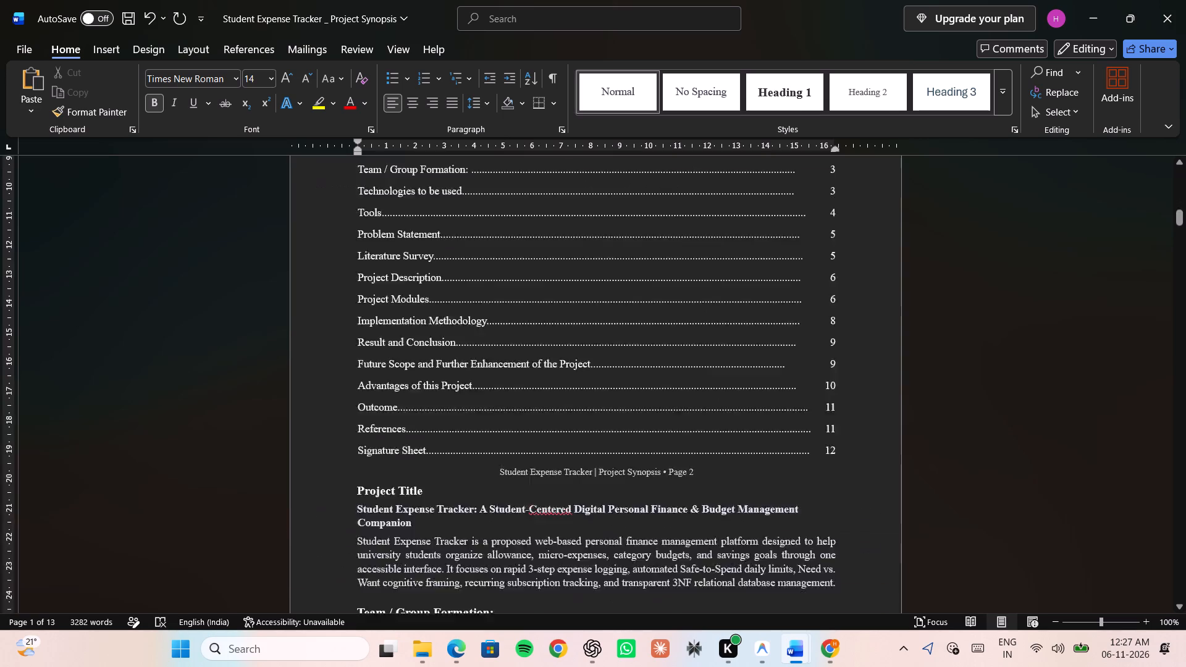
pyautogui.scroll(6, 402, 202)
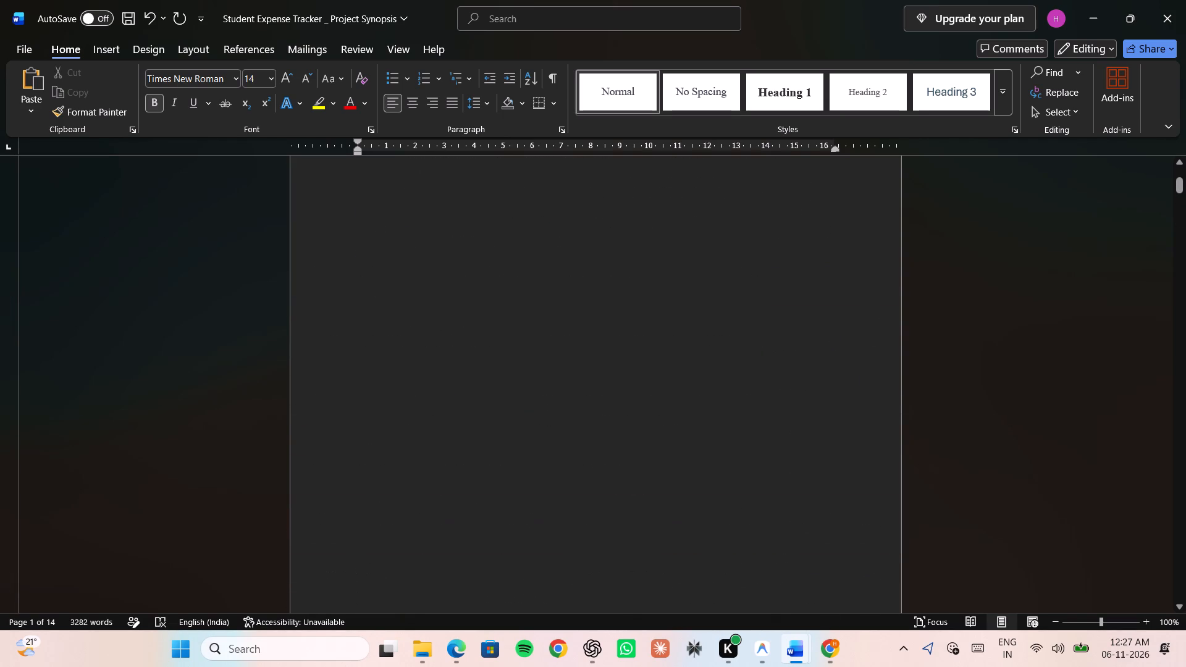
pyautogui.scroll(2, 405, 229)
# Copy the cover content of the CSCR2600 - PBL-1 Report, from logo to department line, and paste it before the synopsis's Table of Contents.
pyautogui.click(405, 229)
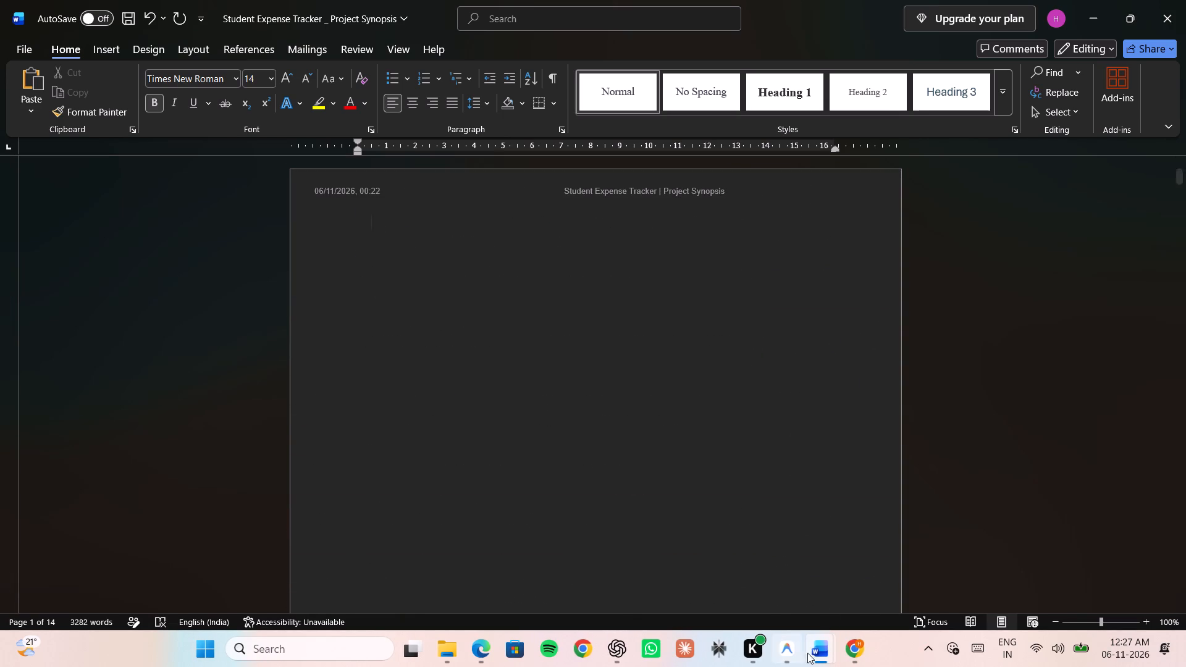
pyautogui.click(764, 585)
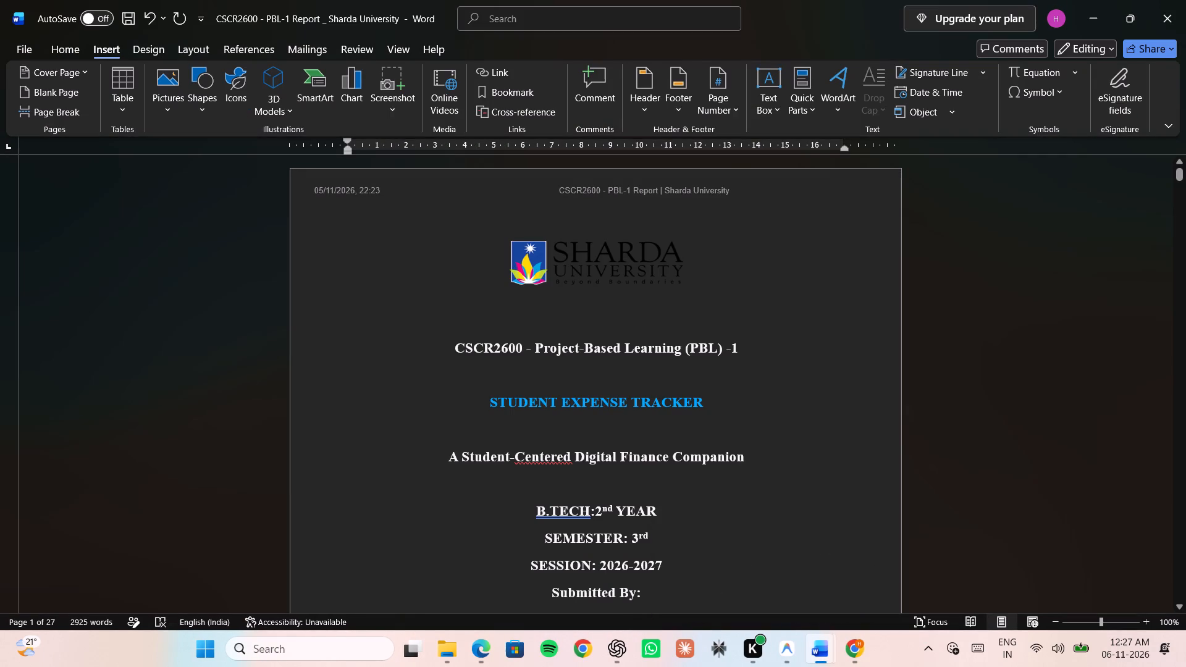
pyautogui.moveTo(471, 238); pyautogui.dragTo(552, 540)
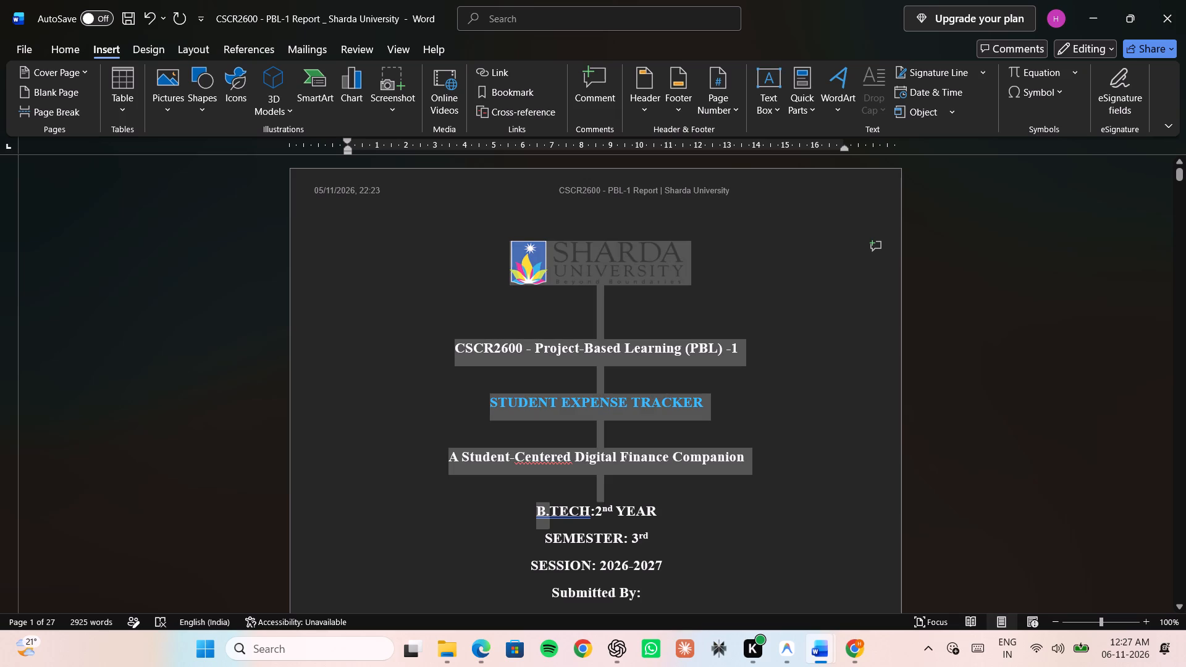
pyautogui.moveTo(552, 540); pyautogui.dragTo(647, 553)
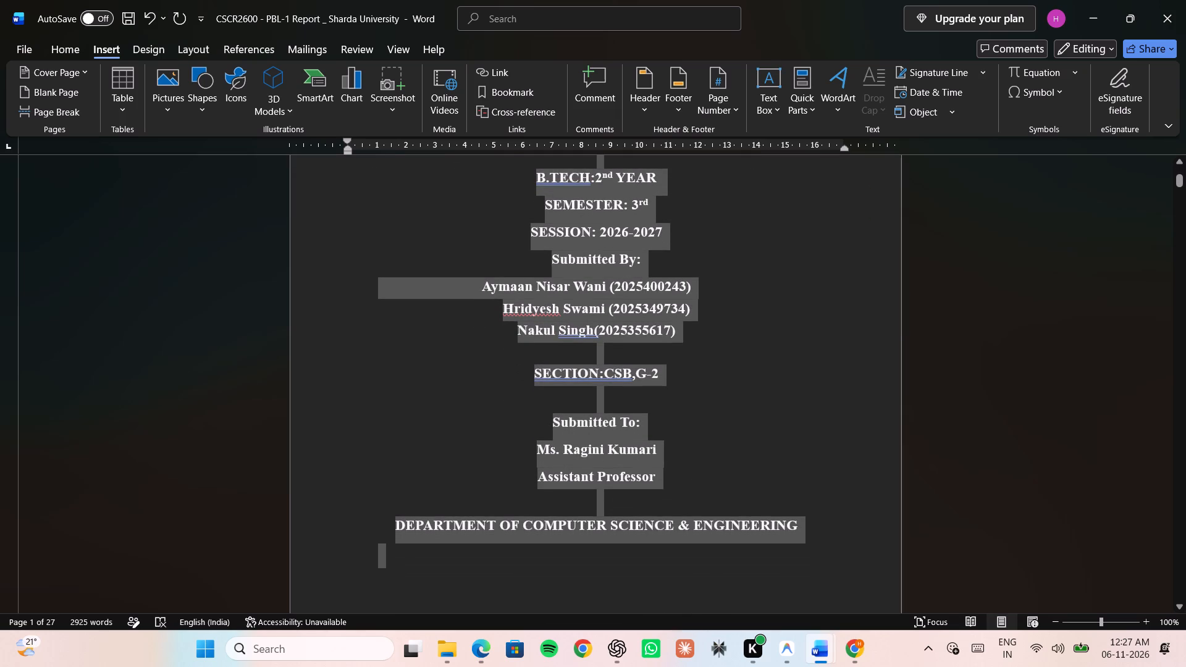
pyautogui.moveTo(647, 553); pyautogui.dragTo(658, 558)
pyautogui.hotkey('ctrl', 'c')
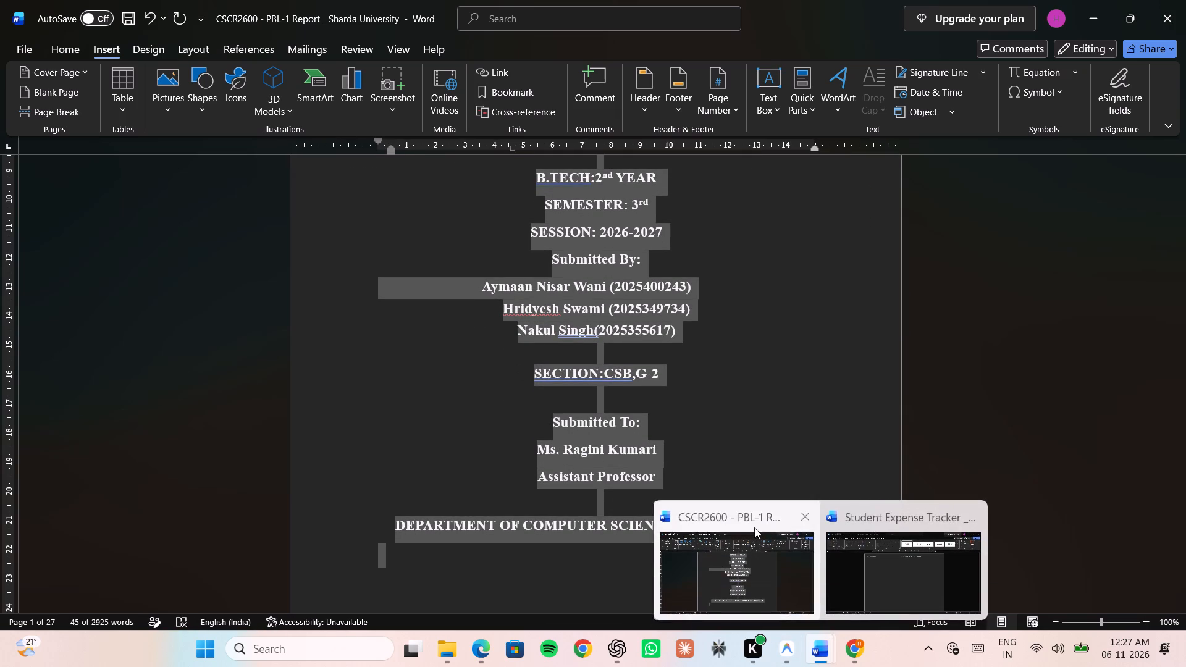
pyautogui.click(898, 577)
pyautogui.click(658, 358)
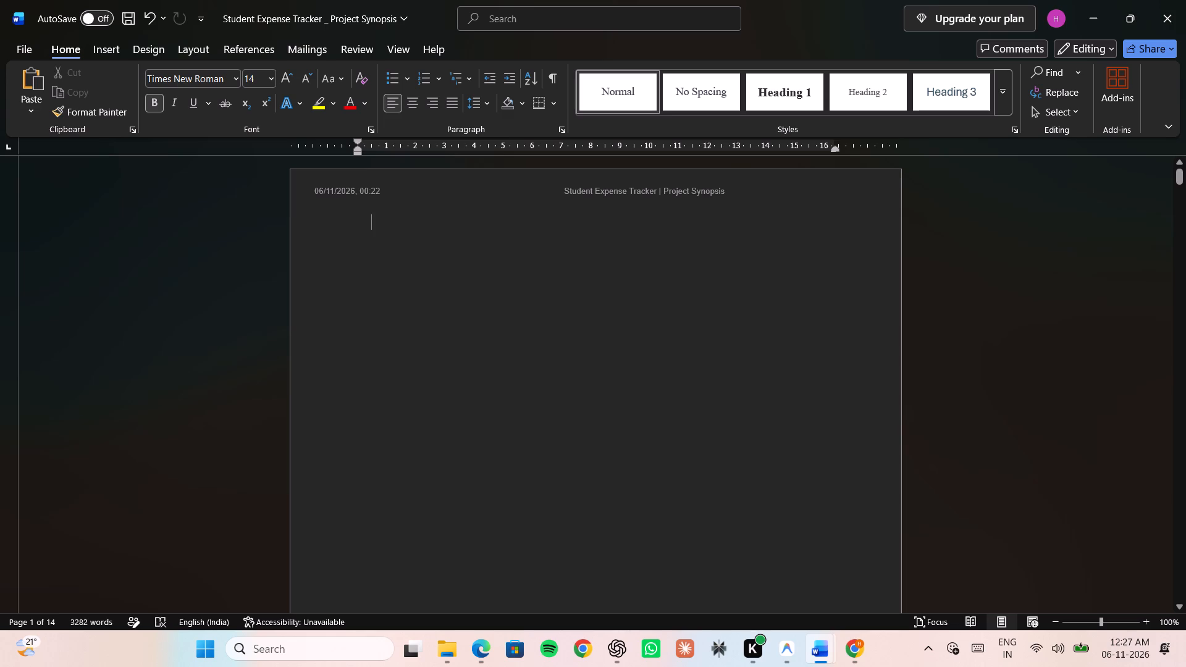
pyautogui.hotkey('ctrl', 'v')
# Insert four empty paragraphs after the pasted department line to move the Table of Contents onto its own page.
pyautogui.scroll(6, 658, 358)
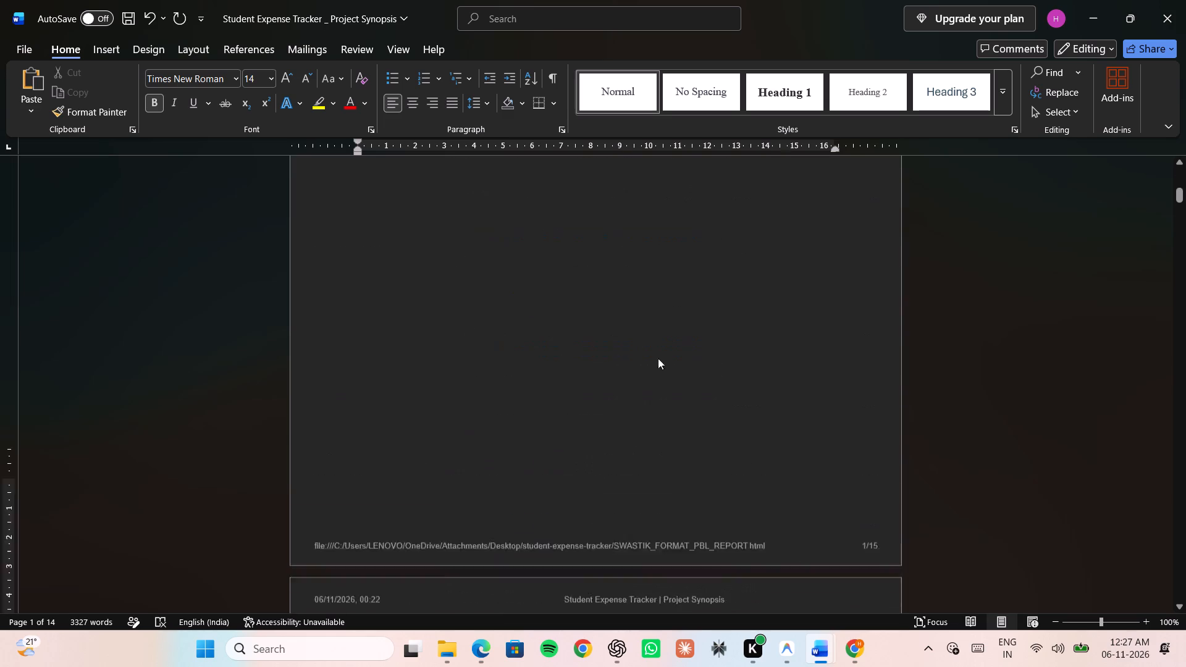
pyautogui.scroll(5, 658, 358)
pyautogui.scroll(-7, 658, 358)
pyautogui.scroll(1, 658, 358)
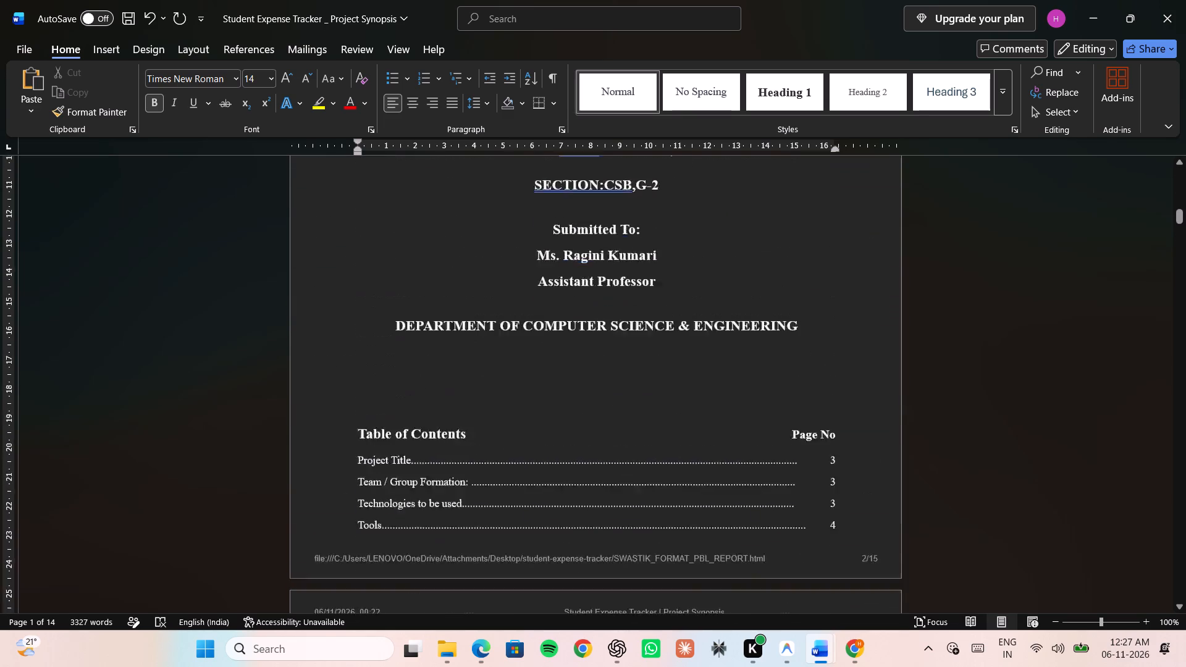
pyautogui.scroll(1, 658, 358)
pyautogui.scroll(-2, 658, 358)
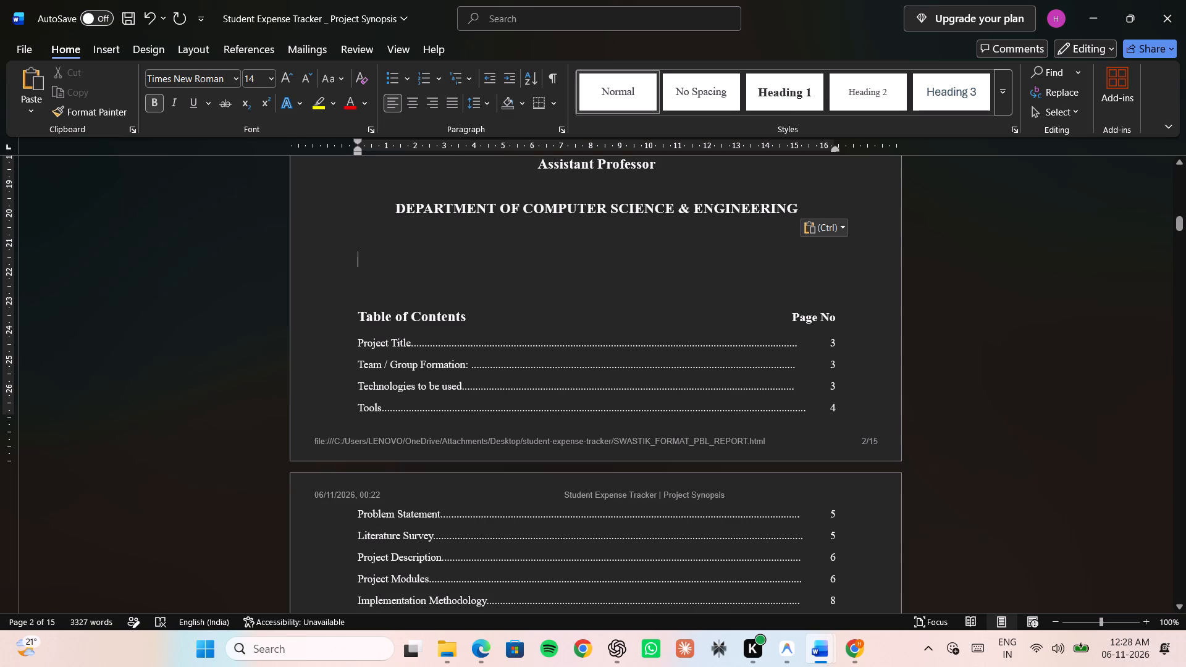
pyautogui.press('Return')
pyautogui.press('Return')
pyautogui.press('Return')
pyautogui.press('Return')
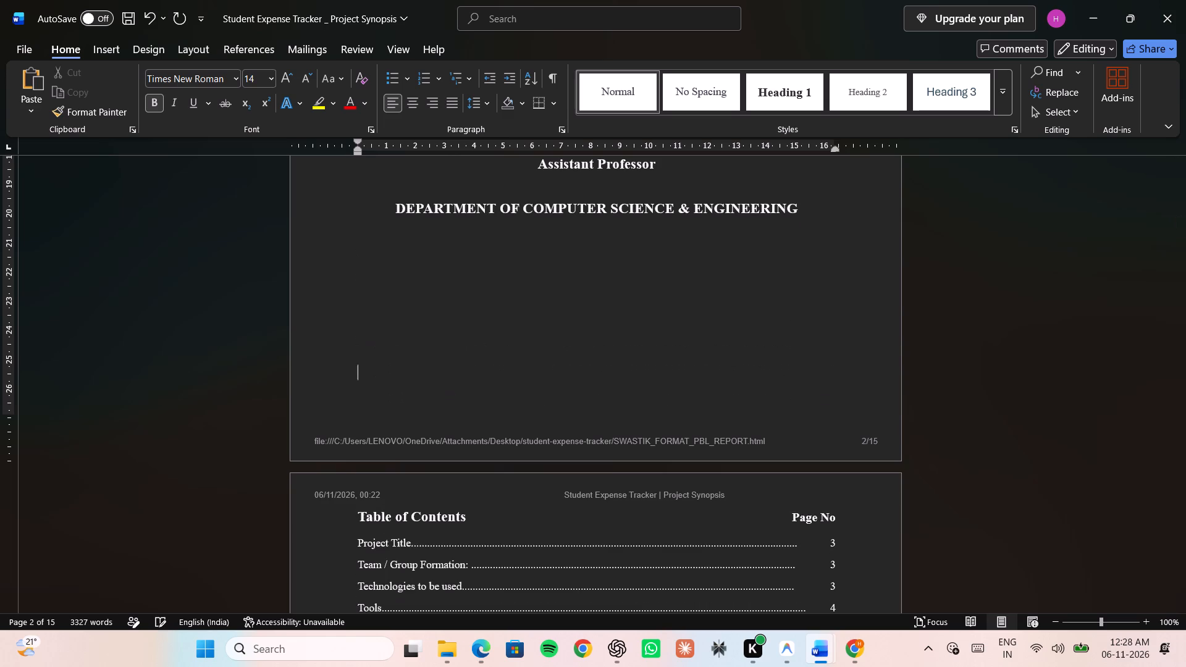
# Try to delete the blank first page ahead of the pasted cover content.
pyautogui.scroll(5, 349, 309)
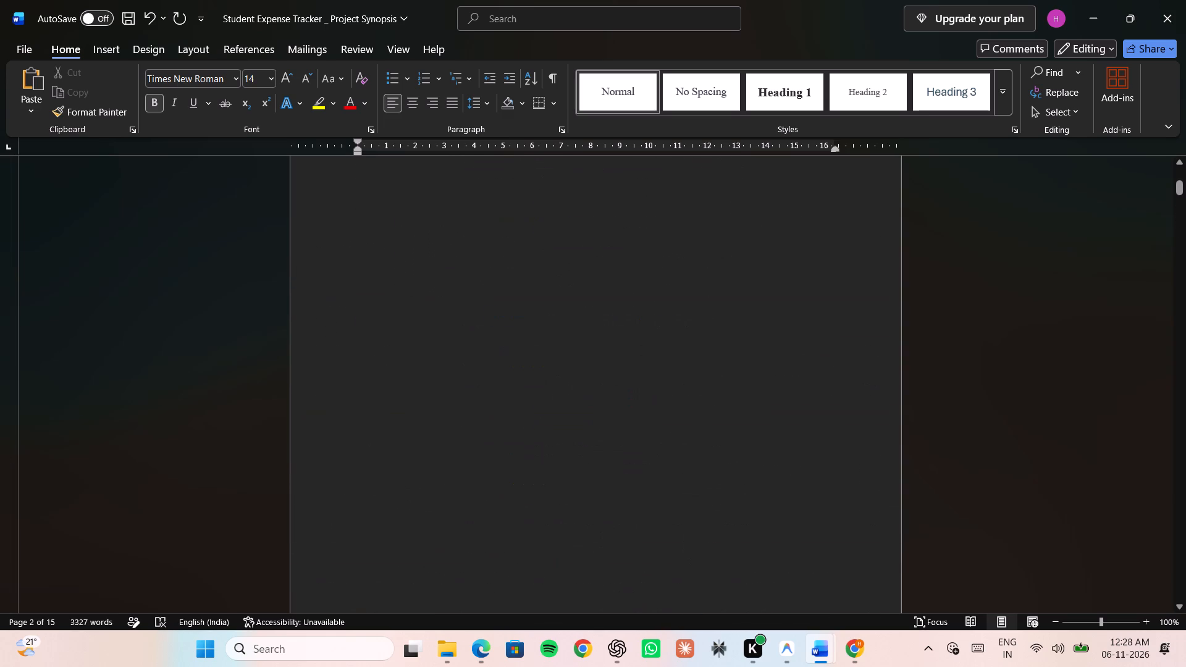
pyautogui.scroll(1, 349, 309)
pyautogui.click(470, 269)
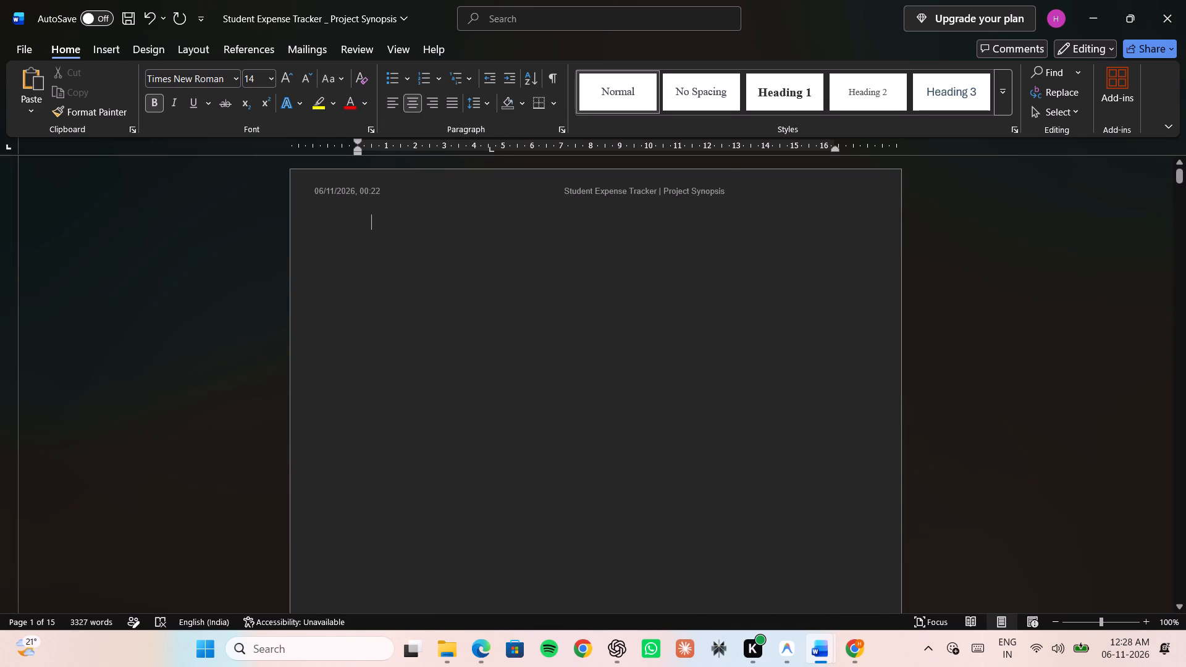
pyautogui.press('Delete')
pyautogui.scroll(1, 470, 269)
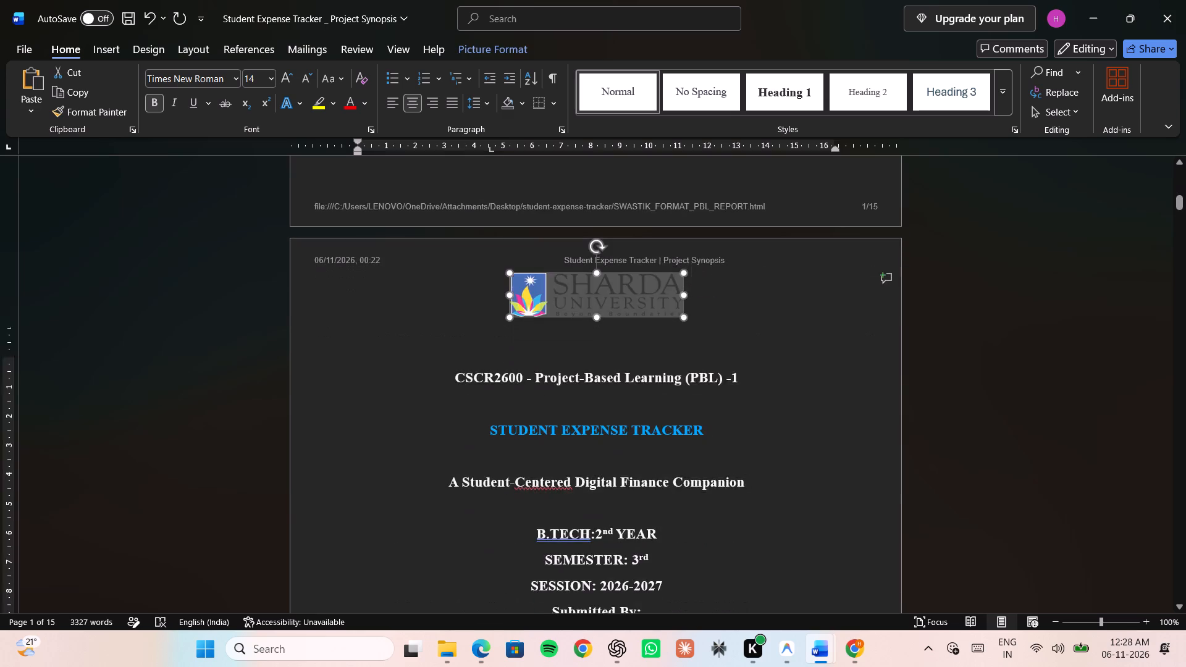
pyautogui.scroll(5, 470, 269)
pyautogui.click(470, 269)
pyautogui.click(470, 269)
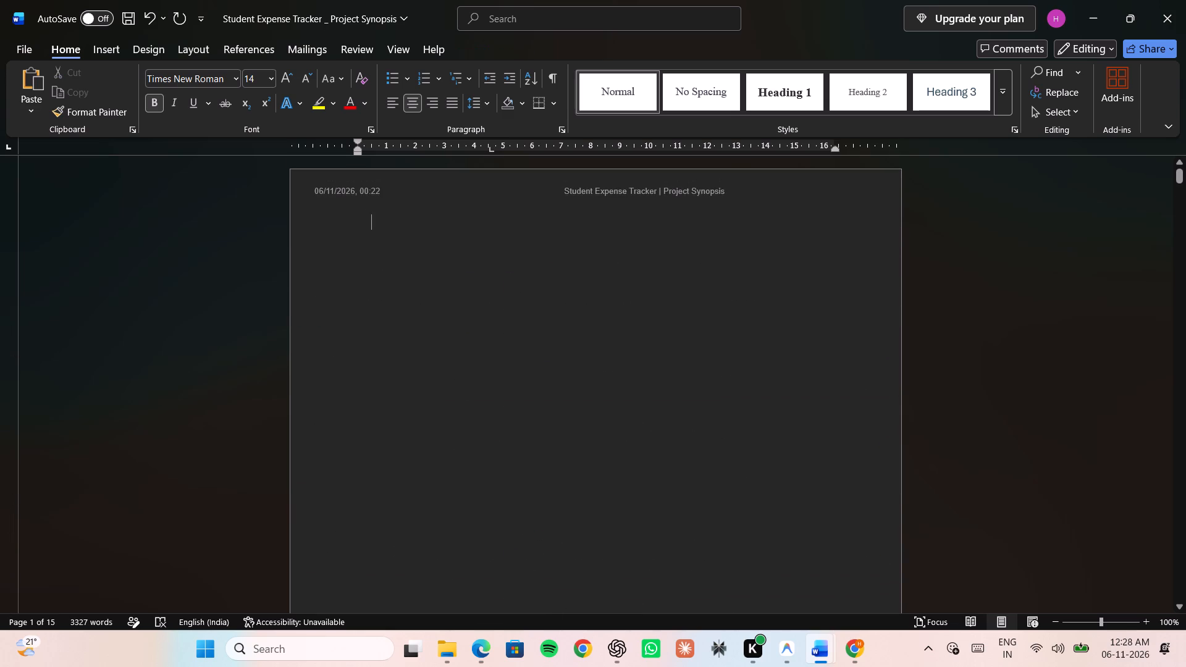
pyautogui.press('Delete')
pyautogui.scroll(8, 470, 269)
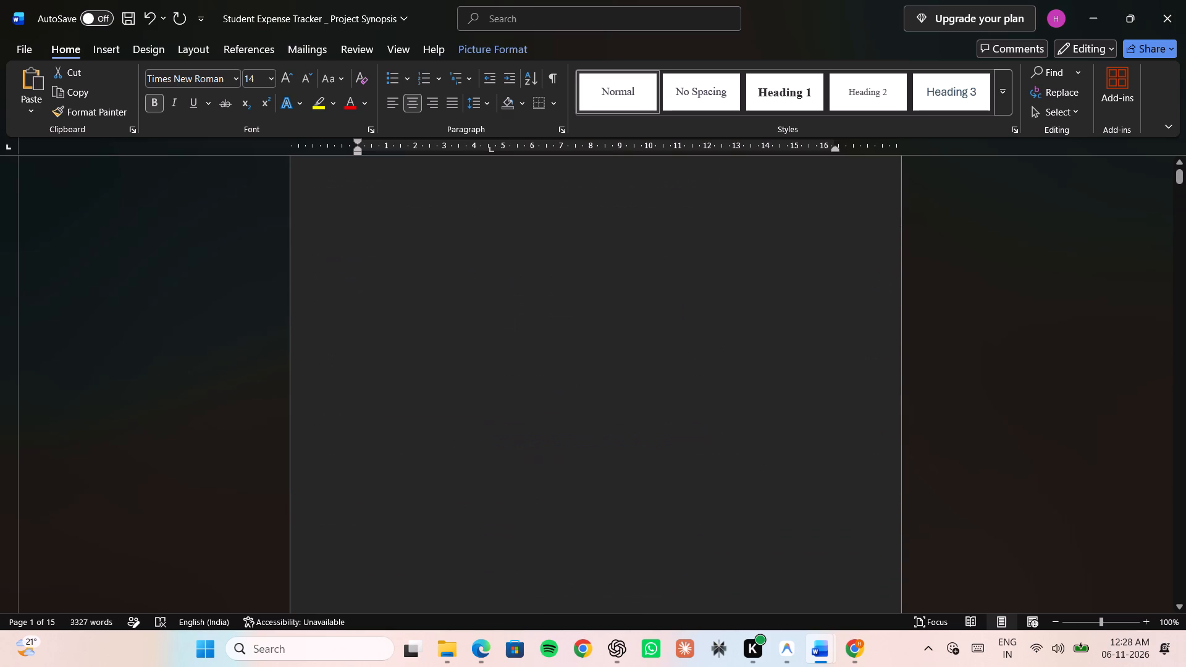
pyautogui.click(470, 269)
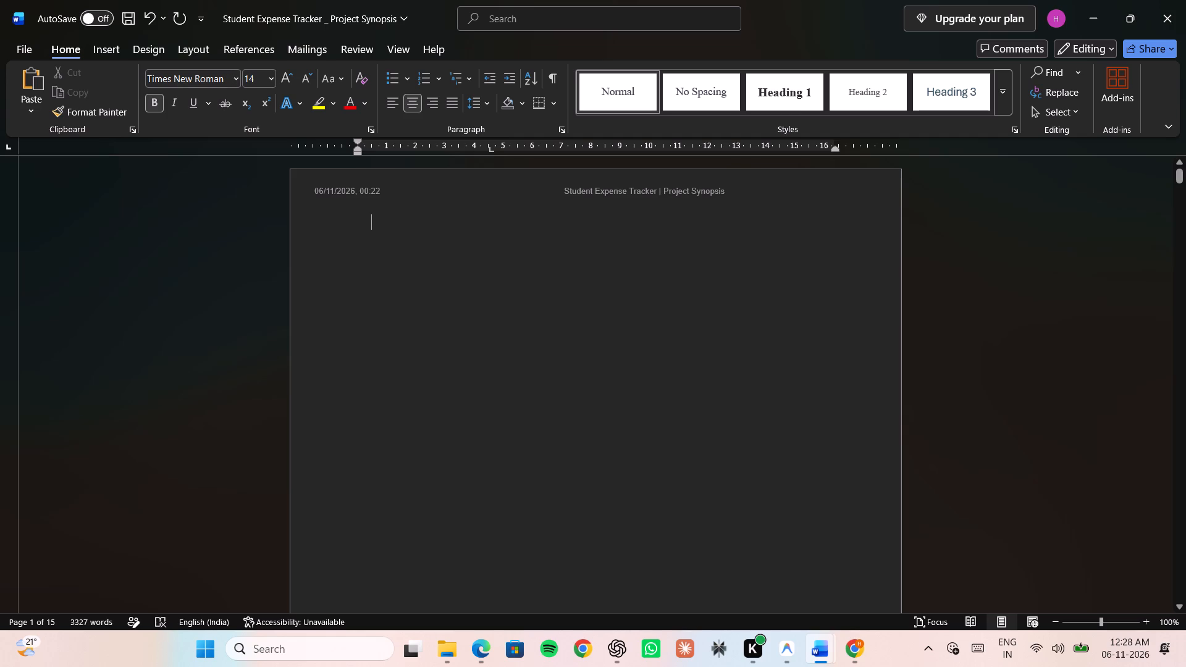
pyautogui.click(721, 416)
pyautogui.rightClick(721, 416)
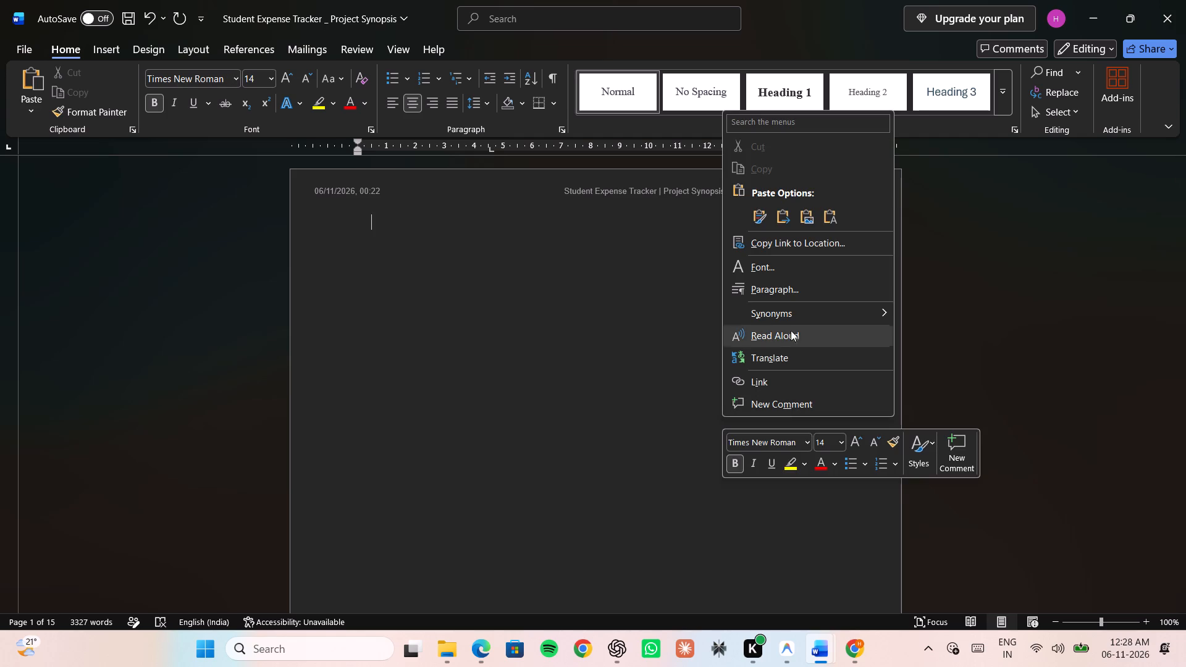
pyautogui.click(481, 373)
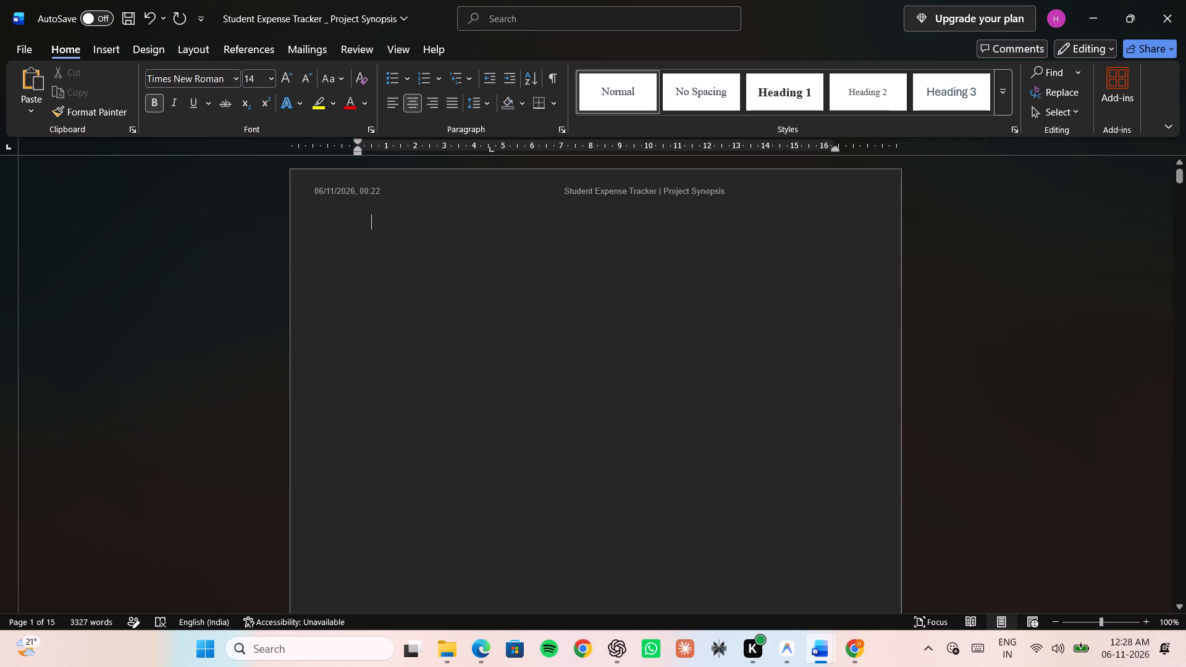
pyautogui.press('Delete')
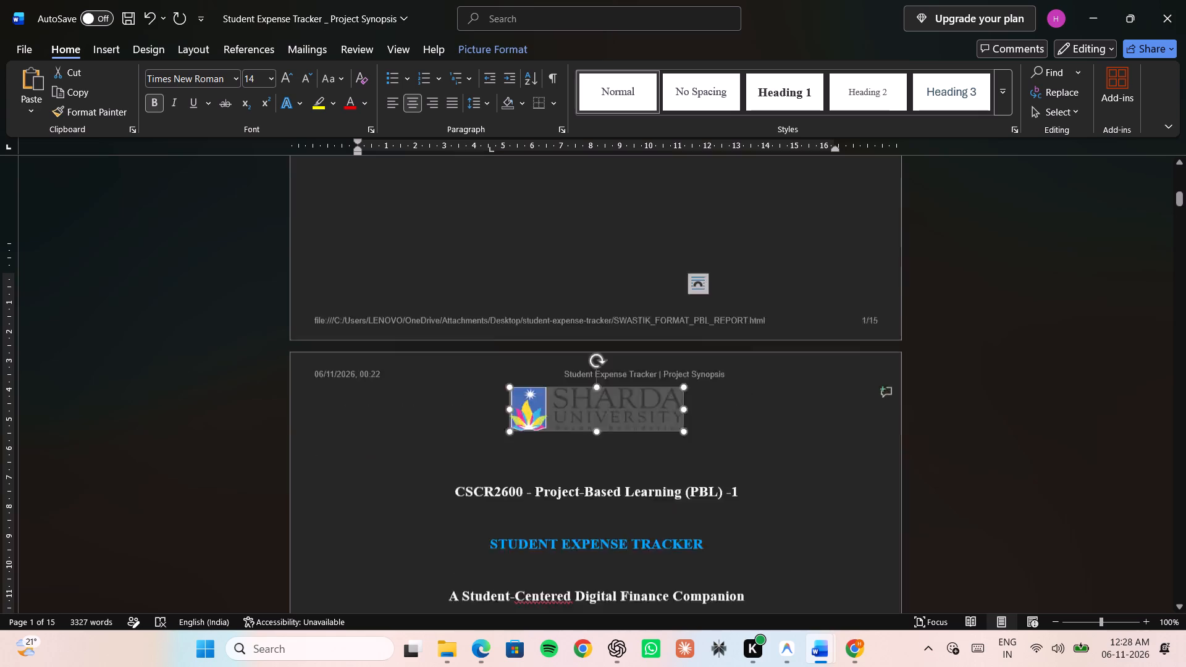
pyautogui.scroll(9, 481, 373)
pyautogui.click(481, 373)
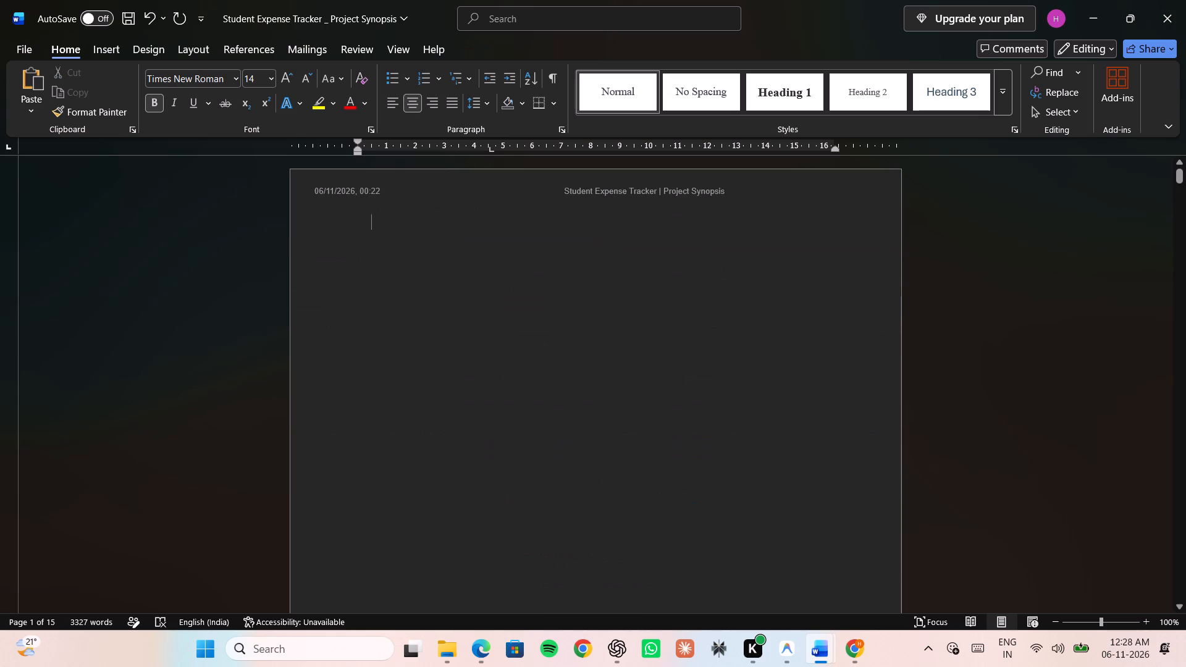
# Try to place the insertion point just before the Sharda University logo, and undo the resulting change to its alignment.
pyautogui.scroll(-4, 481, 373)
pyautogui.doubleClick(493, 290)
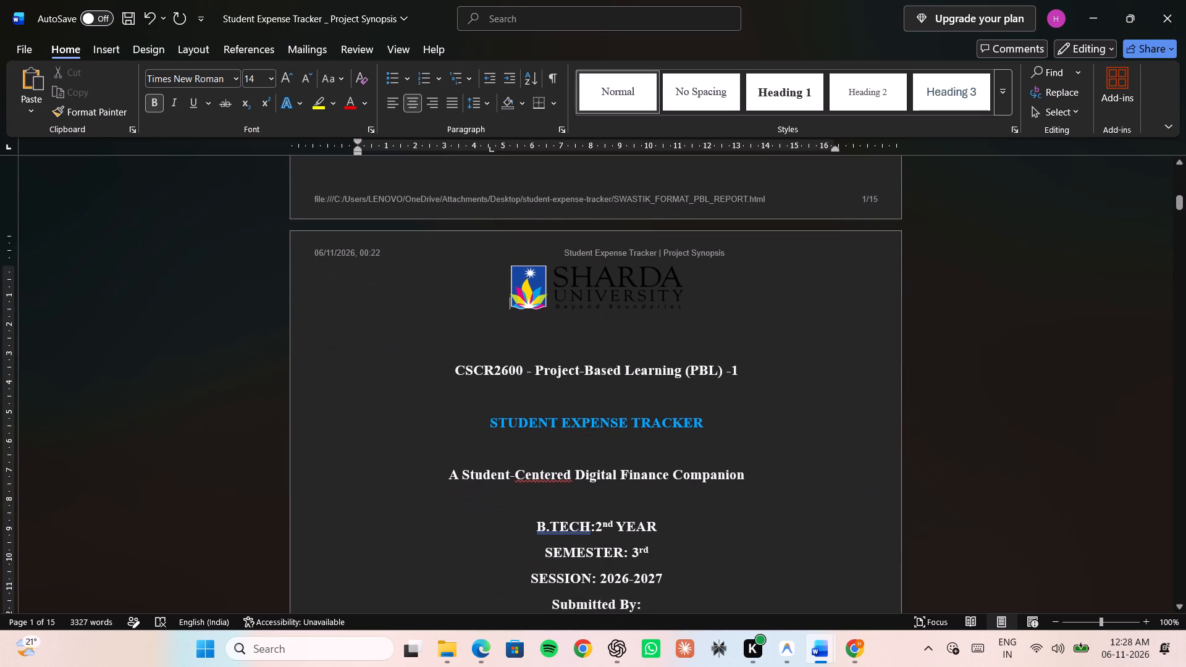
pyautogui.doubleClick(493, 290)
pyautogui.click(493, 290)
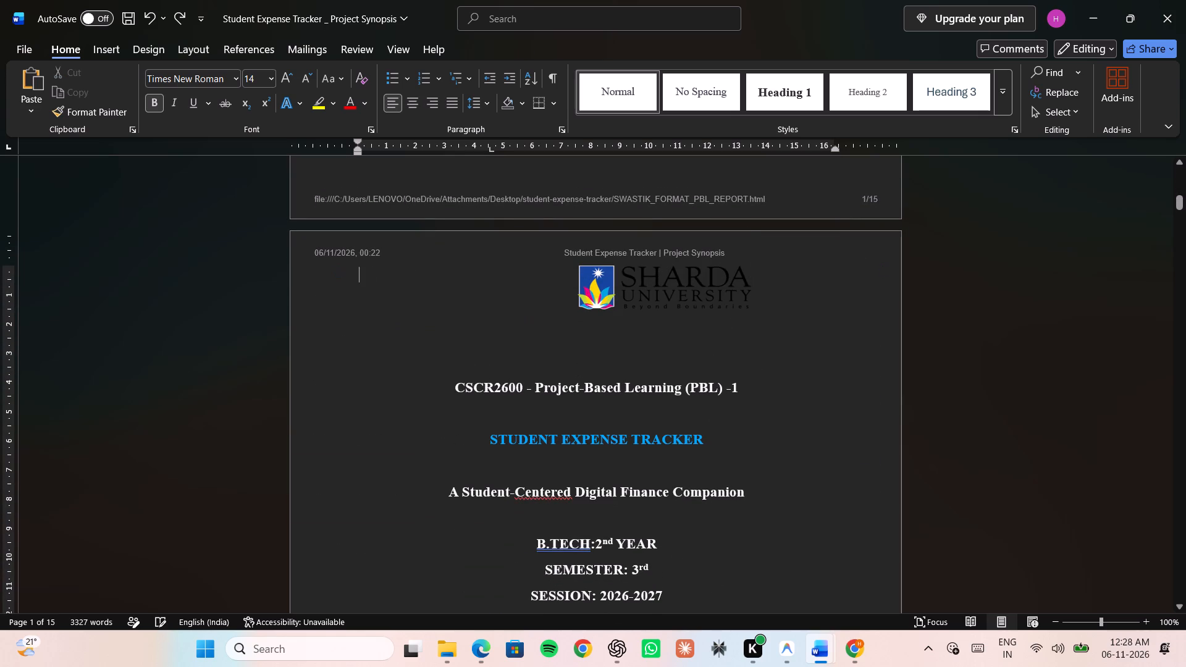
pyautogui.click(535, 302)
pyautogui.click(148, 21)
# Copy the cover content from the logo through the Department of Computer Science & Engineering line and paste it at the blank first page.
pyautogui.moveTo(507, 269); pyautogui.dragTo(557, 358)
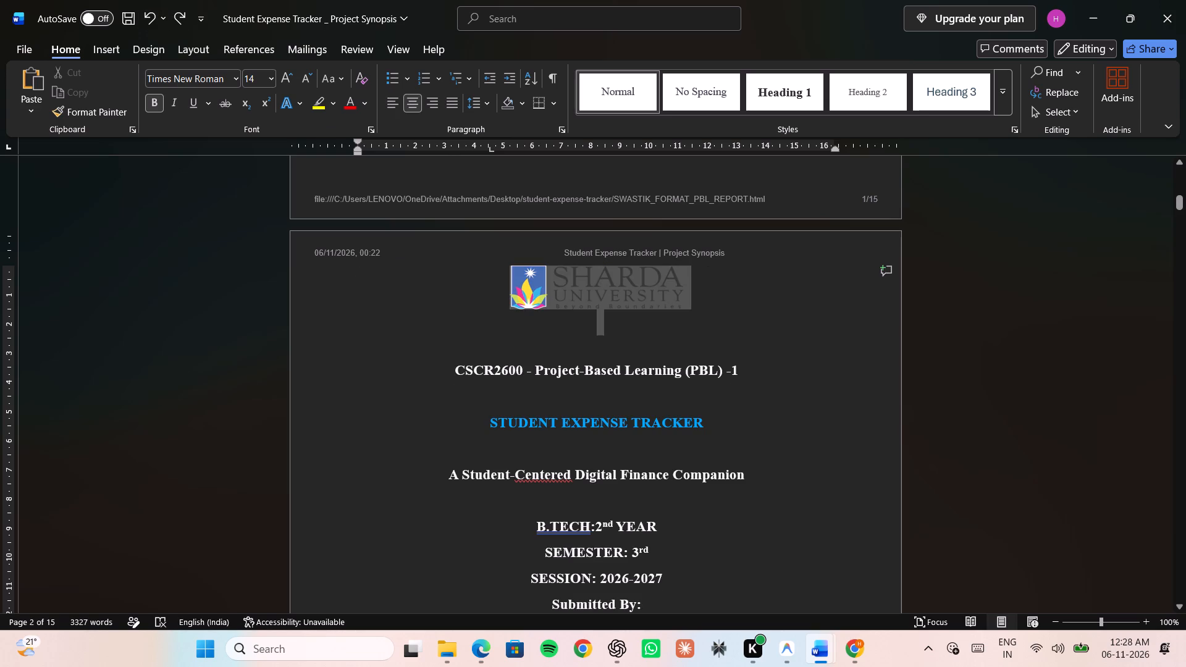
pyautogui.moveTo(557, 358); pyautogui.dragTo(589, 439)
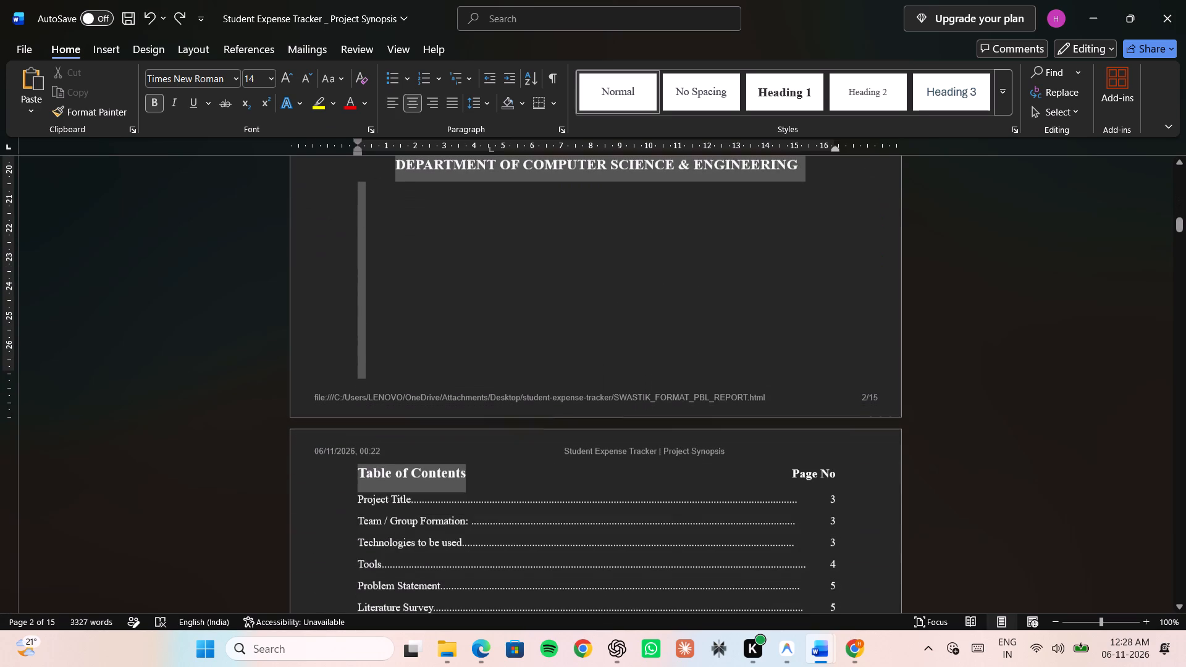
pyautogui.moveTo(589, 439); pyautogui.dragTo(857, 170)
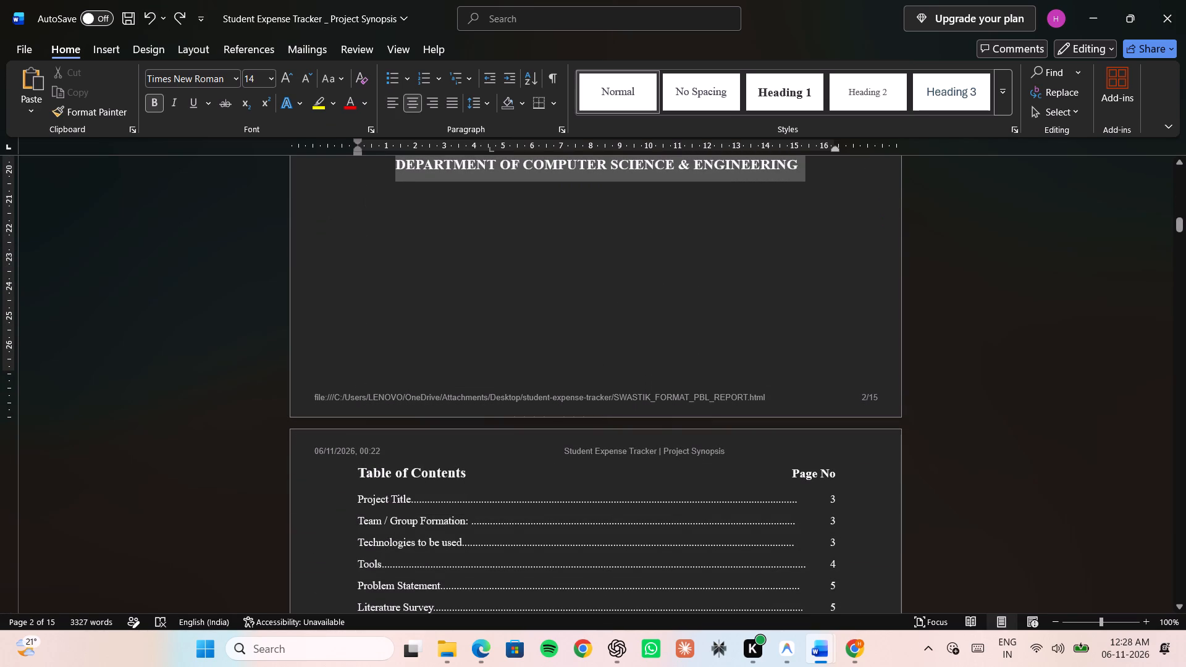
pyautogui.moveTo(857, 170); pyautogui.dragTo(891, 169)
pyautogui.hotkey('ctrl', 'c')
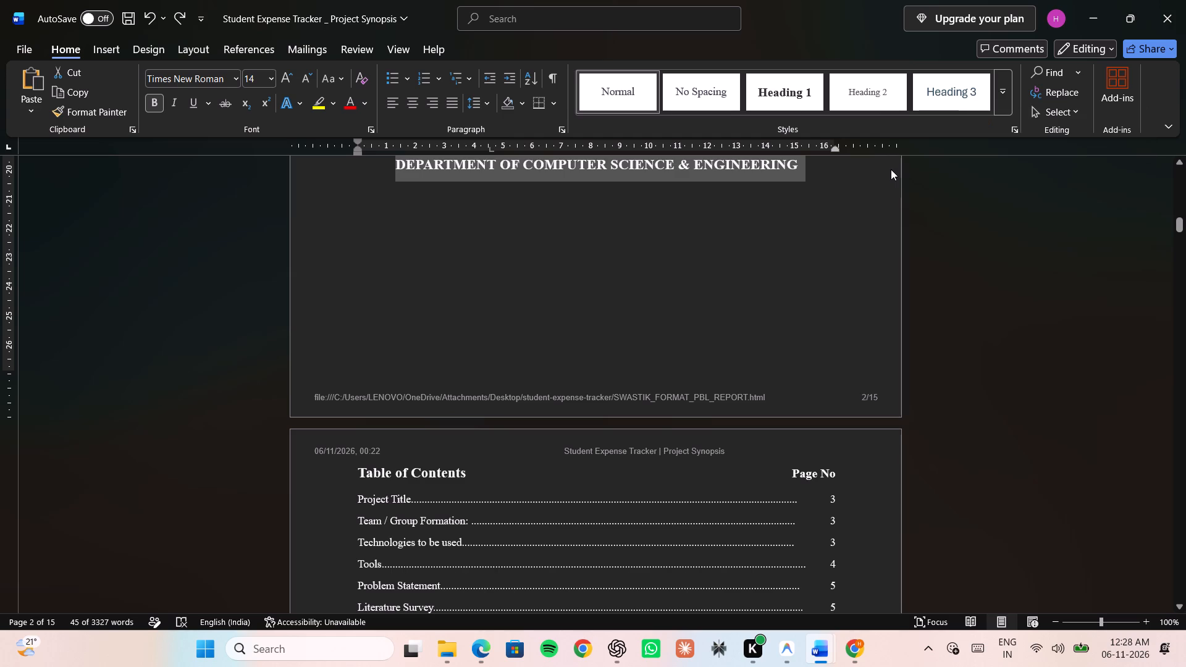
pyautogui.scroll(7, 891, 169)
pyautogui.click(568, 337)
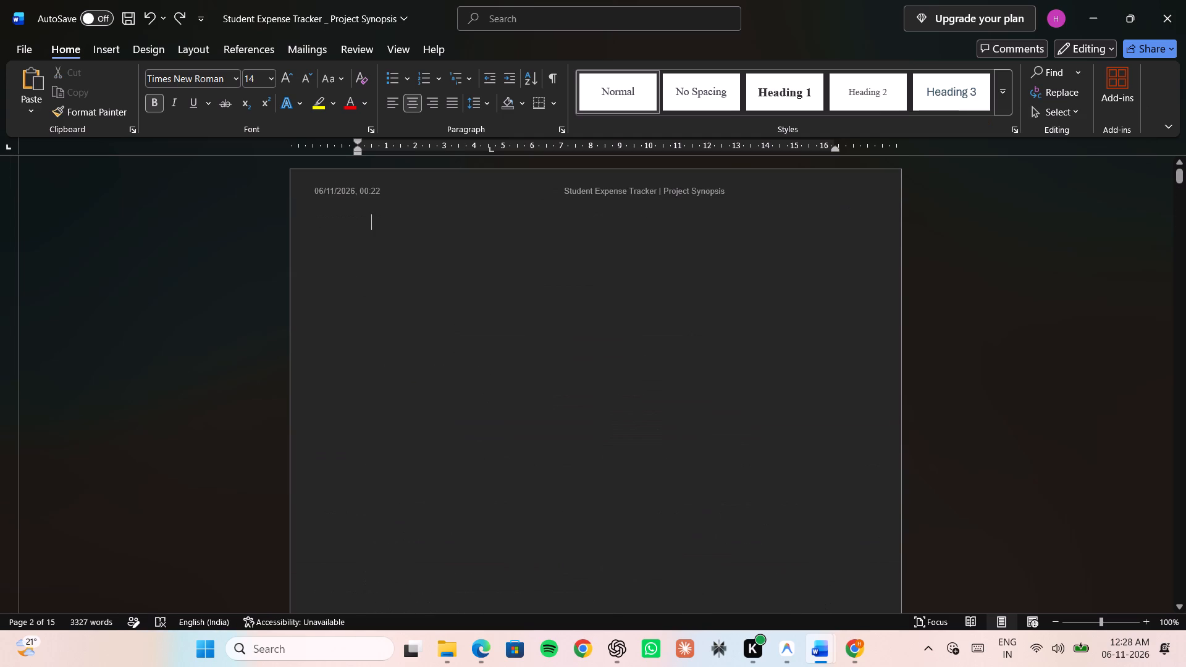
pyautogui.hotkey('ctrl', 'v')
# Examine the first pages to check where the second copy of the cover content sits.
pyautogui.scroll(7, 568, 337)
pyautogui.scroll(-8, 568, 337)
pyautogui.scroll(5, 568, 337)
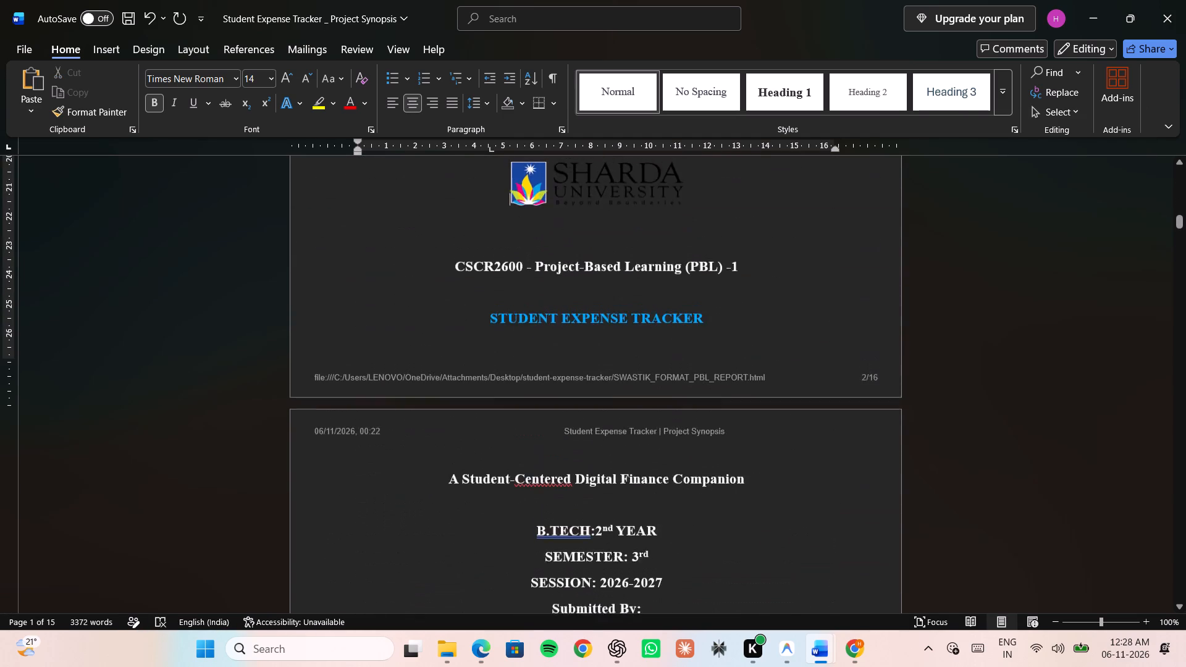
pyautogui.scroll(9, 568, 337)
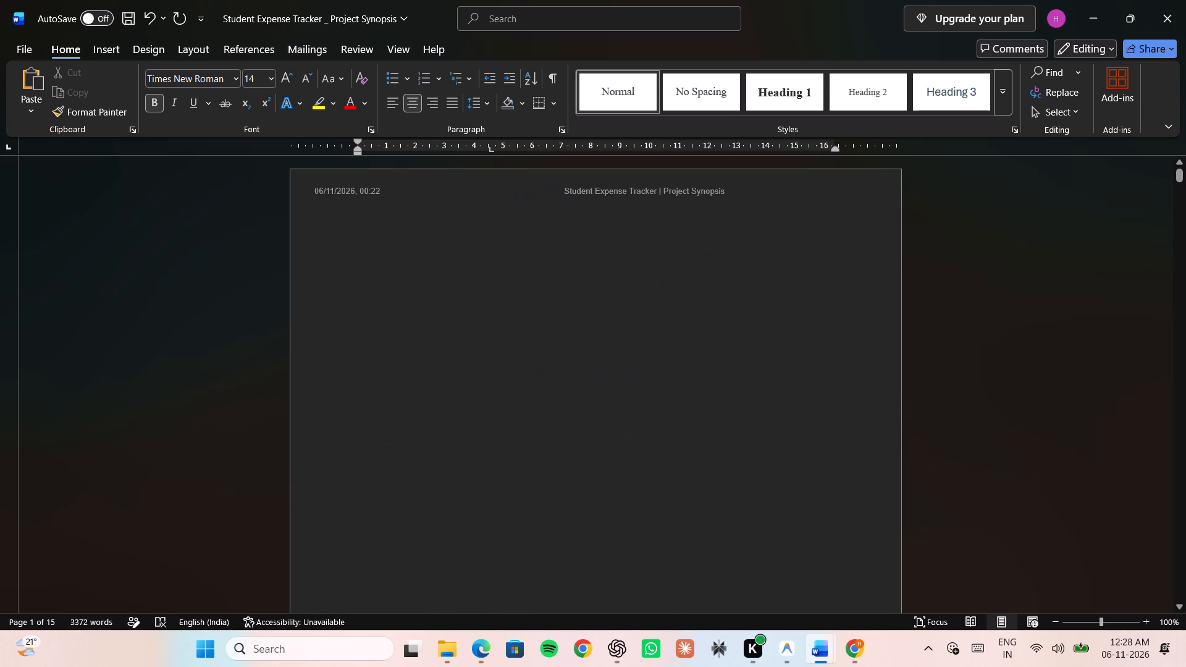
pyautogui.scroll(-8, 568, 337)
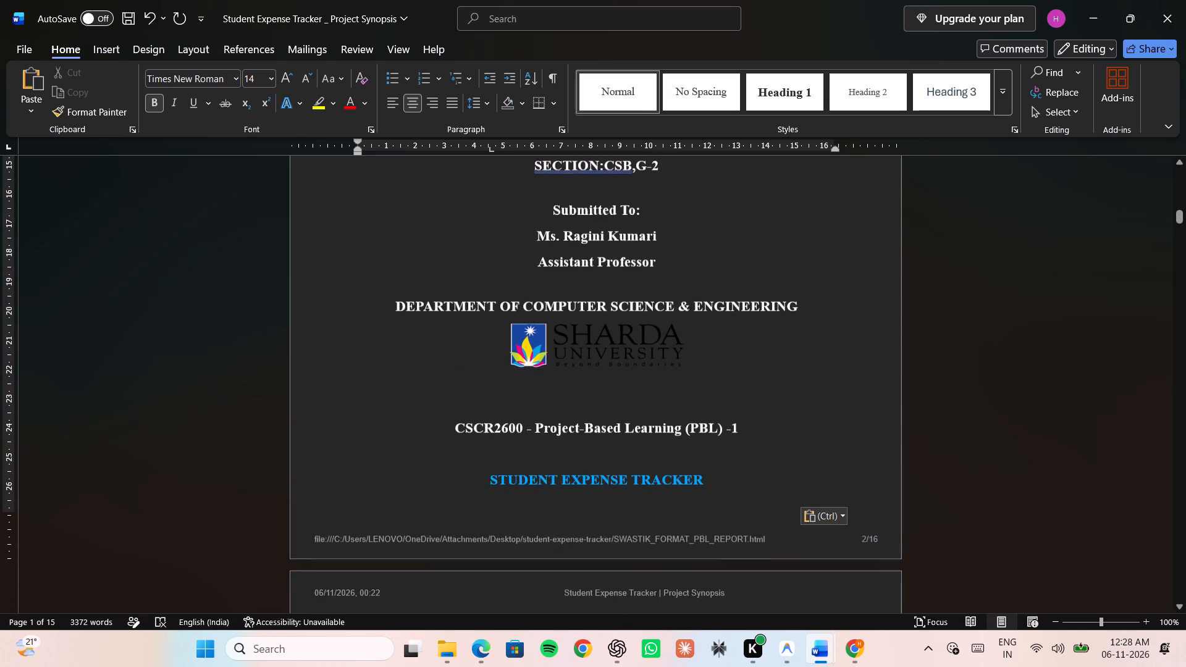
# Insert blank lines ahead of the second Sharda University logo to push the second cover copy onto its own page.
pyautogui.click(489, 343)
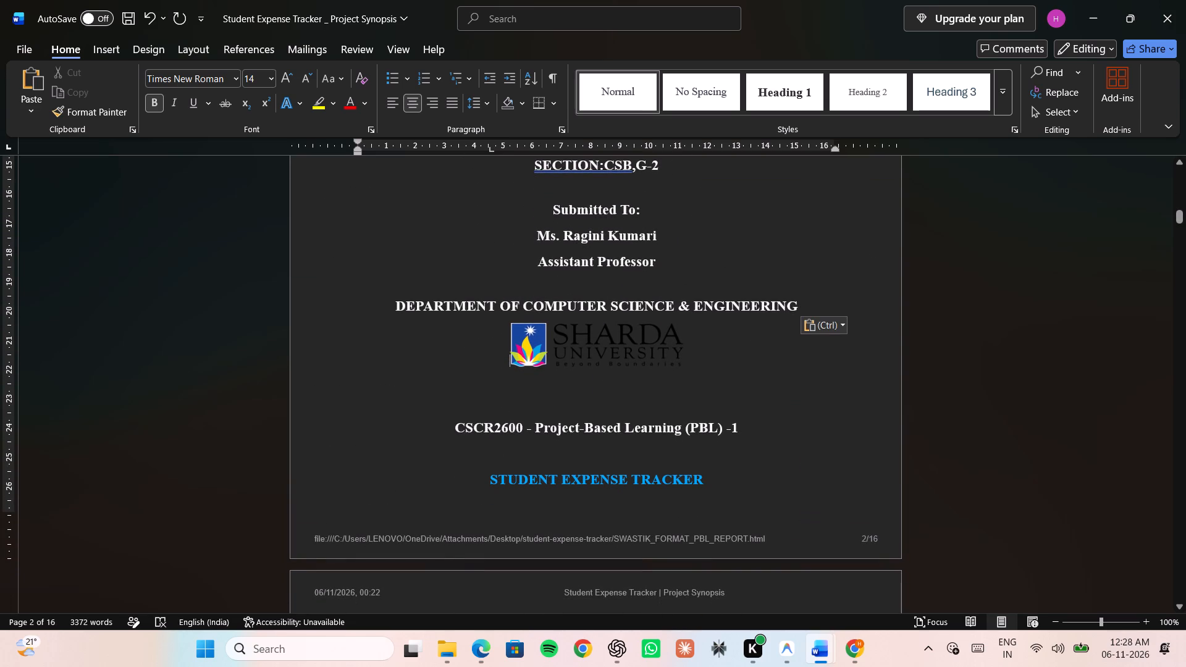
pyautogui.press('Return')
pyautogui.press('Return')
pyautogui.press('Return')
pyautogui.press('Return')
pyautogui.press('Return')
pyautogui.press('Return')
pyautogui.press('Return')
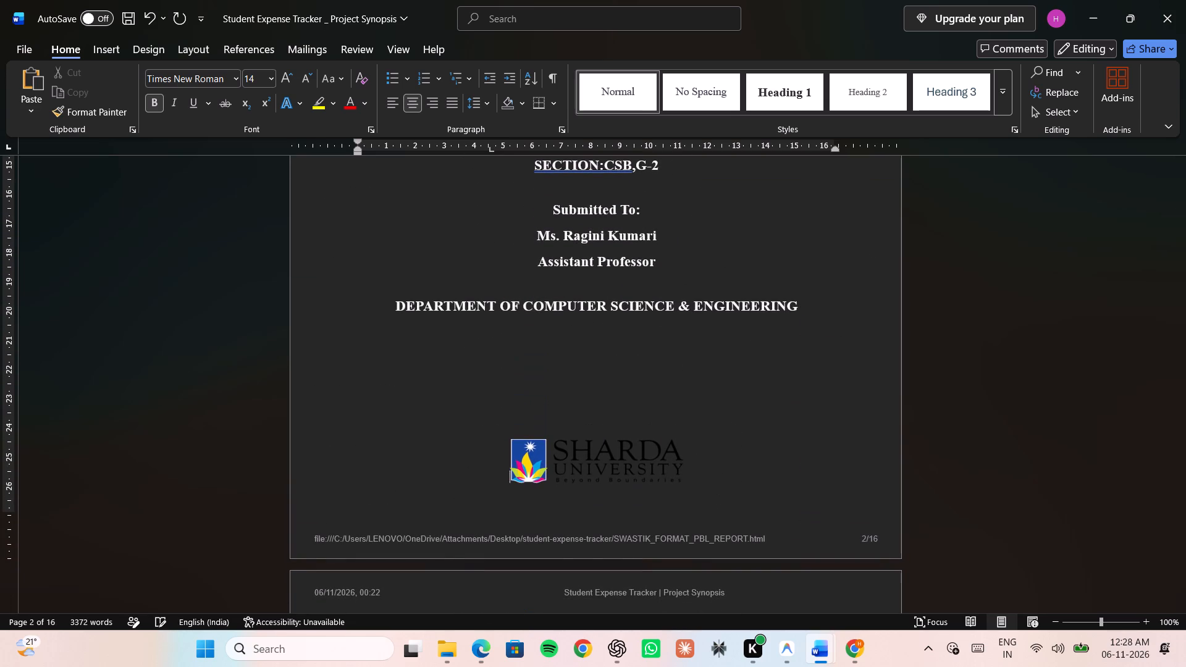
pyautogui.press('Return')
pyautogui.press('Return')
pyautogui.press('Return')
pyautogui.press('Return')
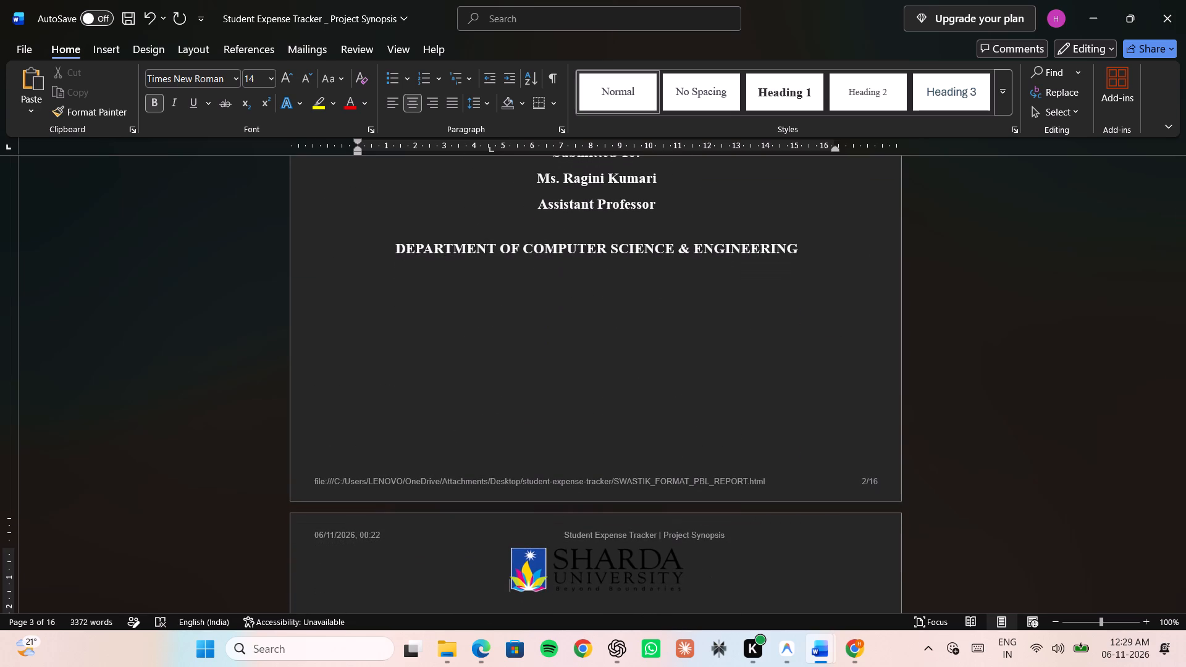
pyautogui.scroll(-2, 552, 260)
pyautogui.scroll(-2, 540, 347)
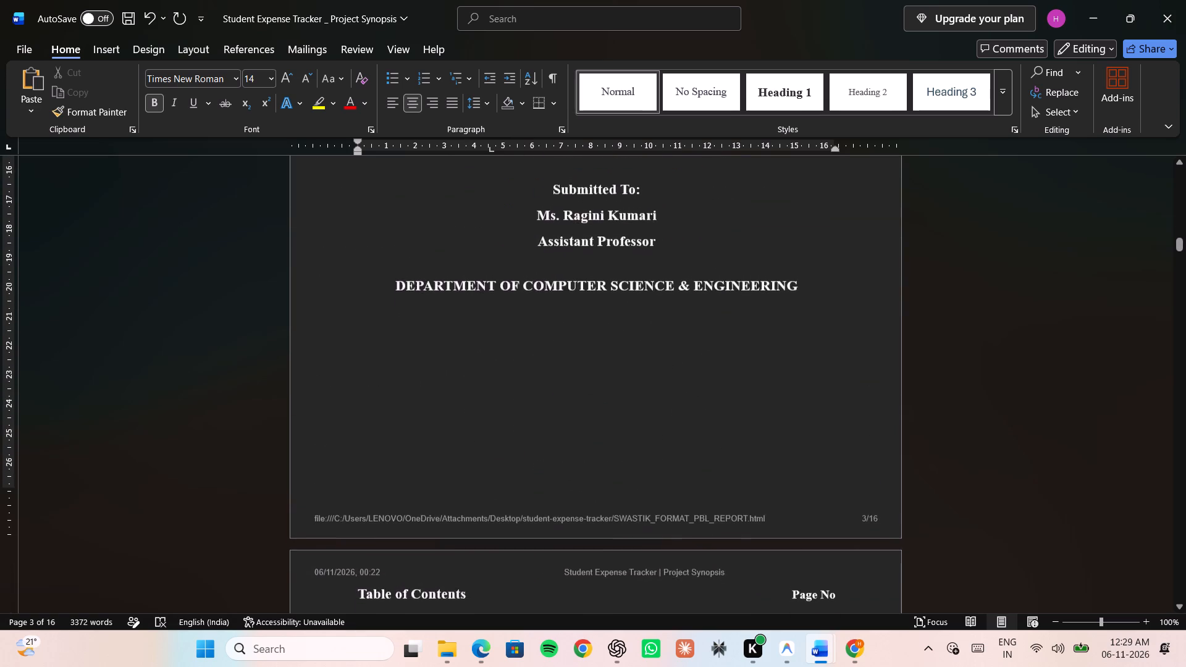
# Delete the second copy of the cover content, through its Department of Computer Science & Engineering line and the blank lines below.
pyautogui.scroll(1, 540, 347)
pyautogui.click(540, 347)
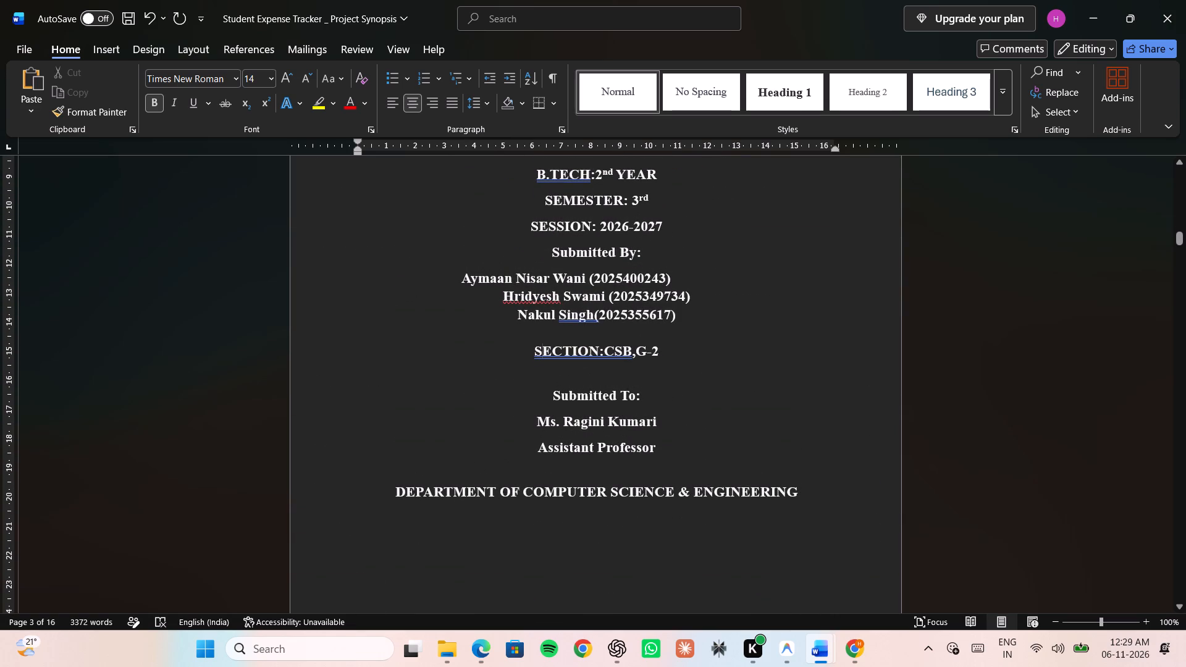
pyautogui.press('Delete')
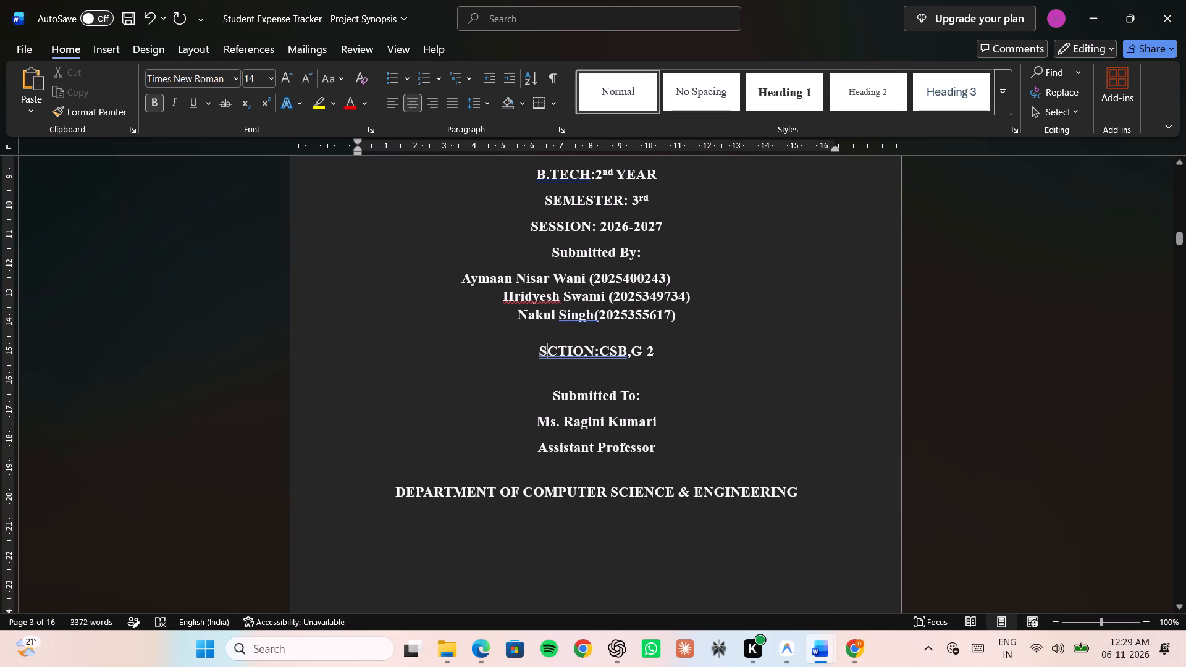
pyautogui.press('Delete')
pyautogui.click(684, 357)
pyautogui.scroll(1, 672, 355)
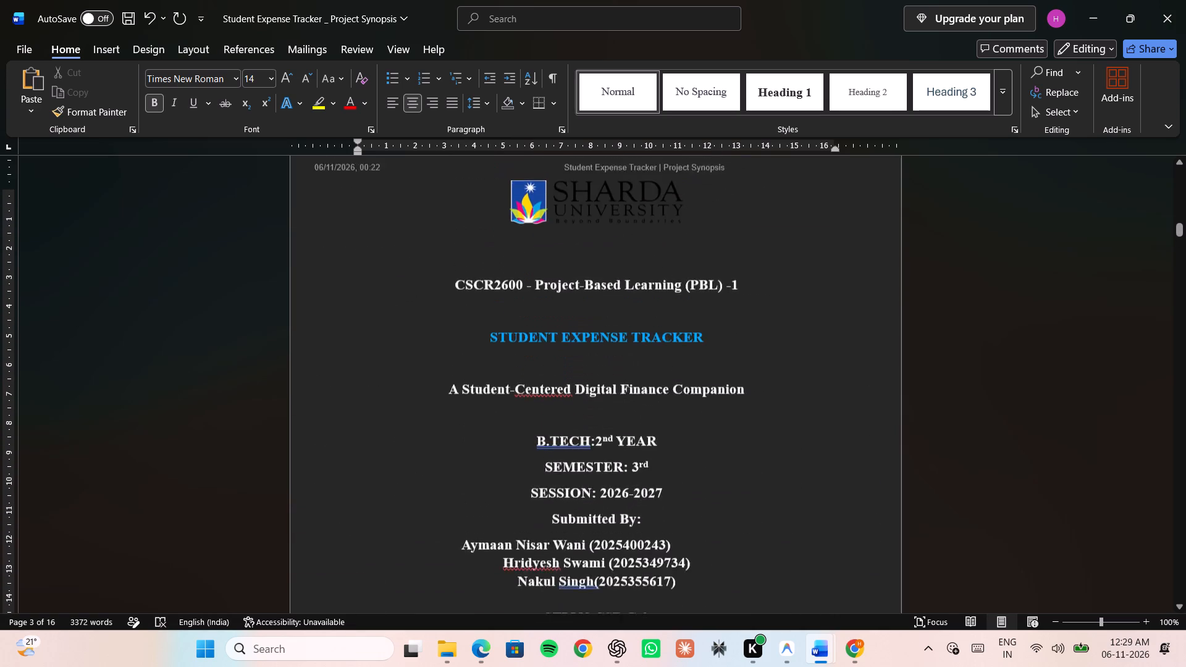
pyautogui.scroll(1, 672, 355)
pyautogui.moveTo(450, 287); pyautogui.dragTo(688, 666)
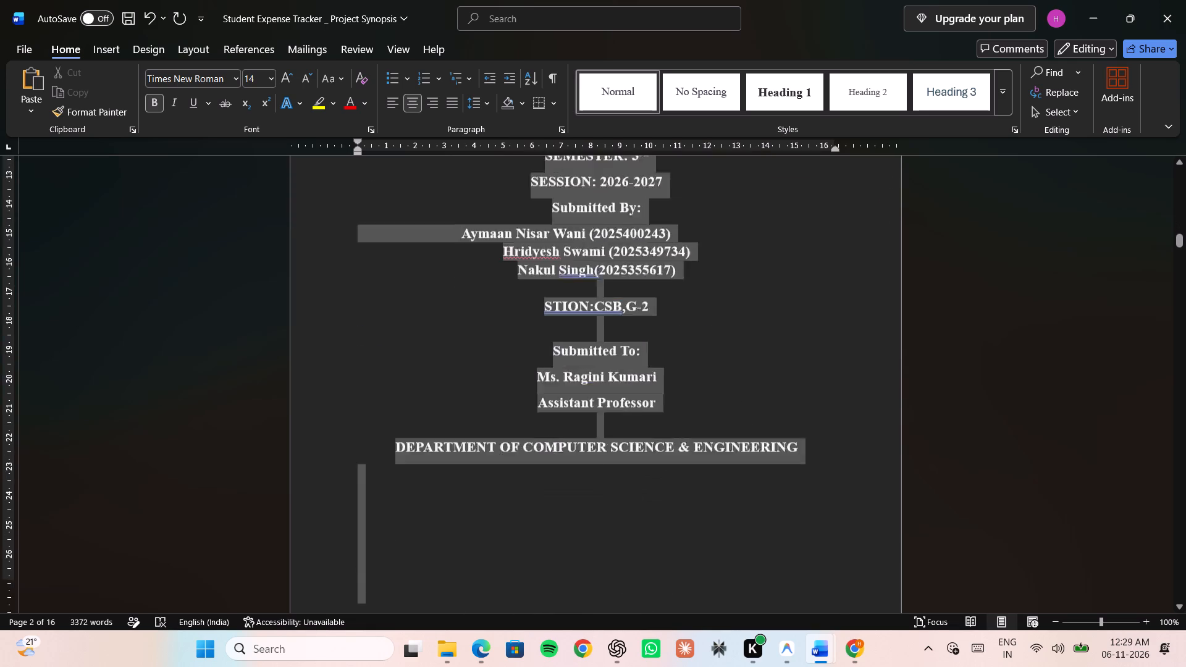
pyautogui.moveTo(688, 666); pyautogui.dragTo(668, 362)
pyautogui.press('Delete')
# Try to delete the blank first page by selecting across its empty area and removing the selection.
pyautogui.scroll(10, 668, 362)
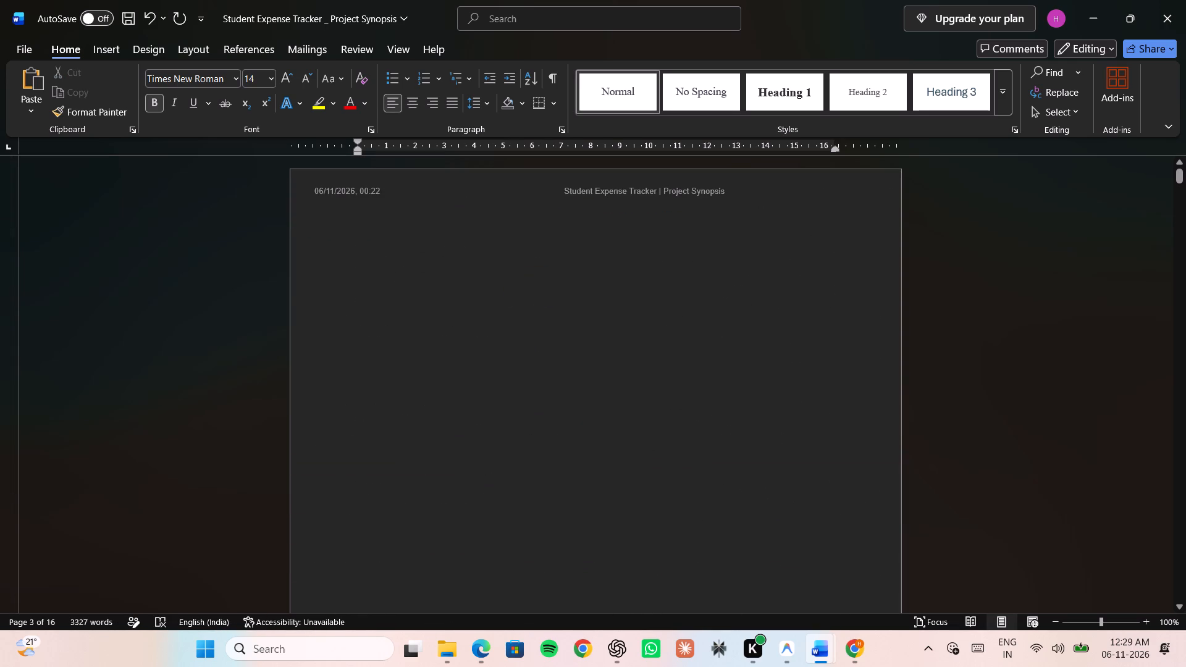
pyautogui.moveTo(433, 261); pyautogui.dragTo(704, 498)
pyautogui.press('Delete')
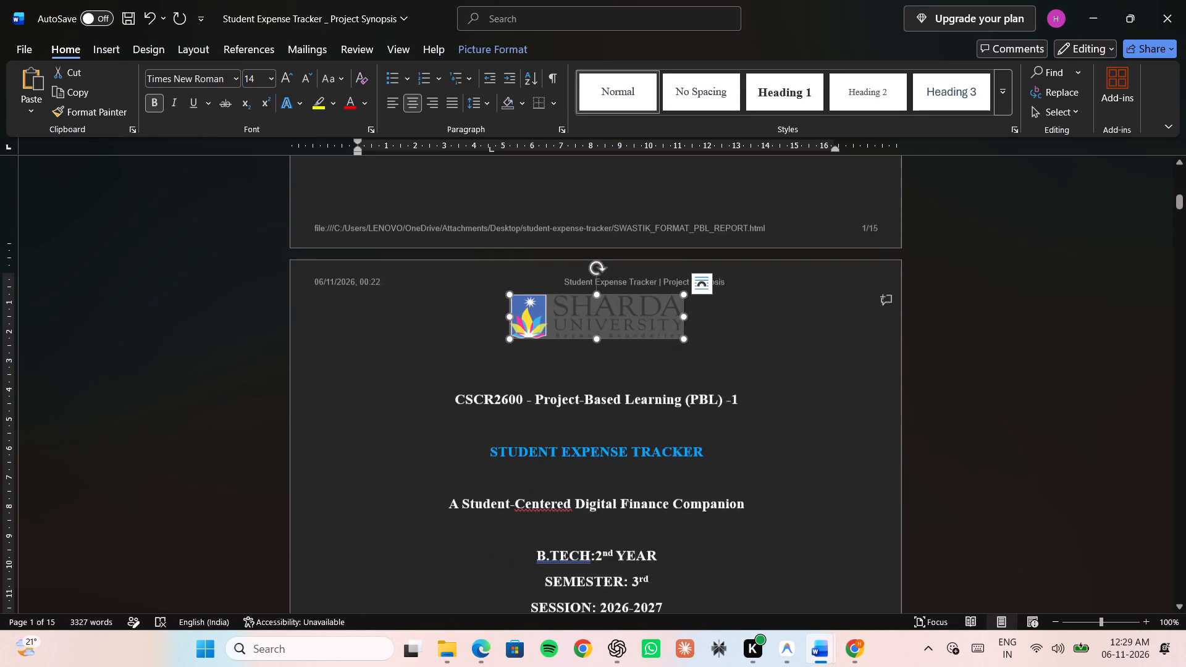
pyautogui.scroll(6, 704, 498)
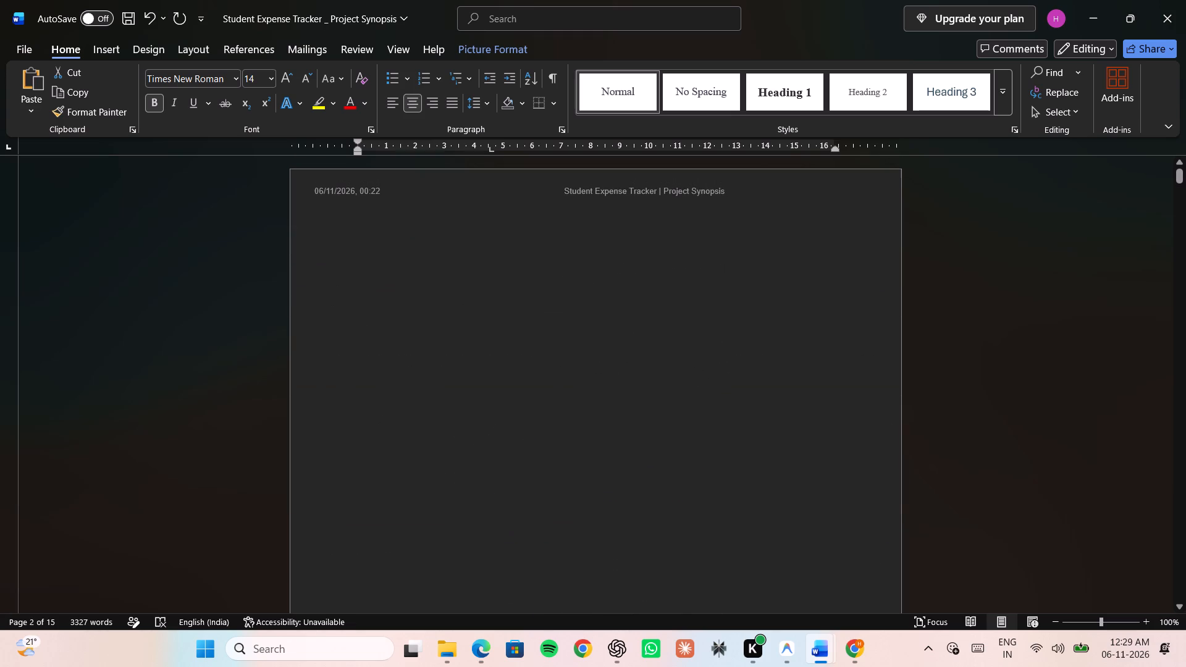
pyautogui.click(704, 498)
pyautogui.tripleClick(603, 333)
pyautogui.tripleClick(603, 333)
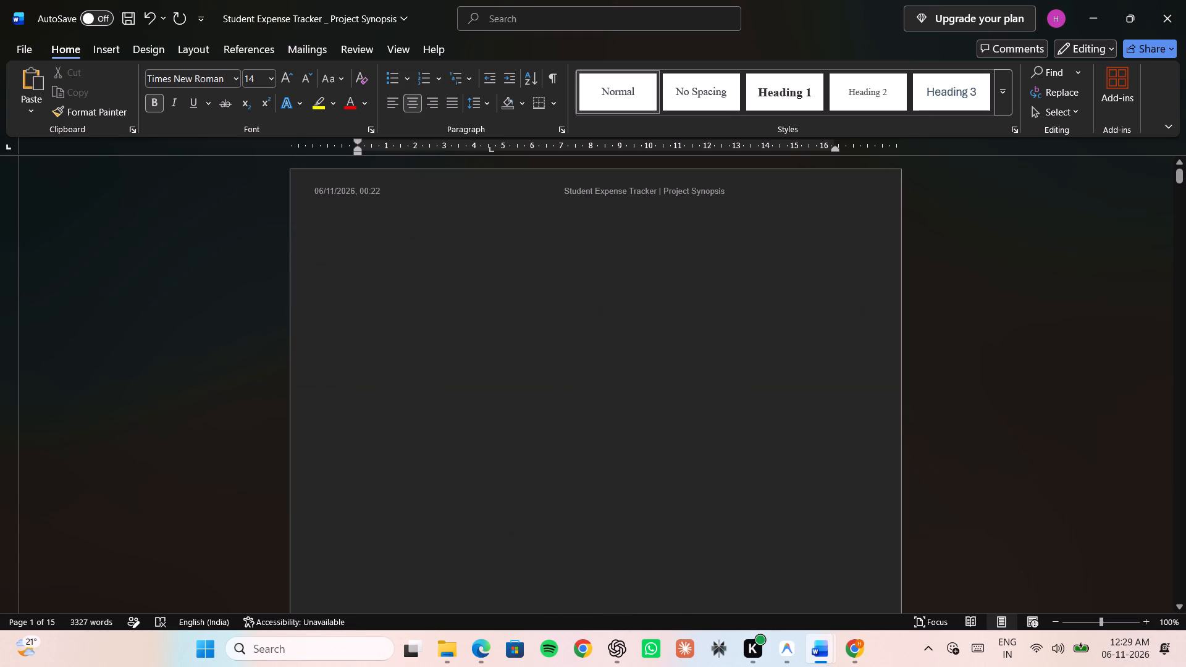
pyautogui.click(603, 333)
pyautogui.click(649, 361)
pyautogui.click(613, 652)
pyautogui.scroll(-7, 675, 367)
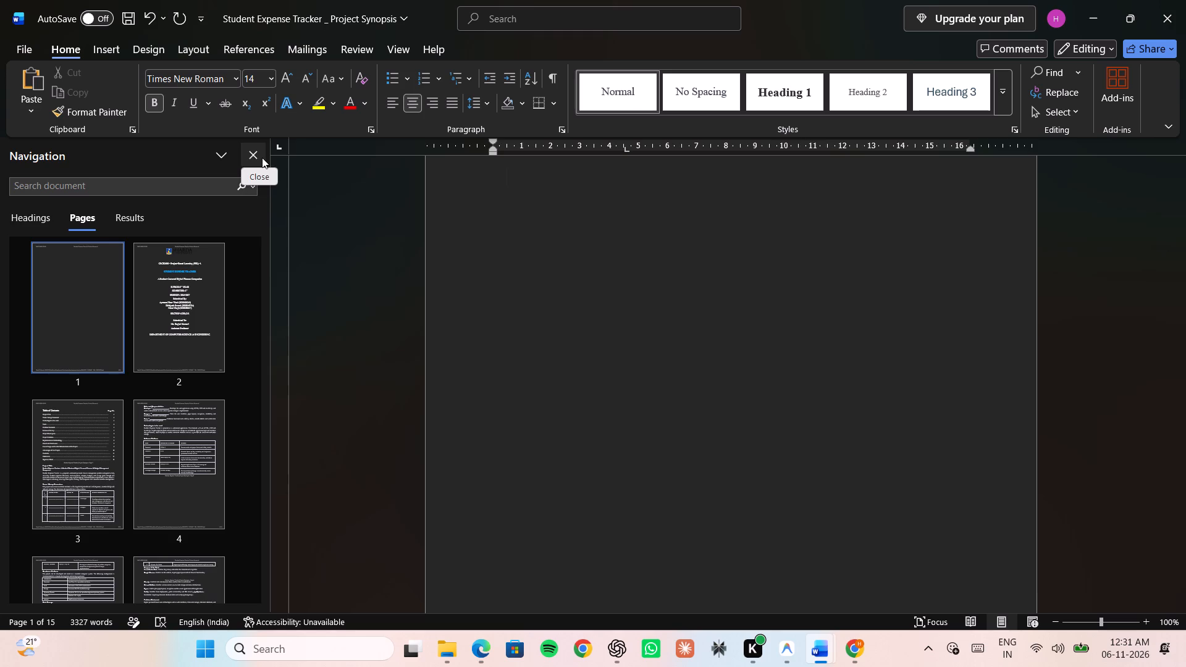
pyautogui.click(262, 157)
pyautogui.scroll(2, 562, 309)
pyautogui.click(562, 309)
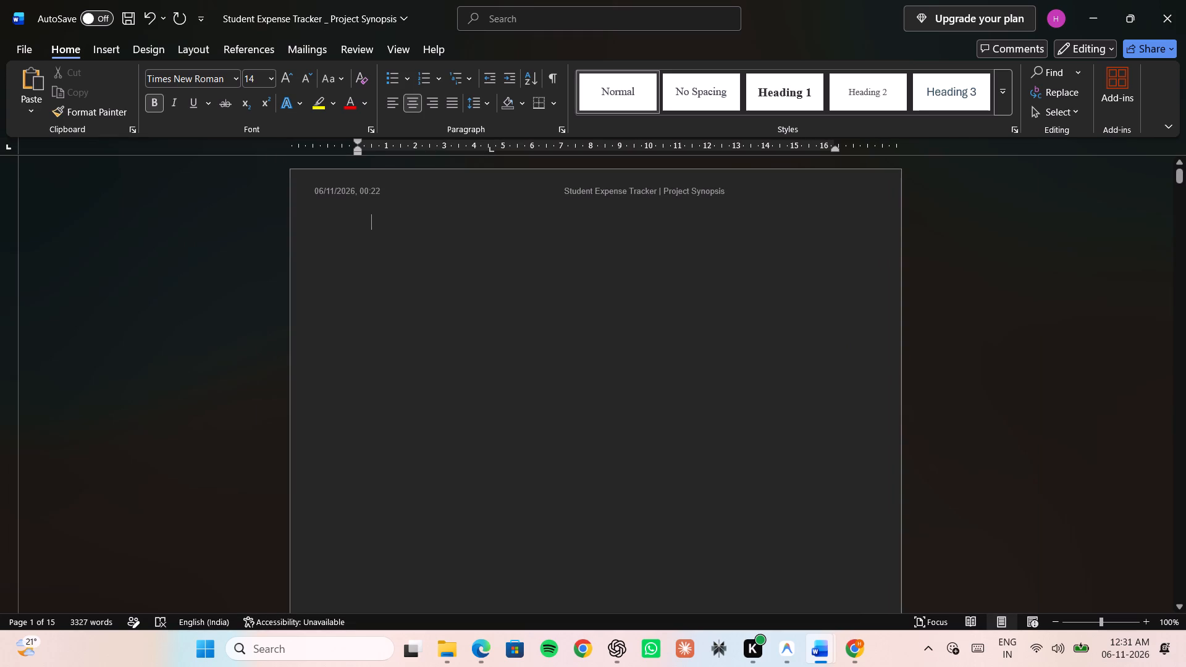
pyautogui.hotkey('ctrl', 'shift', '8')
pyautogui.scroll(-1, 623, 317)
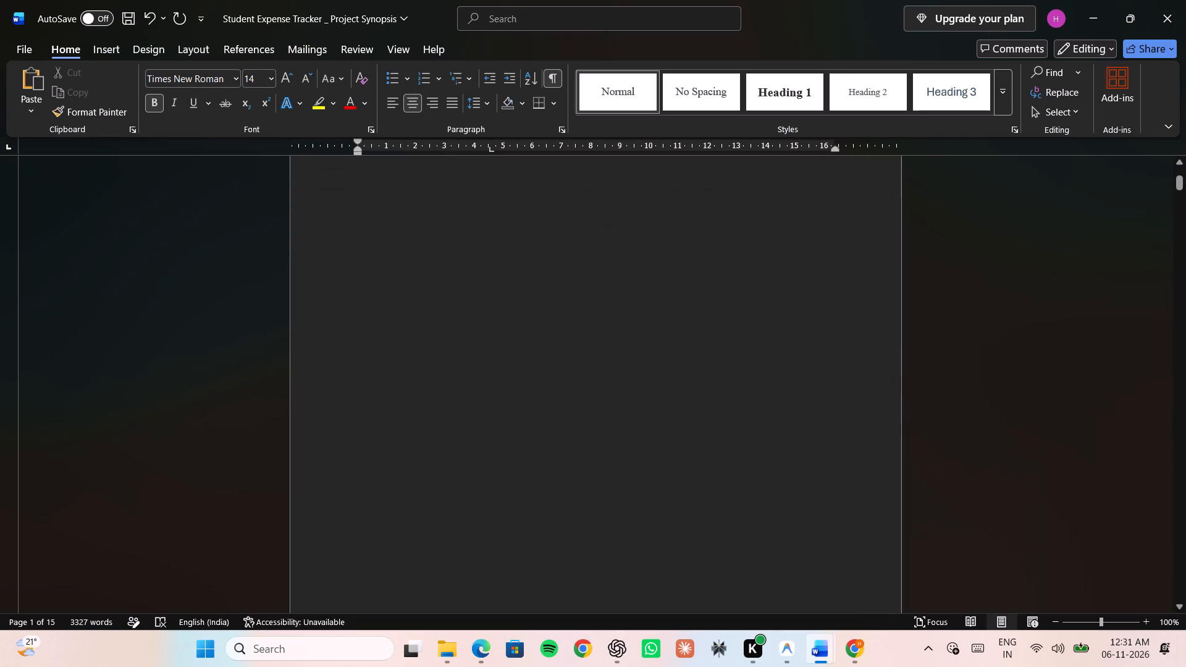
pyautogui.scroll(-1, 623, 317)
pyautogui.scroll(6, 623, 317)
pyautogui.scroll(-7, 623, 317)
pyautogui.scroll(6, 623, 317)
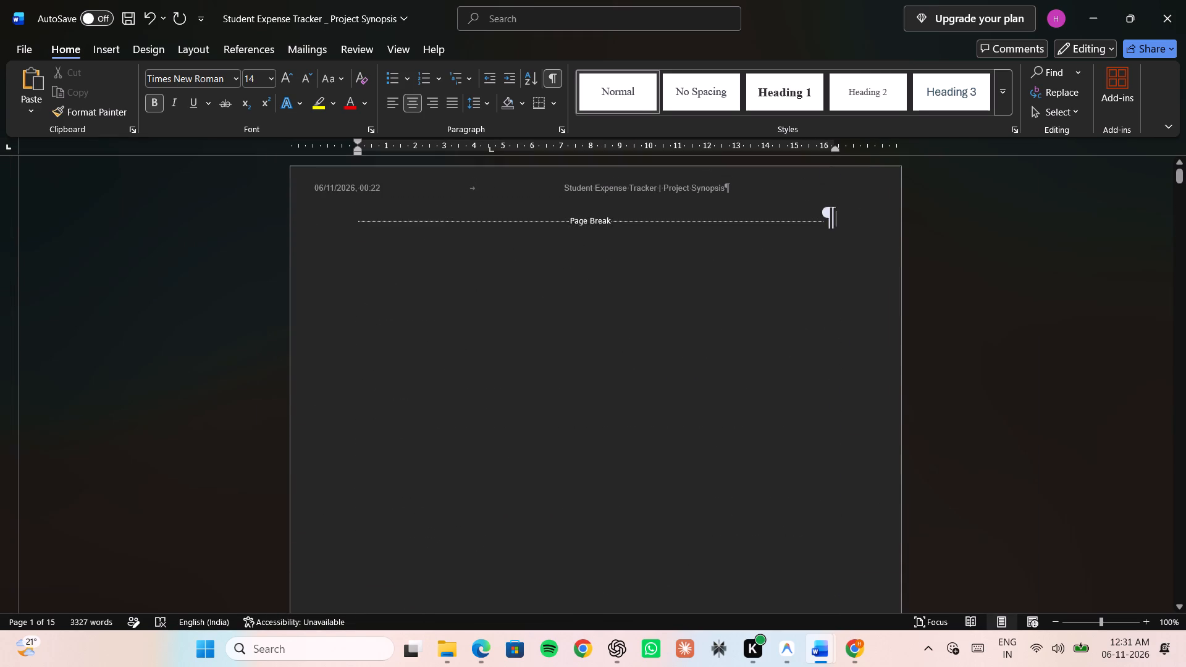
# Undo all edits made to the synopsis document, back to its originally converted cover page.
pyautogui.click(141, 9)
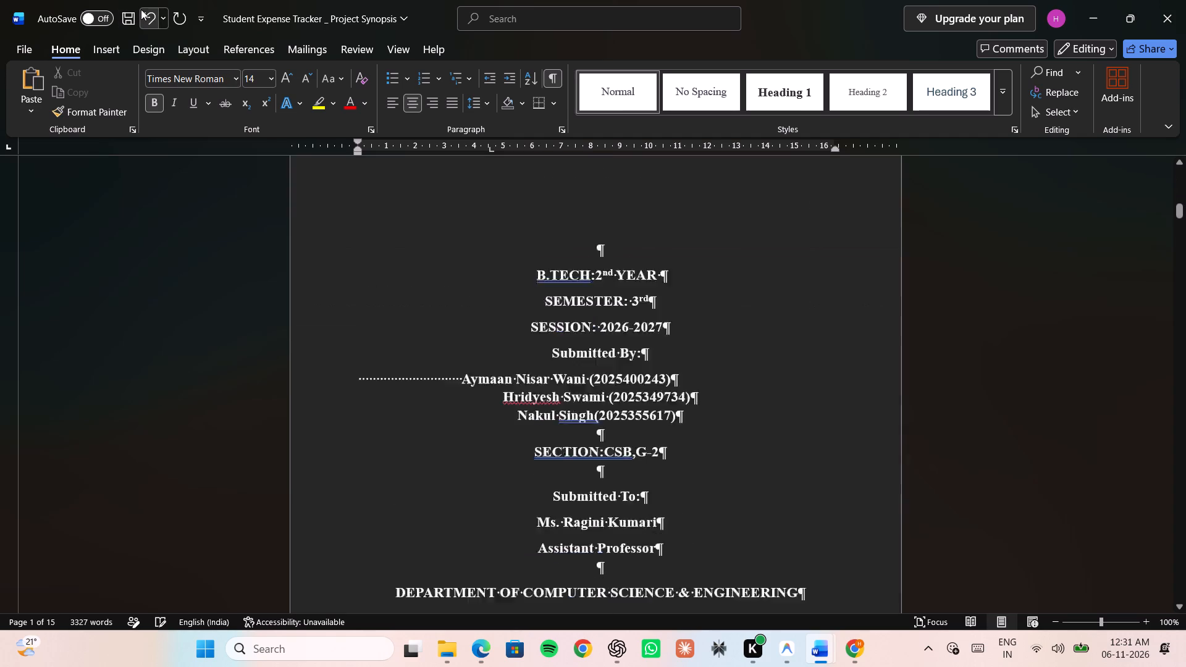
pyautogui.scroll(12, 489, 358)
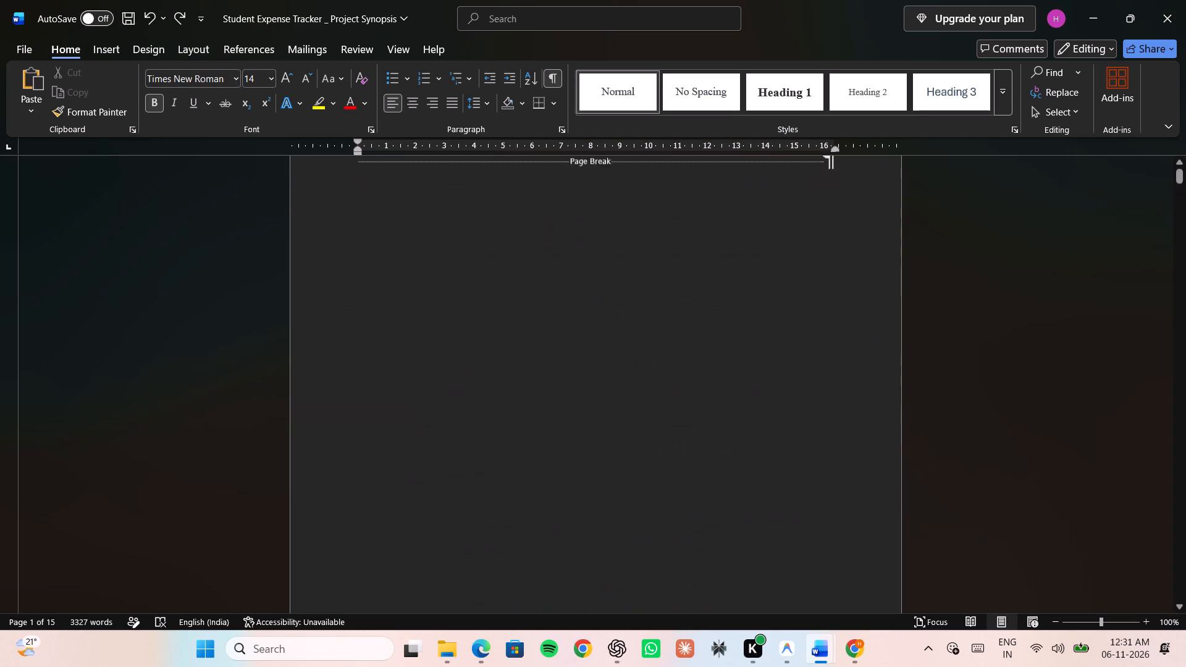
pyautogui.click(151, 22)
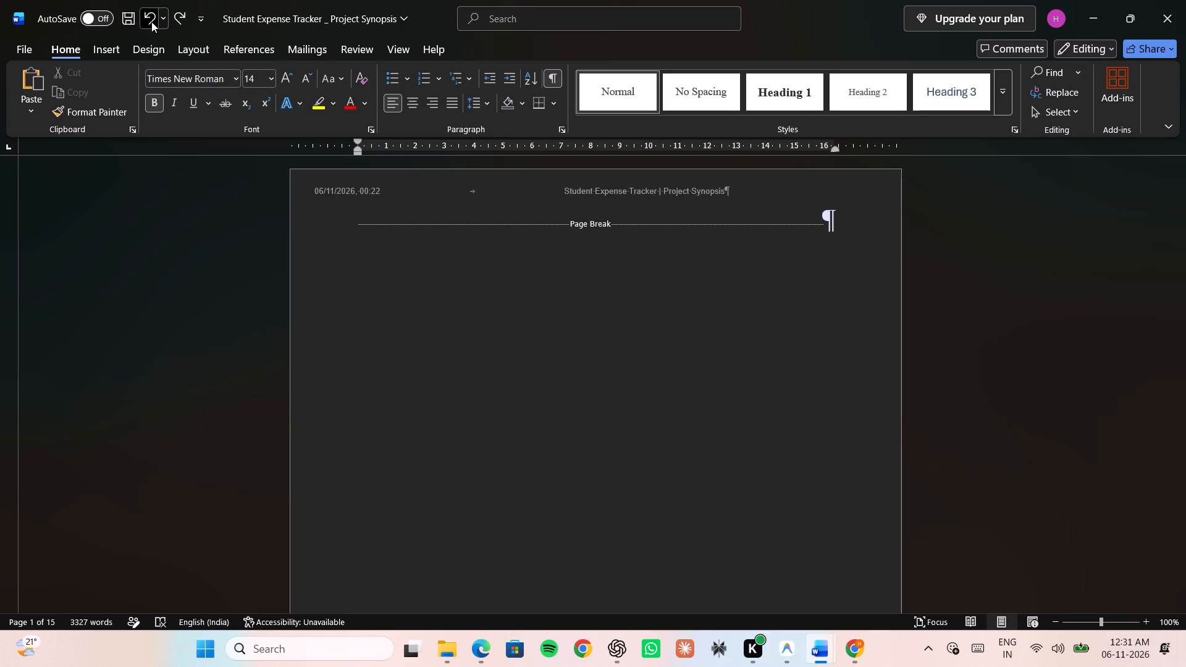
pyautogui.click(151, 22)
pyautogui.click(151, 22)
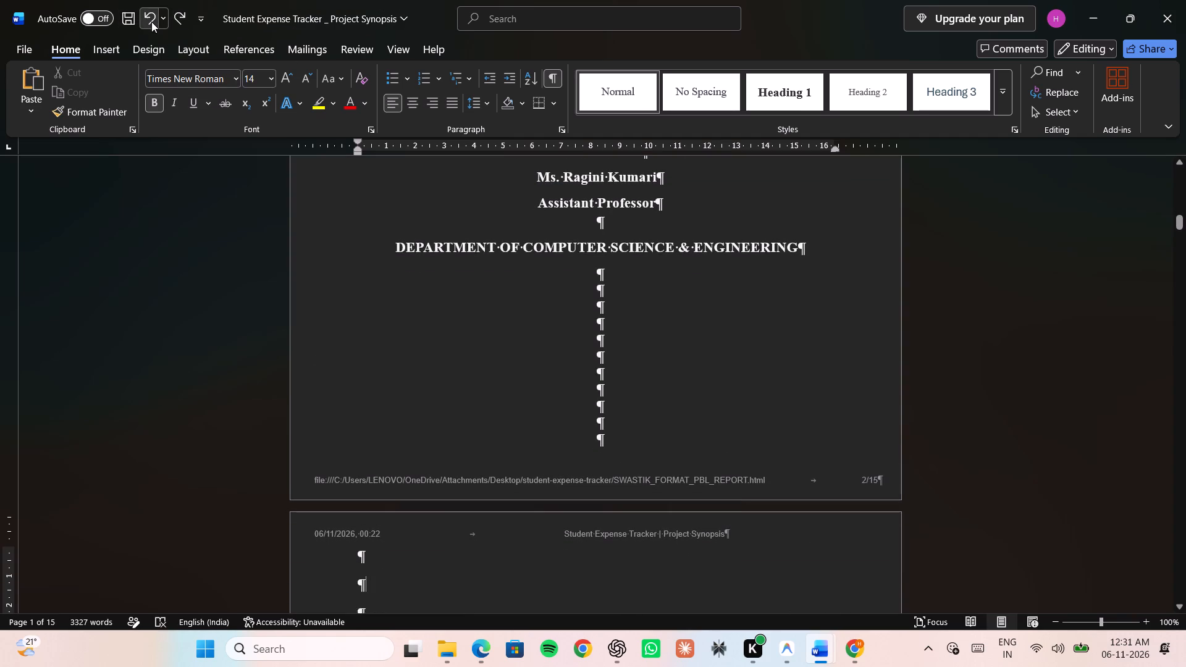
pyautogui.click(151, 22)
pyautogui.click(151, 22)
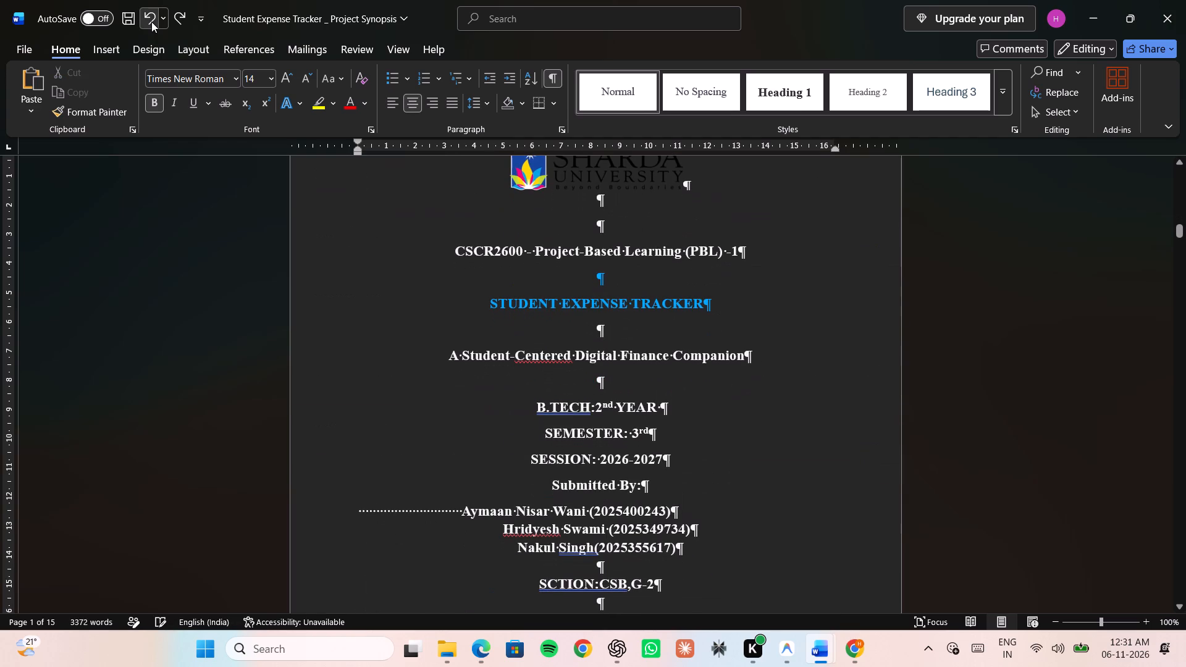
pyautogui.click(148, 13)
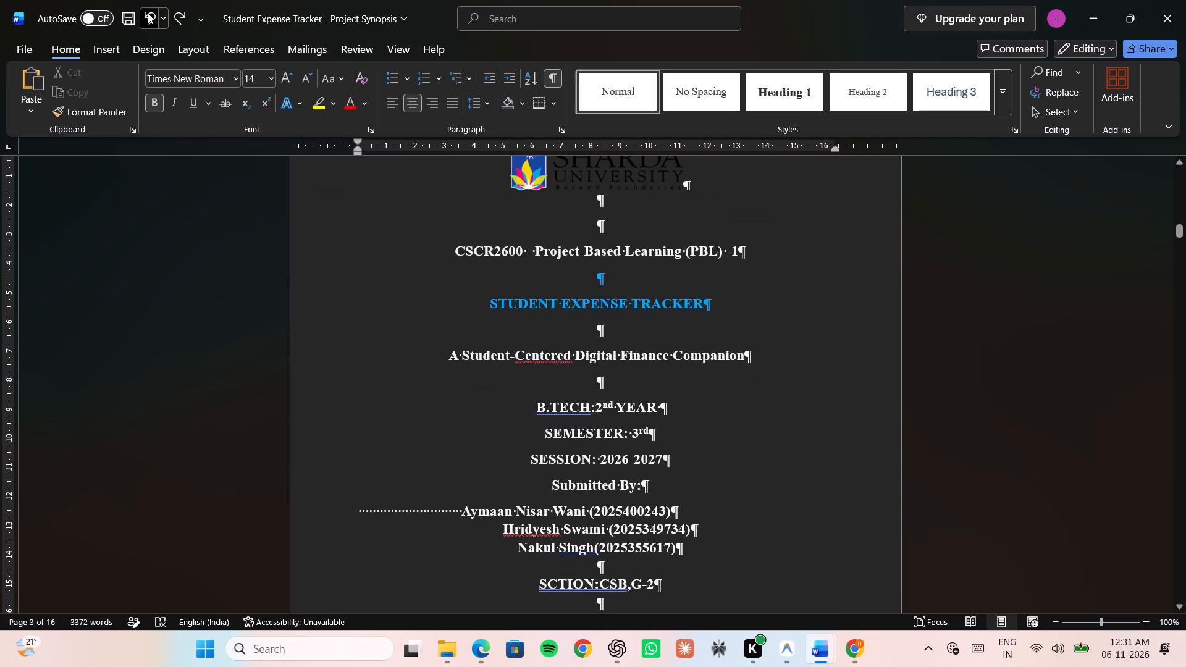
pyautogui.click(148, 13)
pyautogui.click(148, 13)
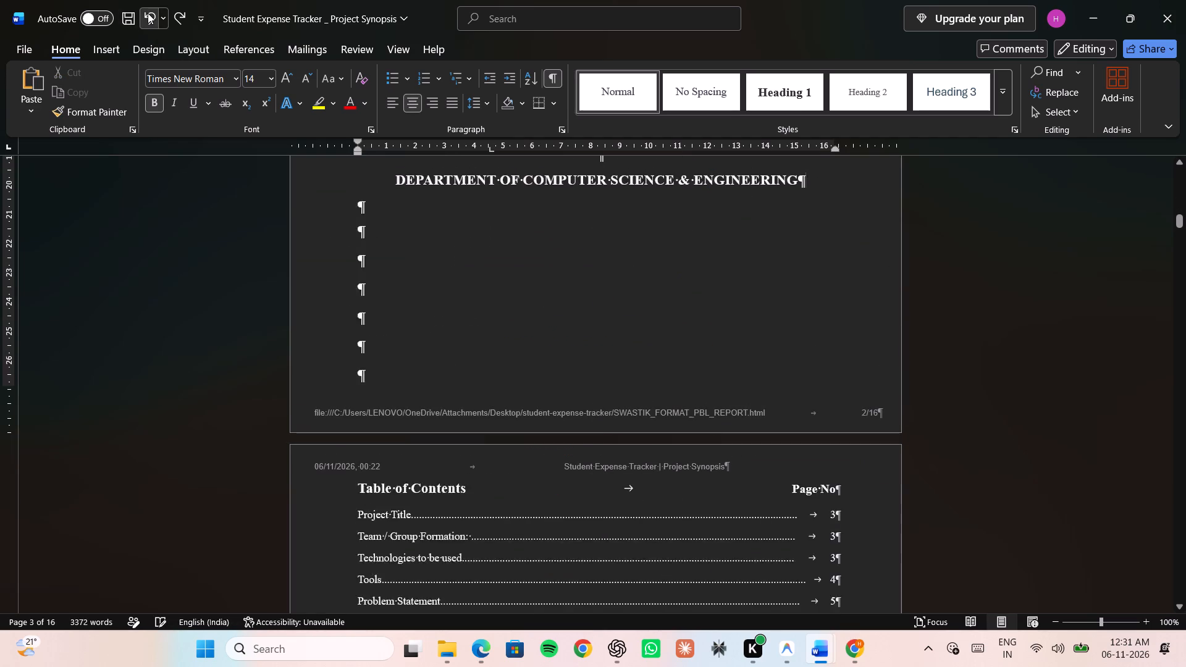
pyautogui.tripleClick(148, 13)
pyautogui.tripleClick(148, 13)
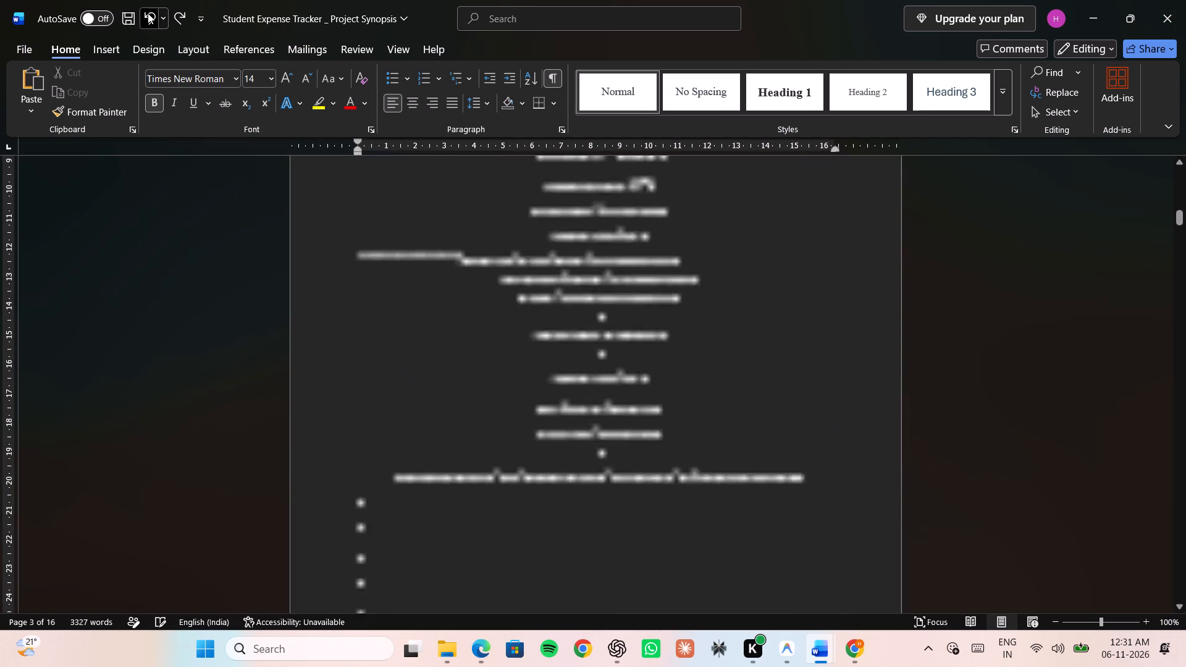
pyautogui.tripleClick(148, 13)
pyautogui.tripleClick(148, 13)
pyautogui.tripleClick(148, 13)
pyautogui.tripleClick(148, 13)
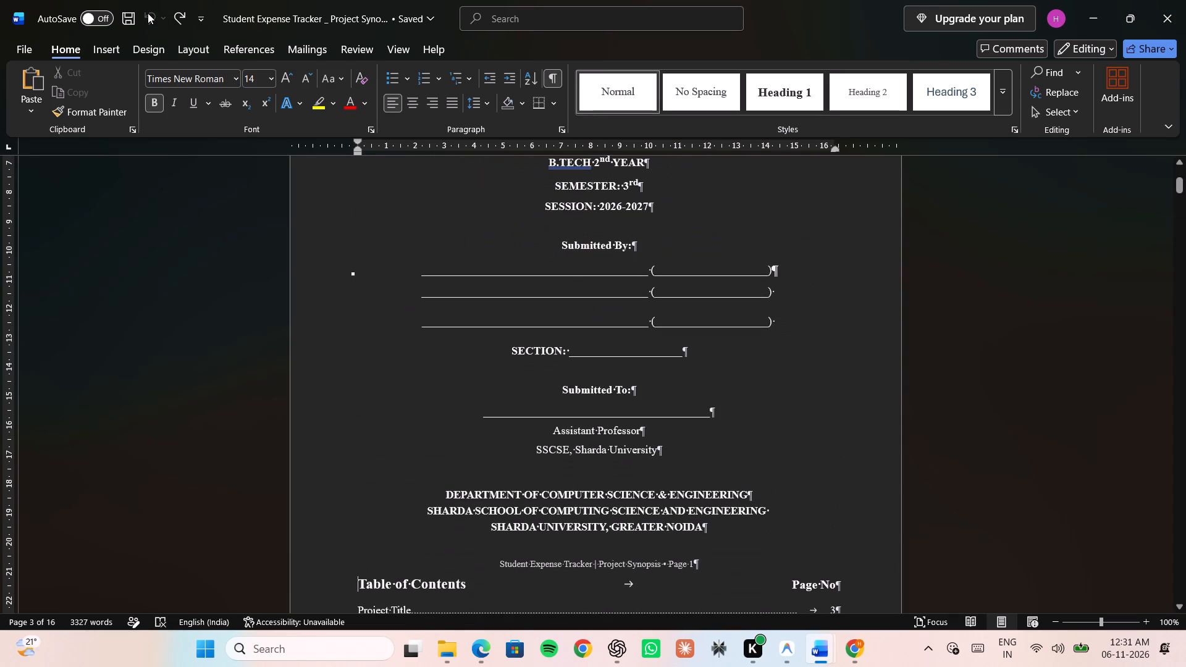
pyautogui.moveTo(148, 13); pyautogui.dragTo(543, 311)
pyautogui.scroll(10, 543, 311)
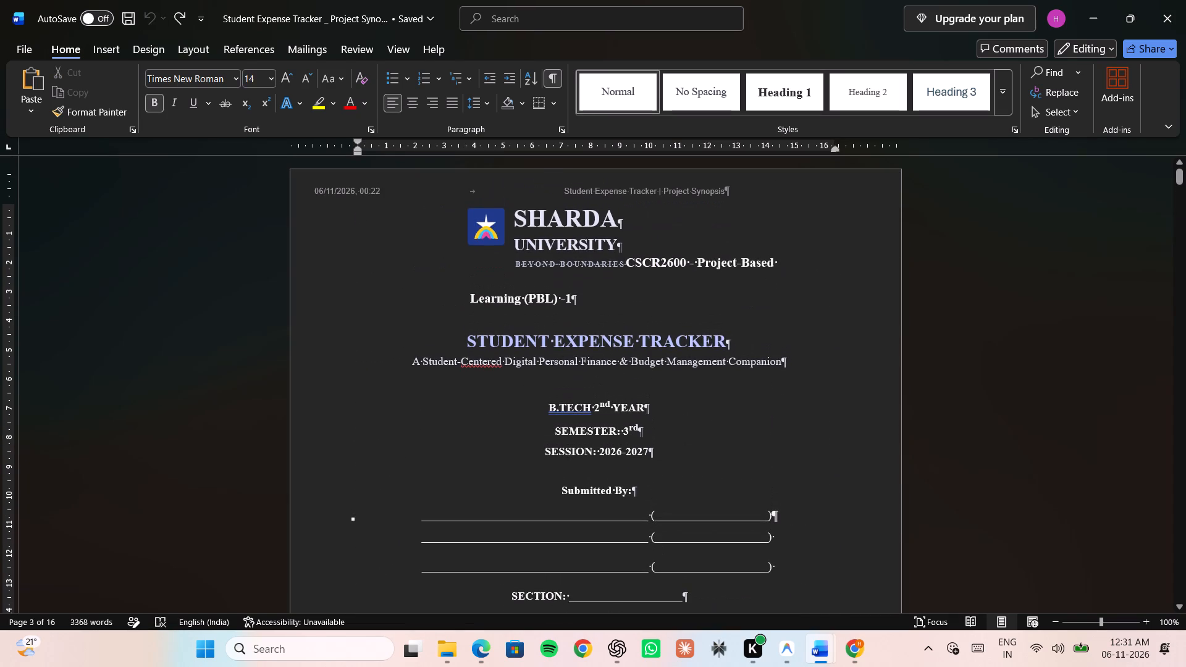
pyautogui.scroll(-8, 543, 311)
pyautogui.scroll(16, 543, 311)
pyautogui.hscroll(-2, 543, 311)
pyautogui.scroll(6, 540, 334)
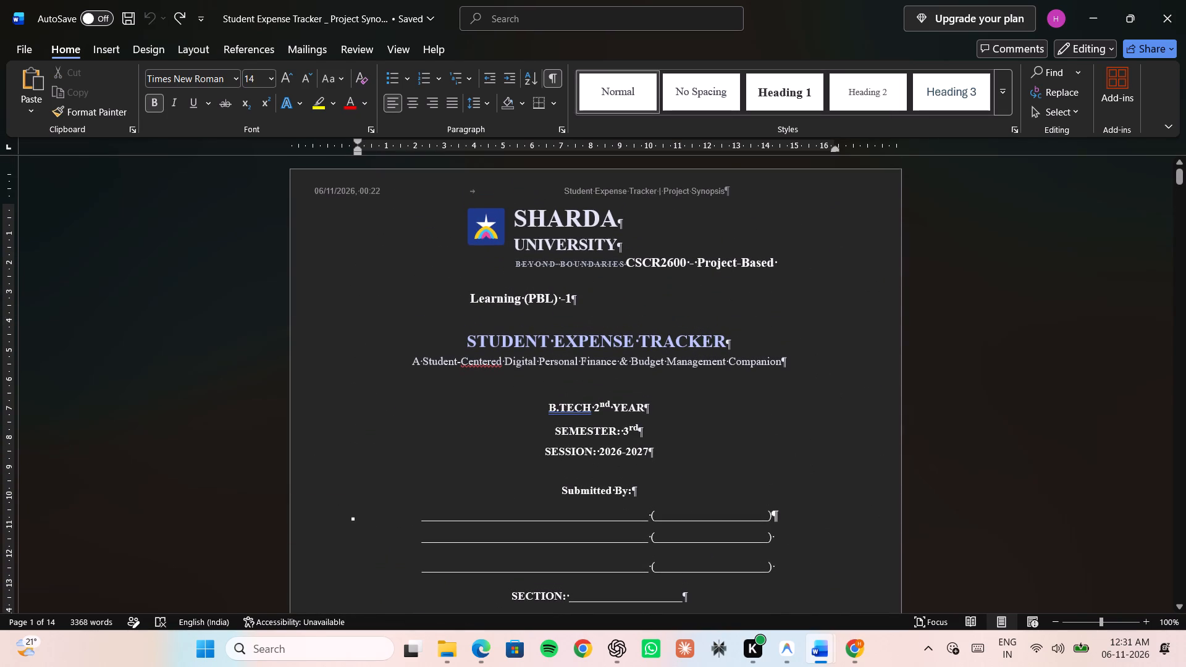
# Close the synopsis document and reopen the Student Expense Tracker _ Project Synopsis PDF from Downloads, converting it to an editable document.
pyautogui.click(1185, 0)
pyautogui.scroll(4, 756, 388)
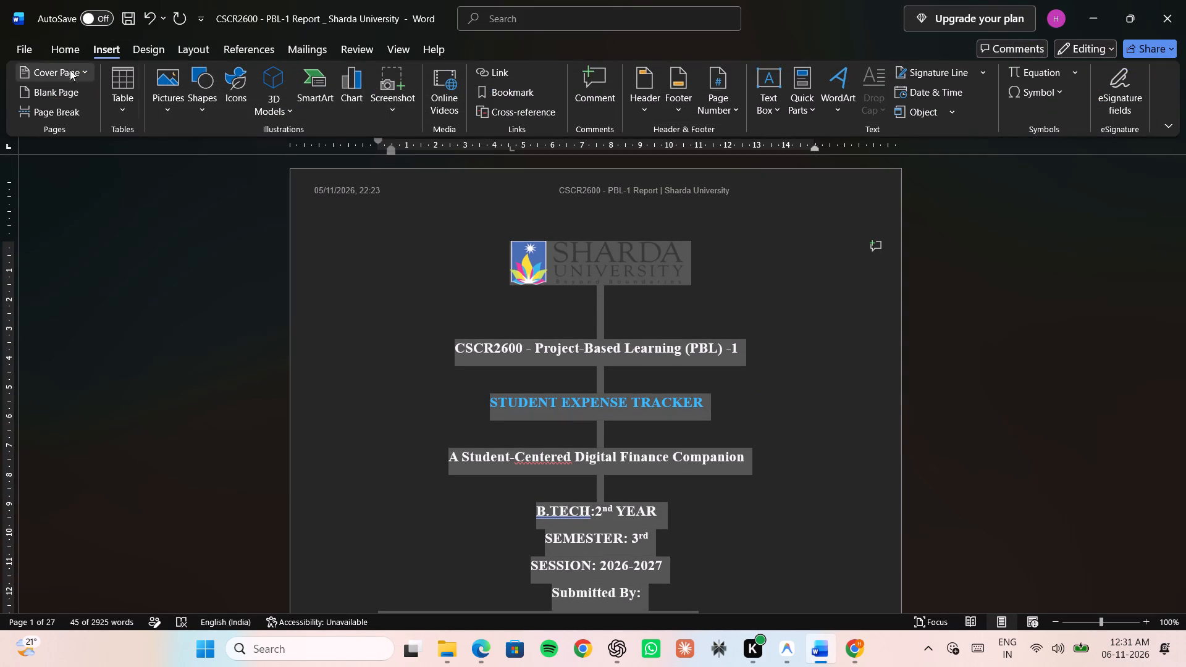
pyautogui.click(36, 54)
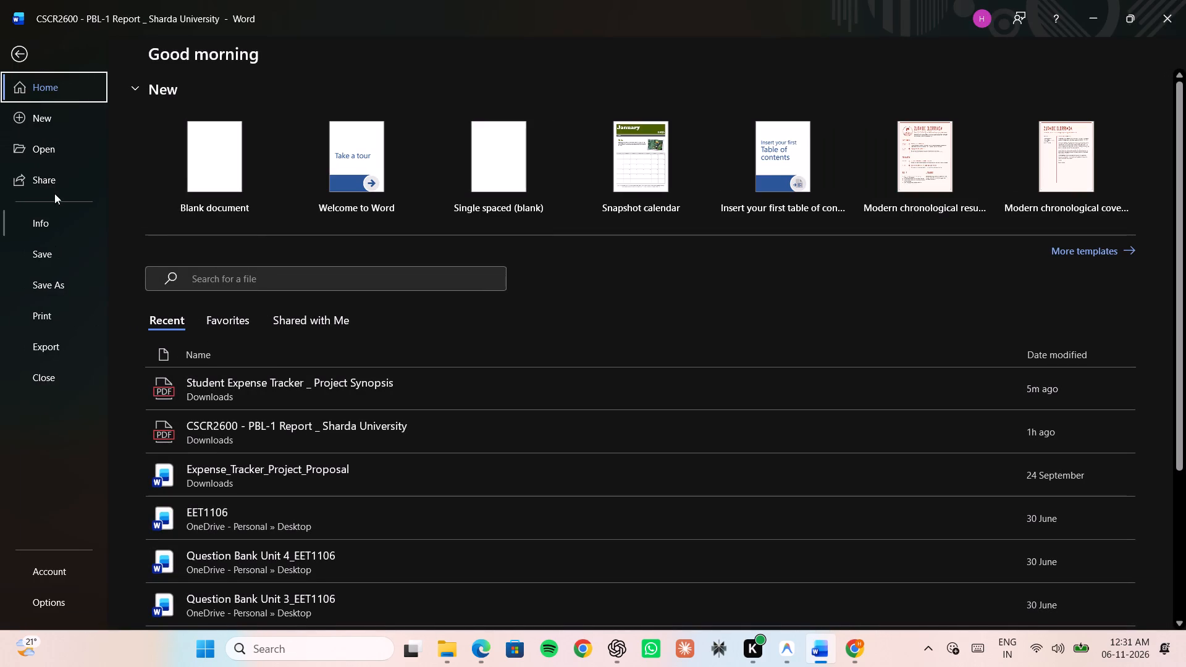
pyautogui.click(55, 157)
pyautogui.click(234, 357)
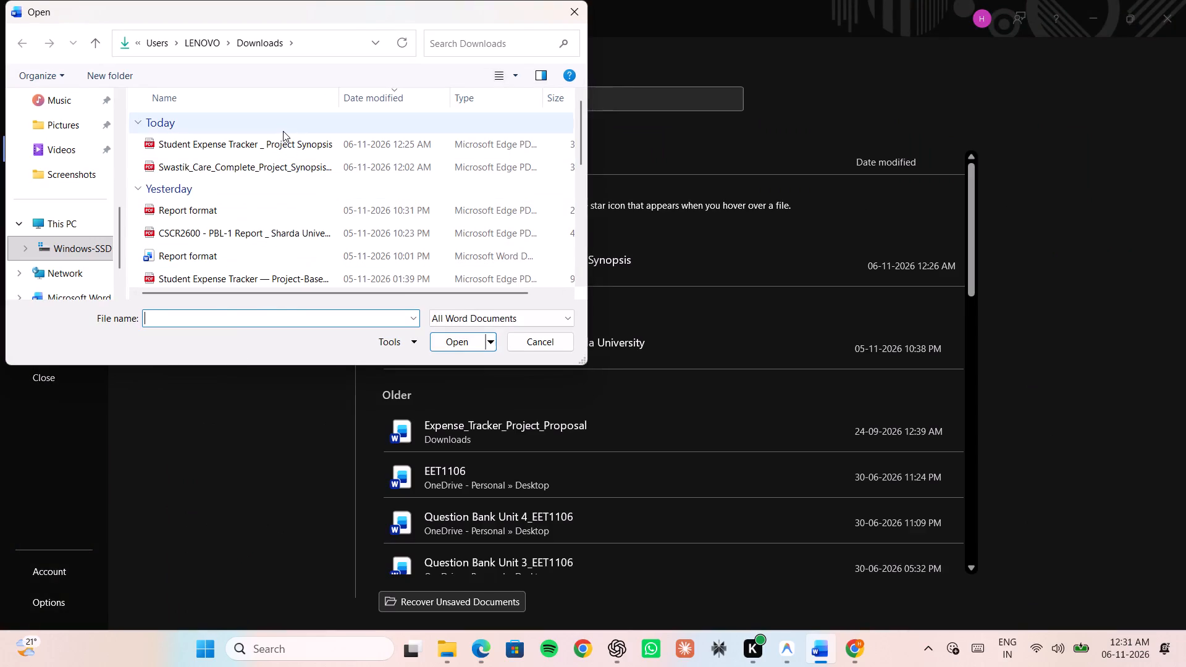
pyautogui.doubleClick(282, 141)
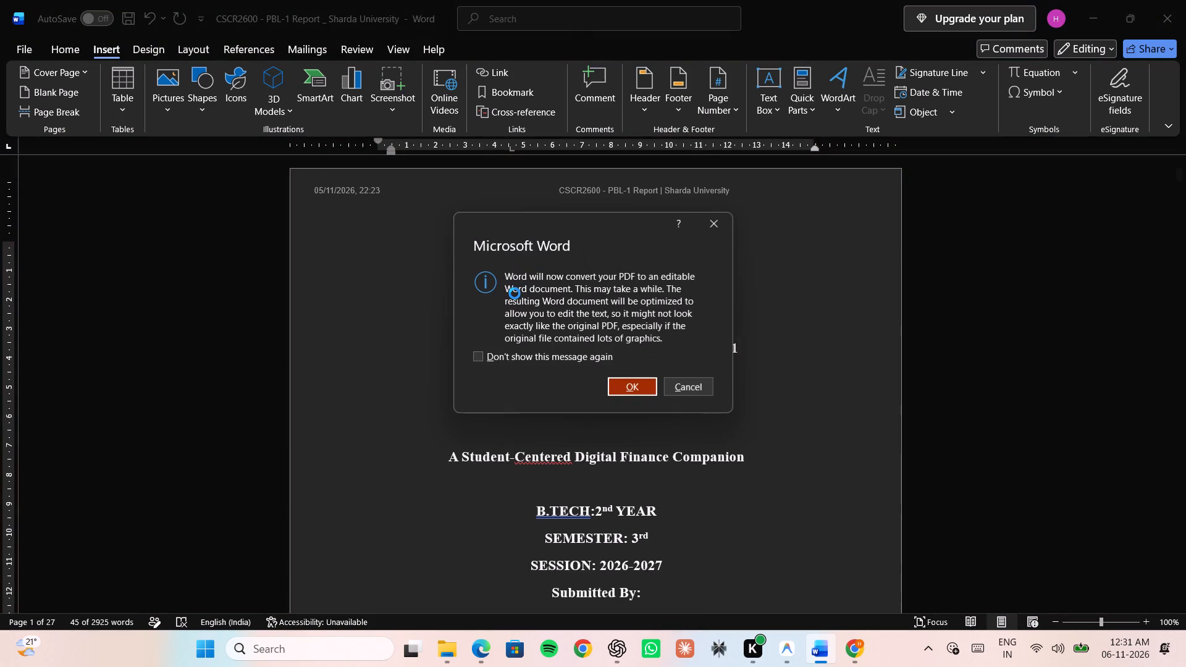
pyautogui.click(645, 392)
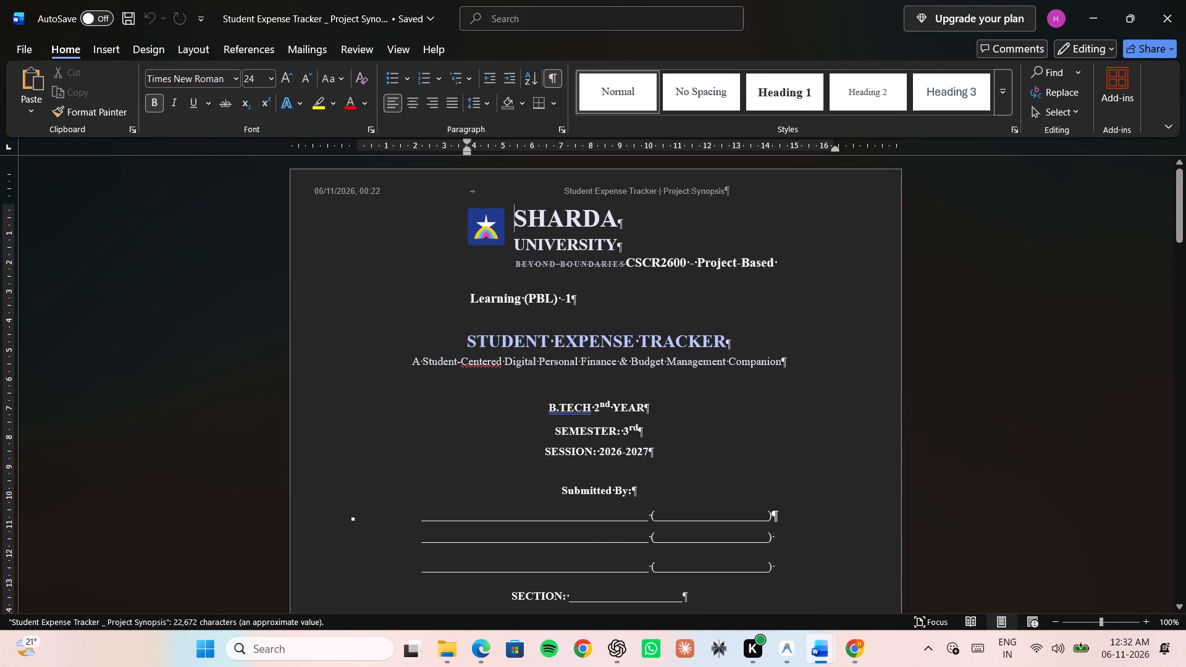
# Examine the cover page and the Table of Contents spread over the first two pages of the reconverted synopsis.
pyautogui.scroll(-3, 568, 358)
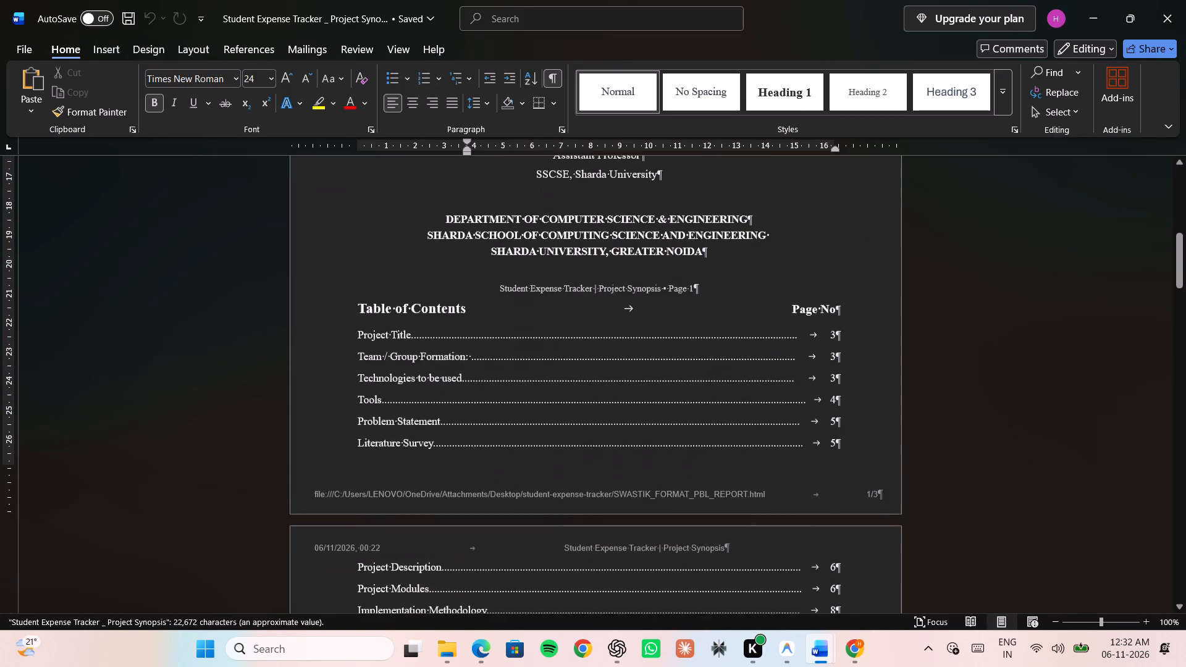
pyautogui.scroll(1, 568, 358)
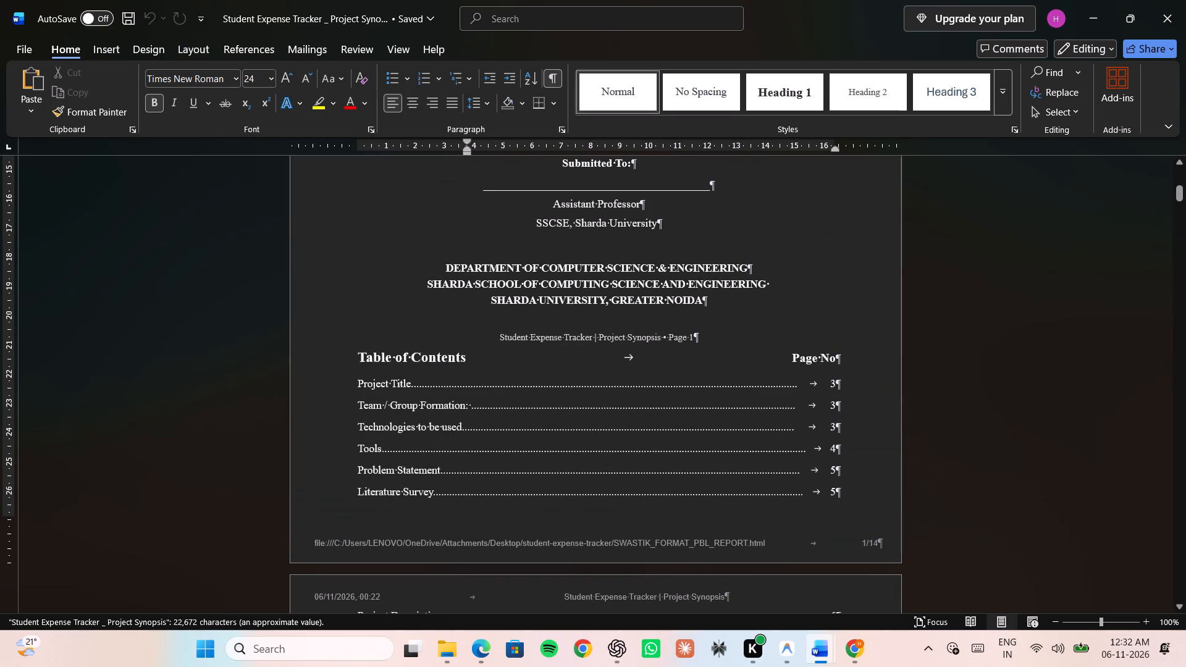
pyautogui.click(345, 355)
pyautogui.click(439, 364)
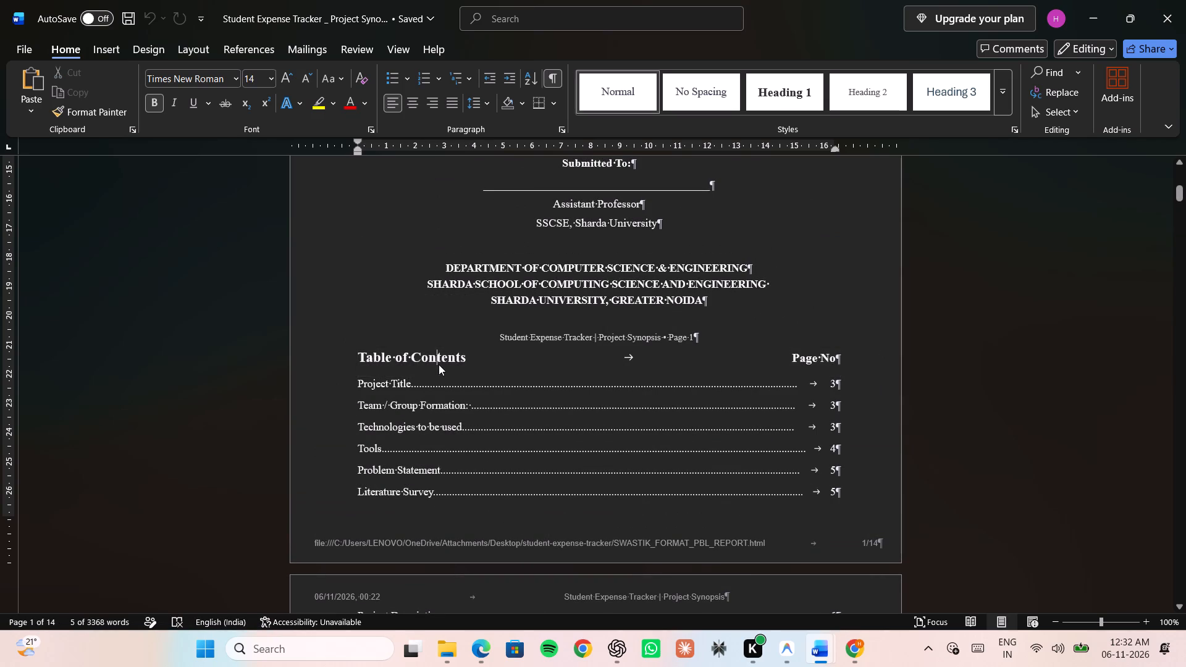
pyautogui.scroll(4, 439, 364)
pyautogui.scroll(-7, 439, 364)
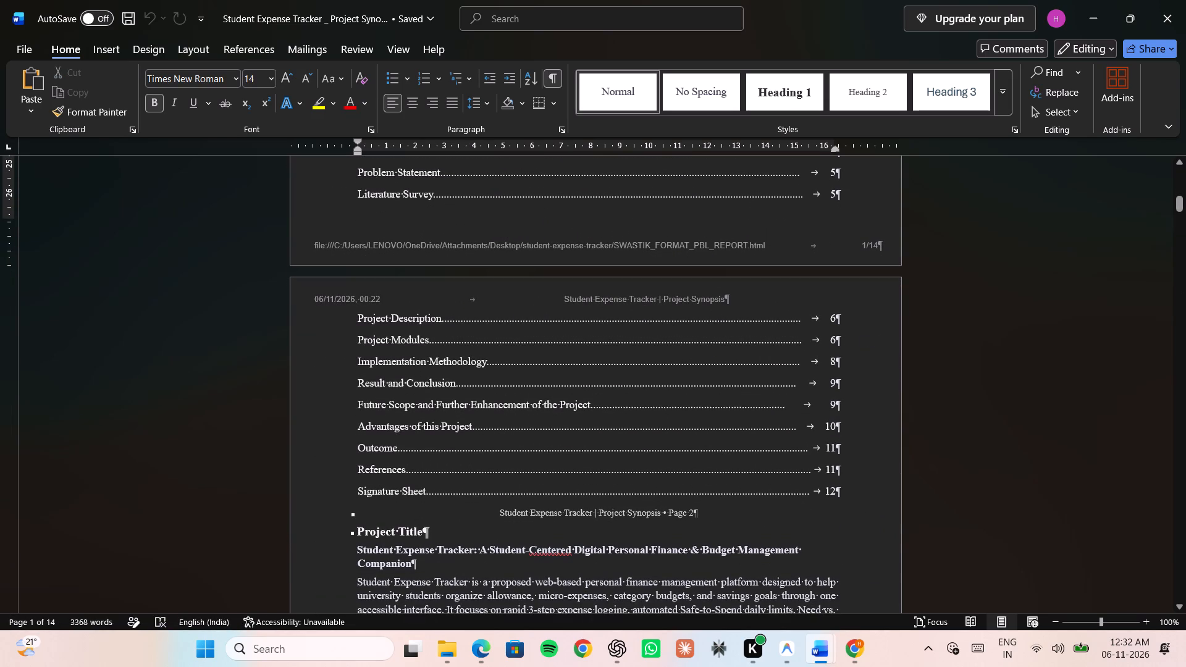
pyautogui.scroll(5, 439, 364)
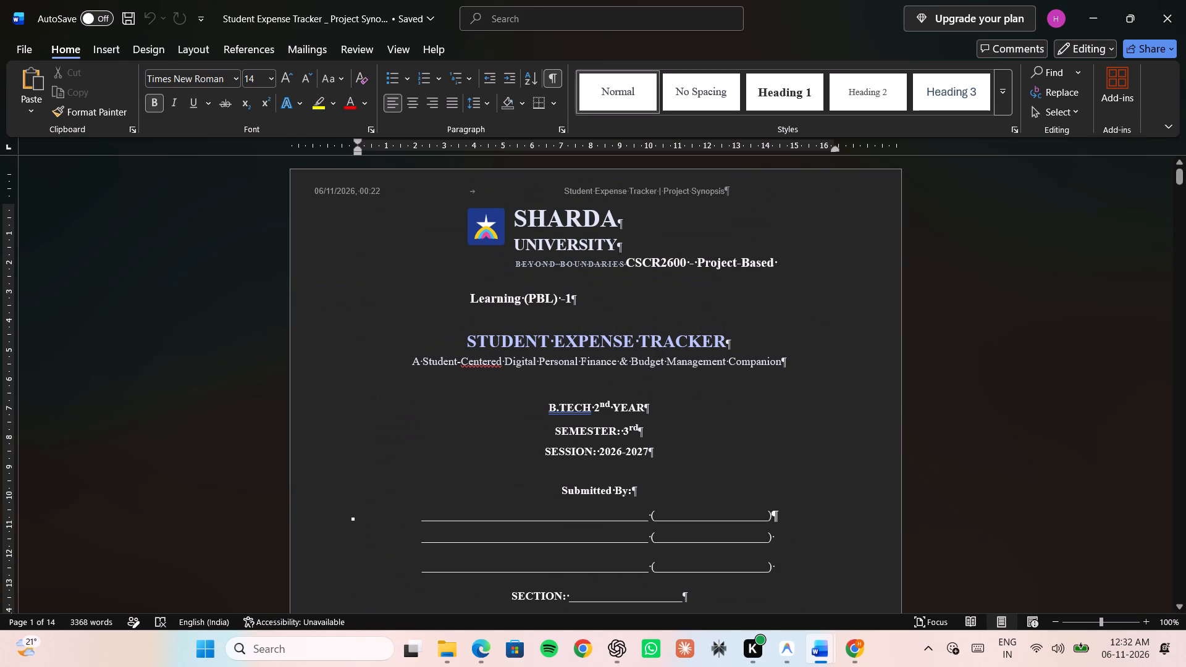
# Hide the formatting marks in the reconverted synopsis document.
pyautogui.hotkey('ctrl', 'shift', '8')
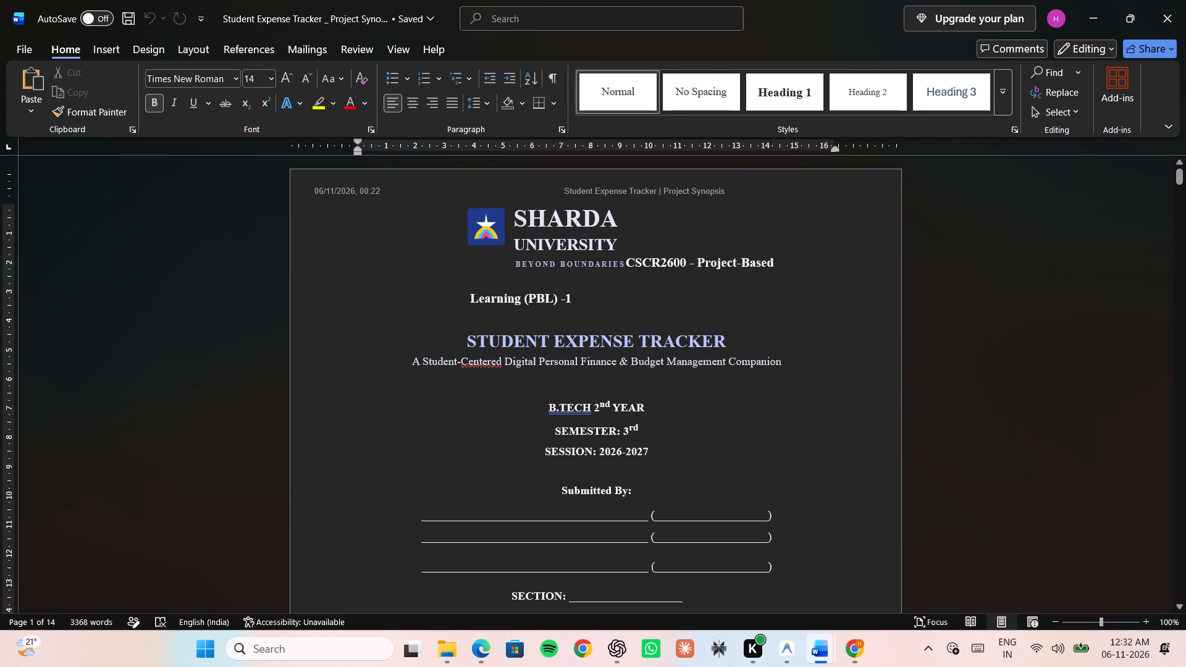
pyautogui.hotkey('ctrl', 'shift', '8')
pyautogui.hotkey('ctrl', 'shift', '8')
# Insert six blank lines before the Table of Contents heading on the cover page, pushing it onto page 2.
pyautogui.scroll(-2, 511, 361)
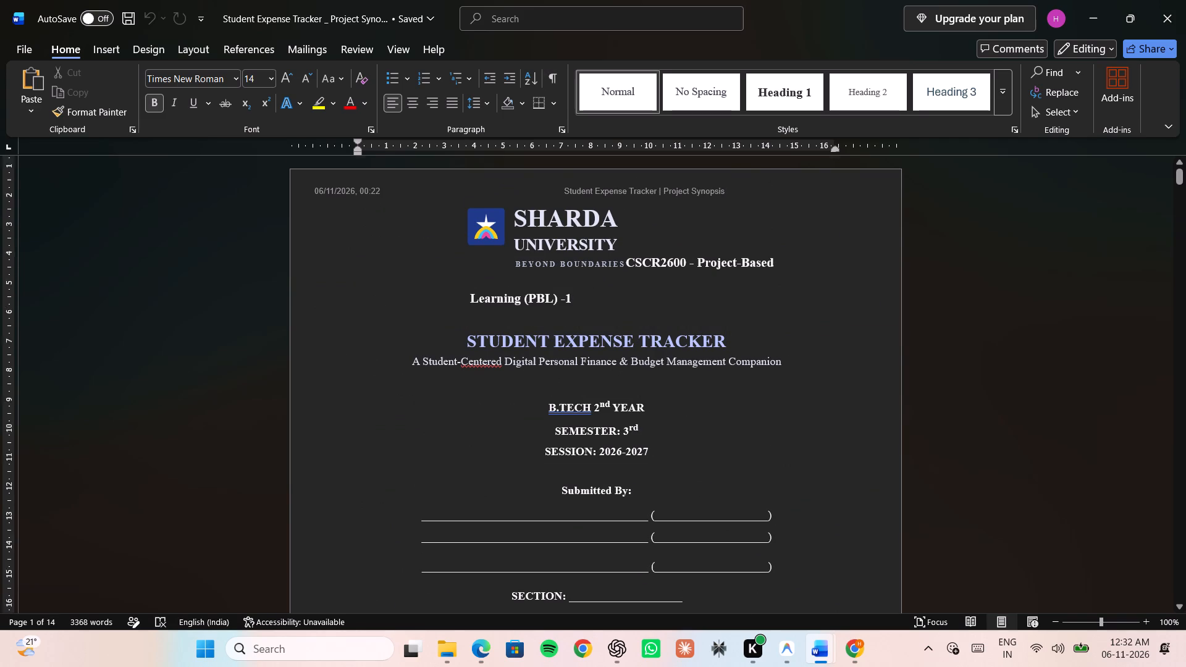
pyautogui.scroll(-4, 511, 361)
pyautogui.scroll(5, 511, 361)
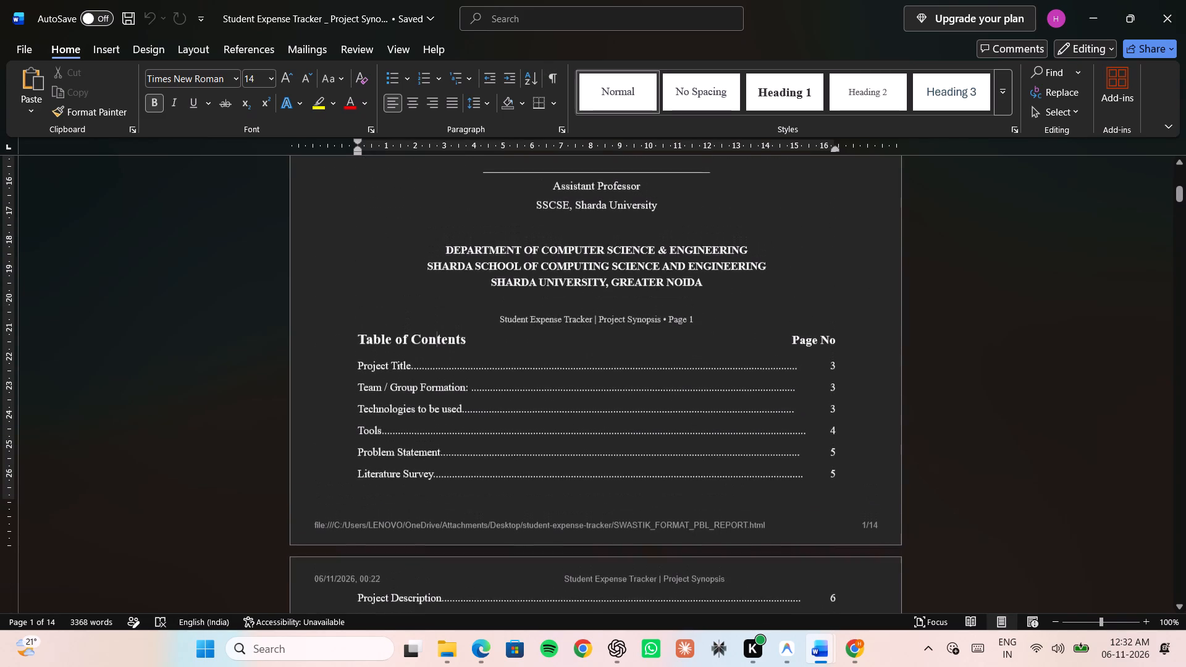
pyautogui.click(351, 337)
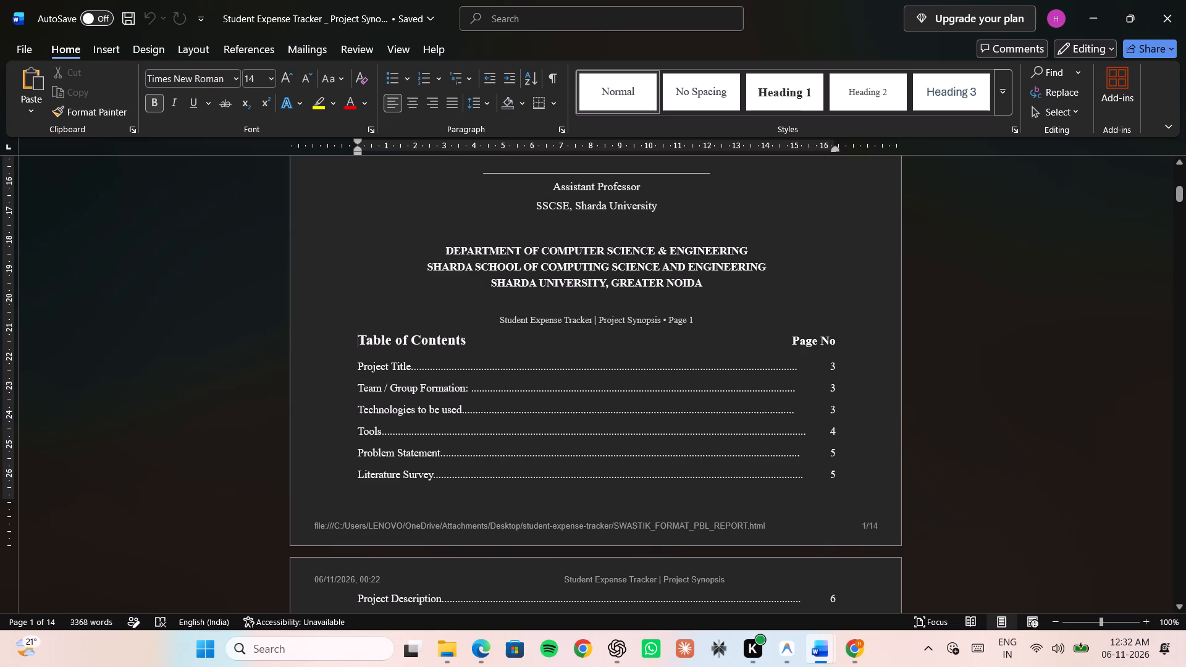
pyautogui.press('Return')
pyautogui.press('Return')
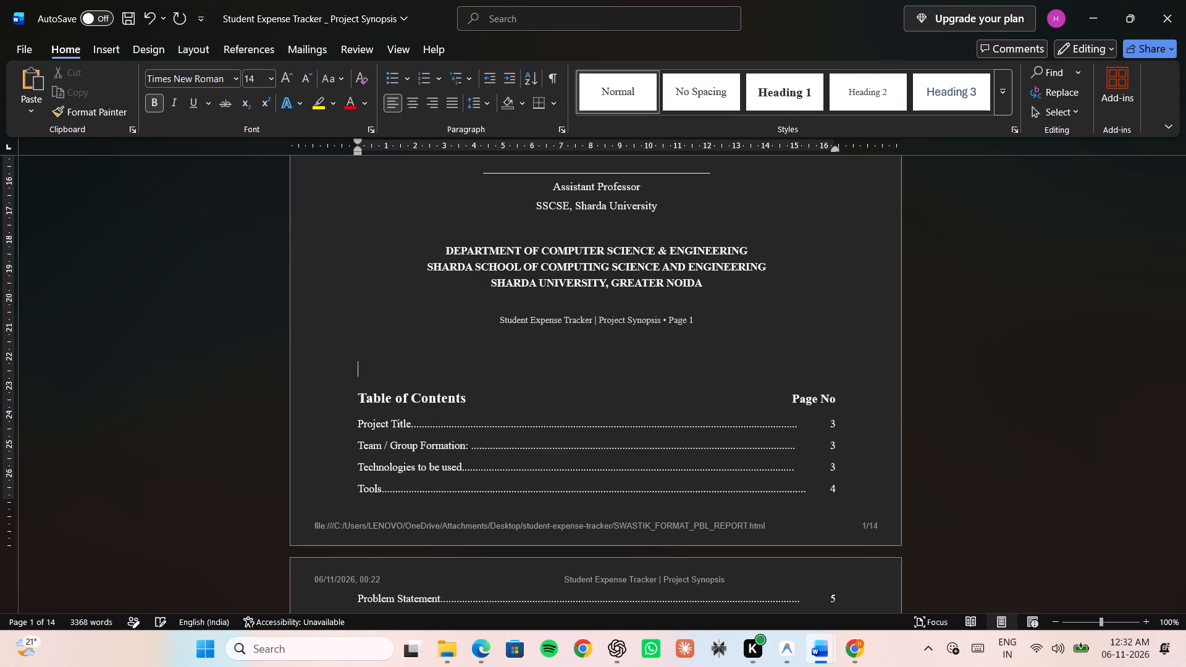
pyautogui.press('Return')
pyautogui.press('Return')
pyautogui.press('Return')
pyautogui.press('Return')
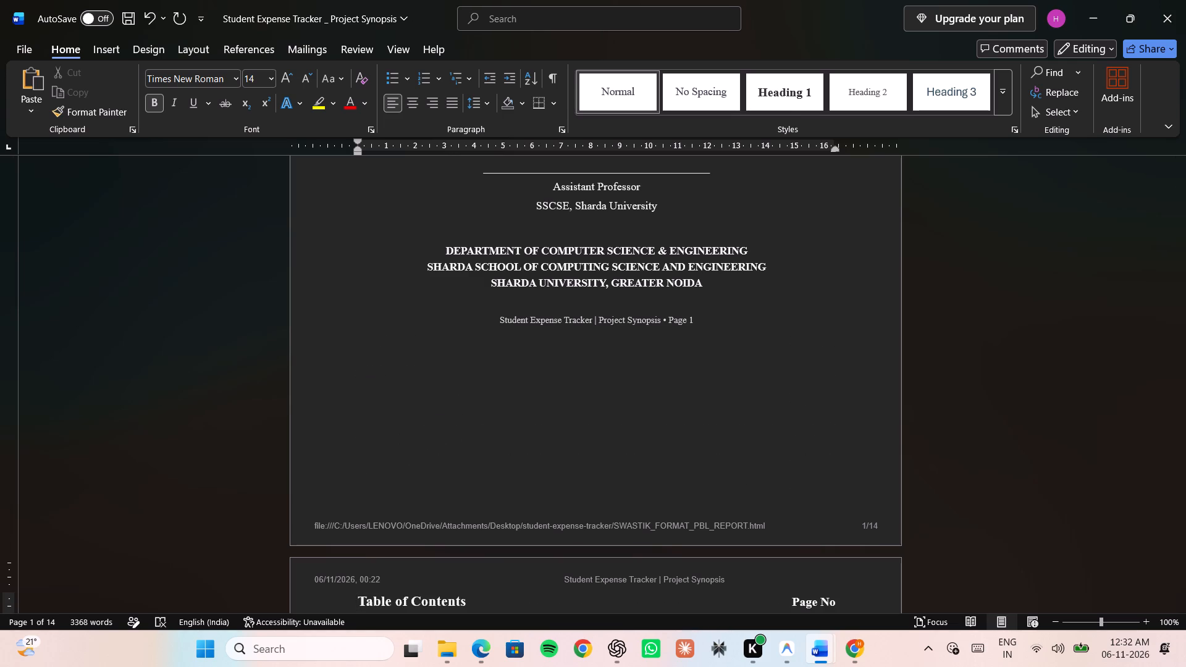
# Insert nineteen blank lines before the Project Title heading below the Table of Contents, moving the heading onto page 3.
pyautogui.scroll(-5, 505, 297)
pyautogui.scroll(1, 505, 297)
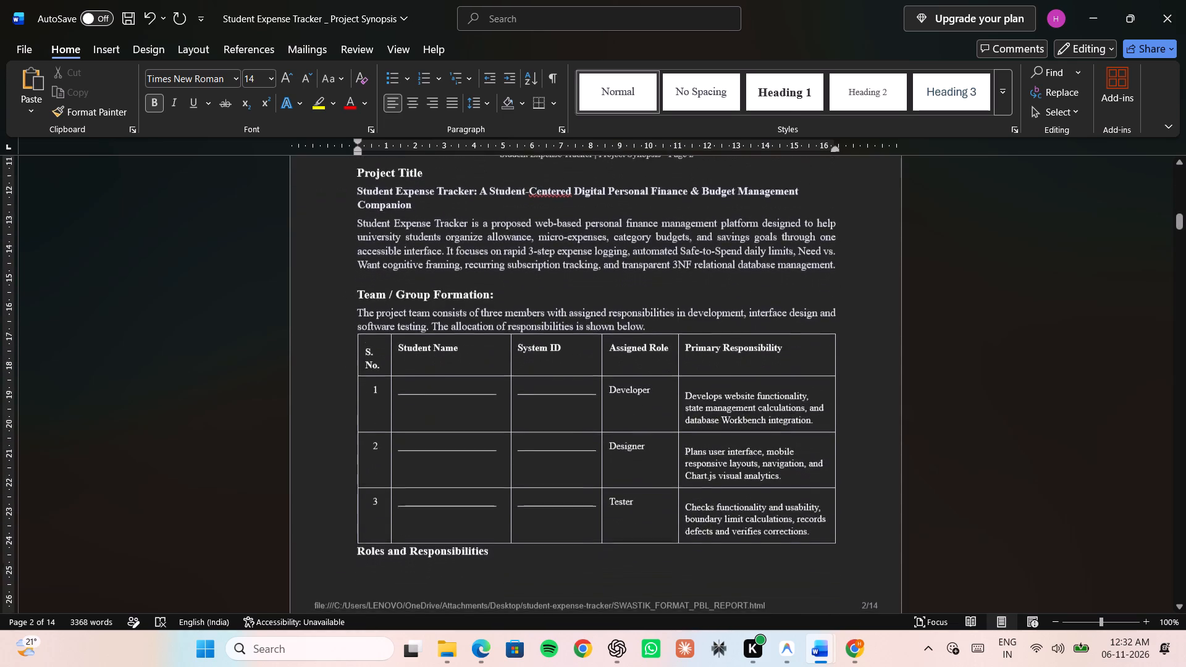
pyautogui.scroll(1, 505, 297)
pyautogui.click(349, 282)
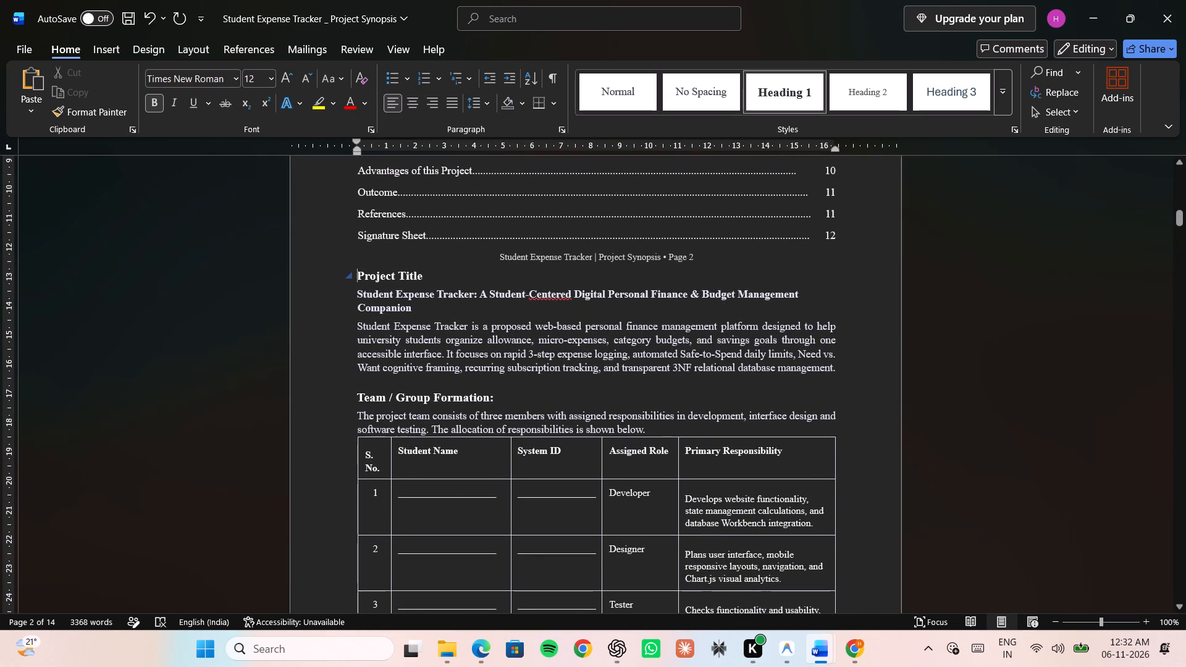
pyautogui.press('Return')
pyautogui.press('Return')
pyautogui.press('Return')
pyautogui.press('Return')
pyautogui.press('Return')
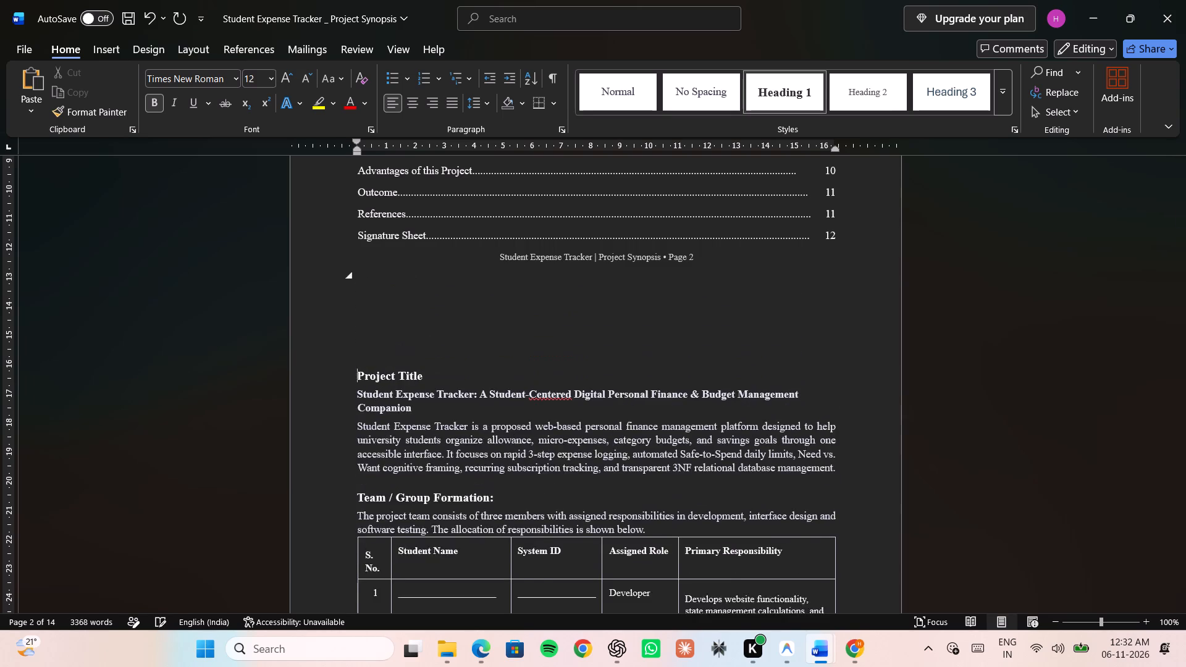
pyautogui.press('Return')
pyautogui.press('Return')
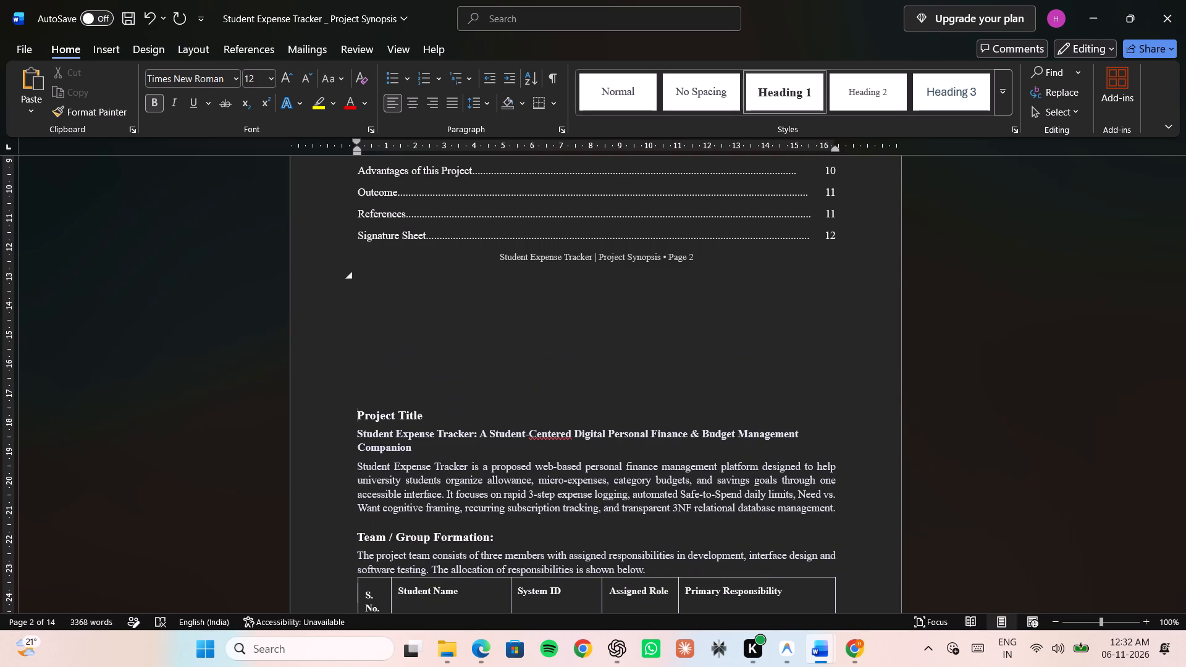
pyautogui.press('Return')
pyautogui.press('Return')
pyautogui.press('Return')
pyautogui.press('Return')
pyautogui.press('Return')
pyautogui.press('Return')
pyautogui.press('Return')
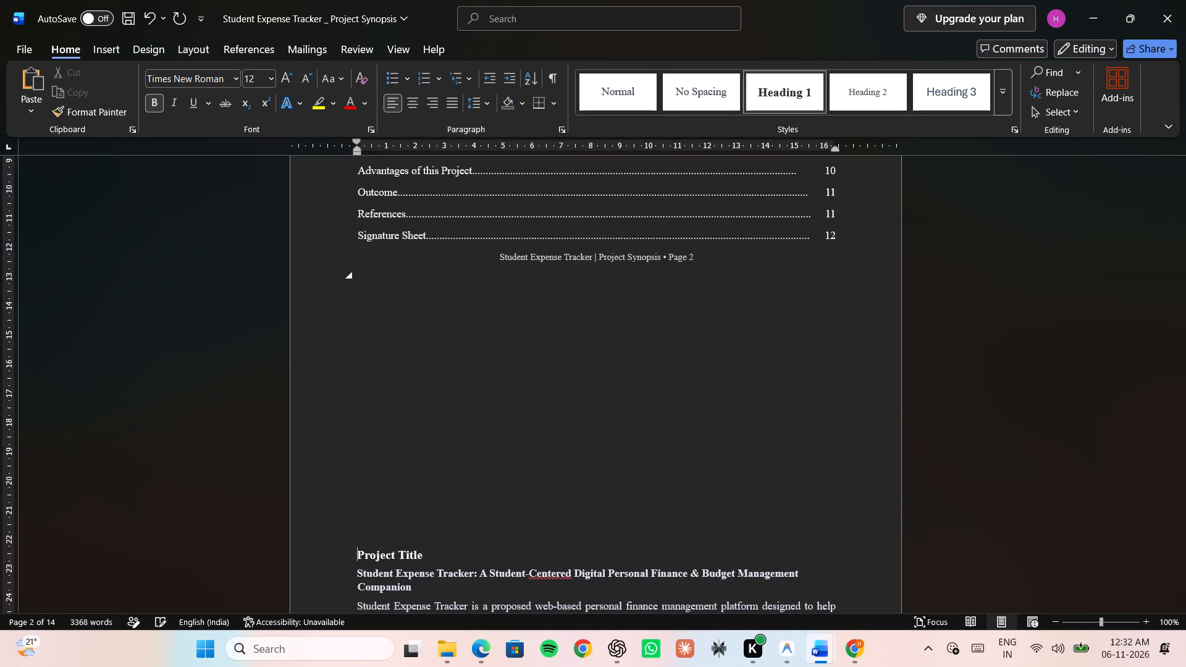
pyautogui.scroll(-5, 553, 356)
pyautogui.scroll(2, 553, 356)
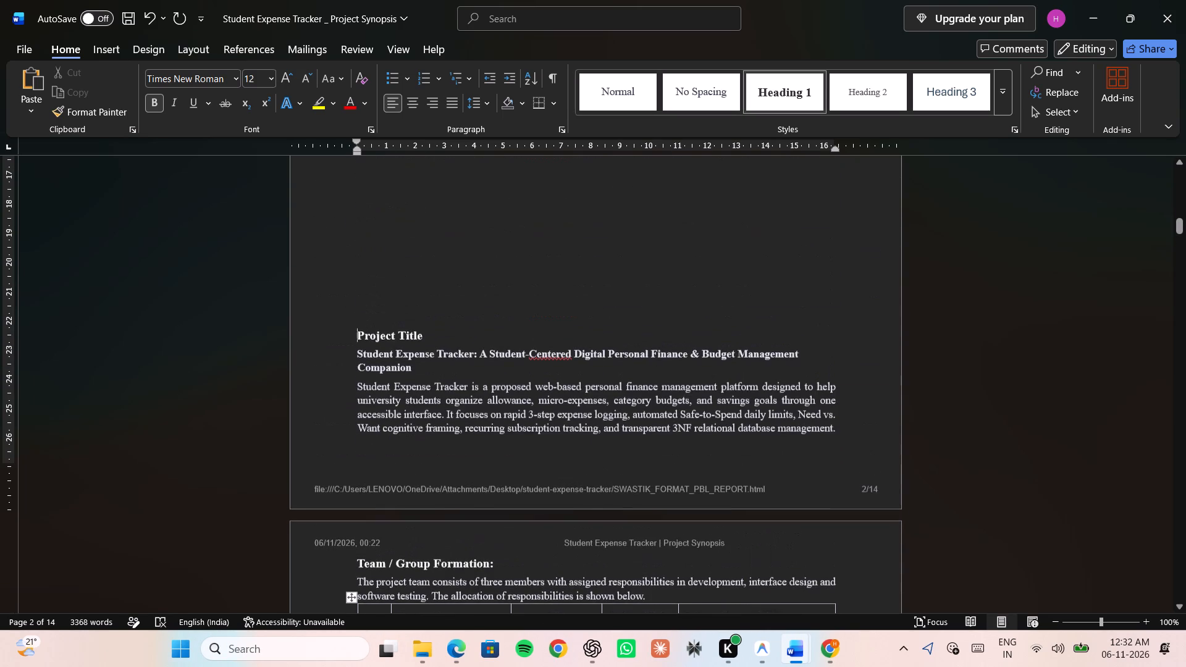
pyautogui.press('Return')
pyautogui.press('Return')
pyautogui.press('Return')
pyautogui.press('Return')
pyautogui.press('Return')
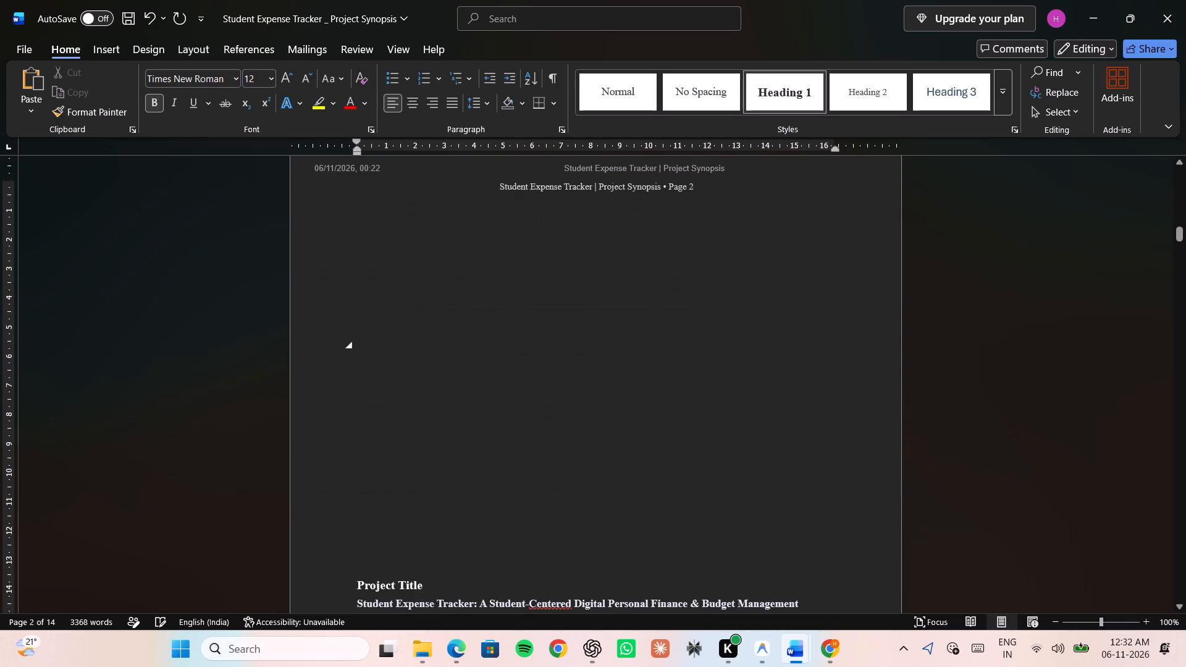
pyautogui.scroll(4, 589, 476)
pyautogui.scroll(-4, 589, 476)
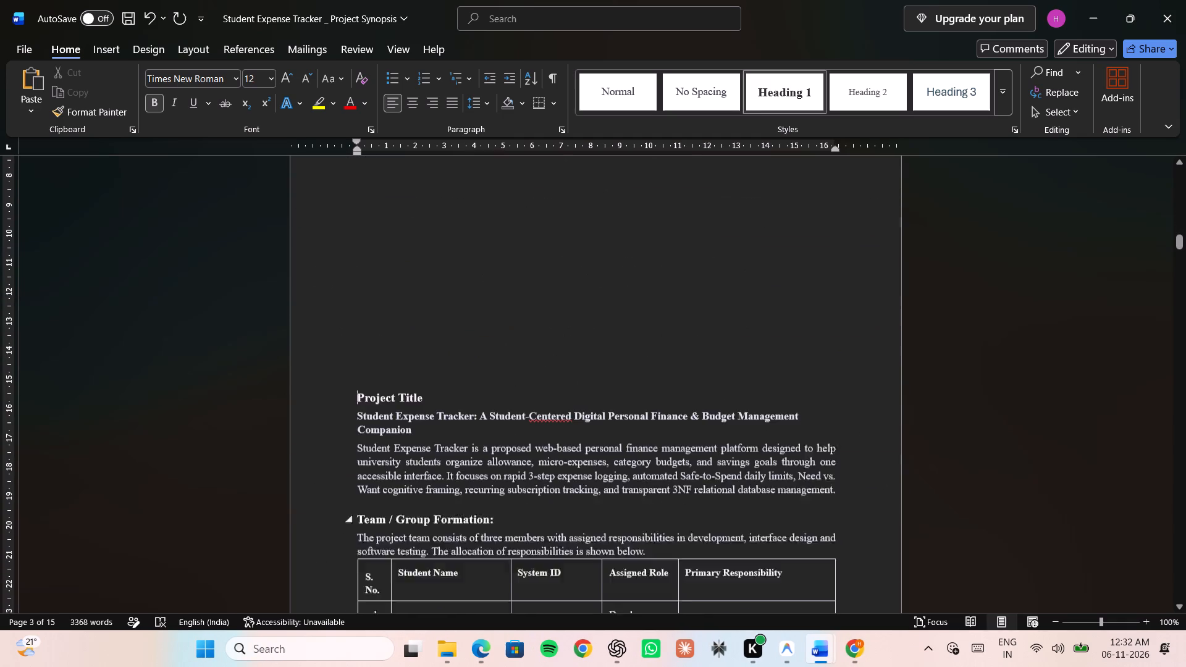
pyautogui.scroll(-2, 529, 385)
pyautogui.scroll(1, 529, 385)
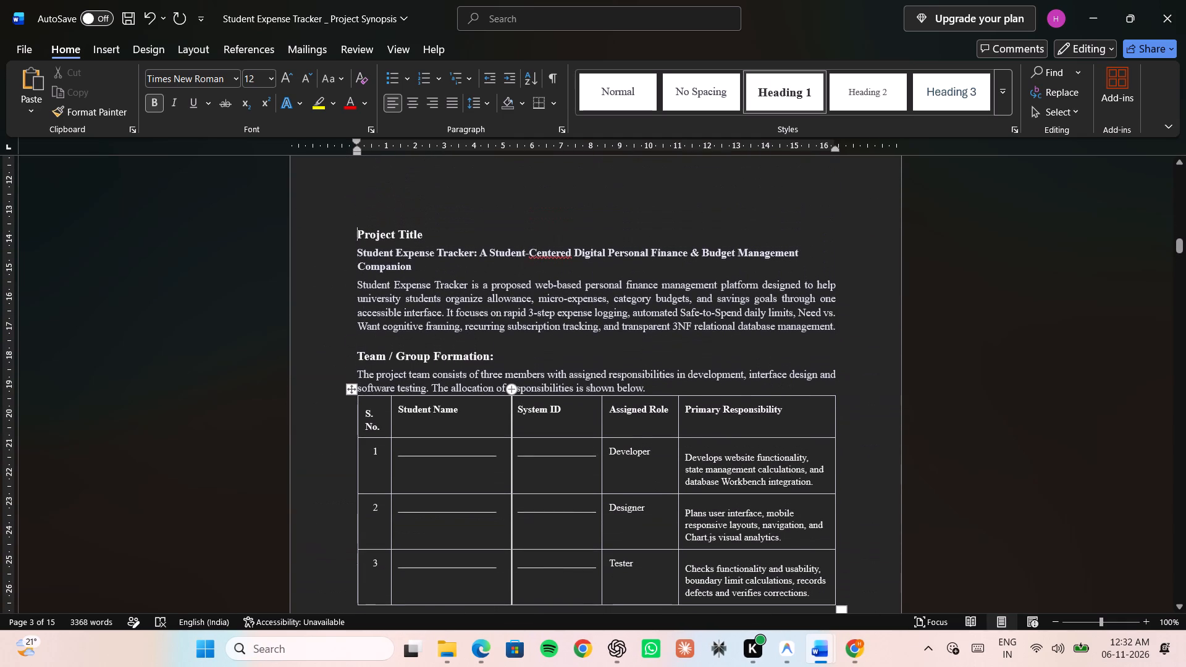
pyautogui.scroll(3, 529, 385)
pyautogui.scroll(-2, 529, 385)
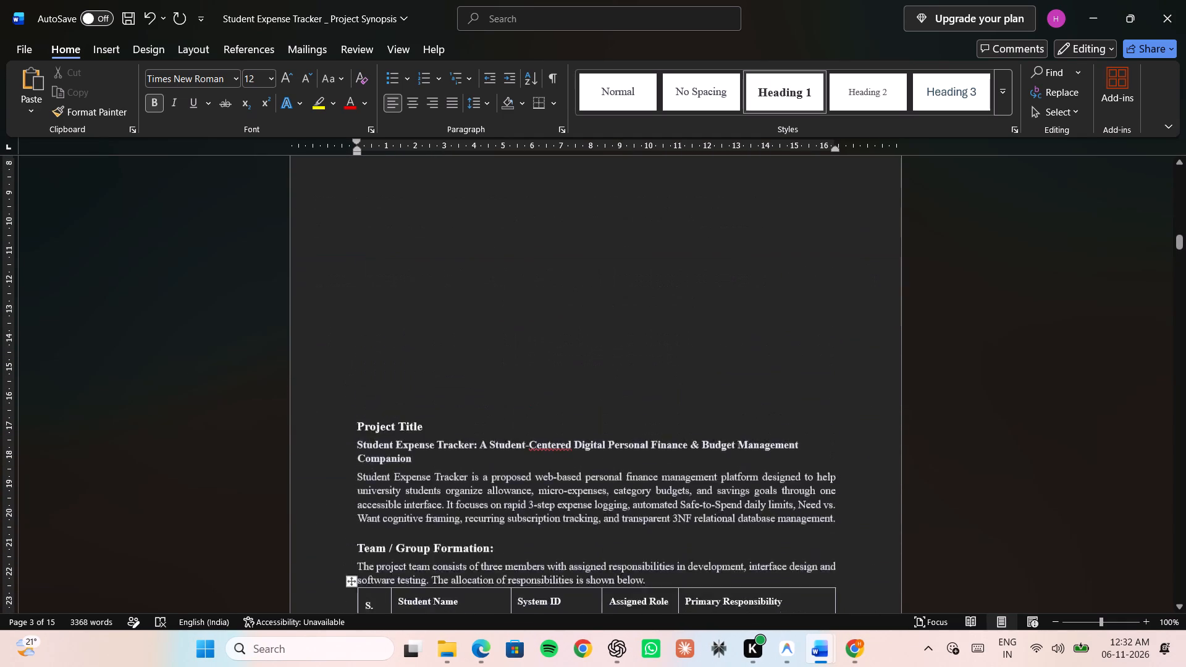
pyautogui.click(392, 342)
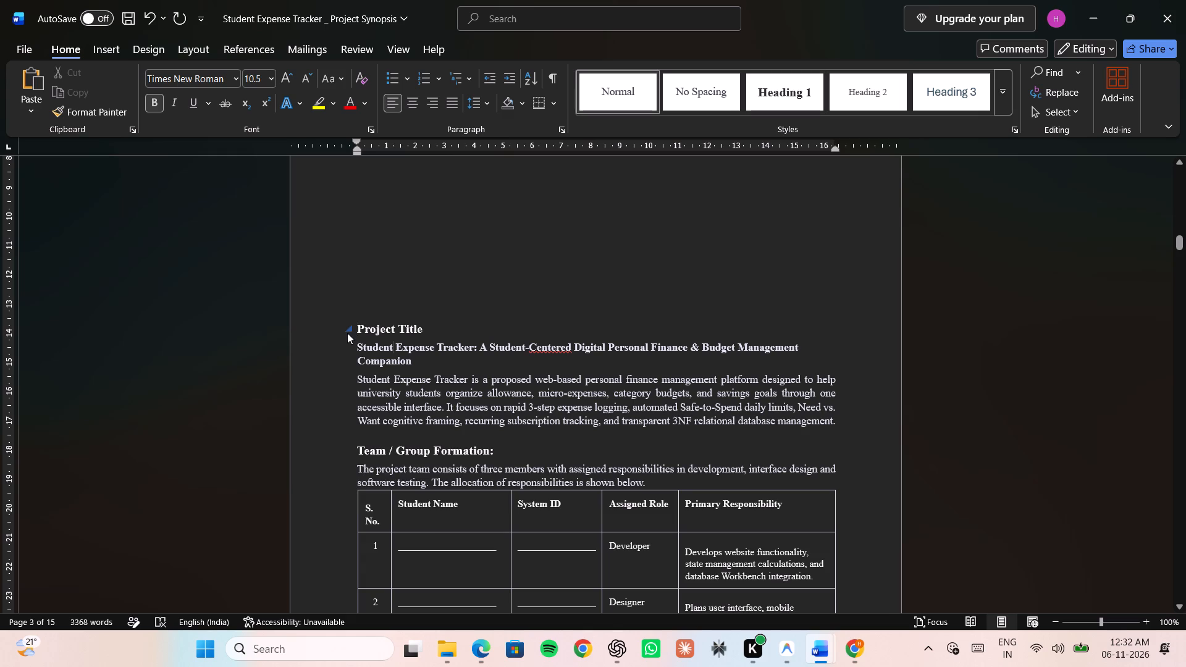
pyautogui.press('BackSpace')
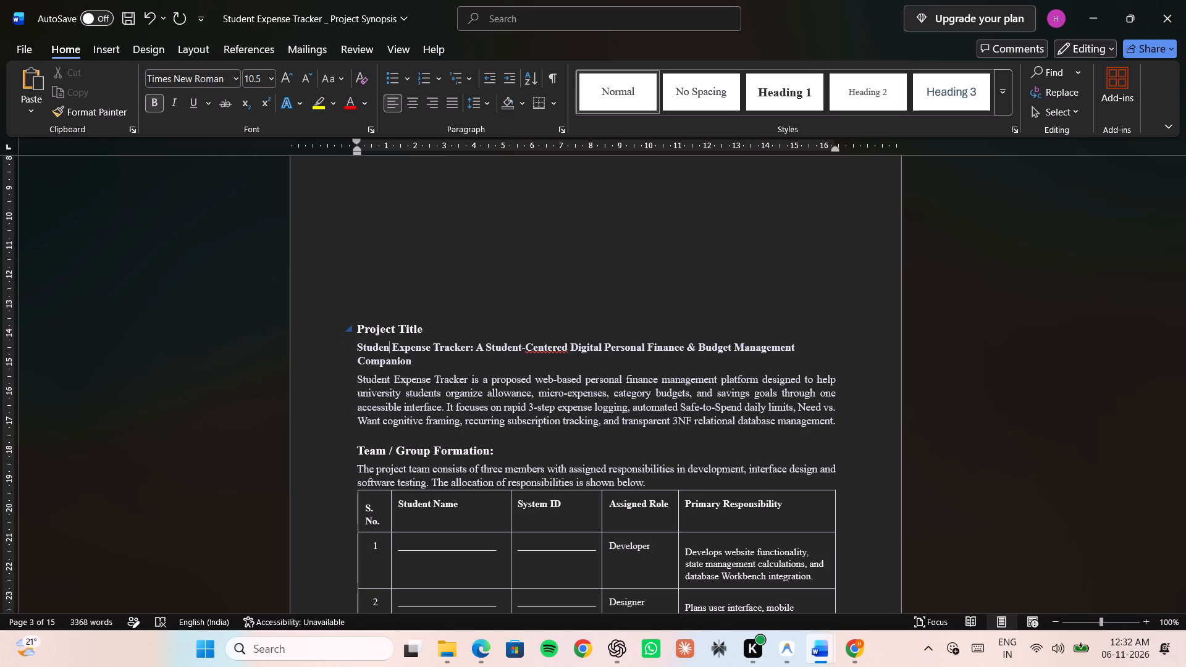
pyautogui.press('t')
# Remove two of the blank lines directly above the Project Title heading.
pyautogui.click(395, 326)
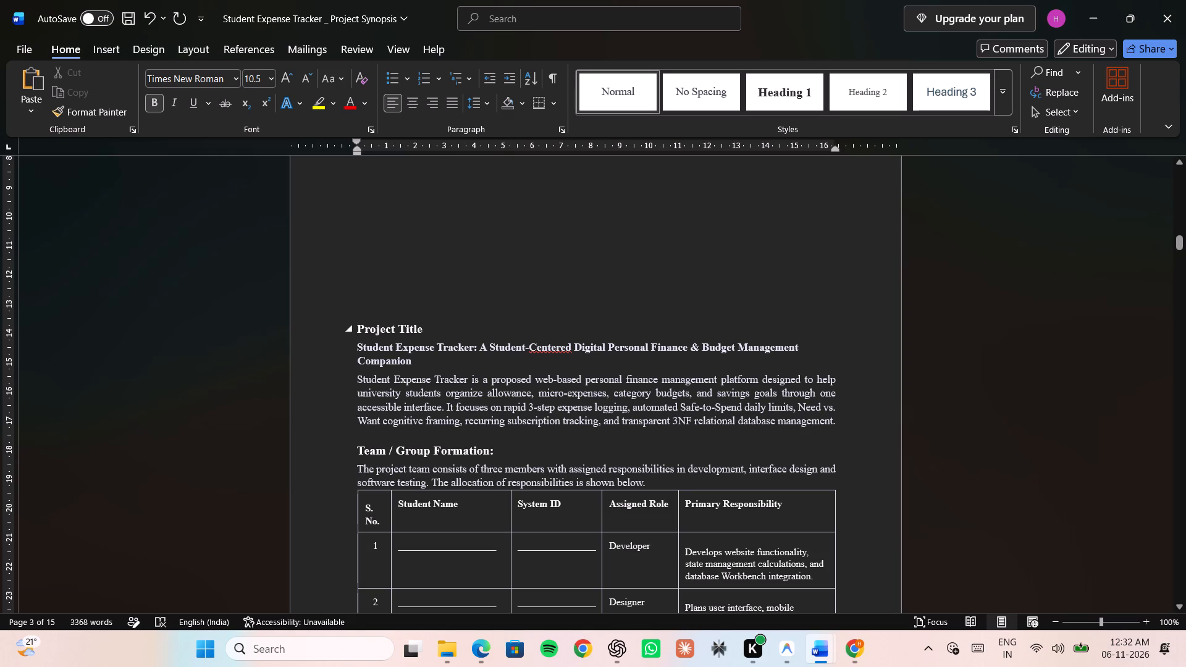
pyautogui.press('Left')
pyautogui.press('Left')
pyautogui.press('Left')
pyautogui.press('Left')
pyautogui.press('Left')
pyautogui.press('Left')
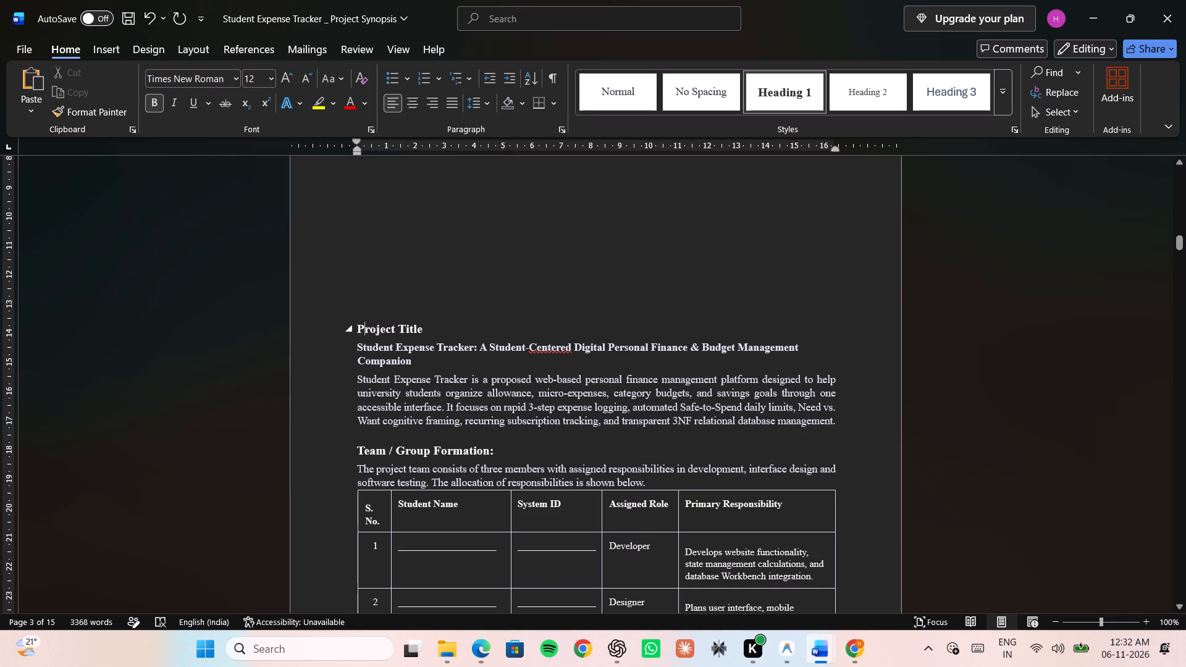
pyautogui.press('Left')
pyautogui.press('BackSpace')
pyautogui.press('BackSpace')
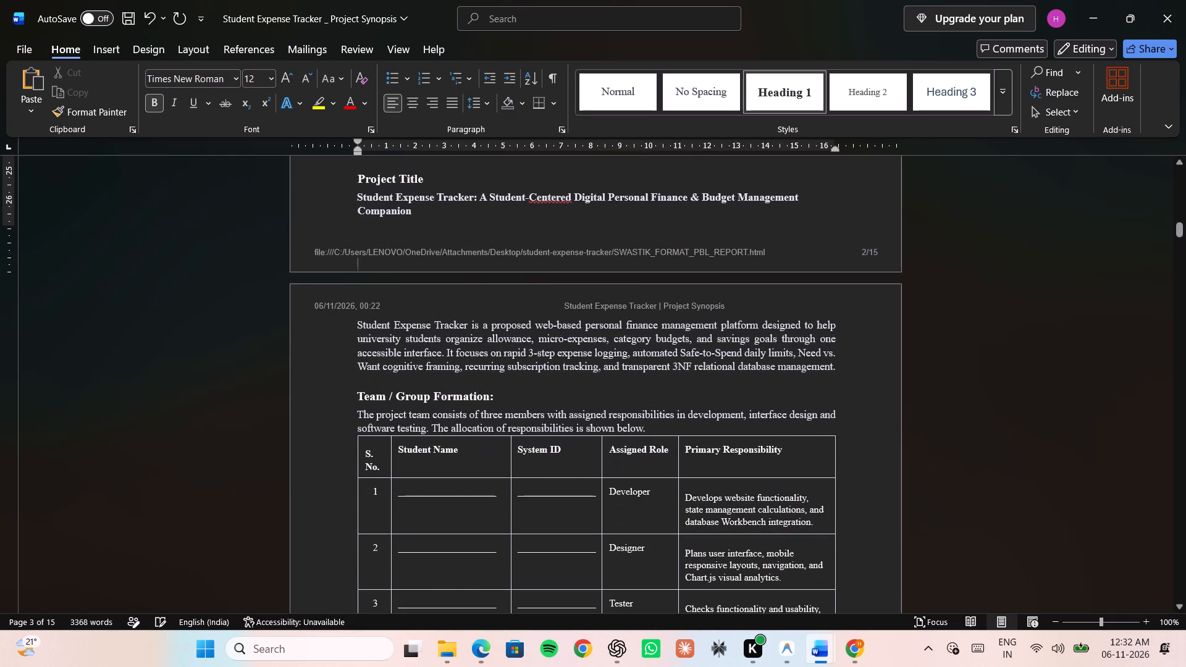
pyautogui.press('Return')
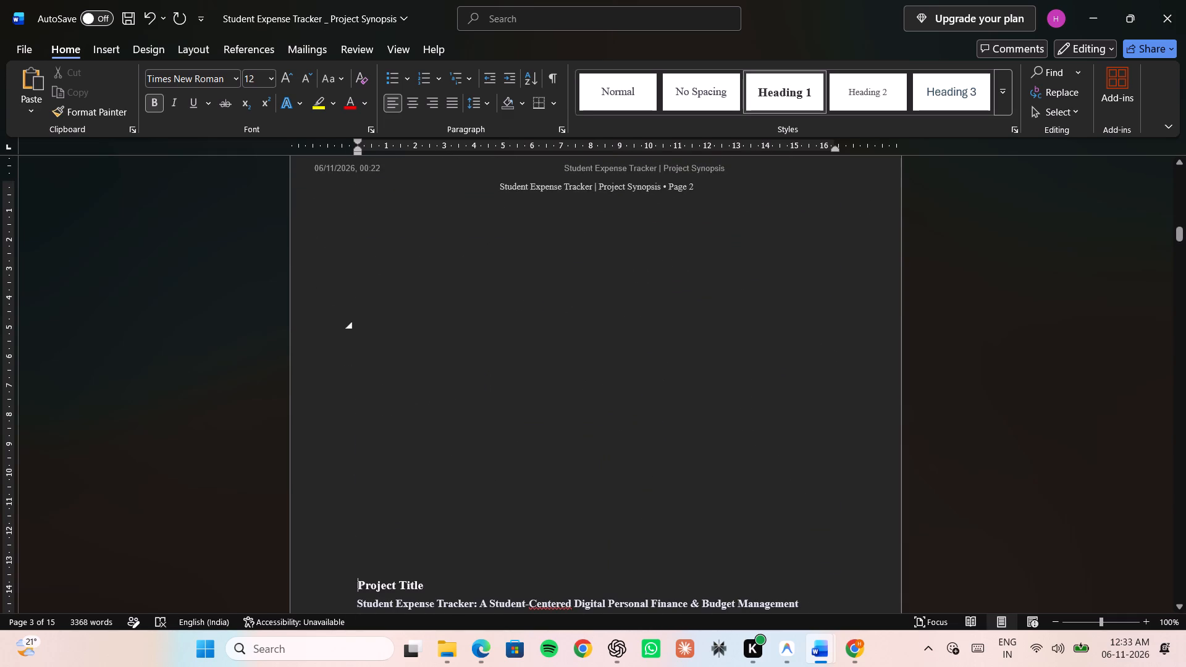
pyautogui.press('BackSpace')
# Delete the whole cover content on page 1, from the Sharda University logo through the Project Synopsis • Page 1 line.
pyautogui.scroll(2, 440, 374)
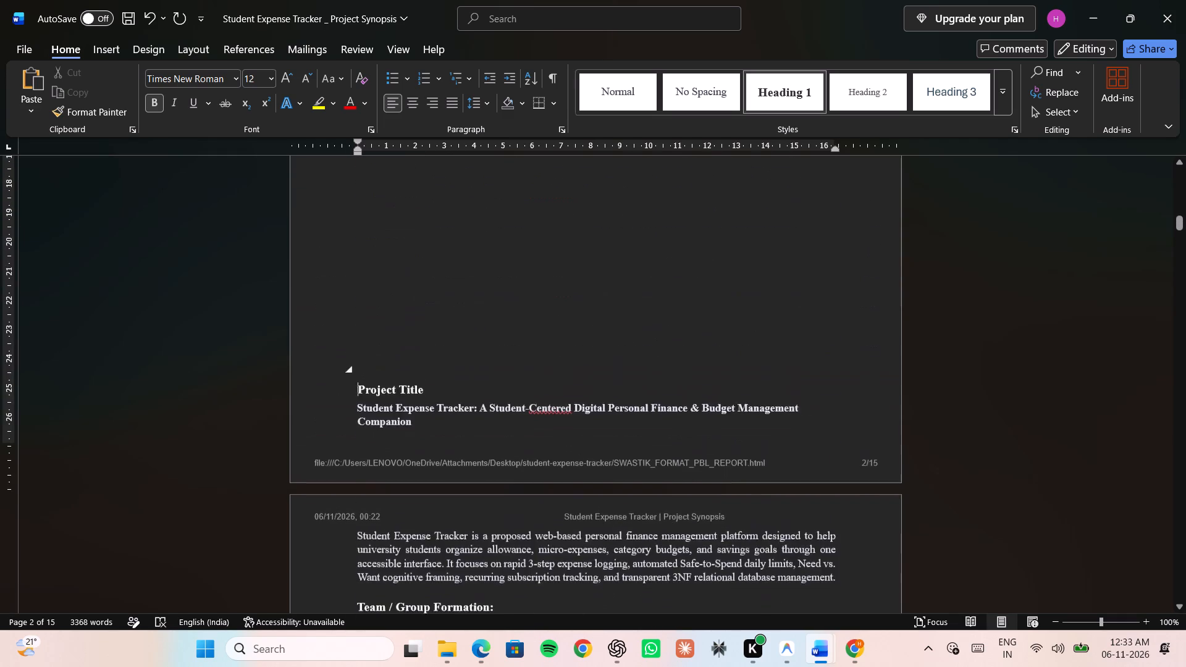
pyautogui.scroll(4, 440, 374)
pyautogui.scroll(-4, 440, 374)
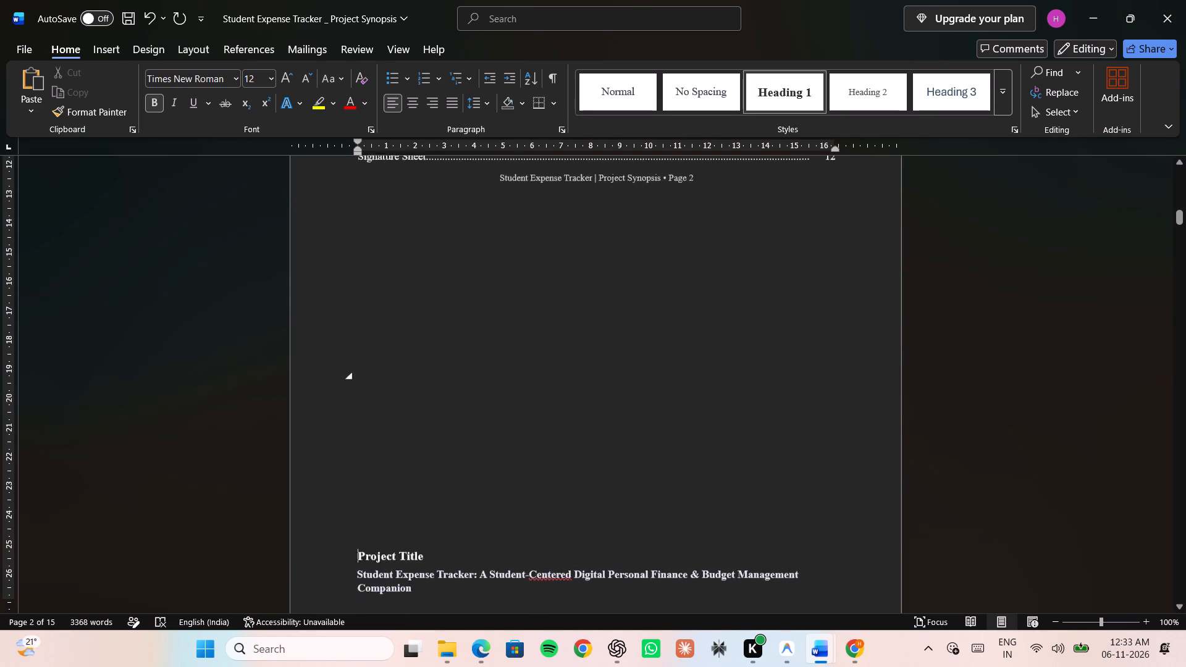
pyautogui.scroll(-1, 440, 374)
pyautogui.scroll(6, 440, 374)
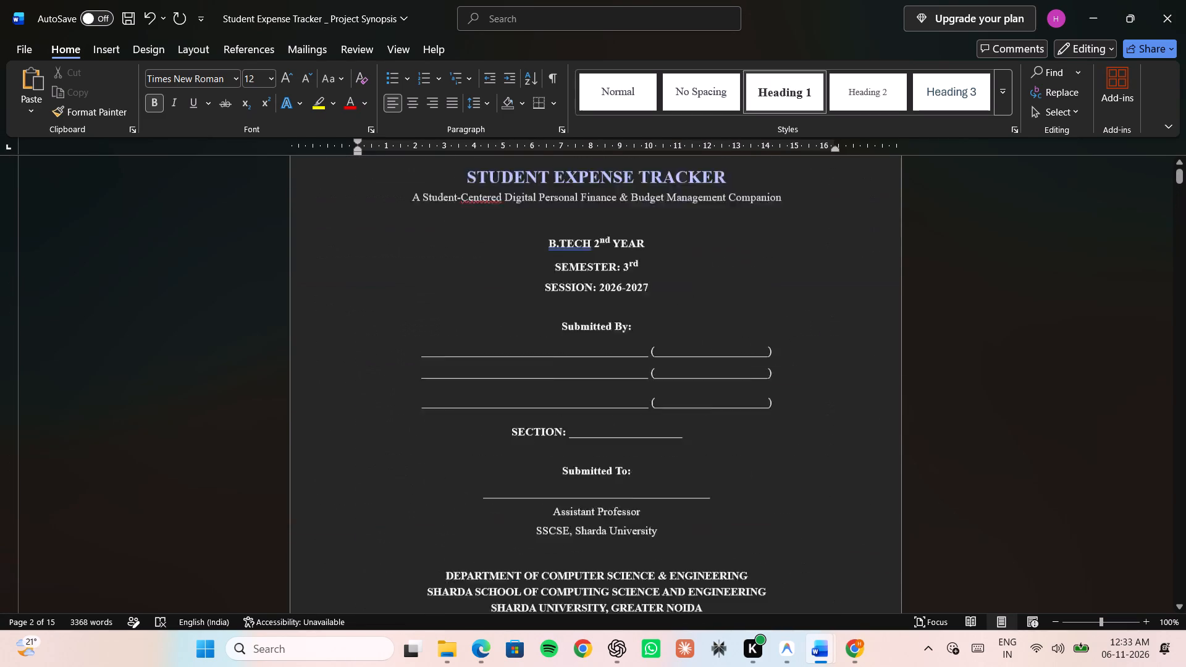
pyautogui.scroll(1, 440, 374)
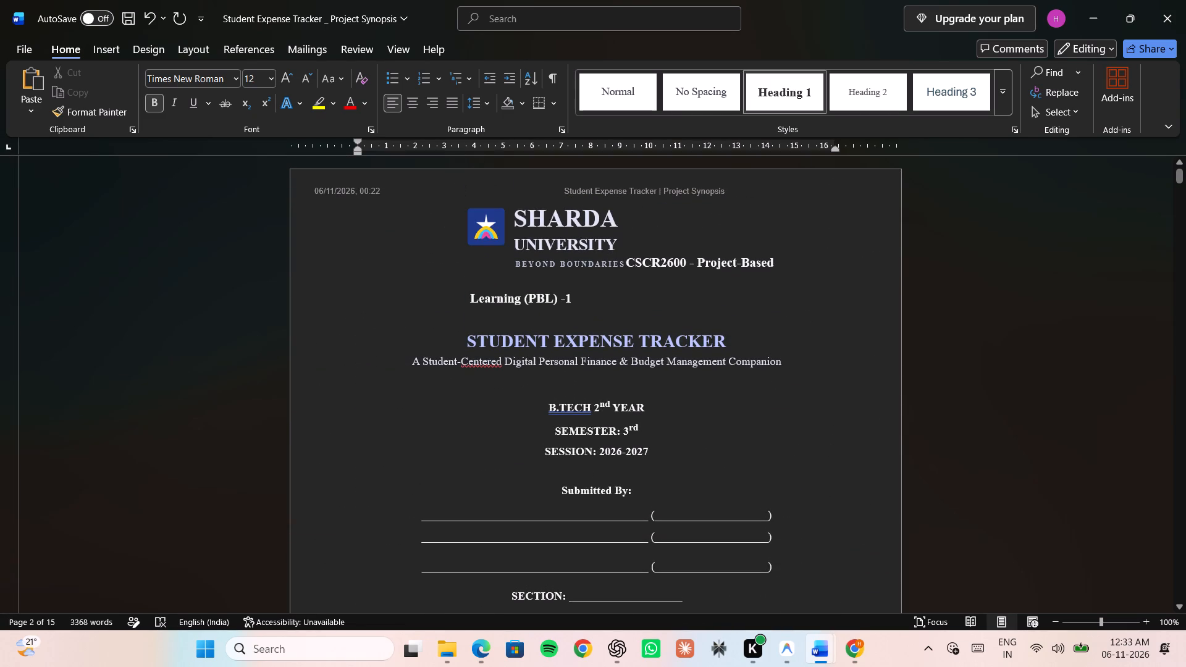
pyautogui.moveTo(463, 225); pyautogui.dragTo(662, 613)
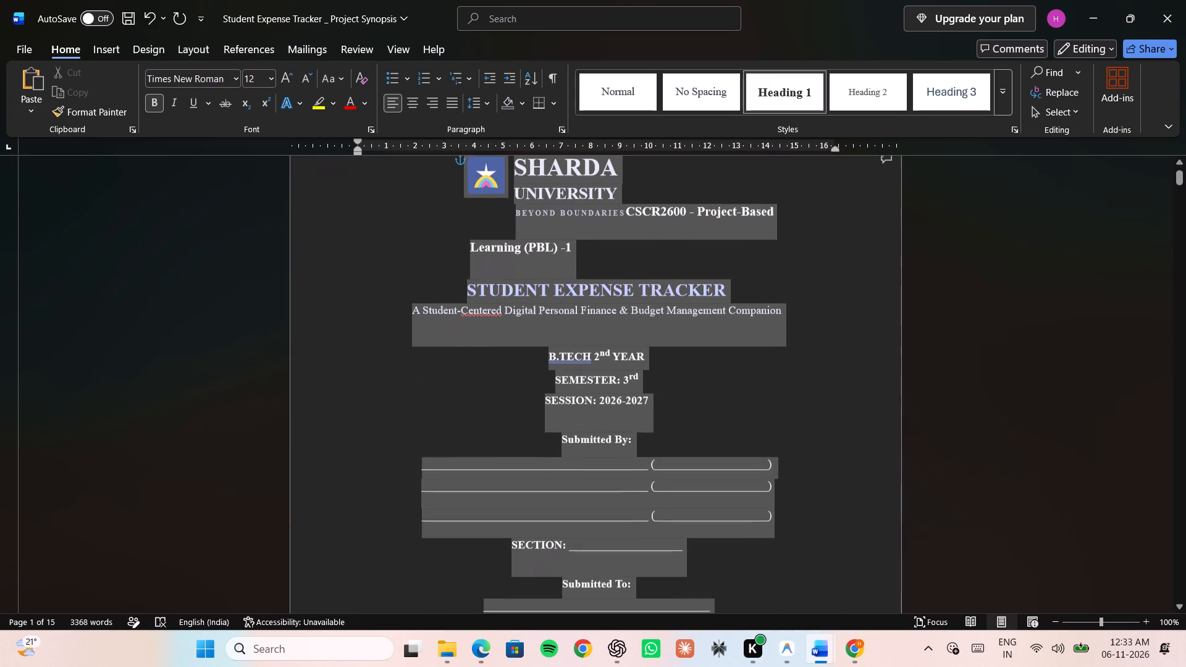
pyautogui.moveTo(662, 613); pyautogui.dragTo(625, 548)
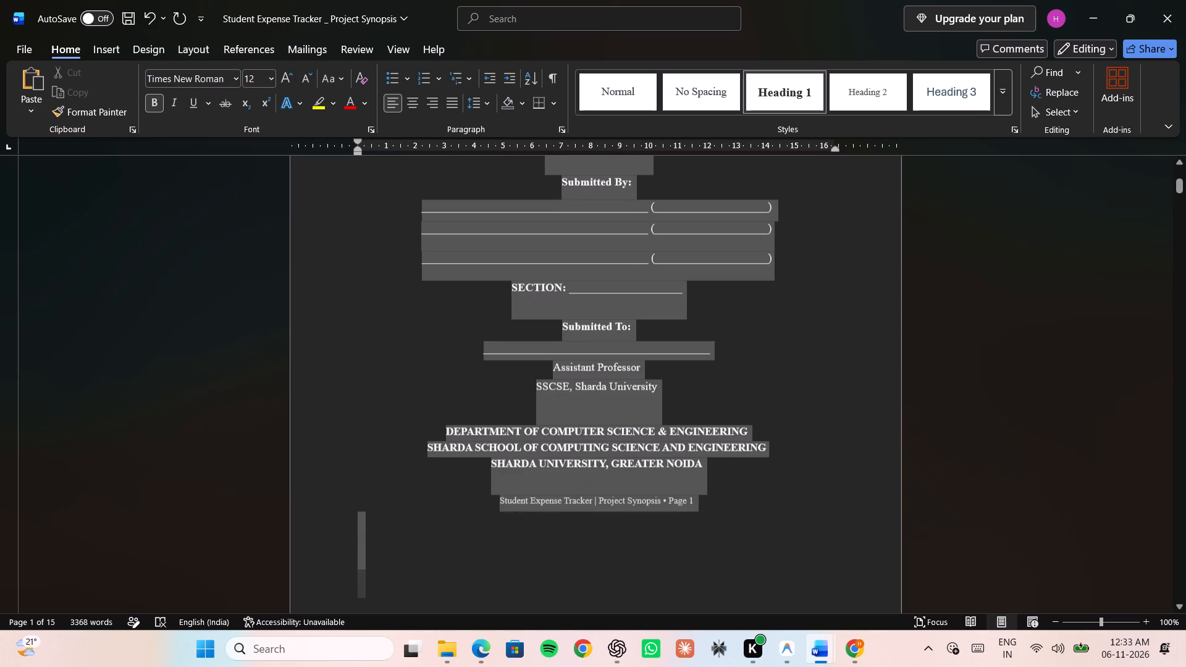
pyautogui.moveTo(625, 548); pyautogui.dragTo(710, 501)
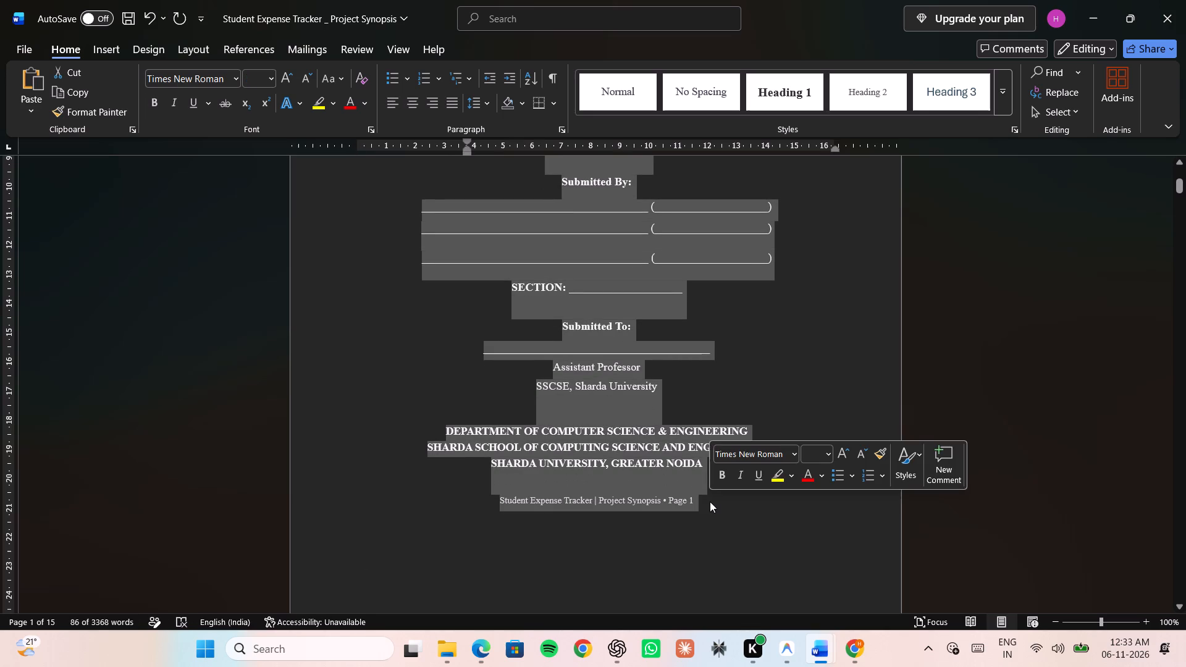
pyautogui.press('BackSpace')
pyautogui.scroll(6, 617, 385)
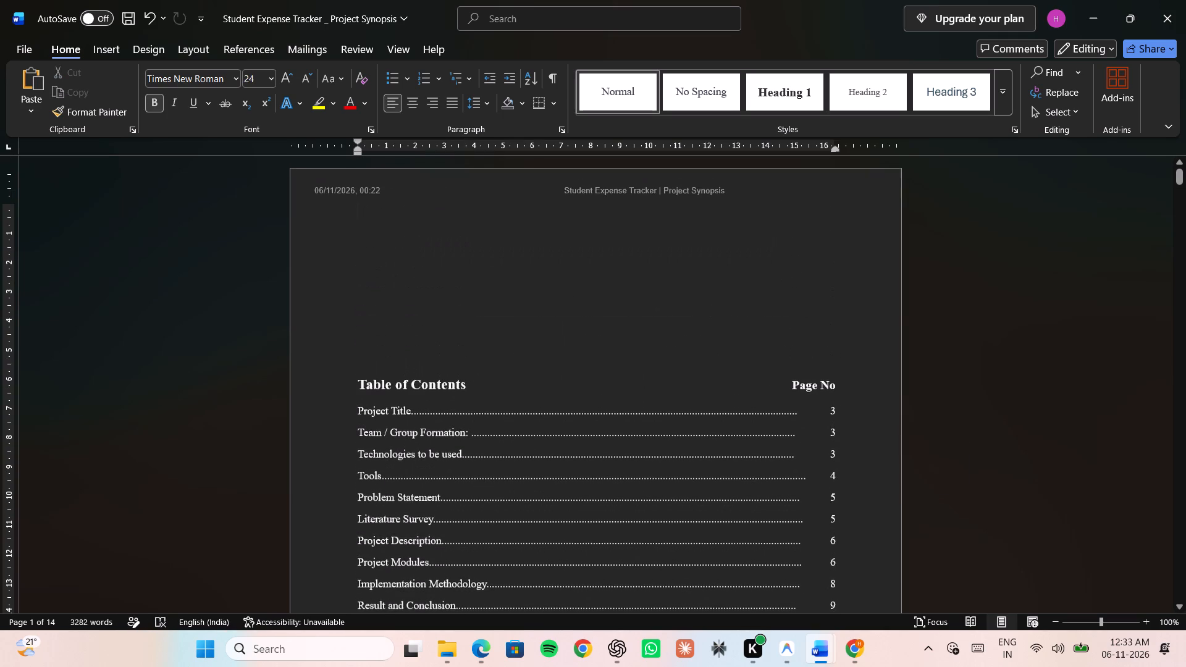
pyautogui.scroll(13, 617, 385)
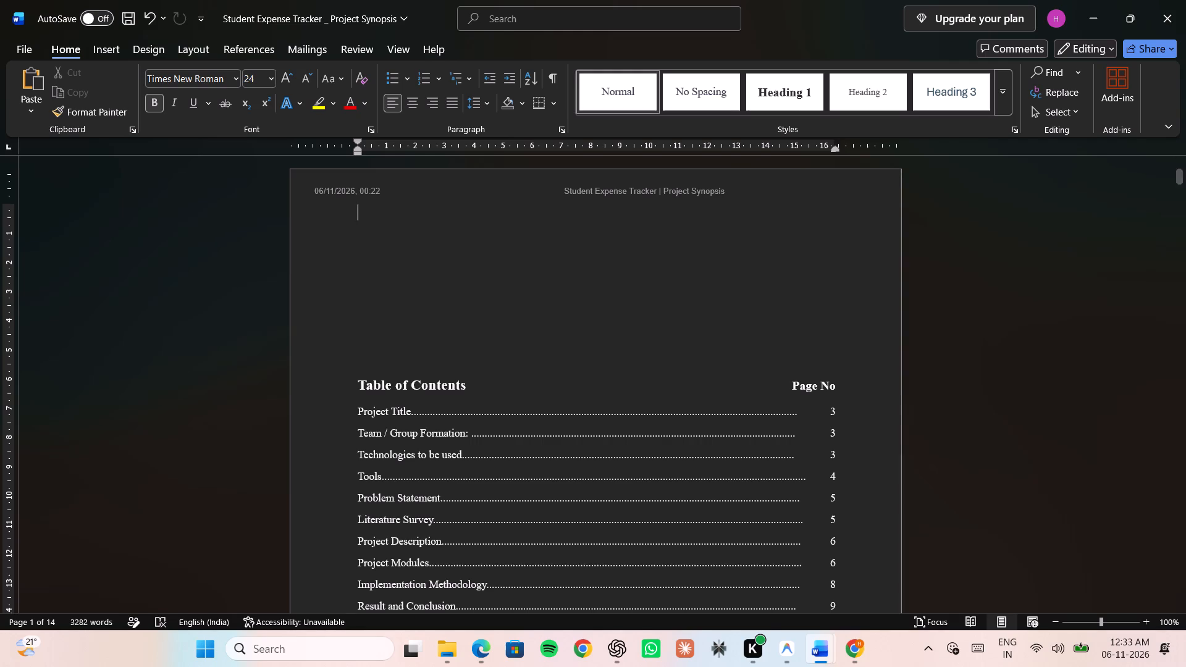
# Insert a page break at the very start of the synopsis to open up a blank page before the Table of Contents.
pyautogui.hotkey('ctrl', 'Return')
pyautogui.scroll(-6, 600, 260)
pyautogui.scroll(7, 600, 260)
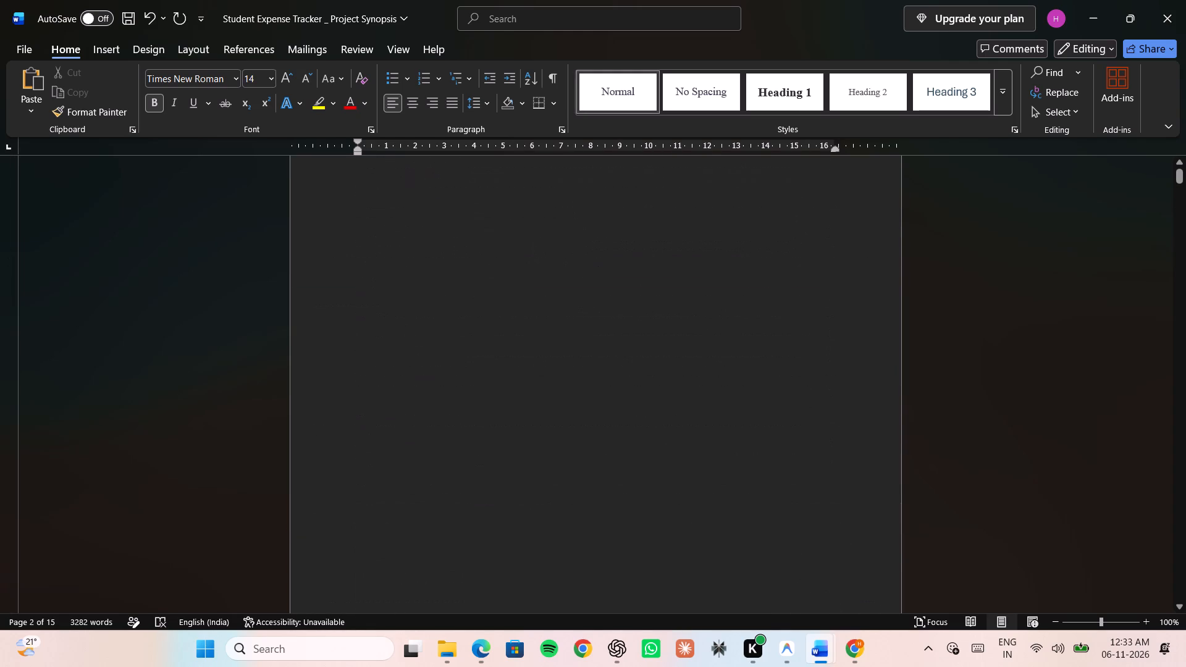
# Paste the copied PBL-1 report cover into the blank space at the front of the synopsis.
pyautogui.click(457, 279)
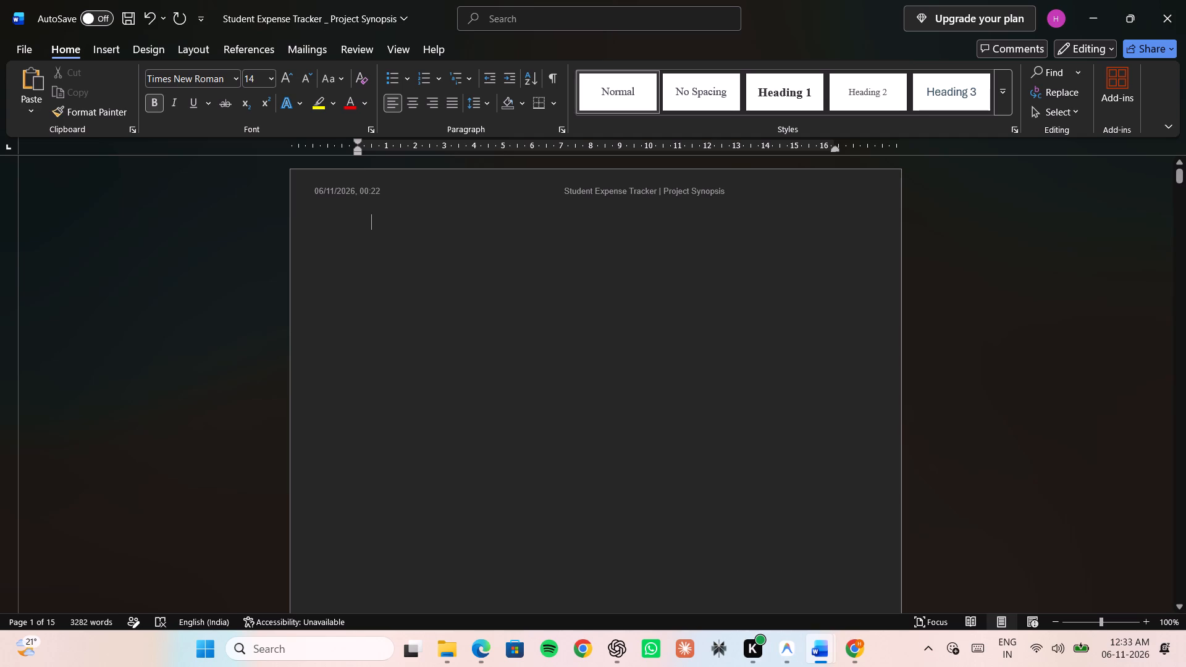
pyautogui.hotkey('ctrl', 'v')
pyautogui.scroll(8, 550, 382)
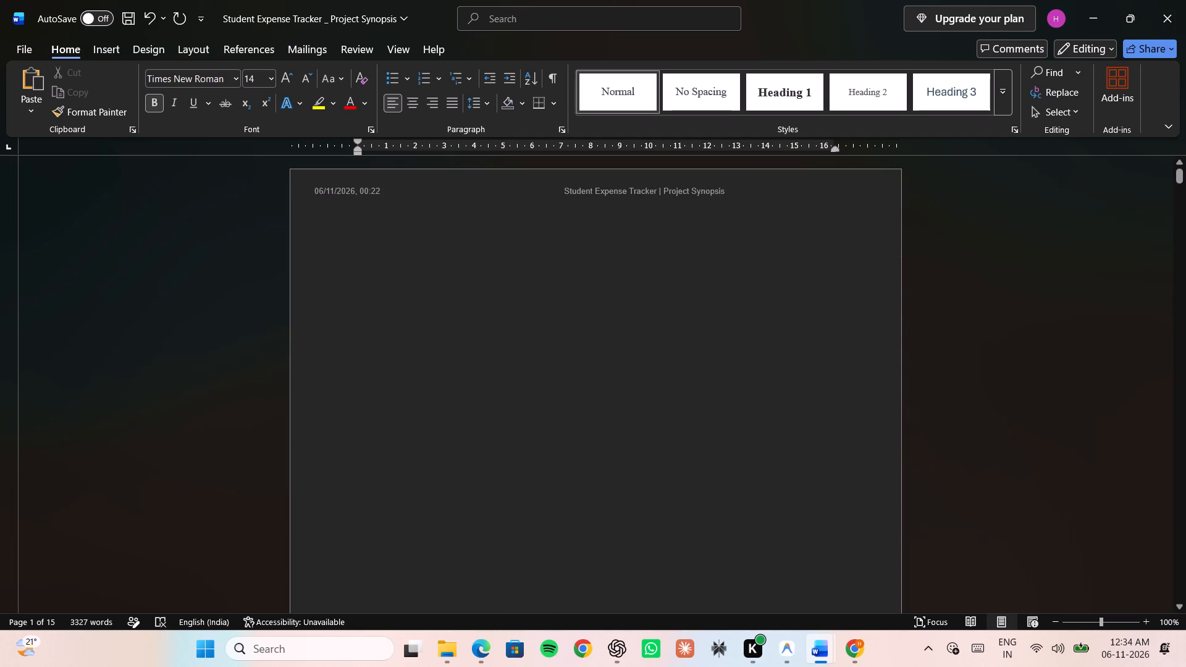
pyautogui.click(550, 382)
# Insert six spaces before the first student's name under Submitted By on the pasted cover.
pyautogui.scroll(-6, 550, 382)
pyautogui.hscroll(1, 550, 382)
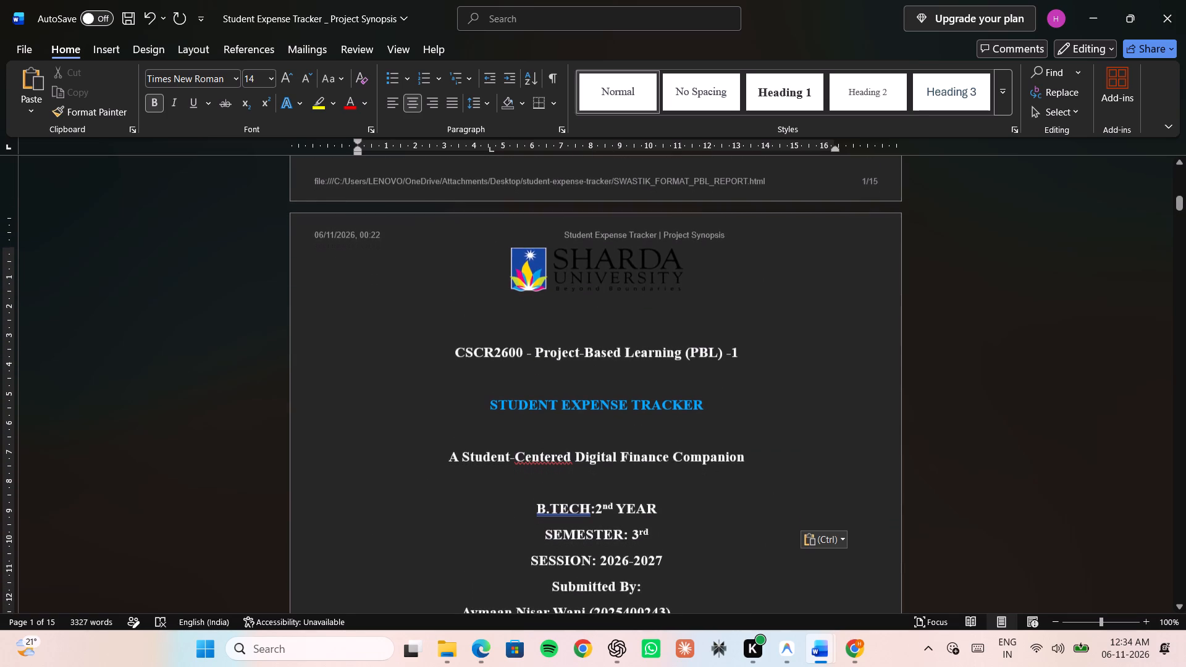
pyautogui.hscroll(1, 550, 382)
pyautogui.scroll(-2, 550, 382)
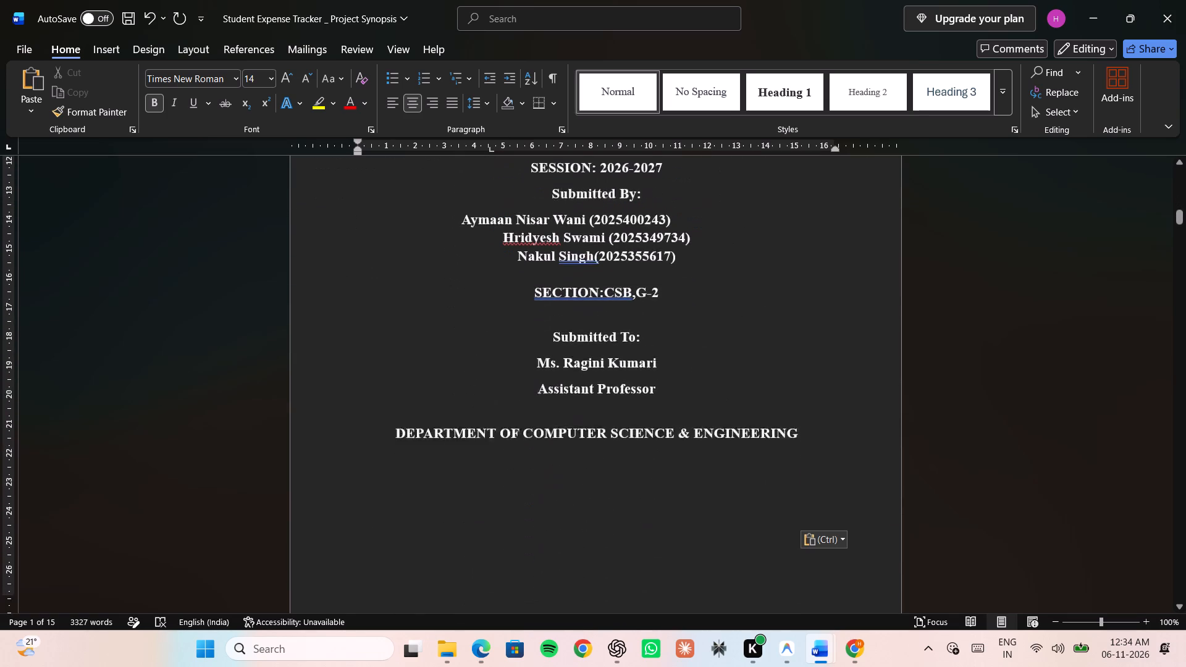
pyautogui.scroll(2, 550, 382)
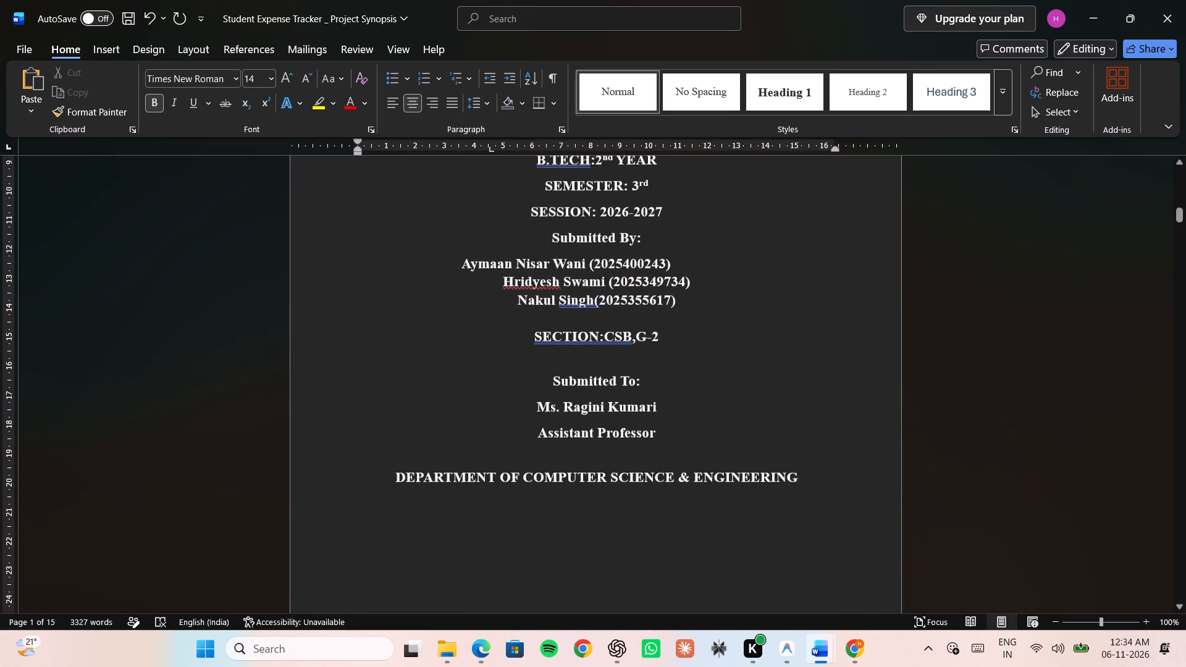
pyautogui.scroll(2, 550, 382)
pyautogui.scroll(-1, 550, 382)
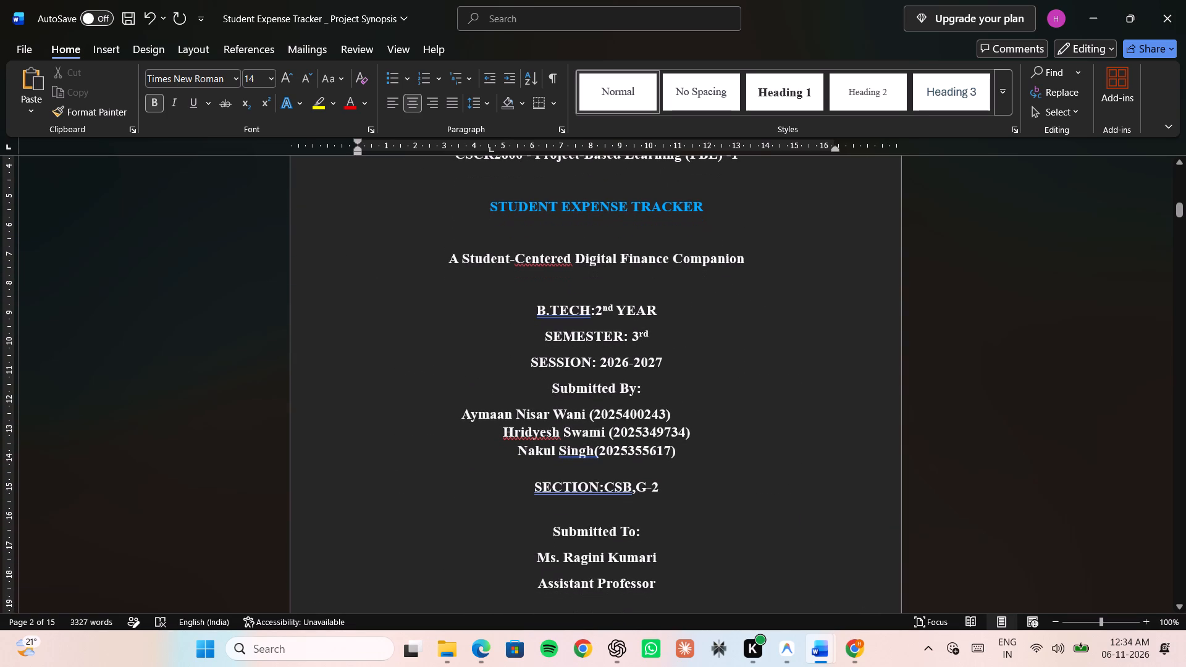
pyautogui.click(444, 409)
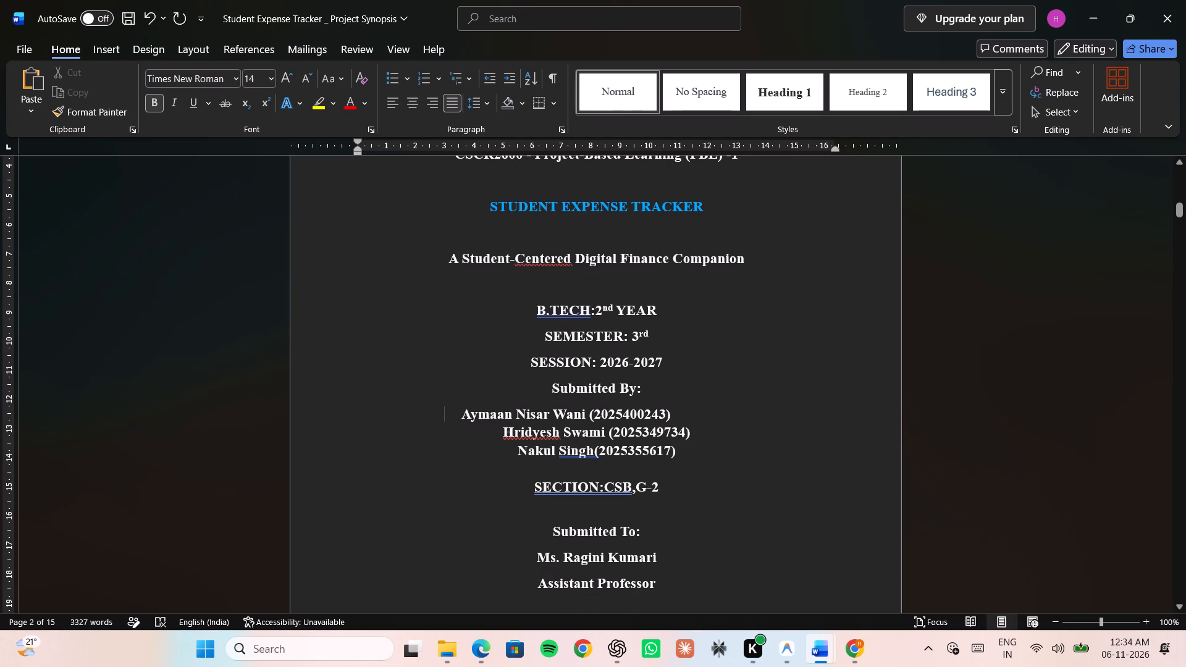
pyautogui.click(456, 414)
pyautogui.press('space')
pyautogui.press('space')
pyautogui.press('space')
pyautogui.press('space')
pyautogui.press('space')
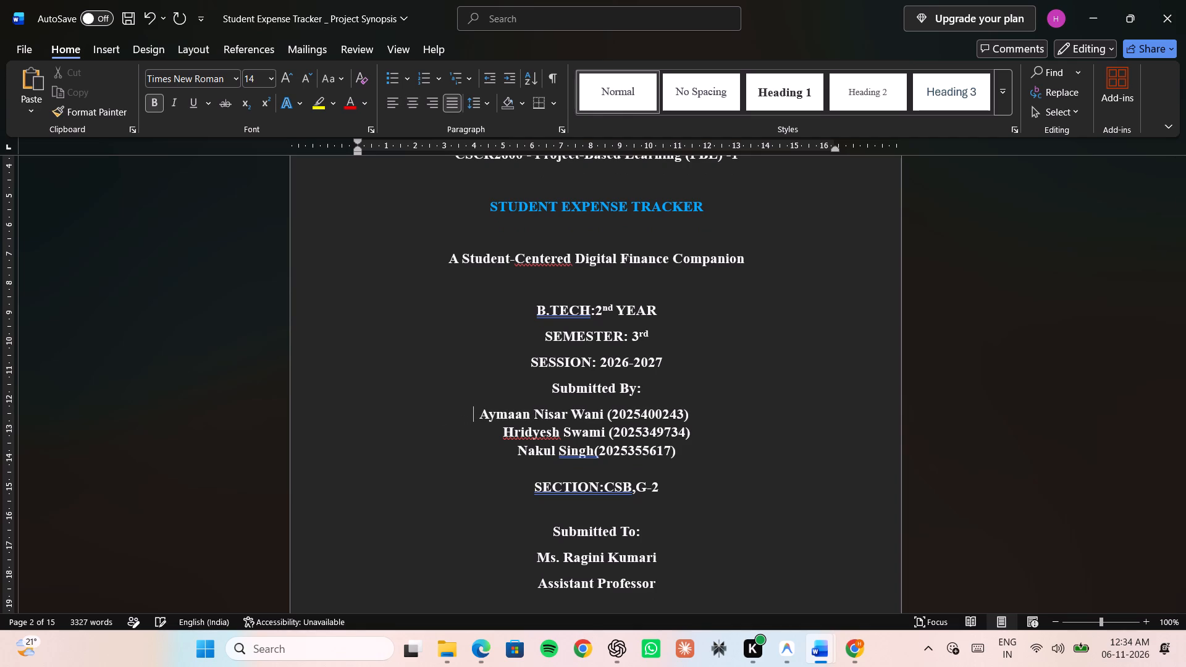
pyautogui.press('space')
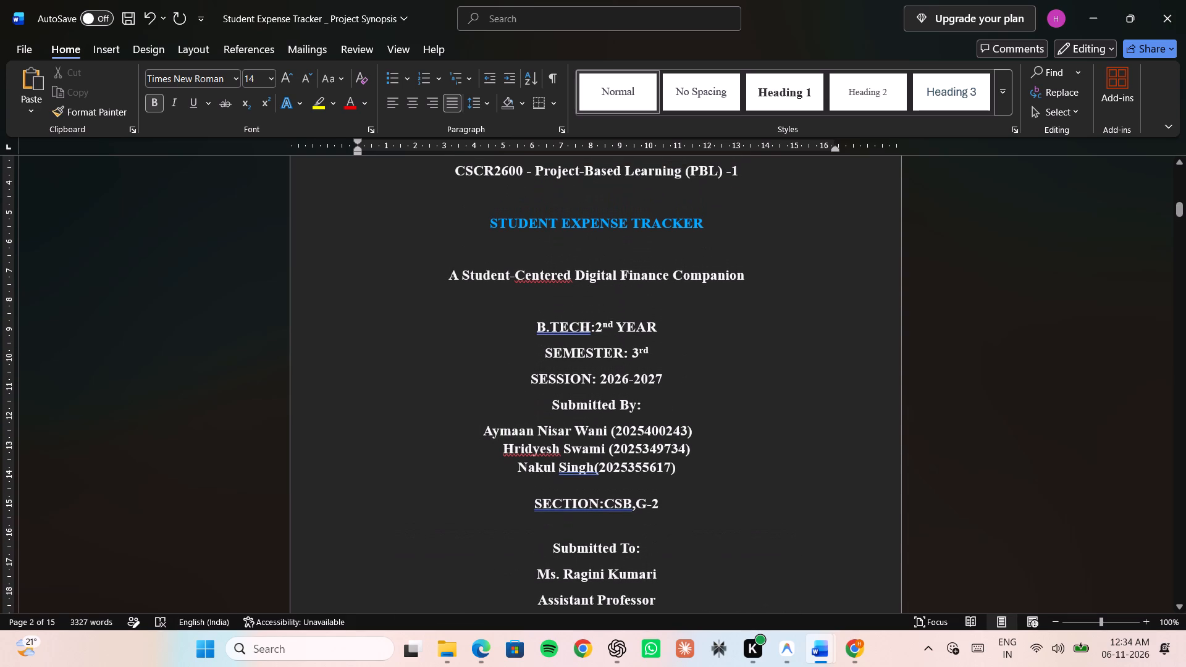
# Examine the page layout from the blank first page and pasted cover through the Table of Contents to the Project Title section.
pyautogui.scroll(2, 688, 387)
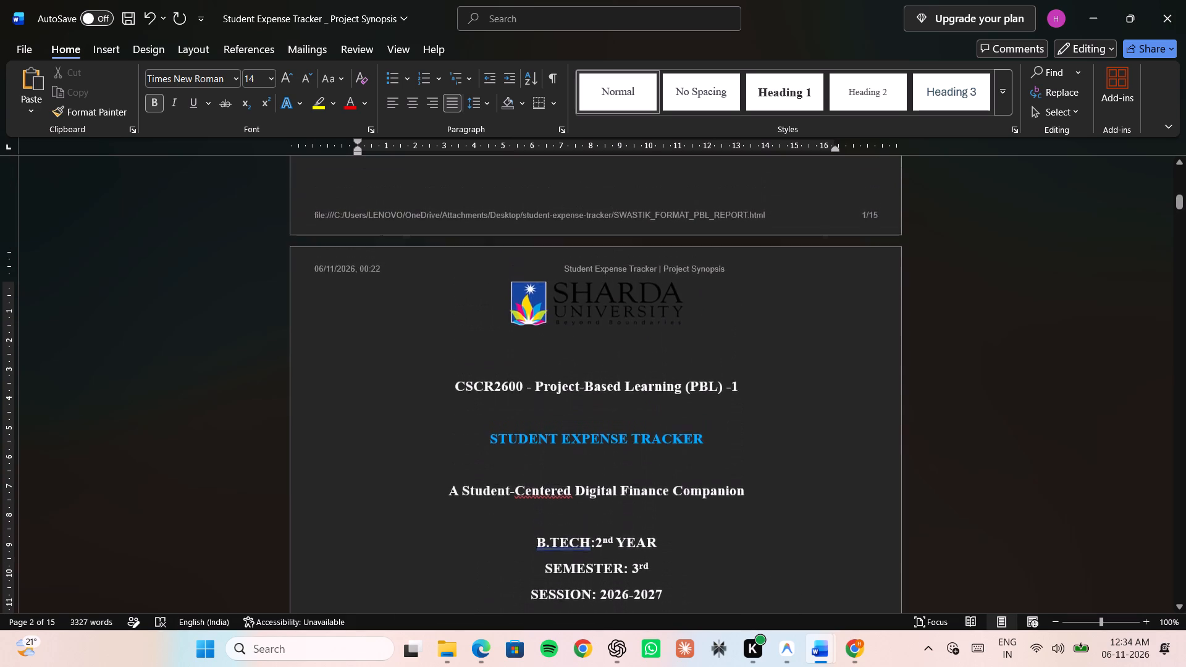
pyautogui.scroll(-1, 688, 387)
pyautogui.scroll(3, 688, 387)
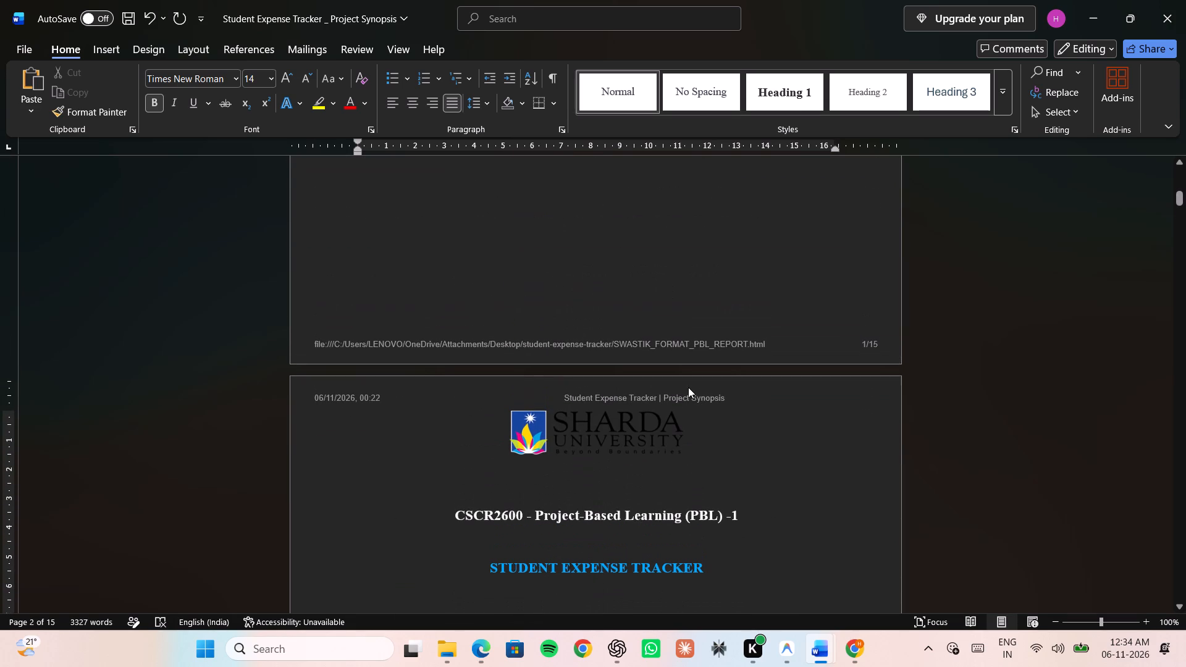
pyautogui.scroll(-7, 688, 387)
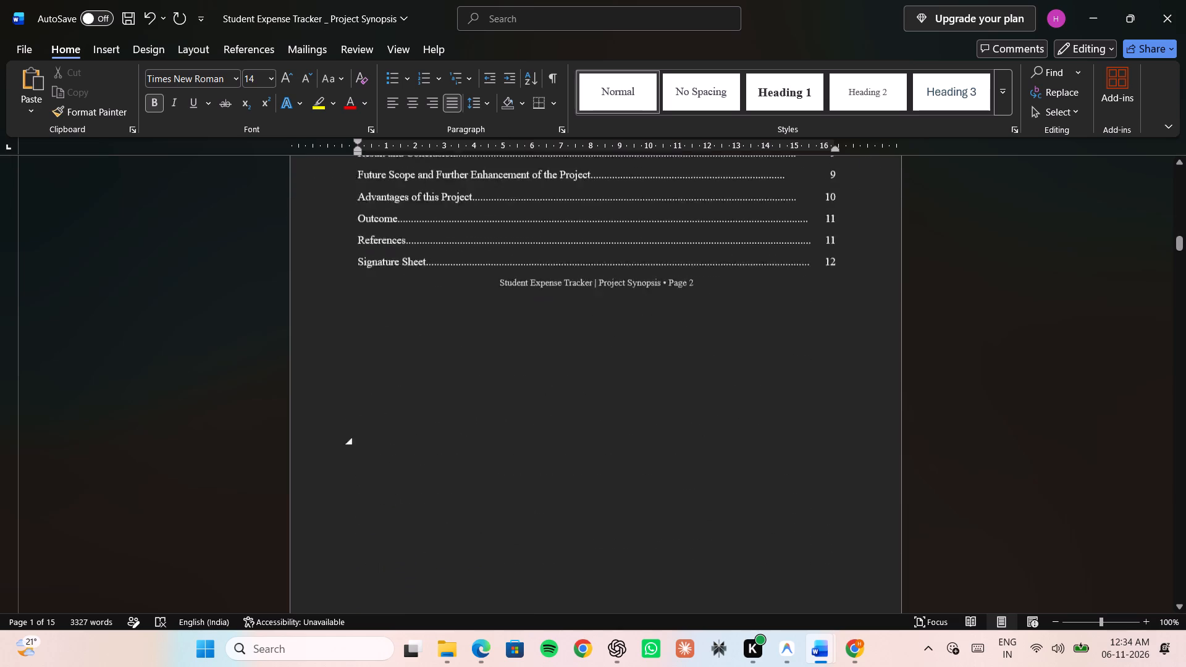
pyautogui.scroll(-2, 688, 387)
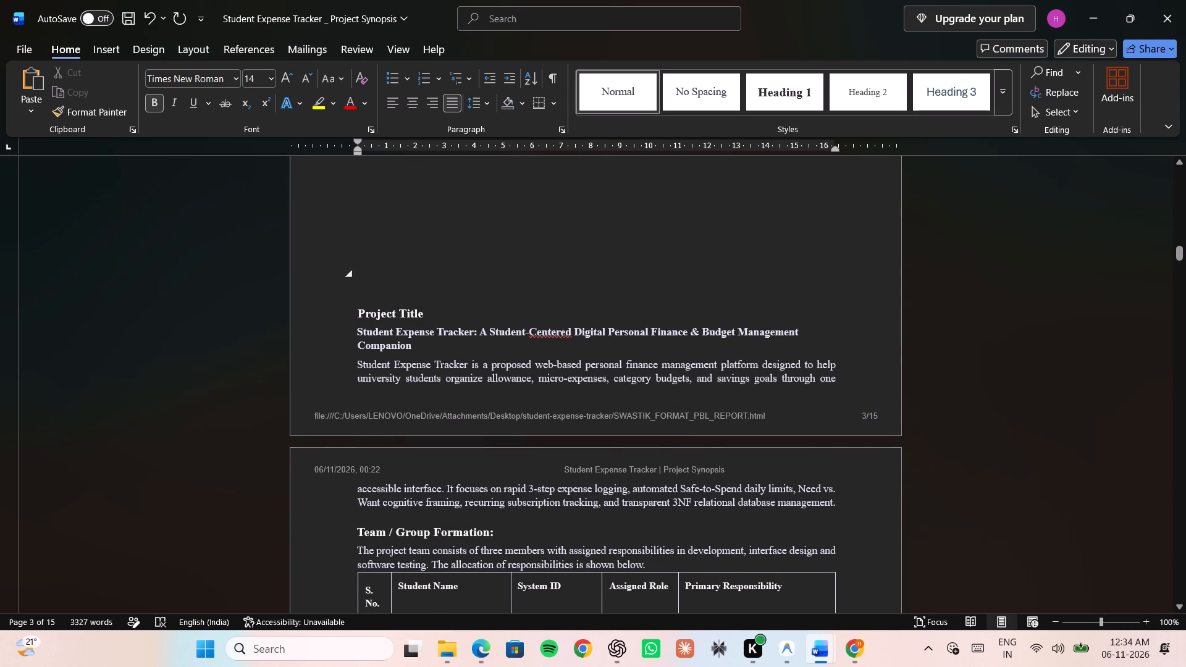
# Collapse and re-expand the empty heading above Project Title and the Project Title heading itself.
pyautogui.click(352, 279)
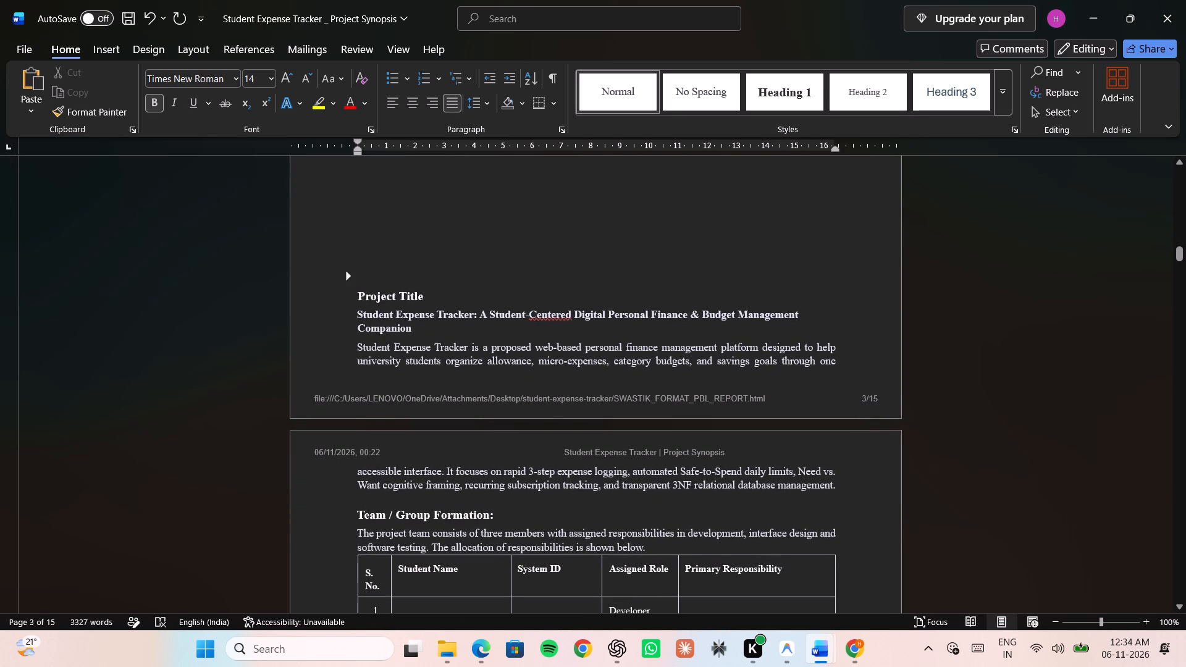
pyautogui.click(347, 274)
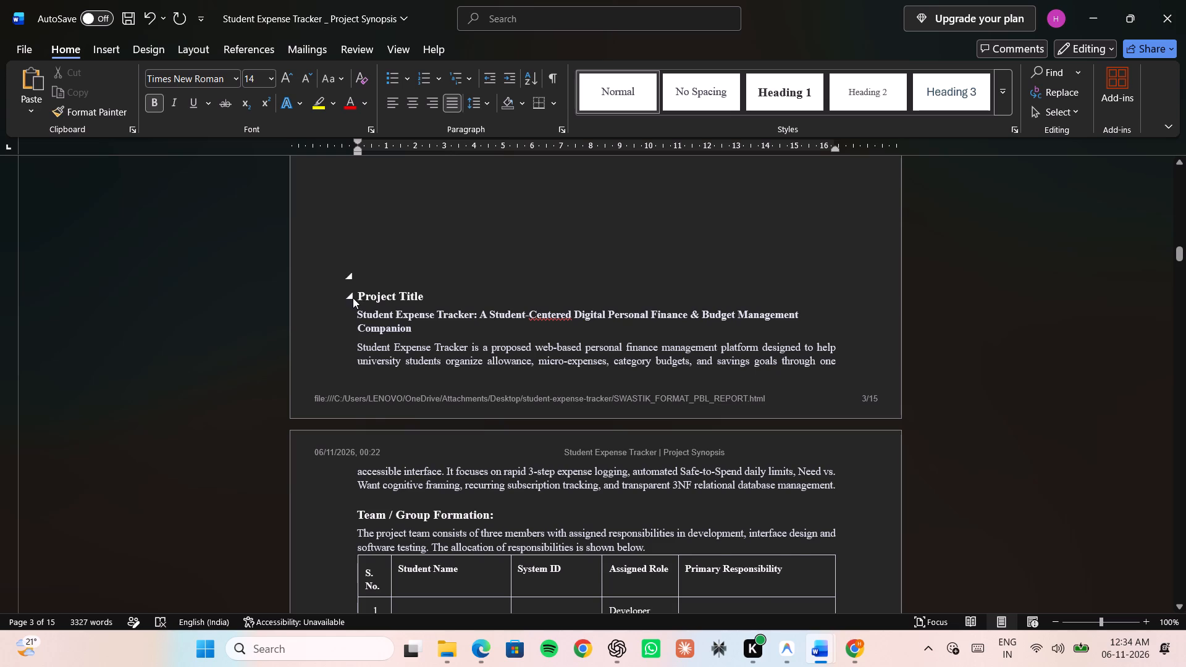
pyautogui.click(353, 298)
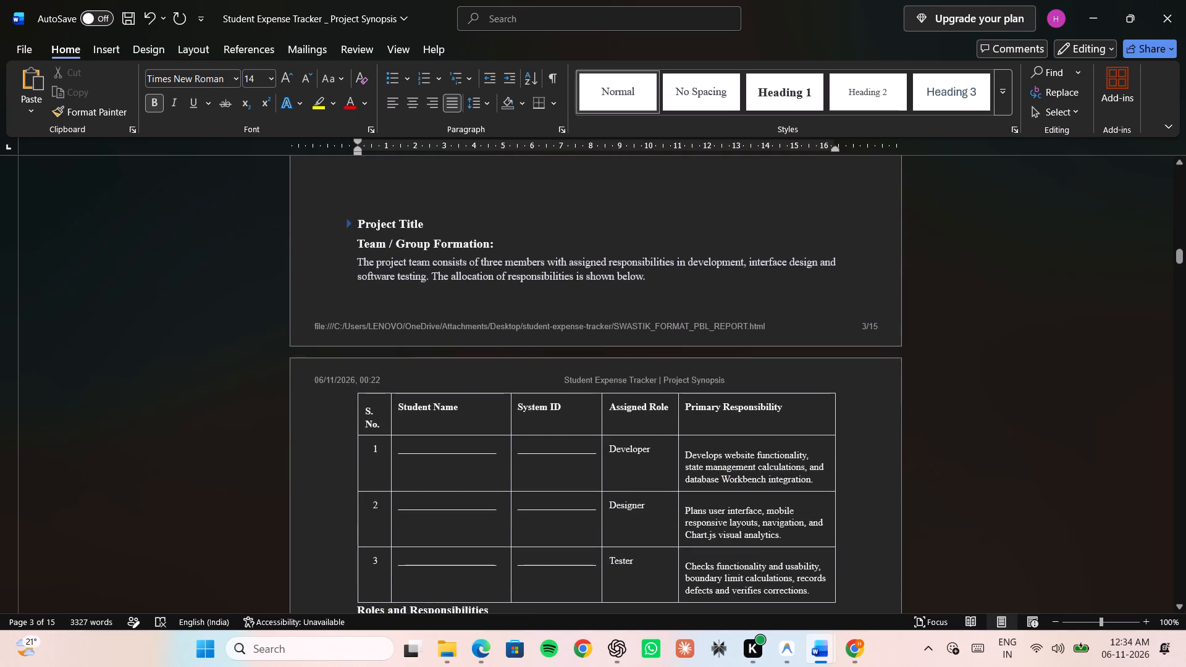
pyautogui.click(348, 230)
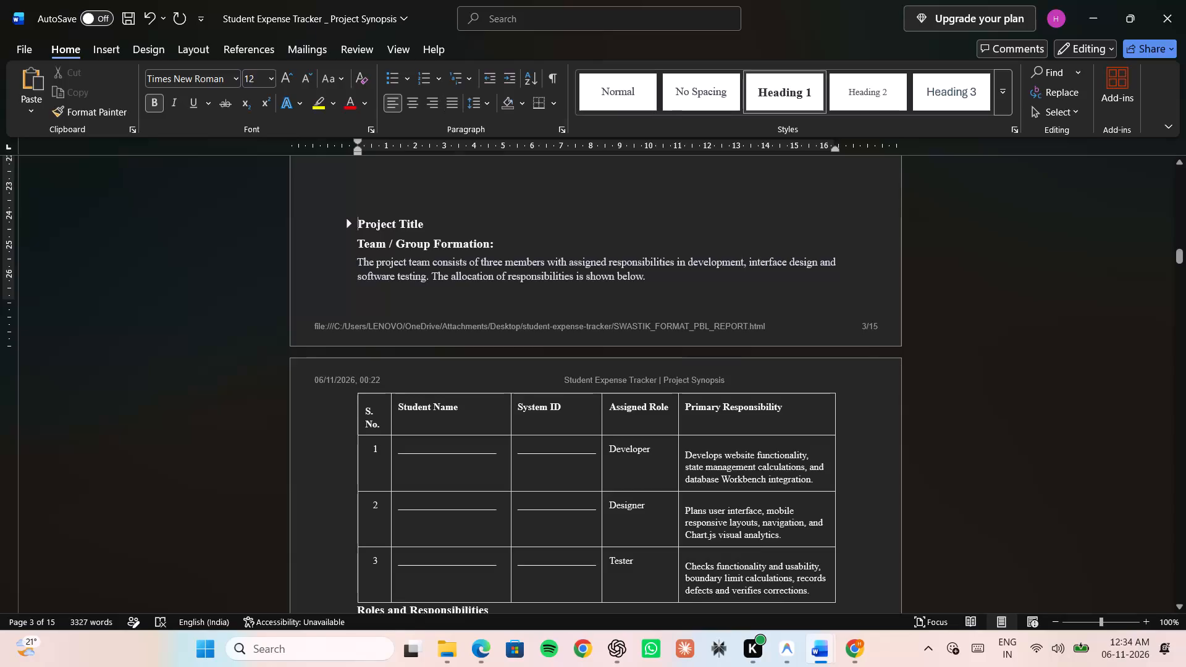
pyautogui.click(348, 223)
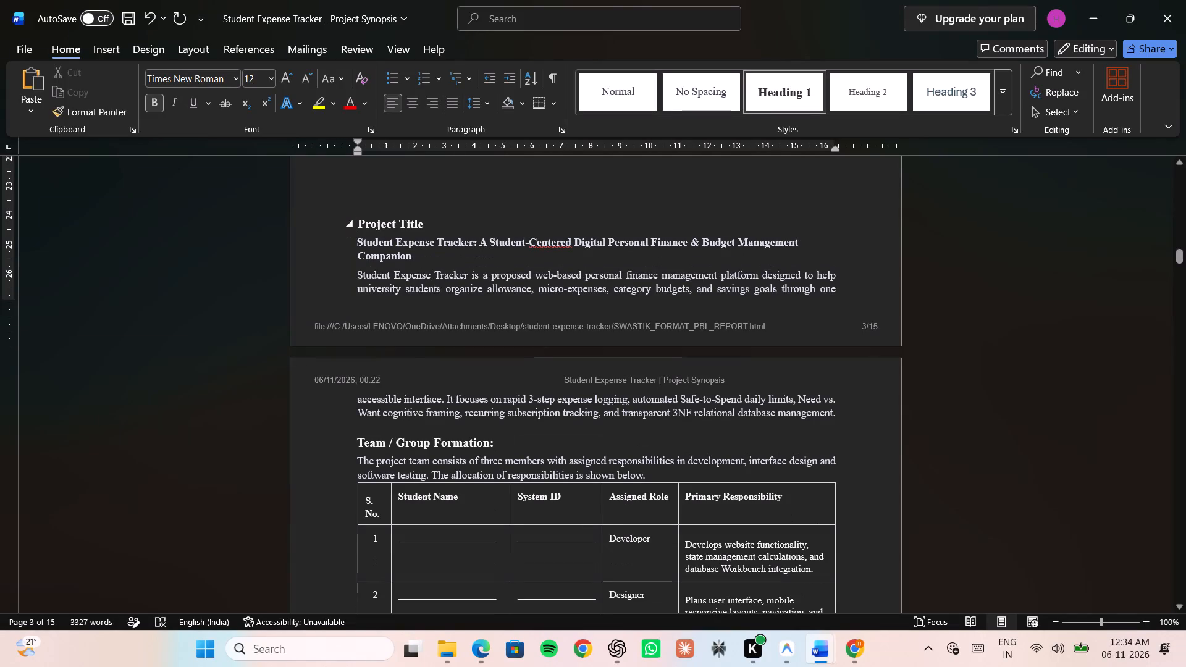
# Examine the page layout of the whole synopsis, from Project Title through the following sections and back to the cover.
pyautogui.scroll(-7, 453, 263)
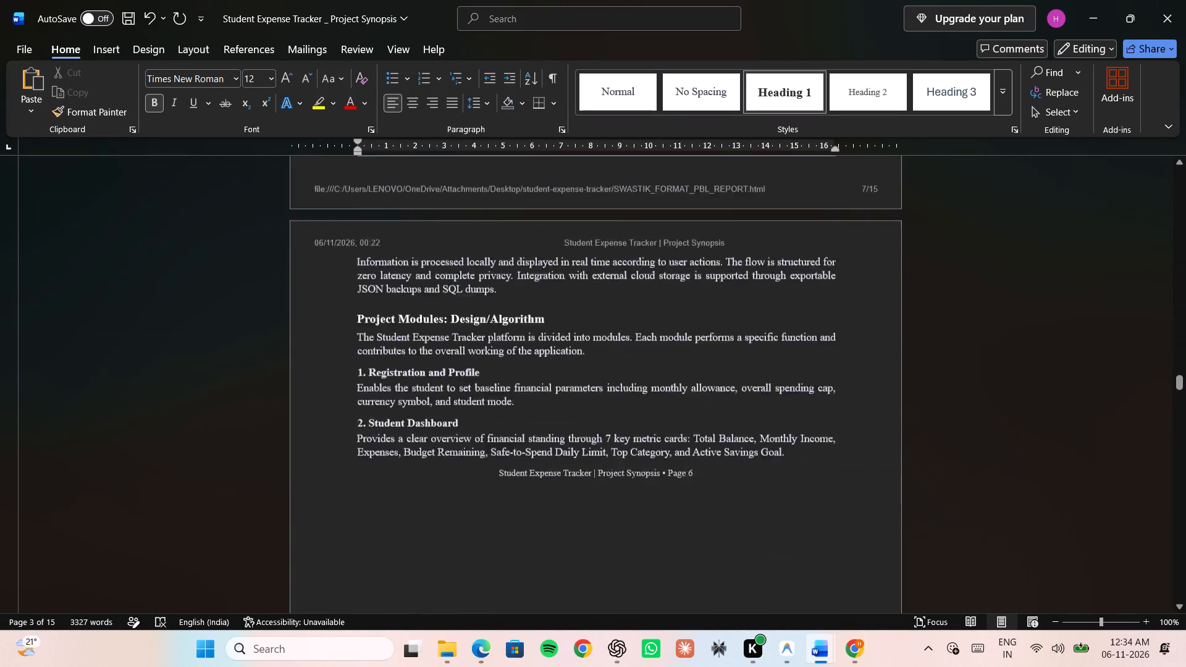
pyautogui.keyDown('ctrl'); pyautogui.scroll(-10, 453, 263); pyautogui.keyUp('ctrl')
pyautogui.scroll(-8, 453, 263)
pyautogui.keyDown('ctrl'); pyautogui.scroll(1, 453, 263); pyautogui.keyUp('ctrl')
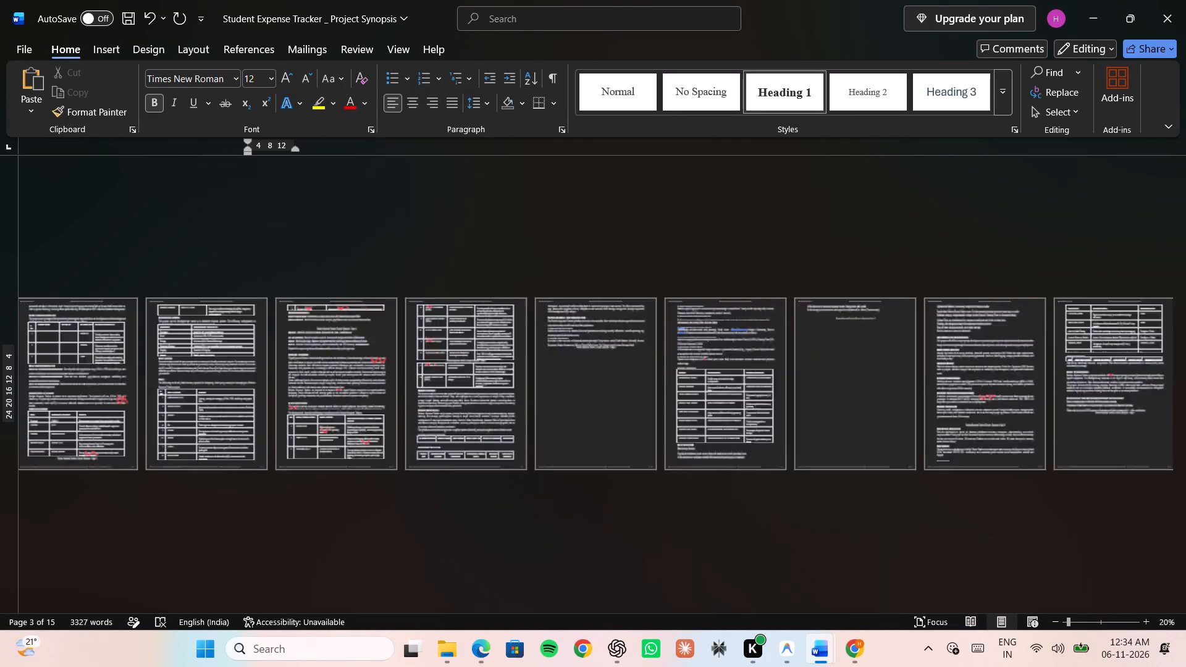
pyautogui.keyDown('ctrl'); pyautogui.scroll(1, 453, 263); pyautogui.keyUp('ctrl')
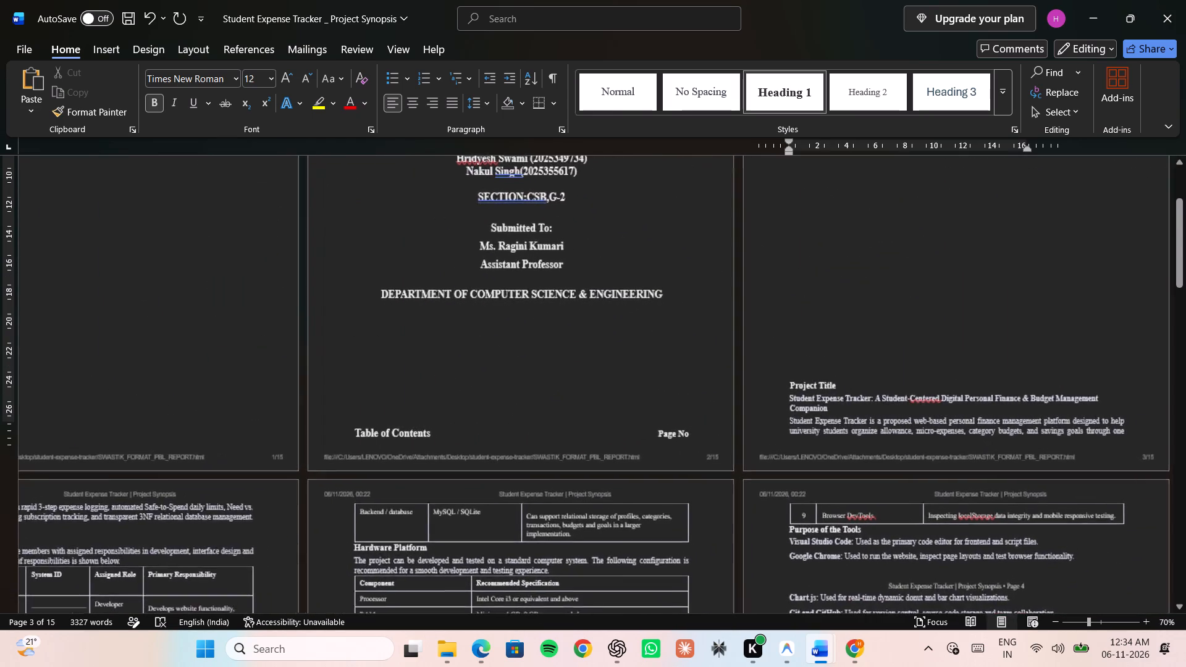
pyautogui.keyDown('ctrl'); pyautogui.scroll(4, 453, 263); pyautogui.keyUp('ctrl')
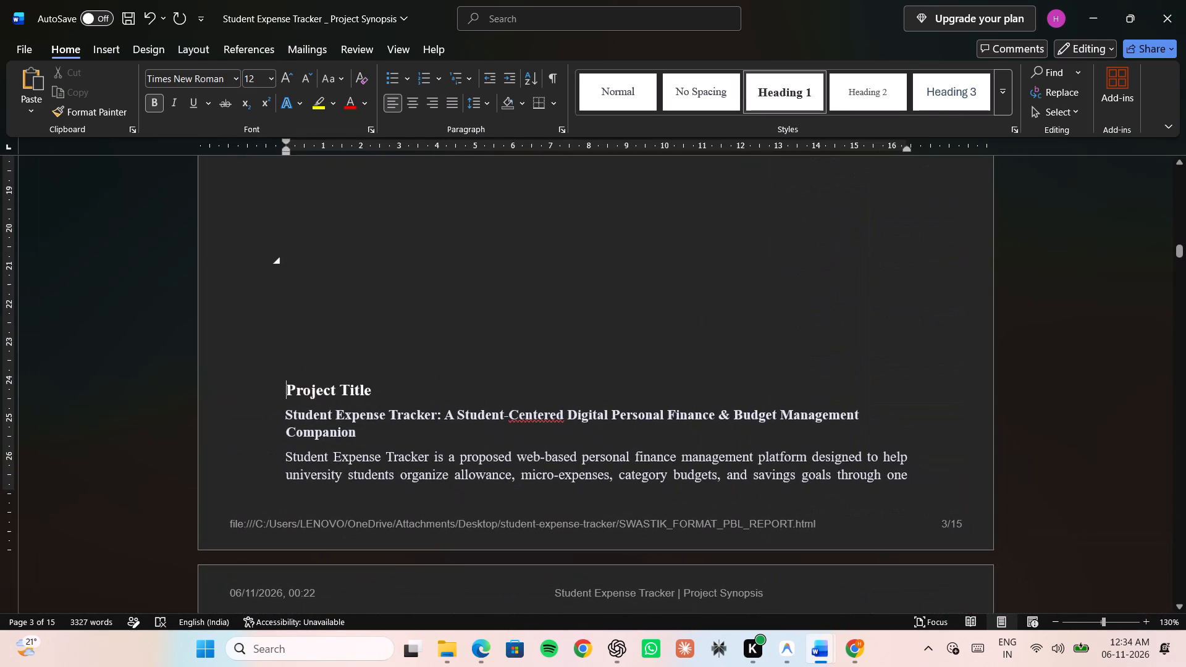
pyautogui.scroll(5, 453, 263)
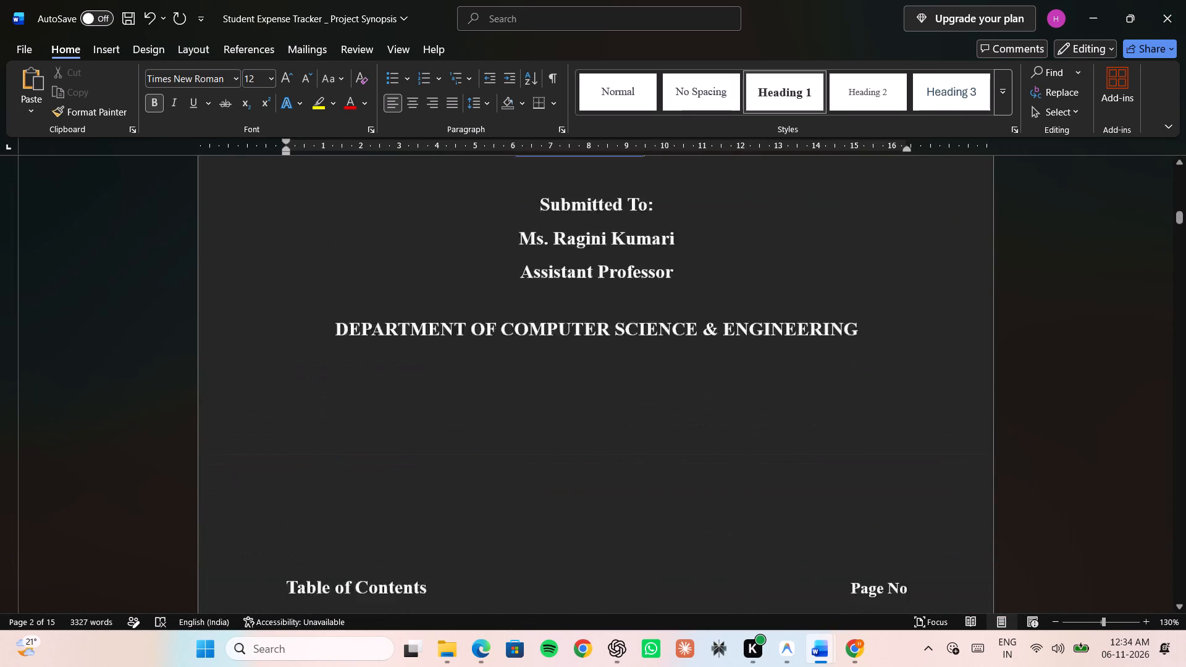
pyautogui.scroll(1, 453, 263)
# Insert an empty paragraph before the Table of Contents heading to push it onto the page after the cover.
pyautogui.scroll(-4, 453, 263)
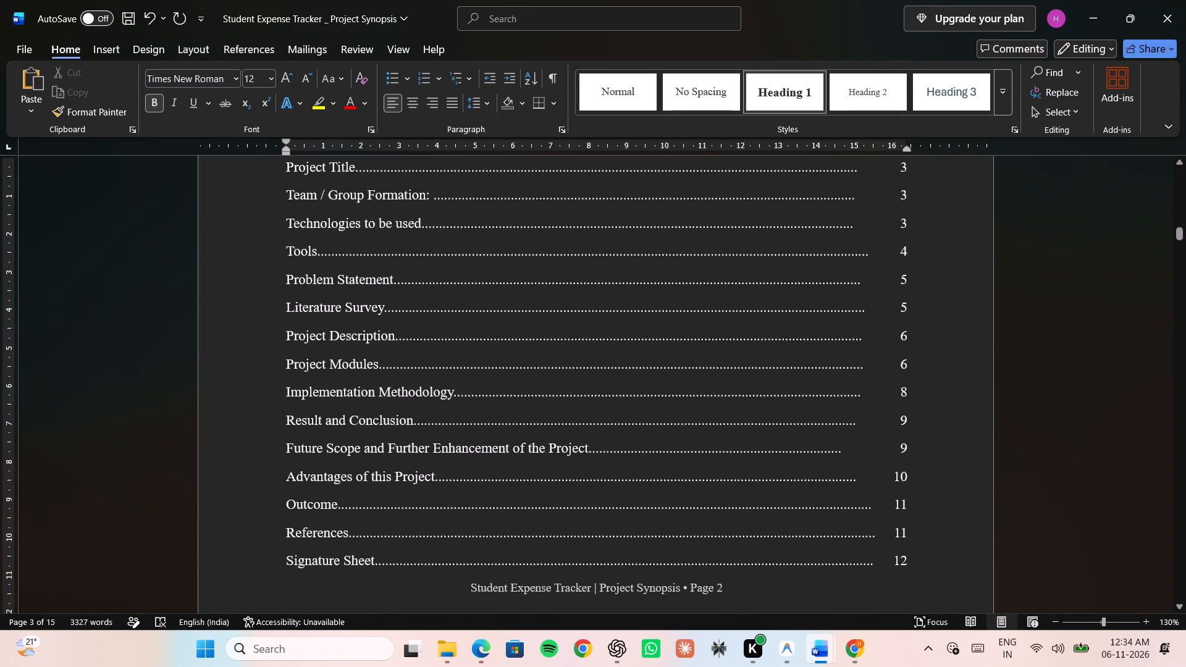
pyautogui.scroll(2, 470, 279)
pyautogui.scroll(-1, 470, 279)
pyautogui.scroll(1, 470, 279)
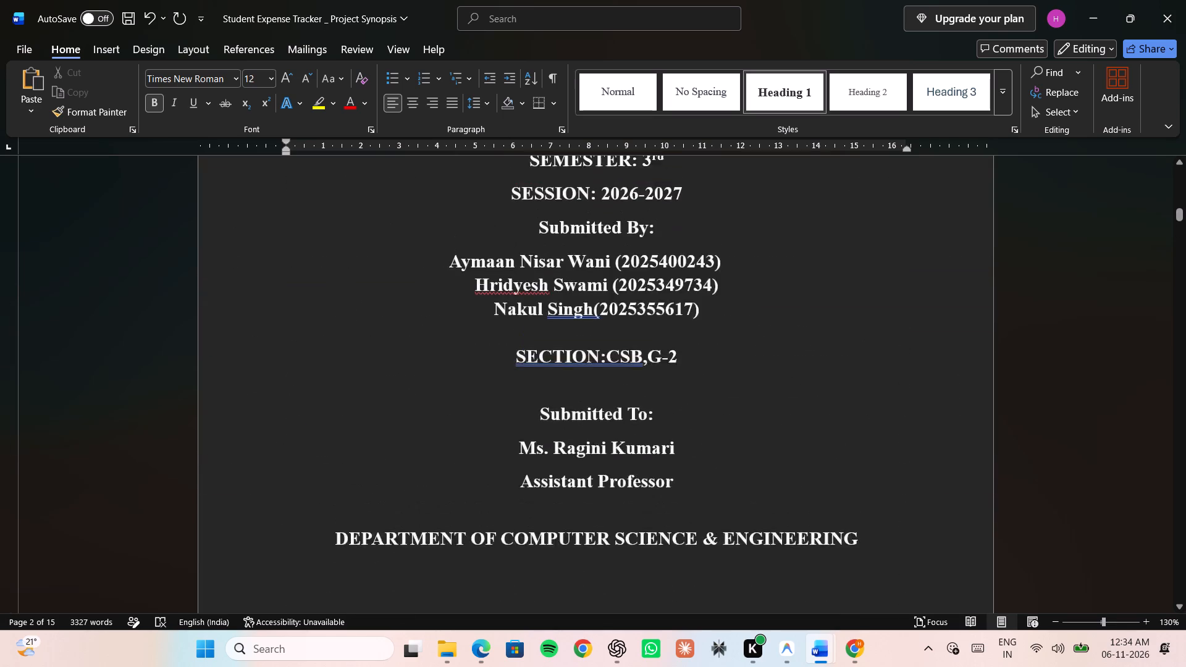
pyautogui.scroll(1, 470, 279)
pyautogui.scroll(-1, 316, 415)
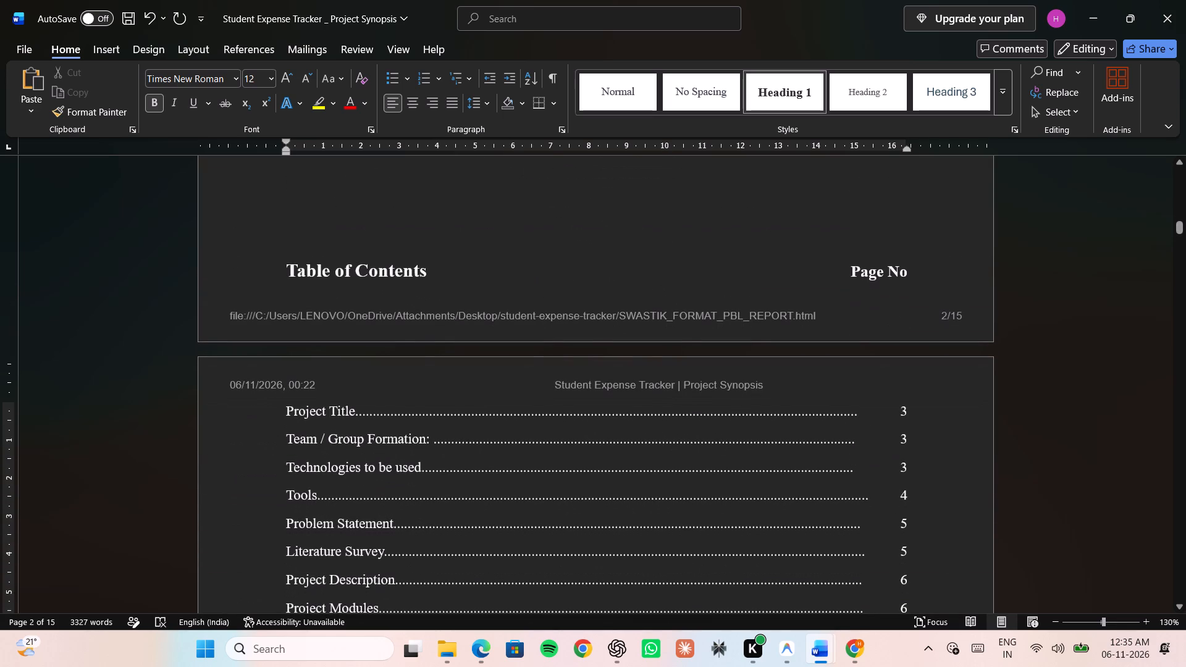
pyautogui.click(290, 269)
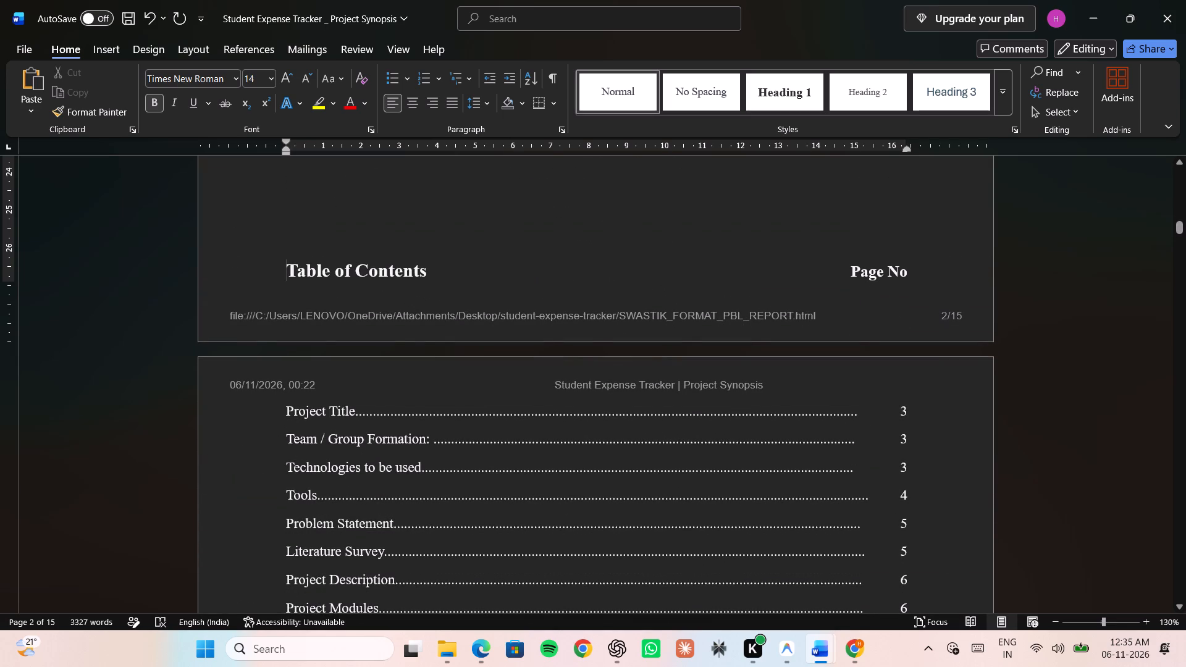
pyautogui.press('Return')
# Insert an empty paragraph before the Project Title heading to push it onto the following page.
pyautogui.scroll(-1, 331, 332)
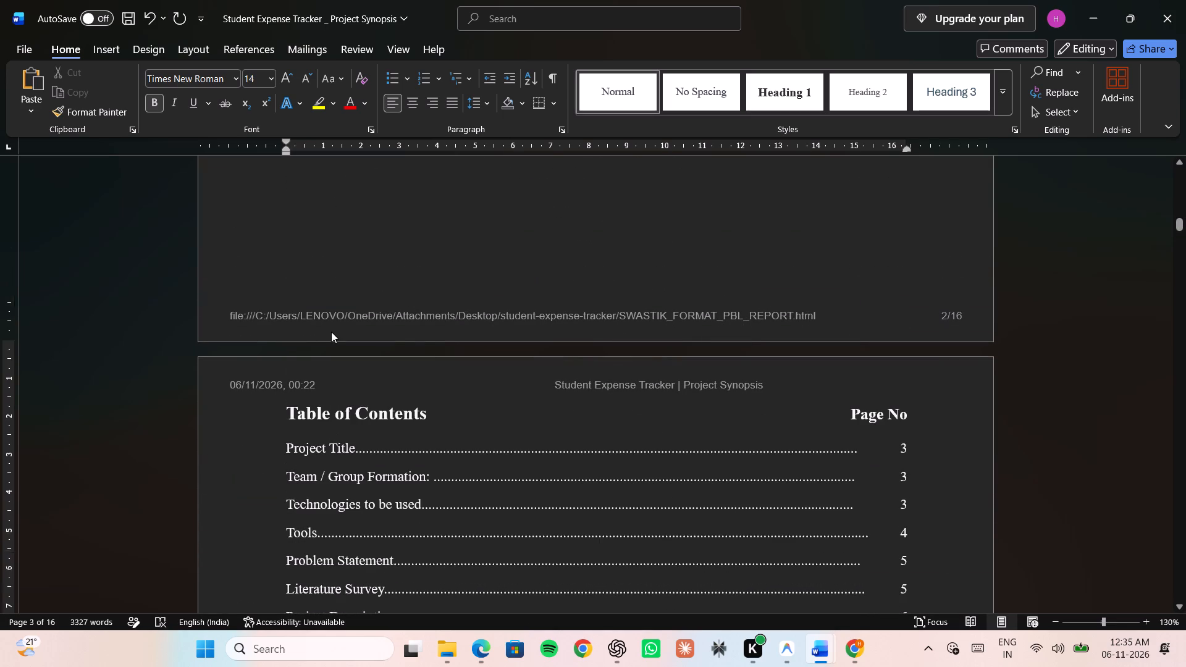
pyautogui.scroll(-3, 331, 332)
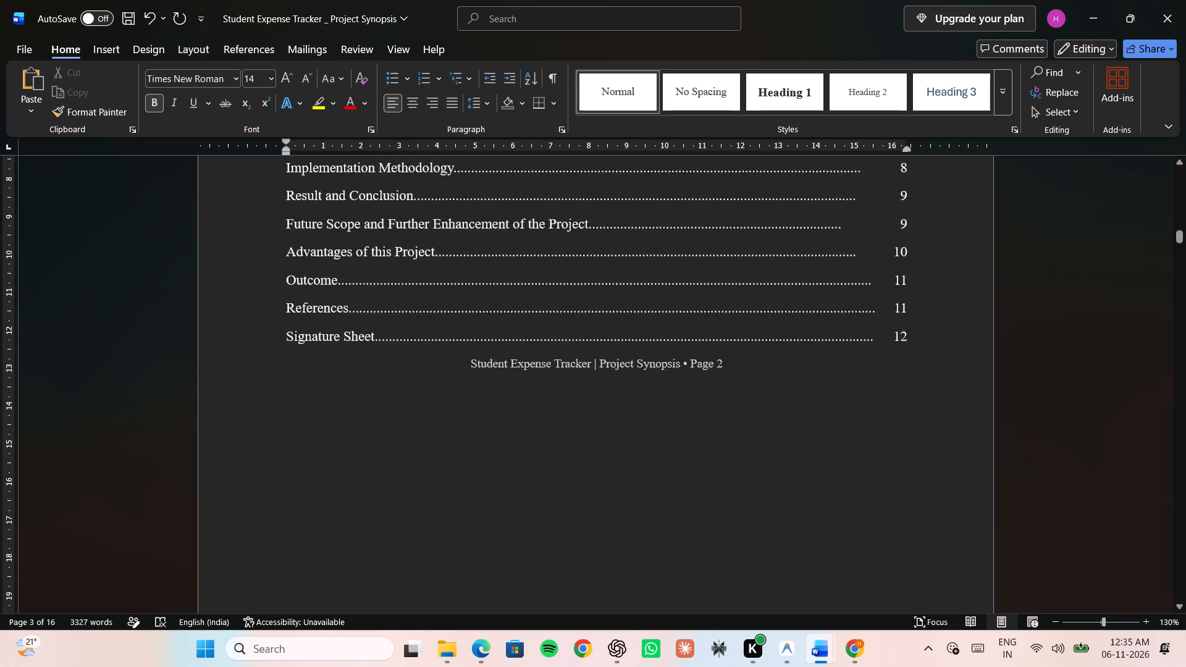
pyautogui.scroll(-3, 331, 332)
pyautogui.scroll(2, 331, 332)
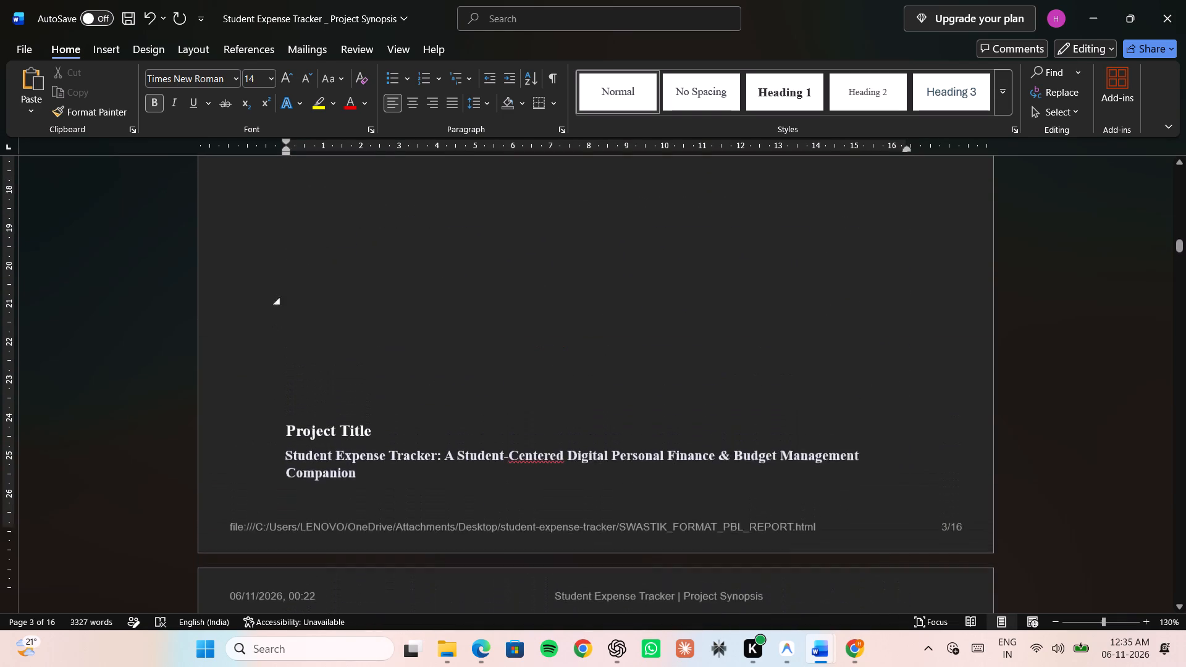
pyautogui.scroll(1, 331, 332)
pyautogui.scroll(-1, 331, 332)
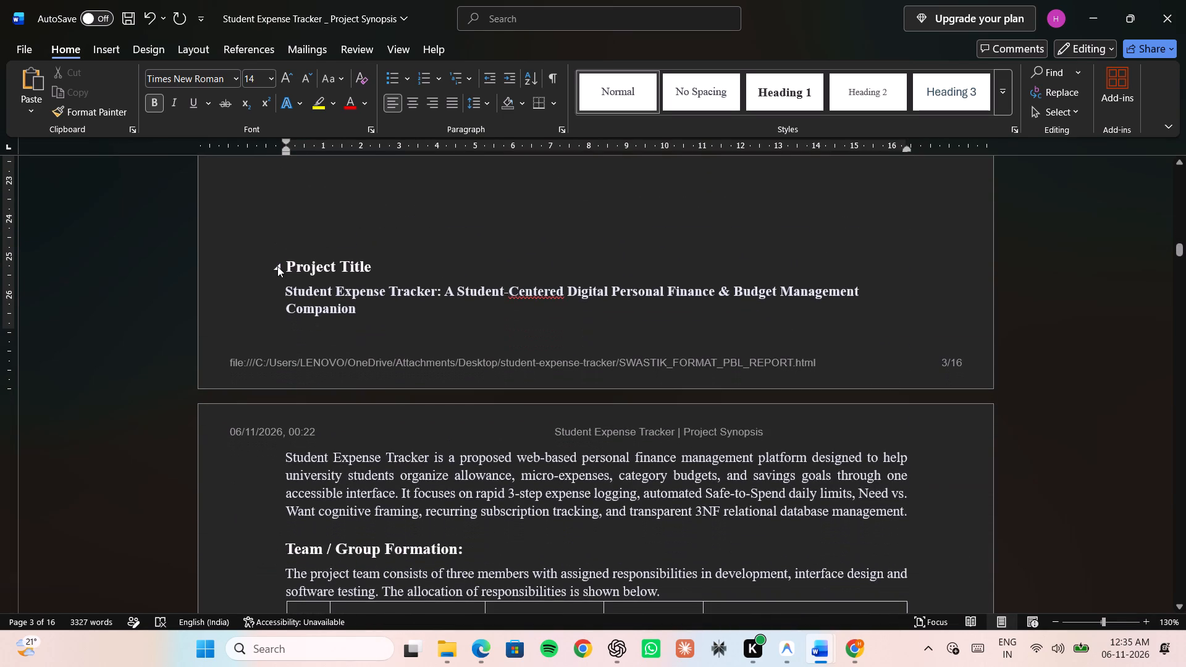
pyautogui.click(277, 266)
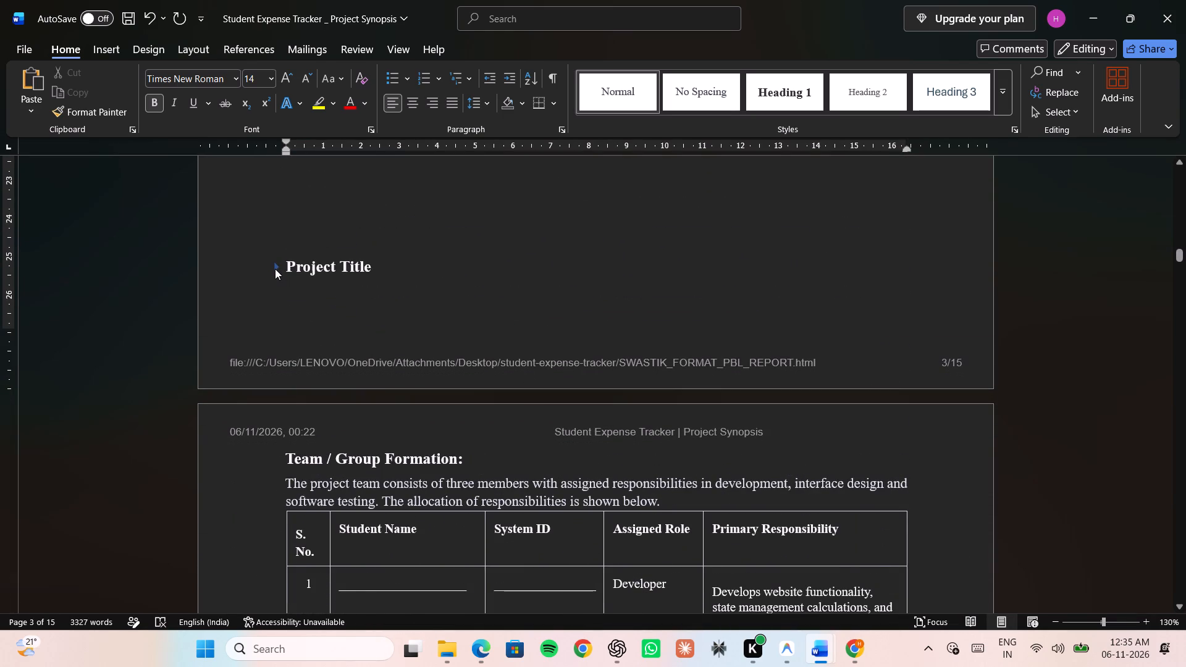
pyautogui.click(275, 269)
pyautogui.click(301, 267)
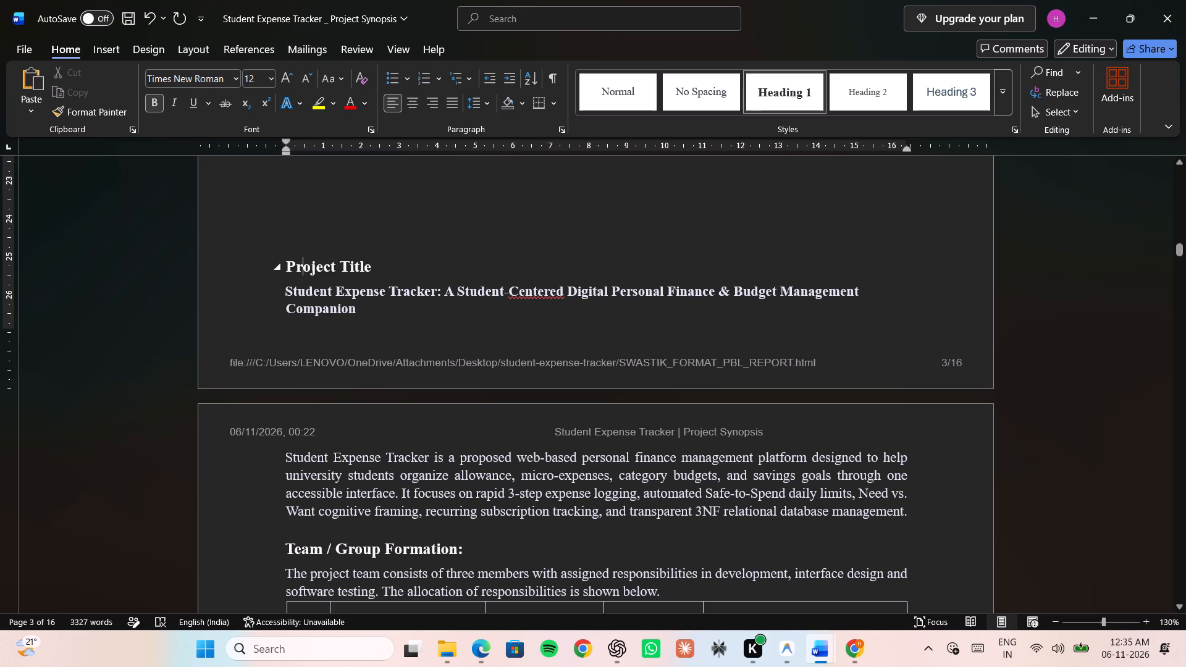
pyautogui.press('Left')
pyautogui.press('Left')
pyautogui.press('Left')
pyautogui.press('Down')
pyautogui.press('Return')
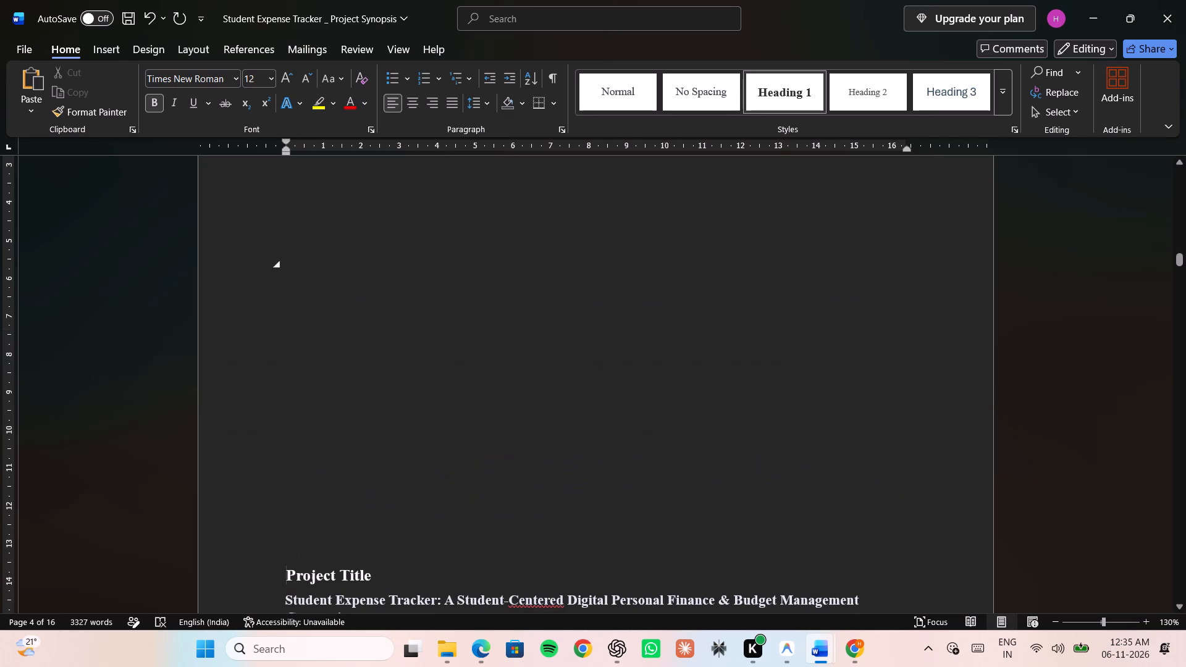
# Examine the page layout from the cover through the Table of Contents to the Page 2 footer line above Project Title.
pyautogui.scroll(3, 301, 267)
pyautogui.scroll(-1, 301, 267)
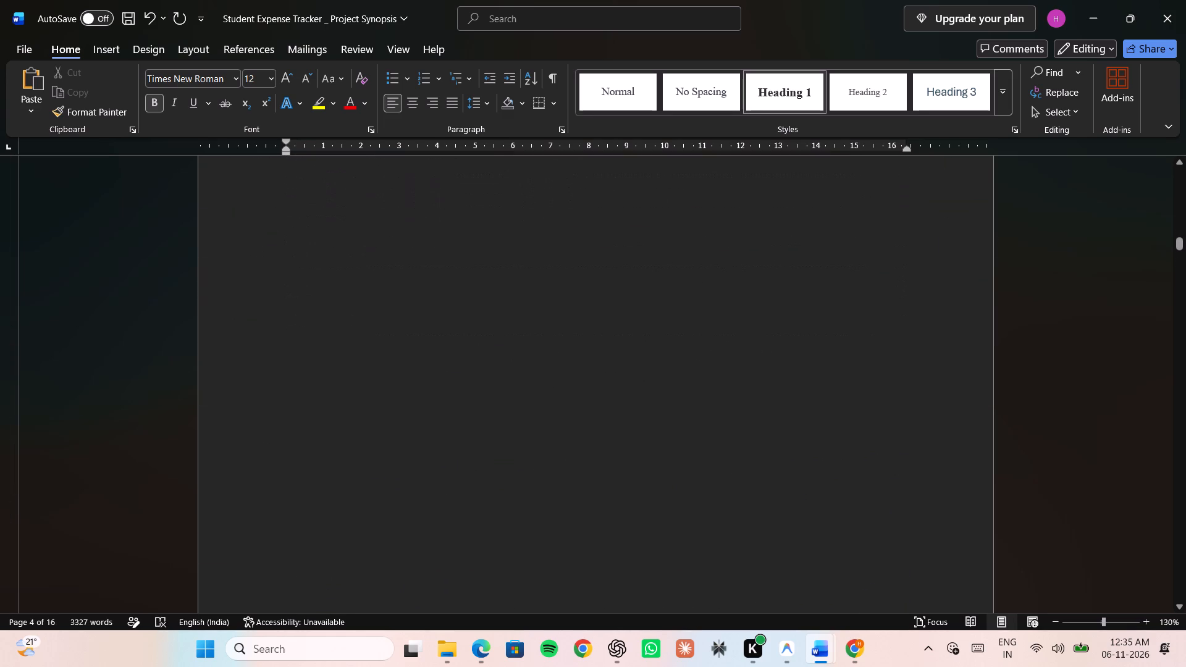
pyautogui.scroll(-2, 301, 267)
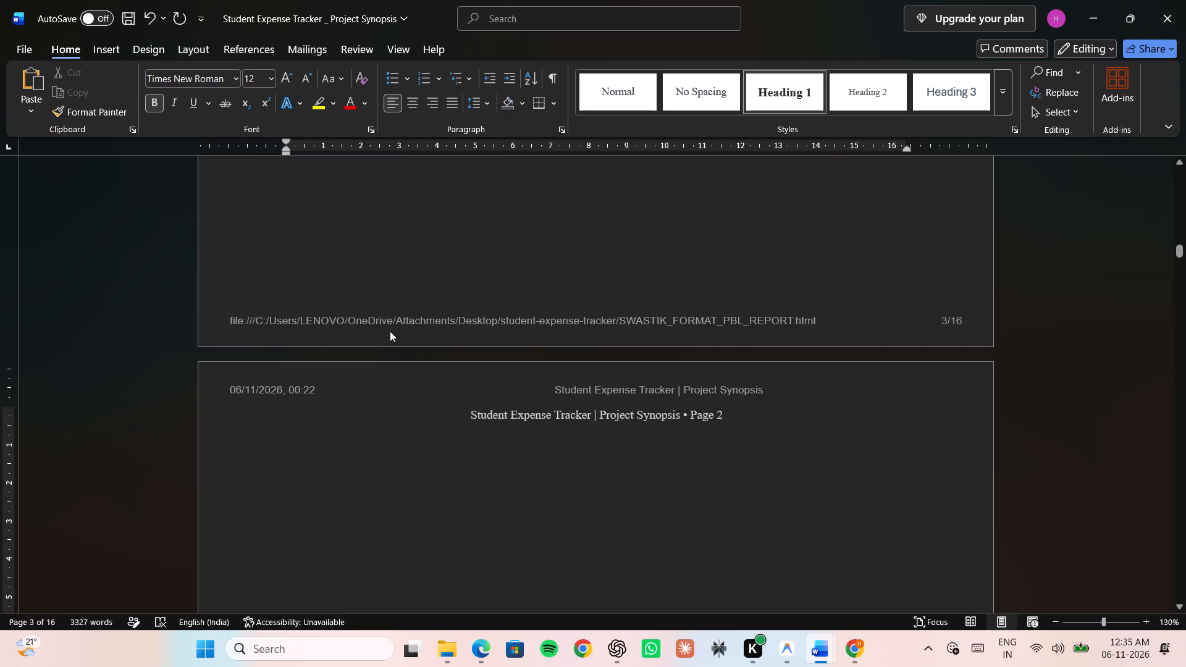
pyautogui.scroll(6, 461, 324)
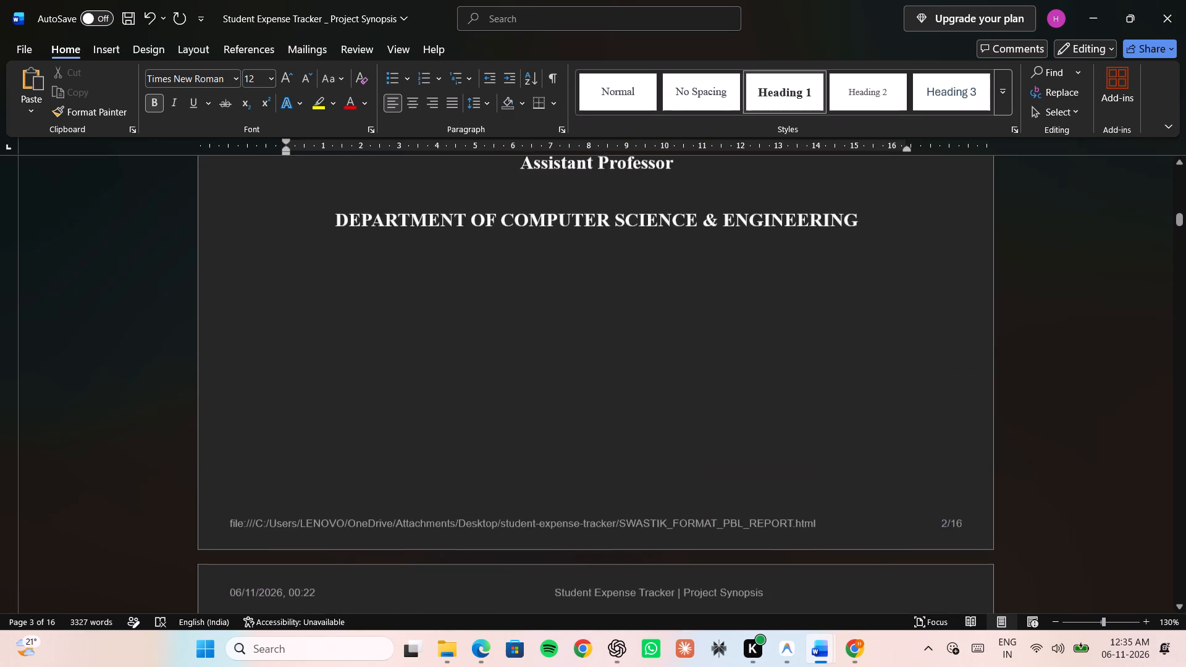
pyautogui.scroll(6, 461, 324)
pyautogui.scroll(-1, 461, 324)
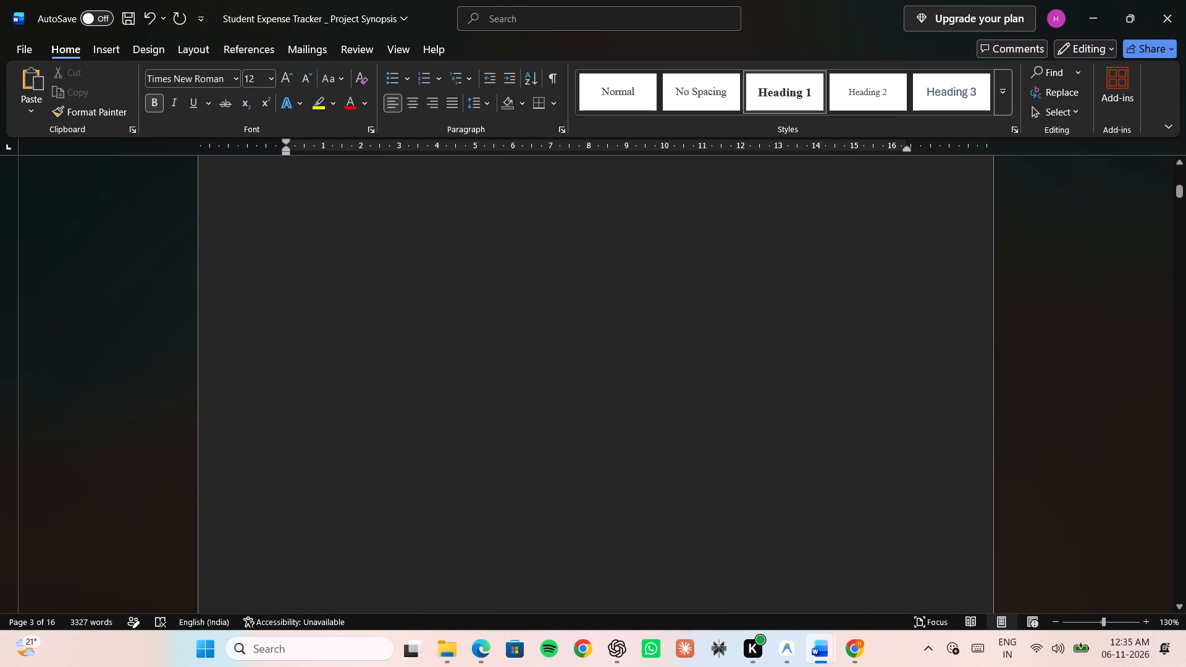
pyautogui.scroll(-11, 461, 324)
pyautogui.scroll(2, 461, 324)
pyautogui.scroll(-1, 461, 324)
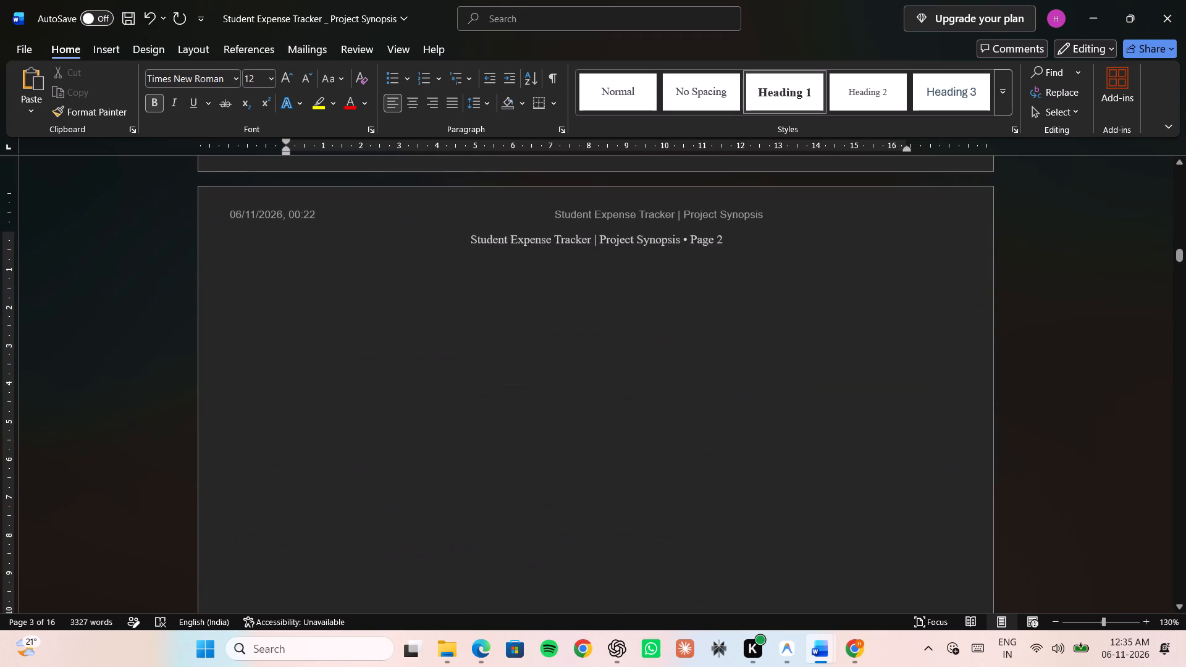
pyautogui.click(448, 245)
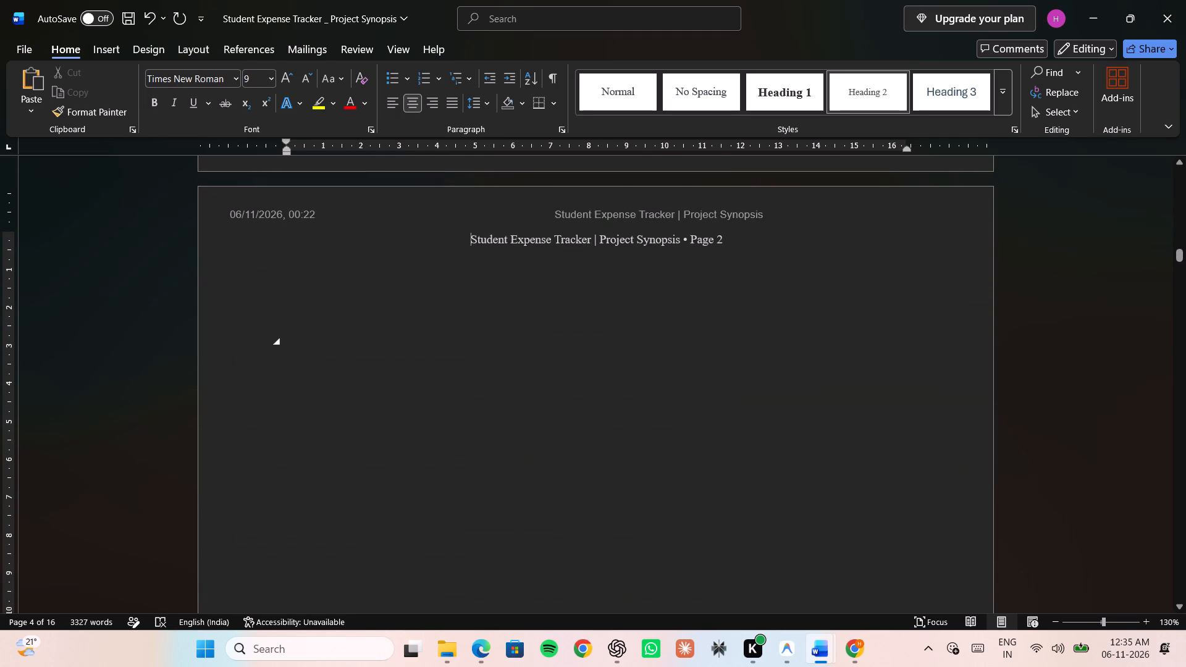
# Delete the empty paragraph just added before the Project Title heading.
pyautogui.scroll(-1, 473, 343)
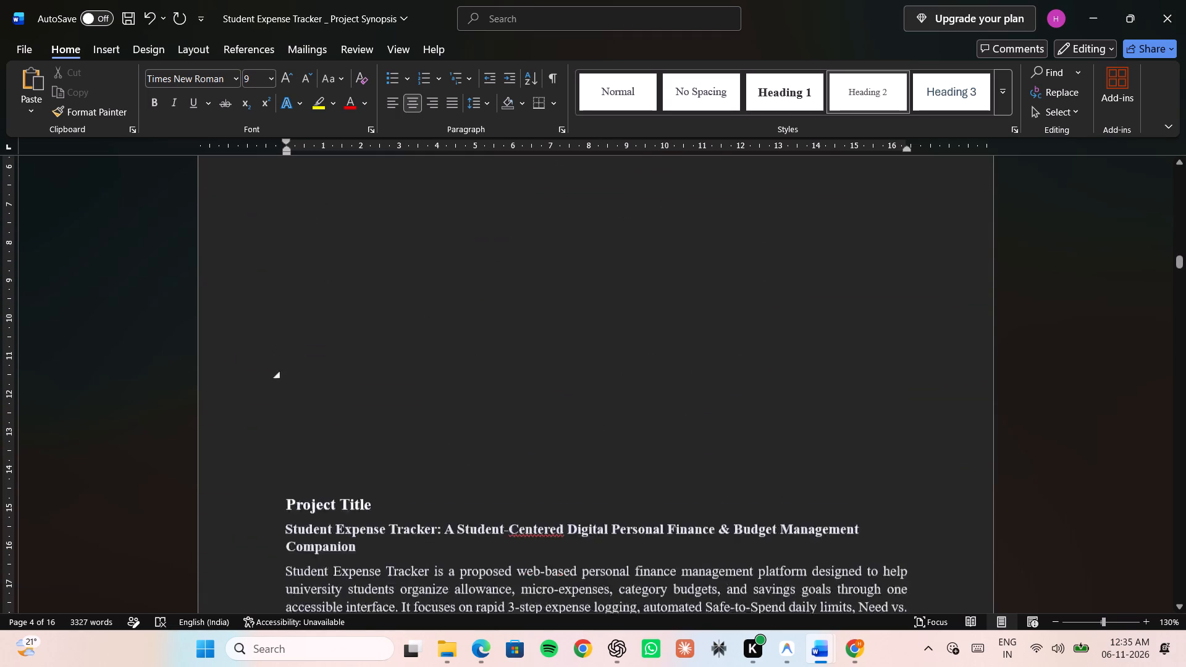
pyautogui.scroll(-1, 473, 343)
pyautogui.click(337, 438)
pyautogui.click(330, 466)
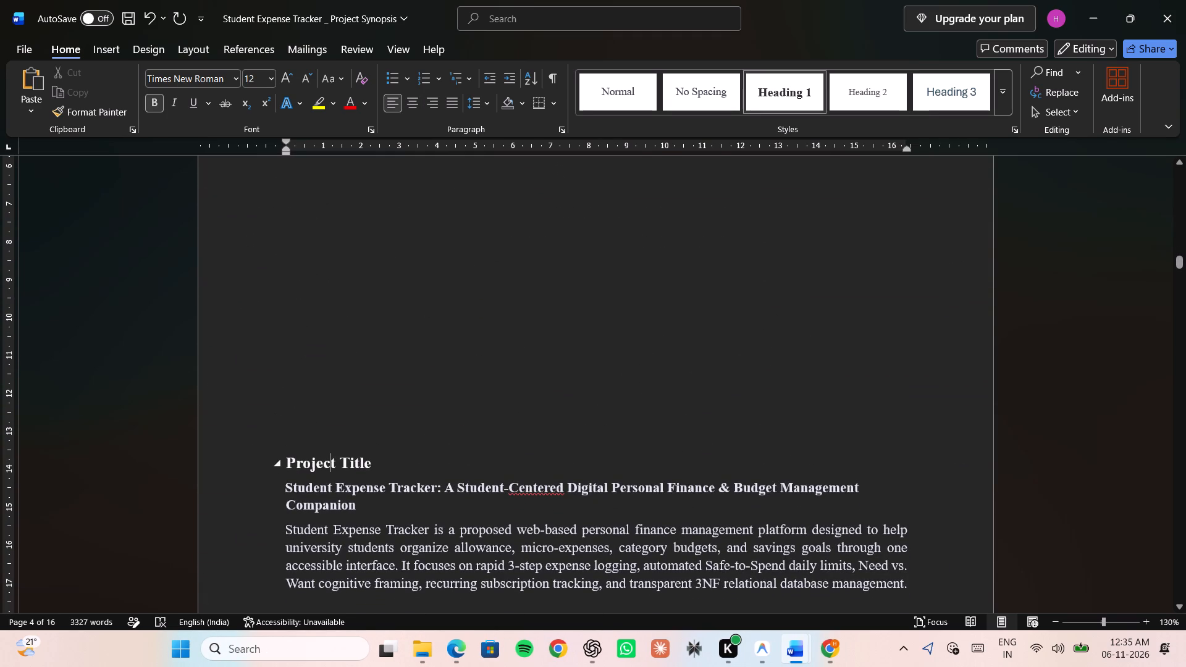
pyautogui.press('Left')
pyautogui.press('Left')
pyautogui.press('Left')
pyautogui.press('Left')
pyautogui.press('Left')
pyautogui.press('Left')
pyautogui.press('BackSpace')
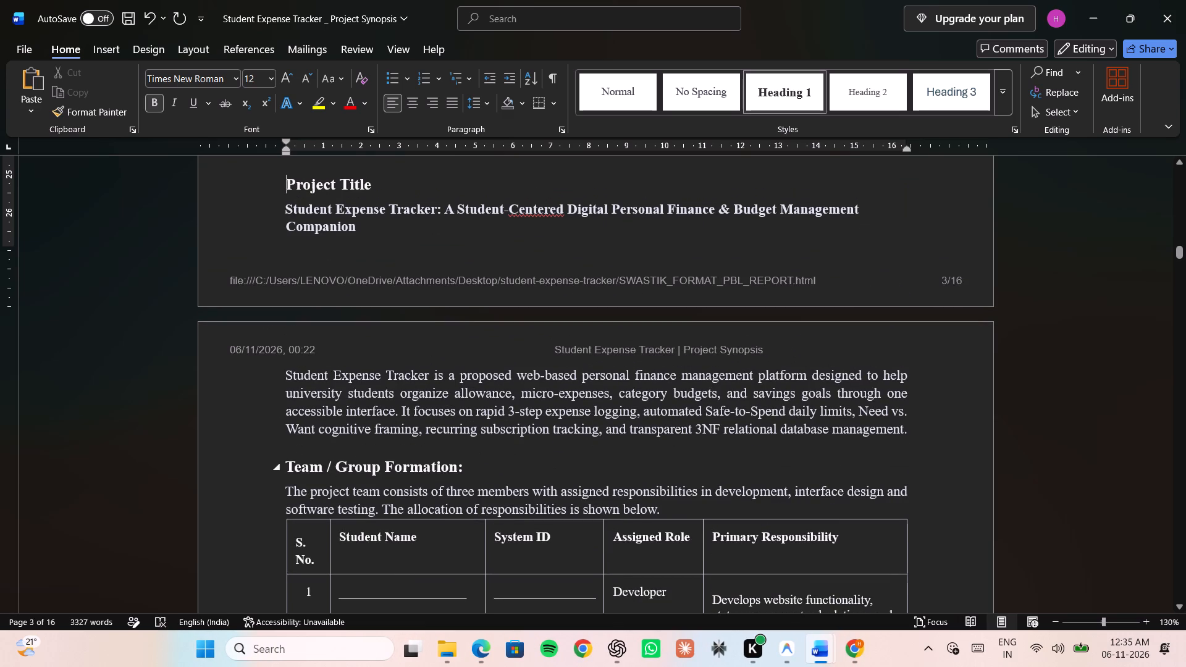
# Examine the page breaks around the Software Platform table, the Team / Group Formation section, Project Title and the Table of Contents.
pyautogui.scroll(-3, 503, 417)
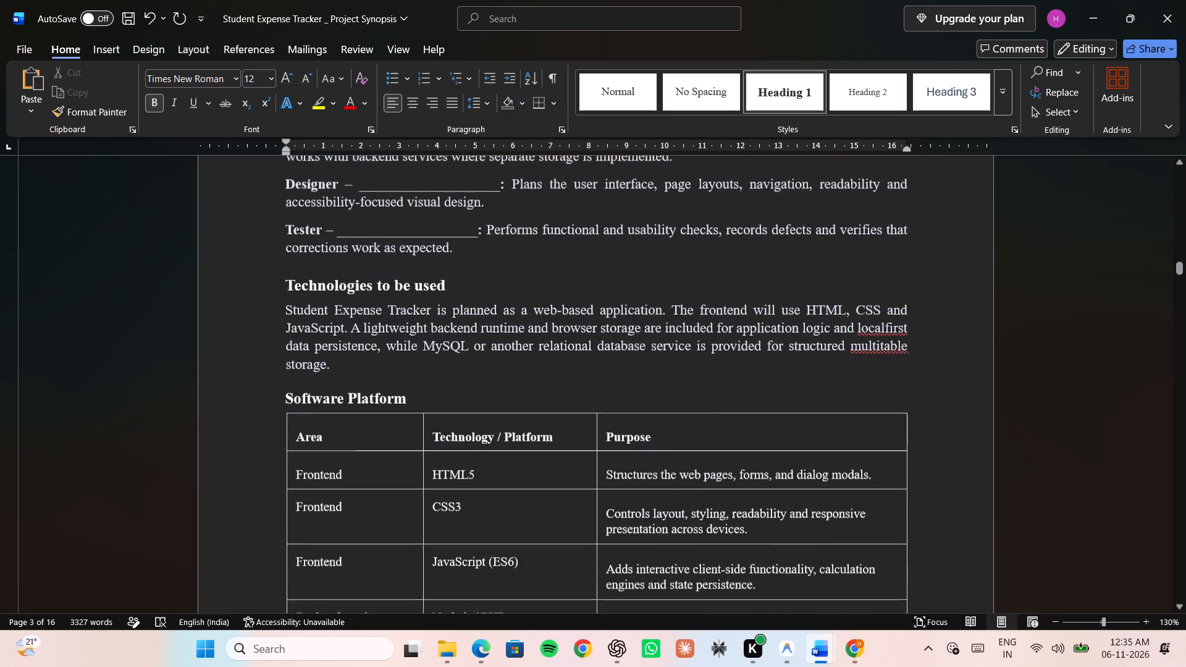
pyautogui.scroll(-3, 503, 417)
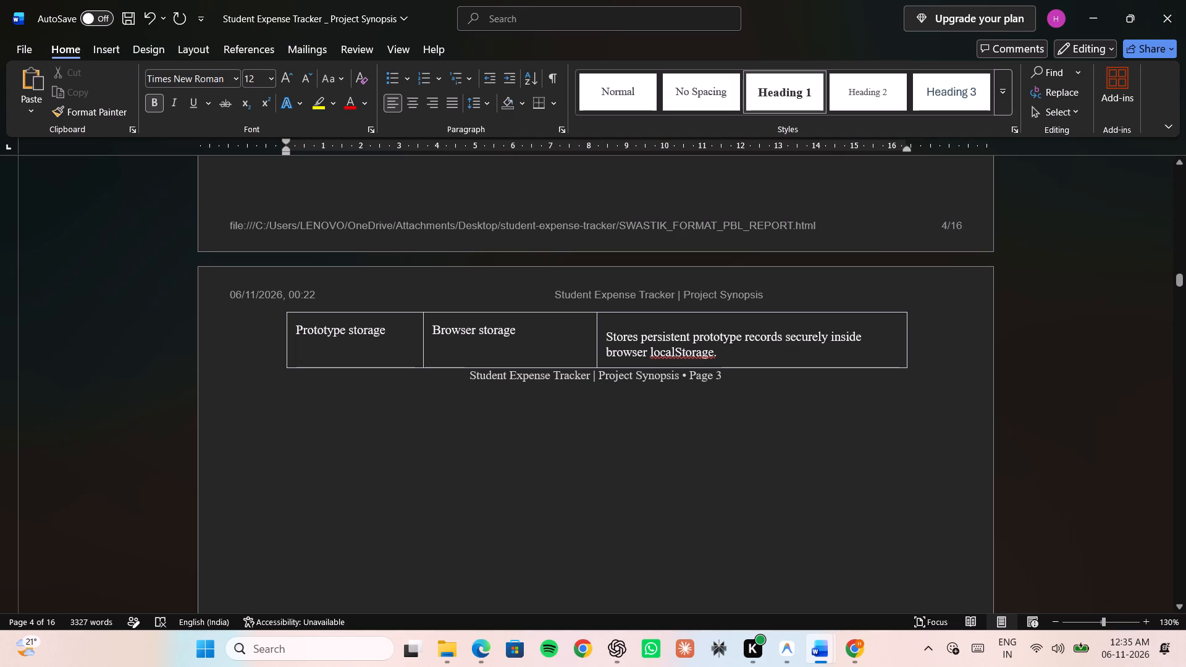
pyautogui.click(1053, 627)
pyautogui.click(1053, 627)
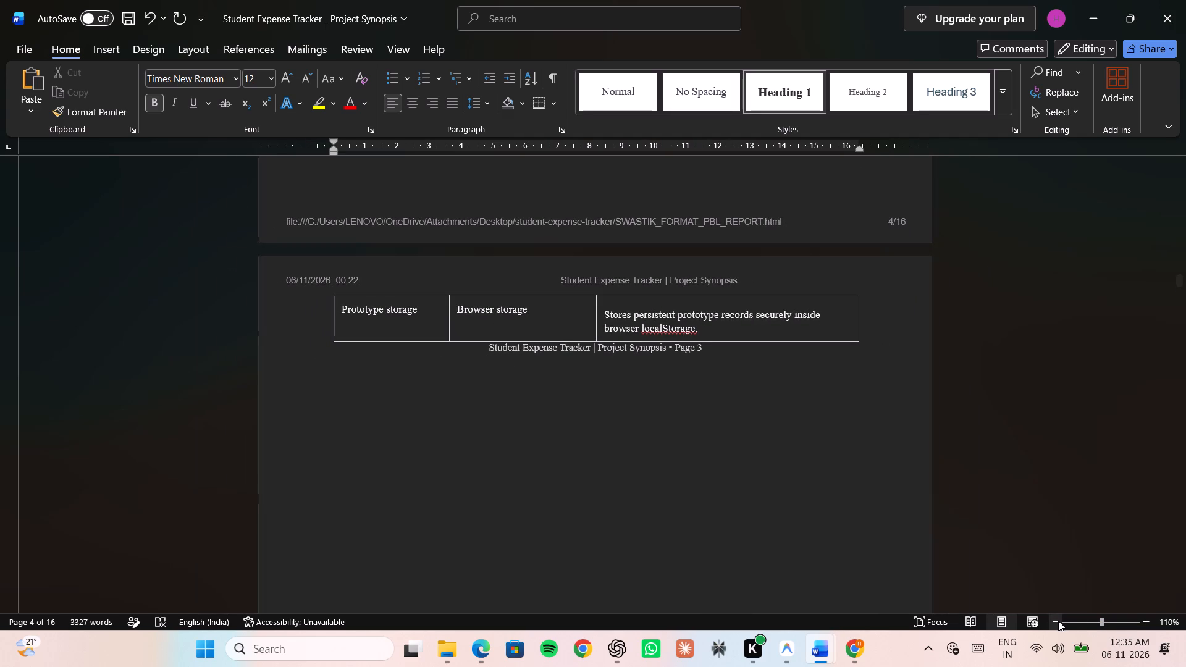
pyautogui.click(1058, 623)
pyautogui.scroll(2, 902, 384)
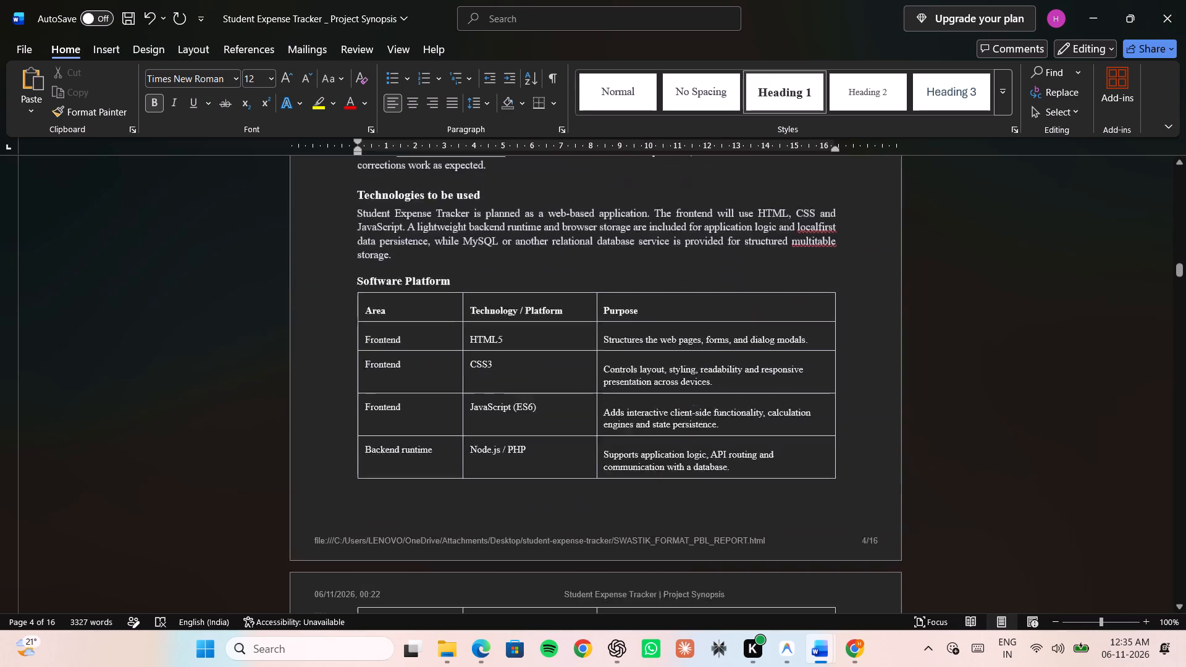
pyautogui.scroll(4, 902, 384)
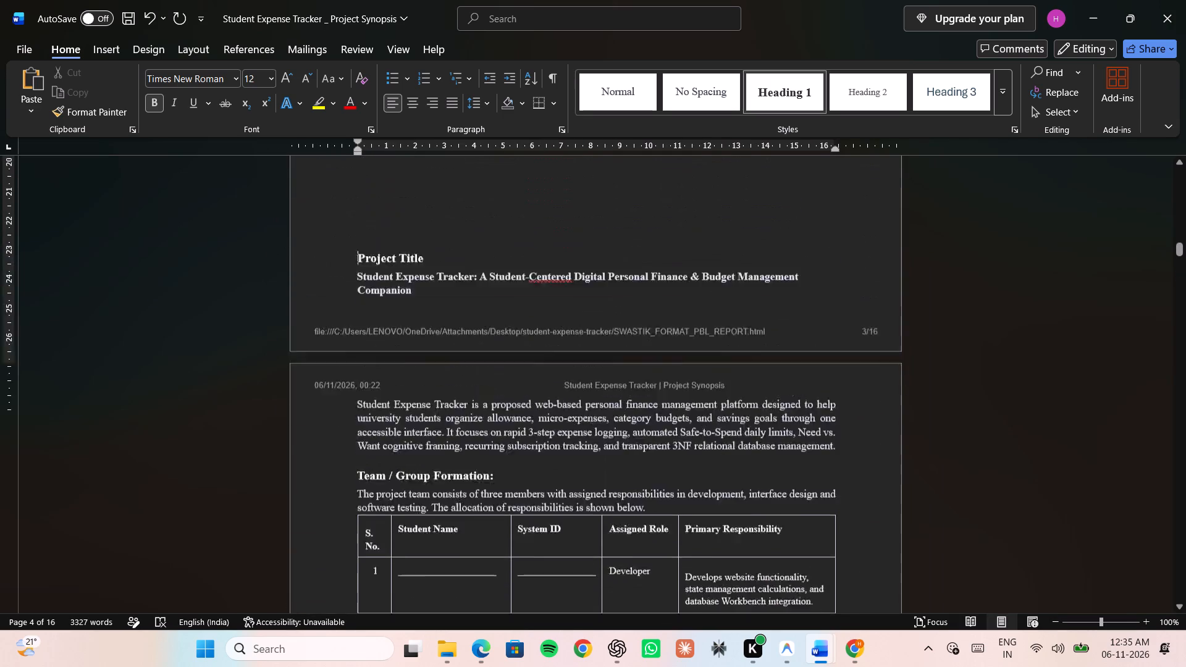
pyautogui.scroll(1, 902, 384)
pyautogui.scroll(-1, 902, 384)
pyautogui.scroll(4, 902, 384)
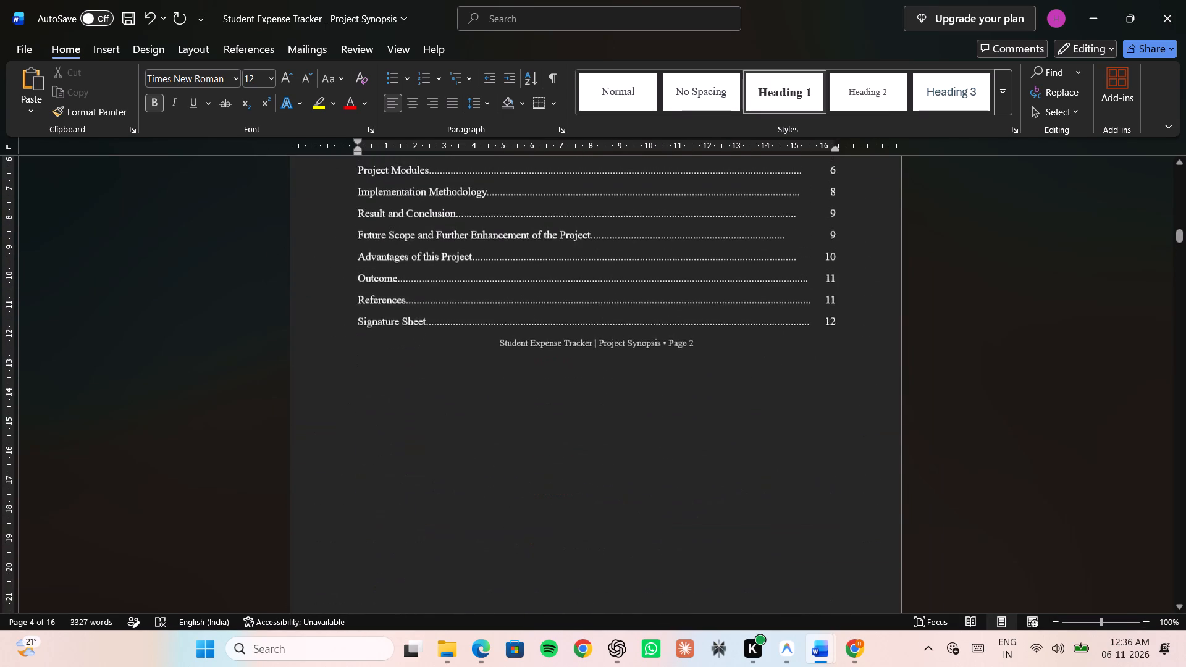
pyautogui.scroll(-1, 902, 384)
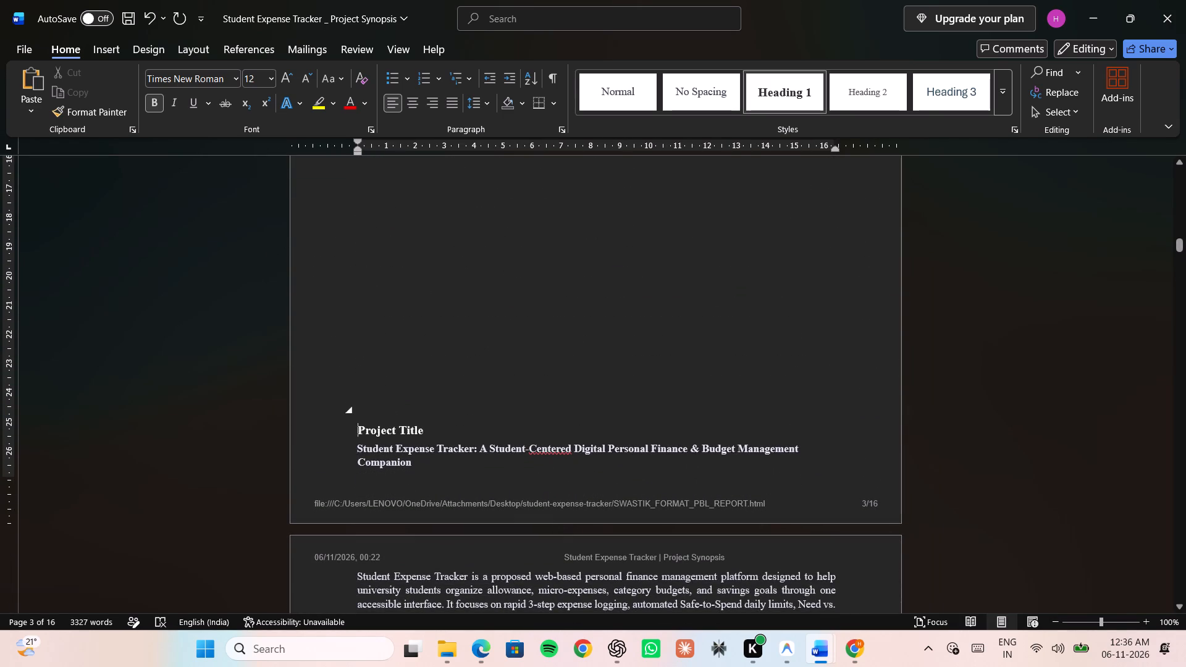
# Insert an empty paragraph before the Project Title heading to move it onto the page after the Table of Contents.
pyautogui.scroll(2, 749, 403)
pyautogui.scroll(-2, 749, 403)
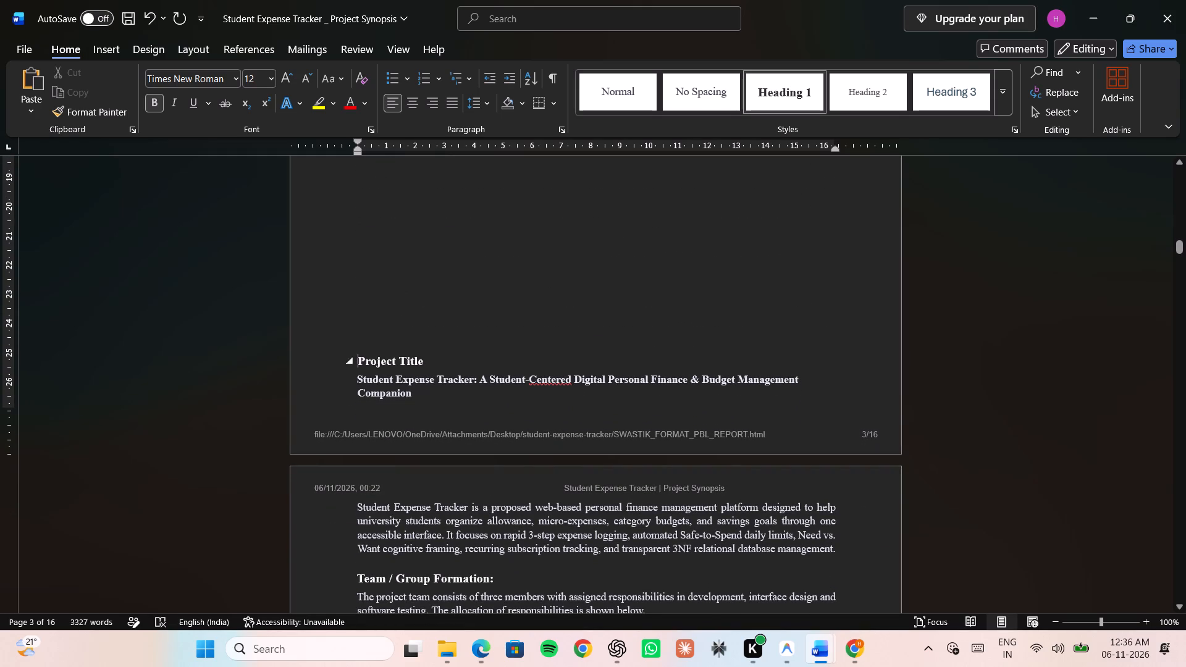
pyautogui.press('Return')
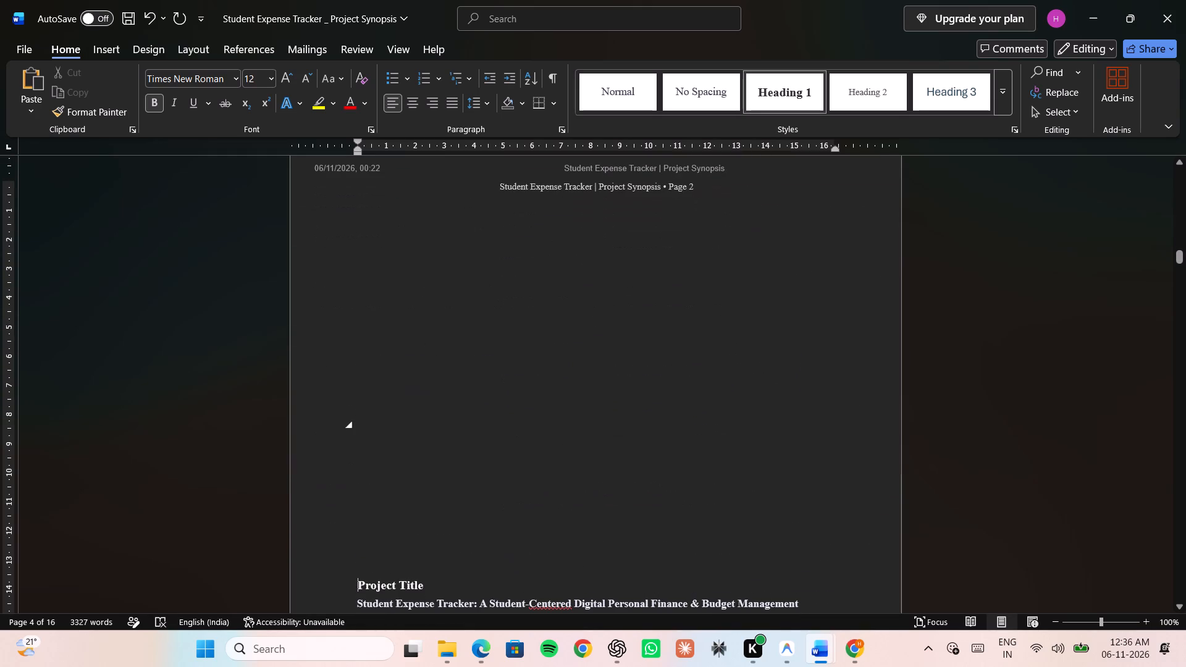
# Examine the page layout from the cover through the Table of Contents to the Project Title and Team / Group Formation sections.
pyautogui.scroll(-1, 435, 321)
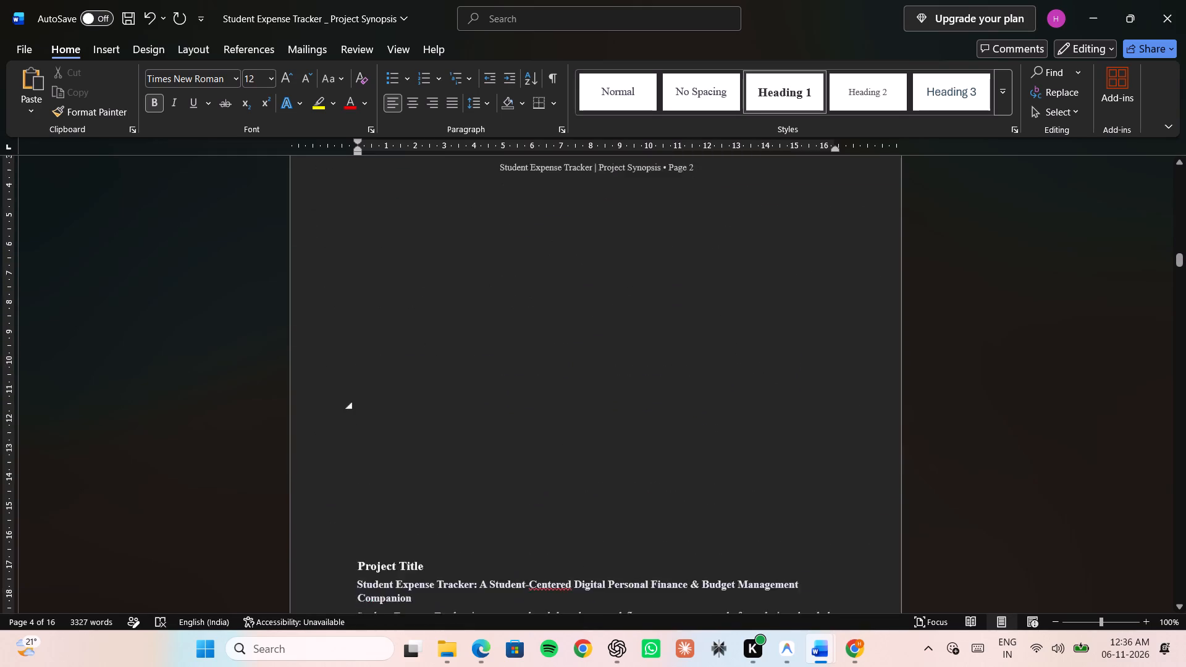
pyautogui.scroll(-2, 435, 321)
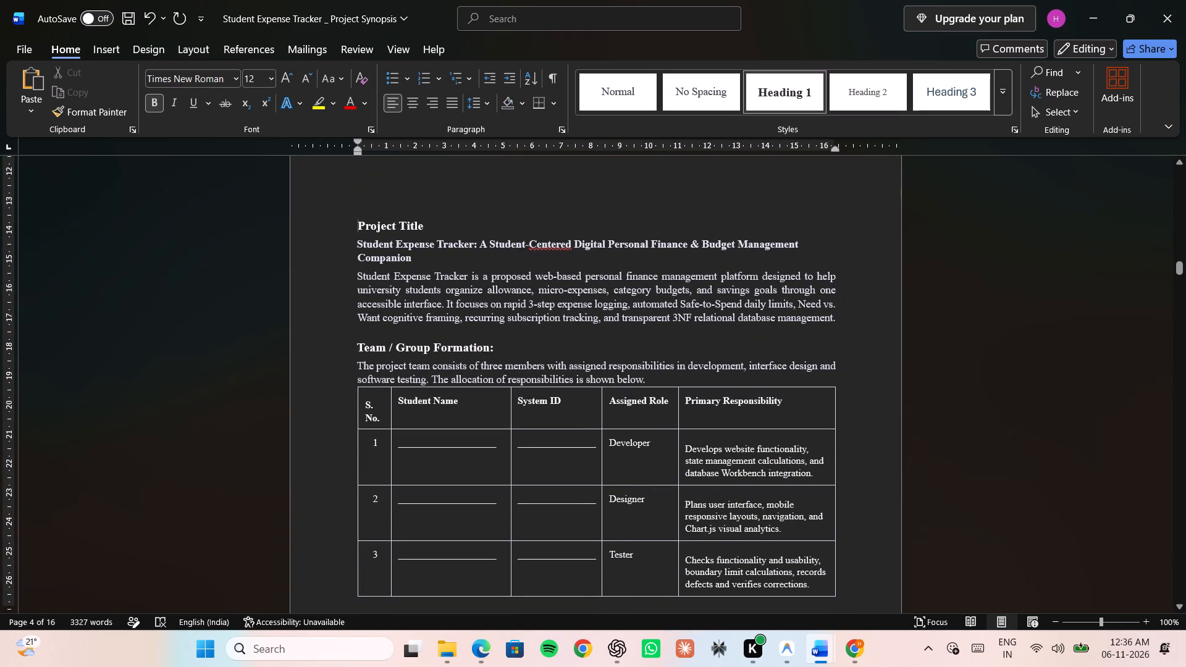
pyautogui.scroll(9, 533, 287)
pyautogui.scroll(-5, 533, 287)
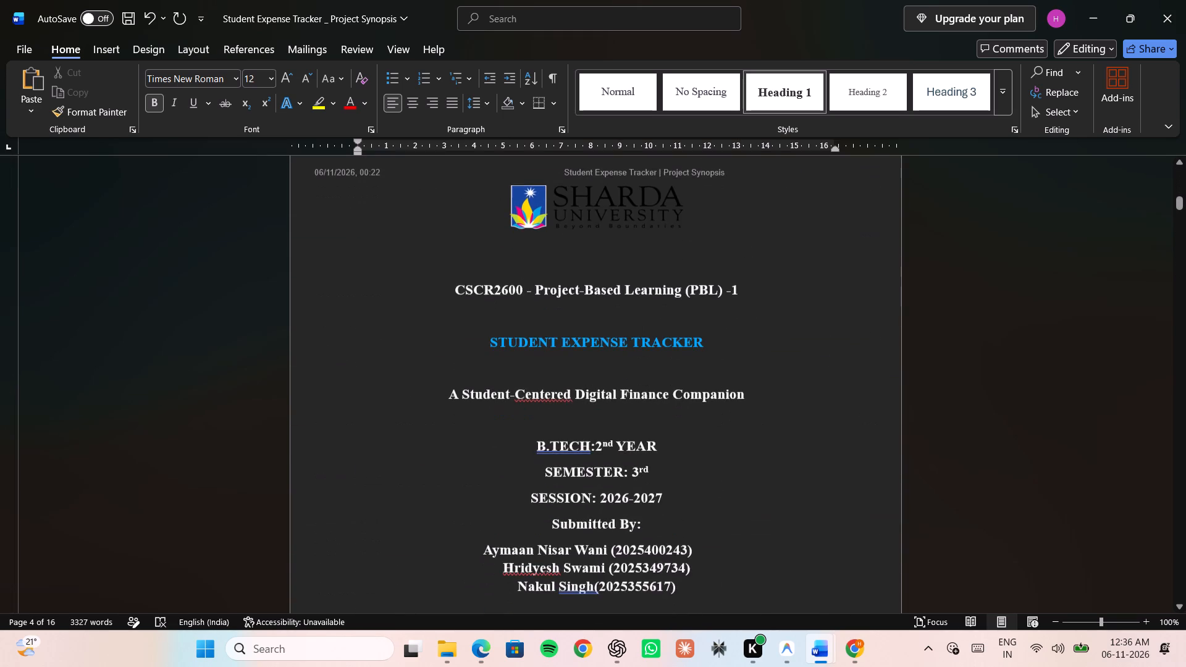
pyautogui.scroll(-2, 533, 287)
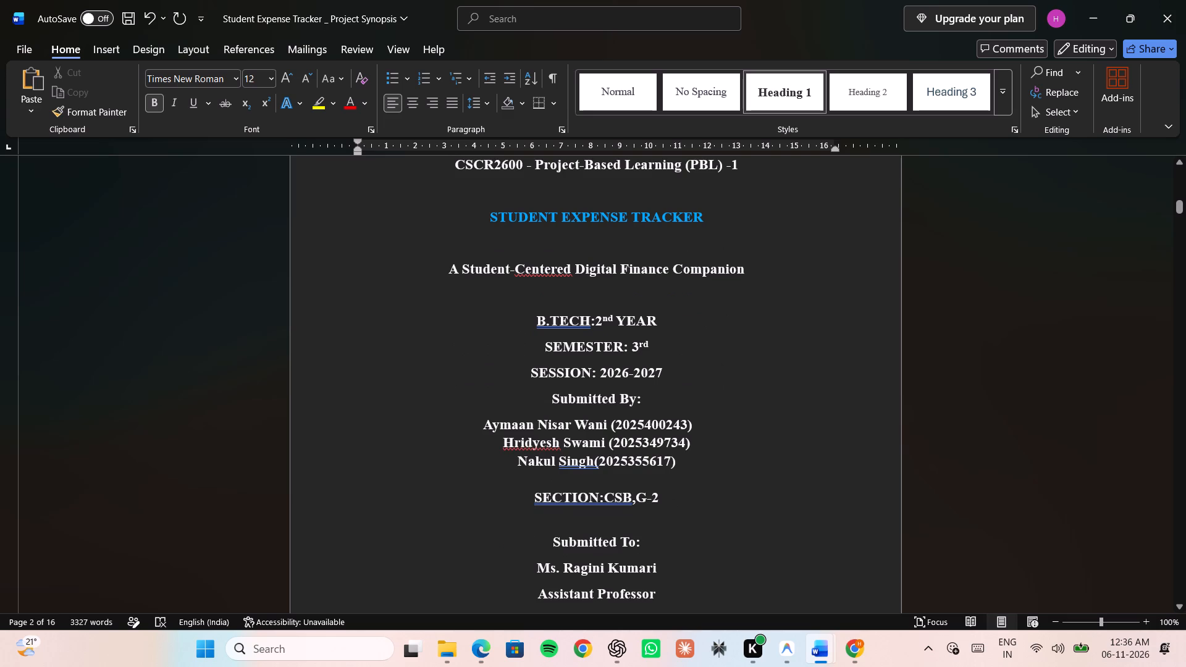
pyautogui.scroll(-5, 652, 284)
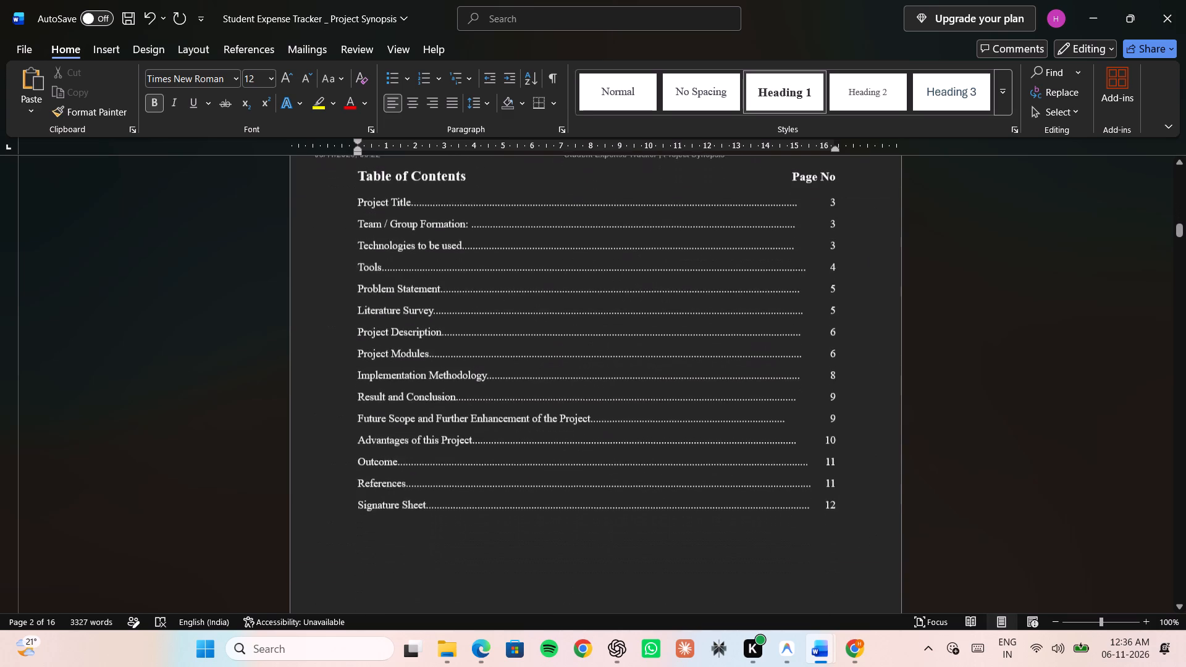
pyautogui.scroll(-3, 652, 284)
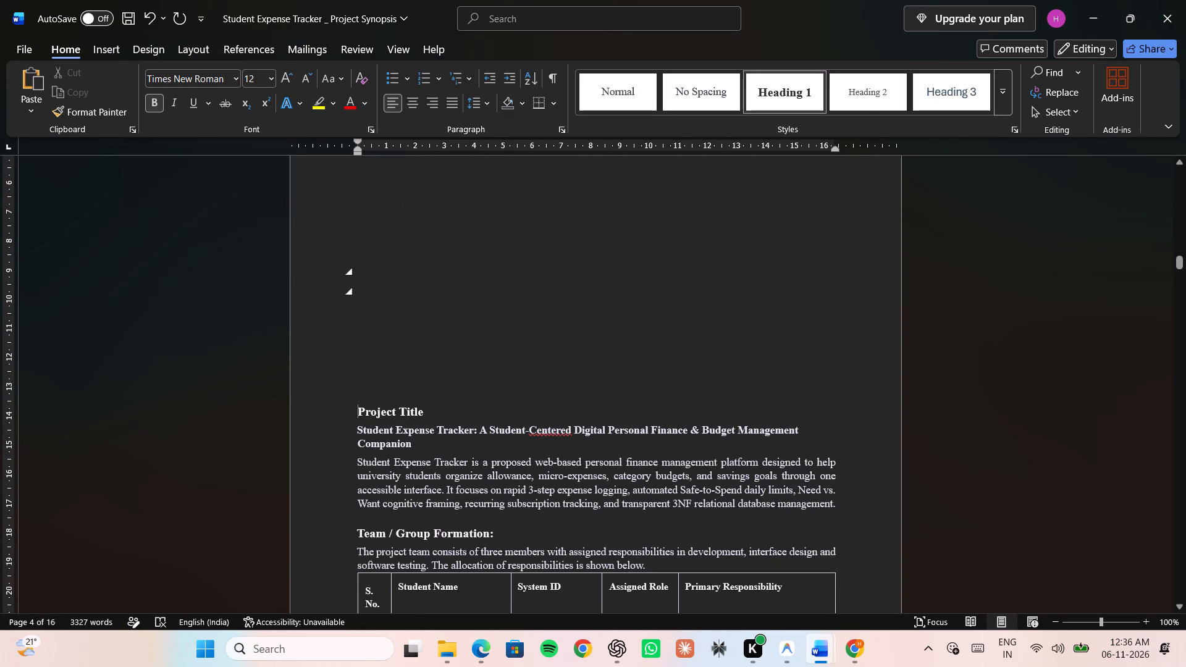
pyautogui.scroll(-1, 652, 284)
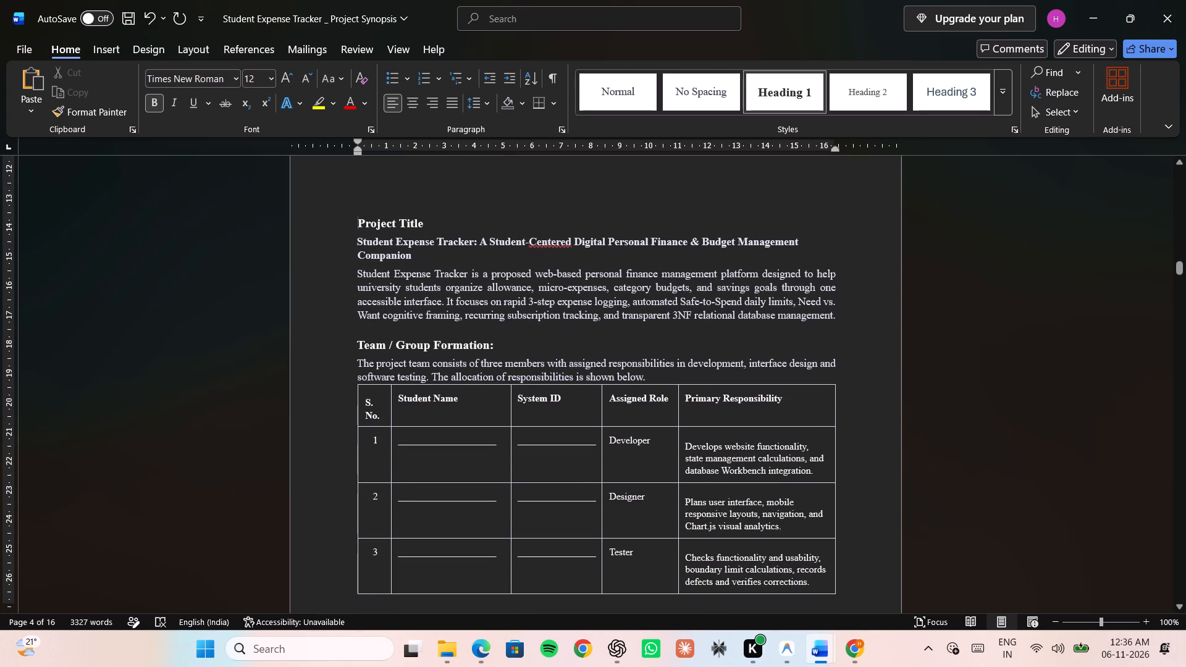
pyautogui.scroll(-1, 574, 251)
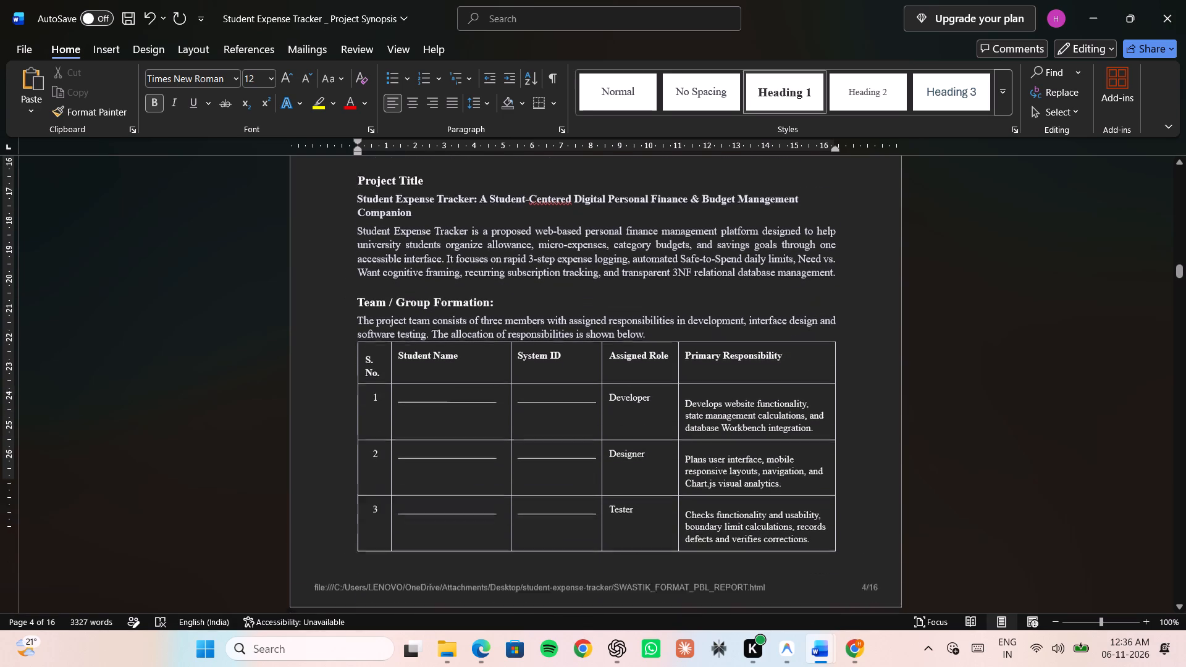
# Examine the page break between the Team / Group Formation table and the Roles and Responsibilities, Technologies and Software Platform sections.
pyautogui.scroll(-2, 574, 251)
pyautogui.click(574, 251)
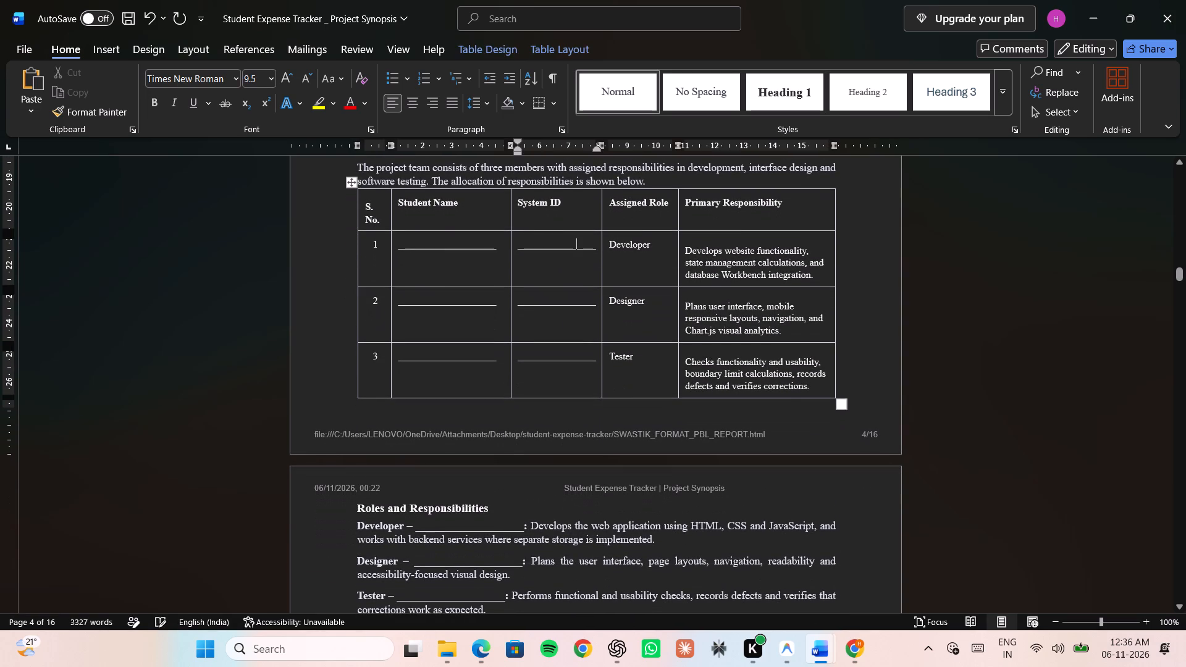
pyautogui.scroll(-2, 581, 269)
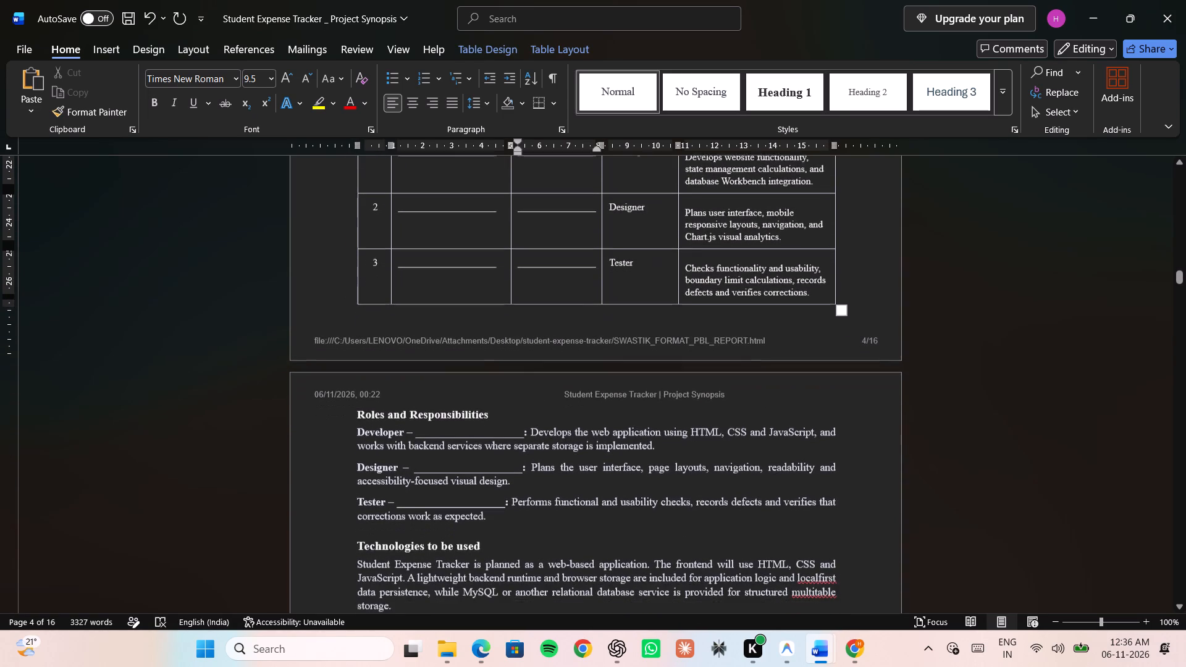
pyautogui.scroll(-2, 581, 269)
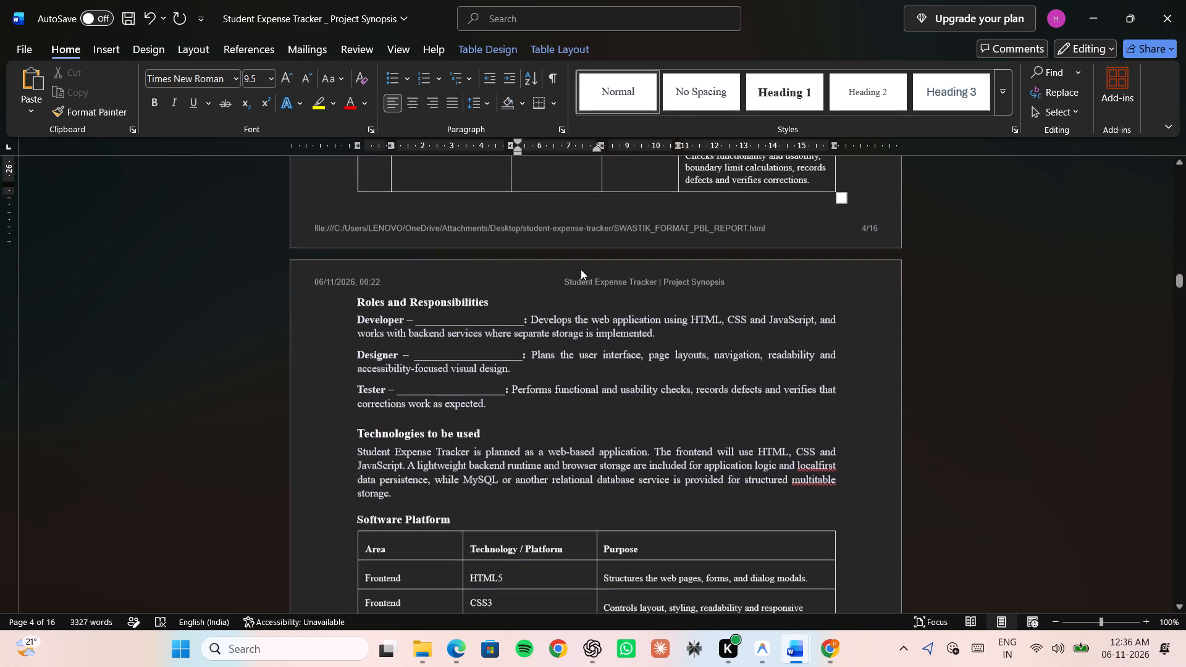
pyautogui.scroll(-1, 581, 269)
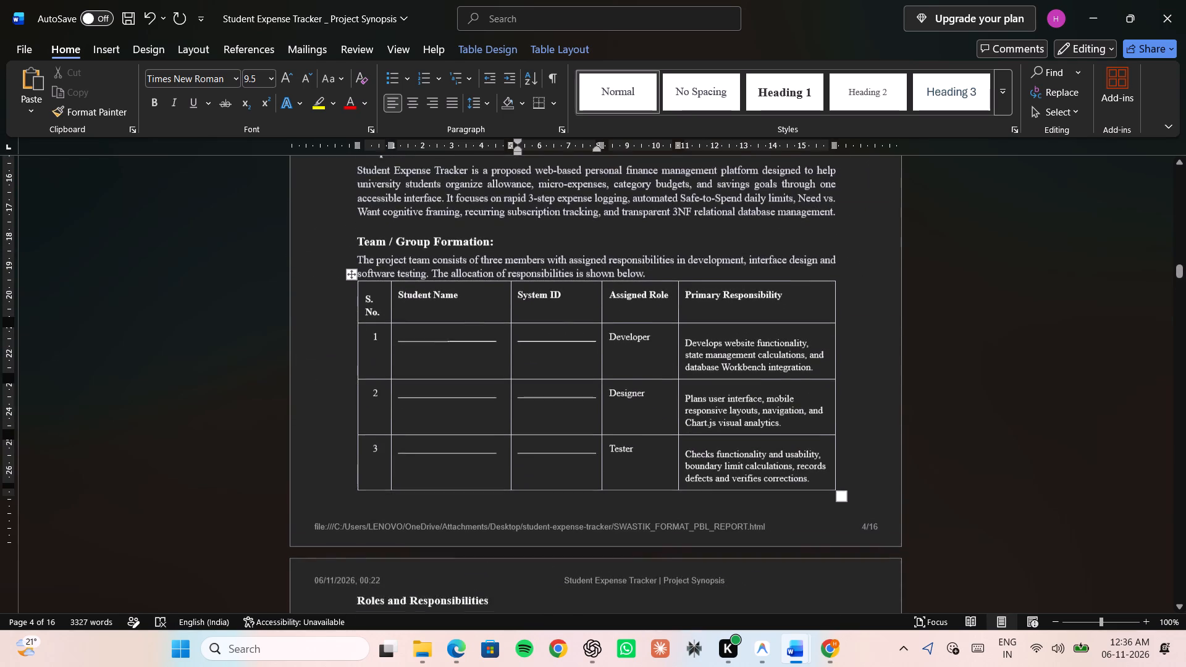
pyautogui.scroll(-2, 581, 269)
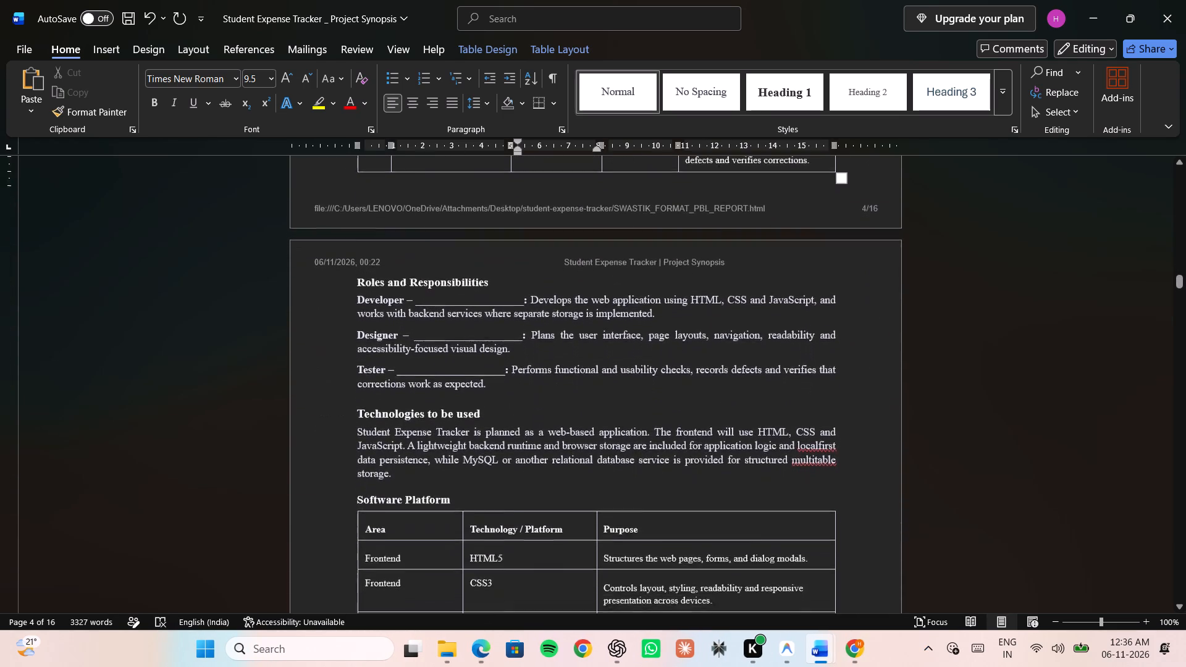
pyautogui.scroll(-1, 581, 269)
pyautogui.scroll(1, 581, 269)
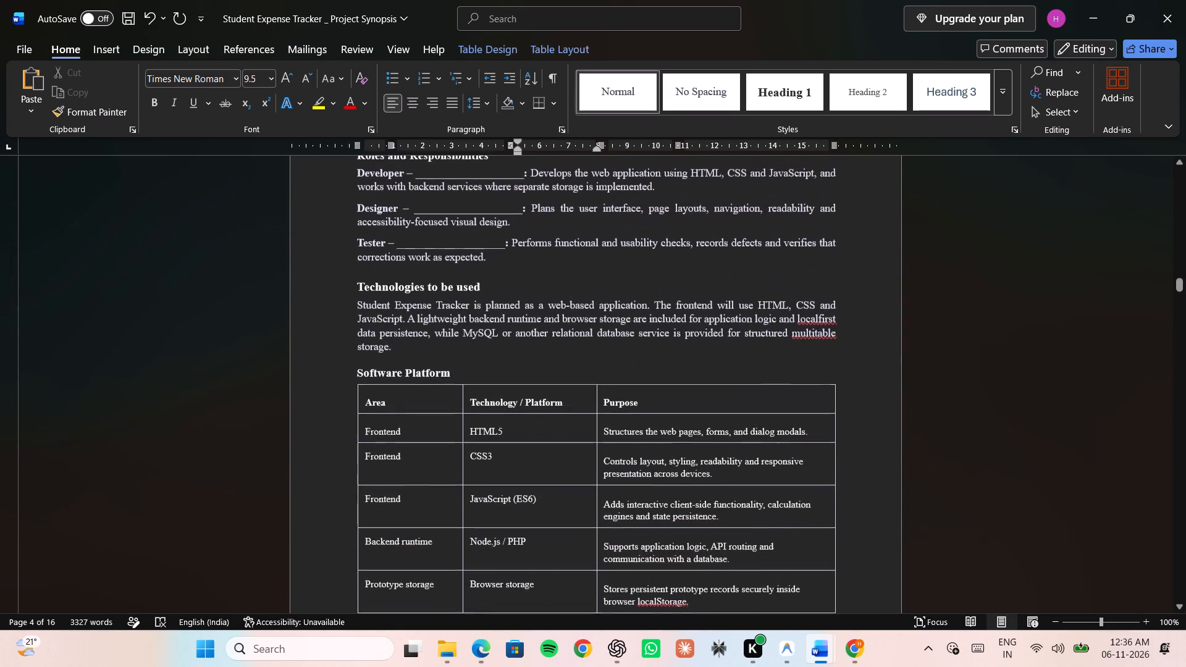
pyautogui.scroll(2, 581, 269)
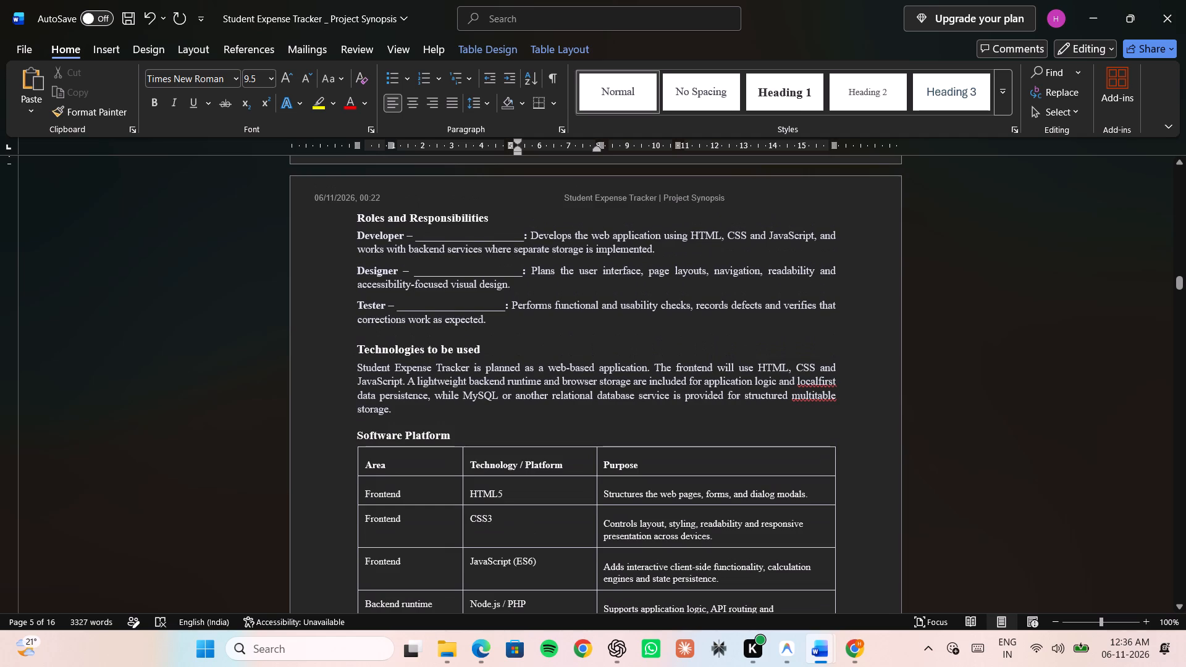
pyautogui.scroll(1, 581, 269)
pyautogui.scroll(-2, 581, 269)
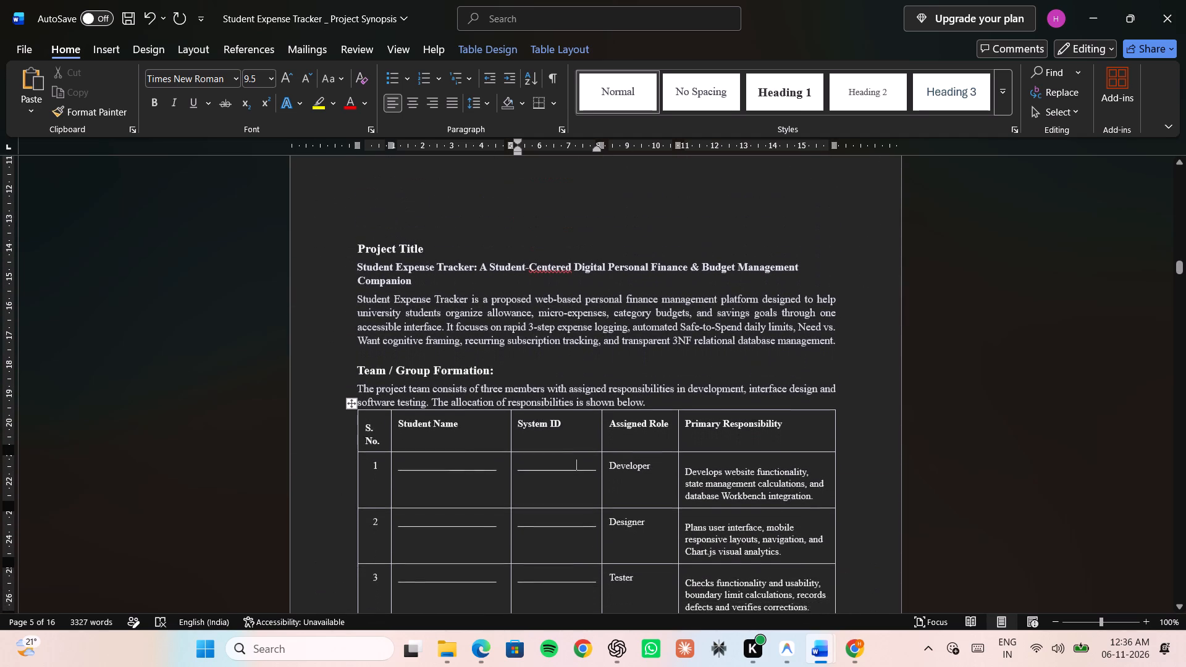
pyautogui.scroll(-1, 581, 269)
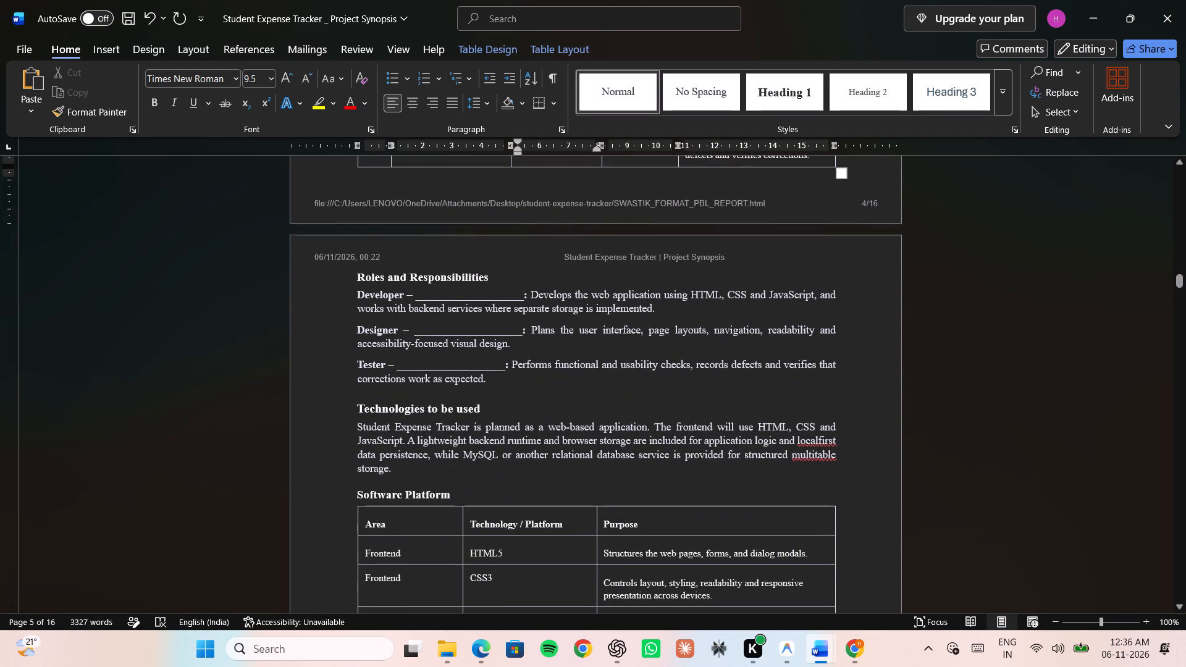
pyautogui.scroll(-2, 581, 269)
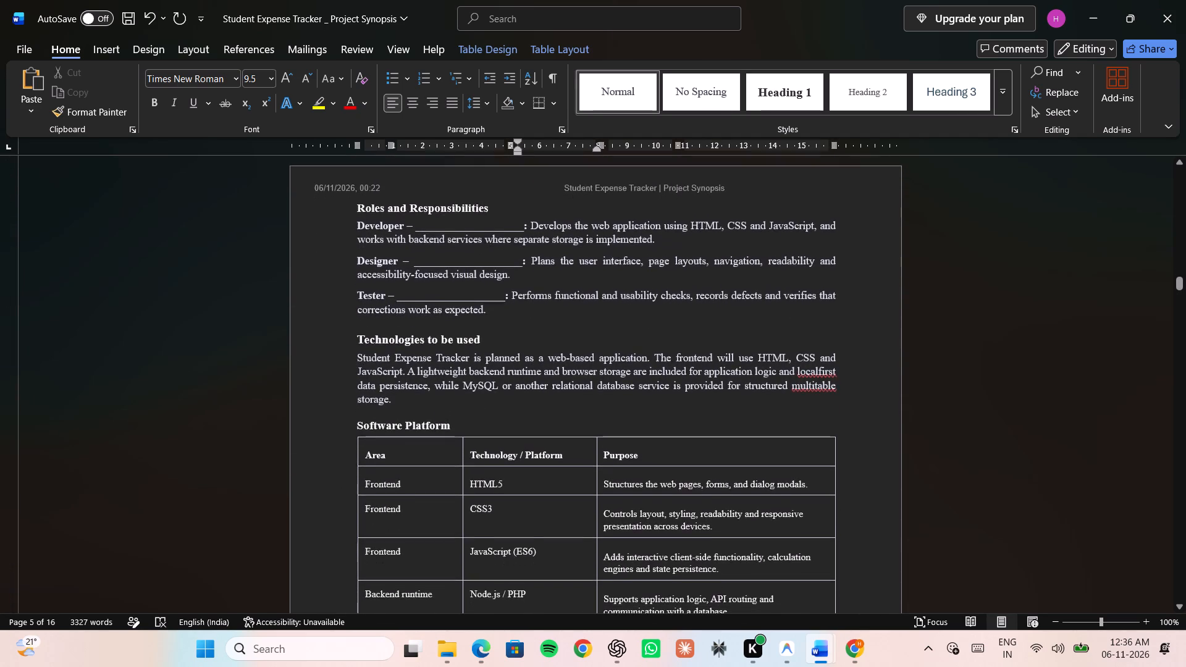
# Review the layout from the Software Platform table through Hardware Platform, Tools and Problem Statement to the Literature Survey table.
pyautogui.scroll(-4, 581, 269)
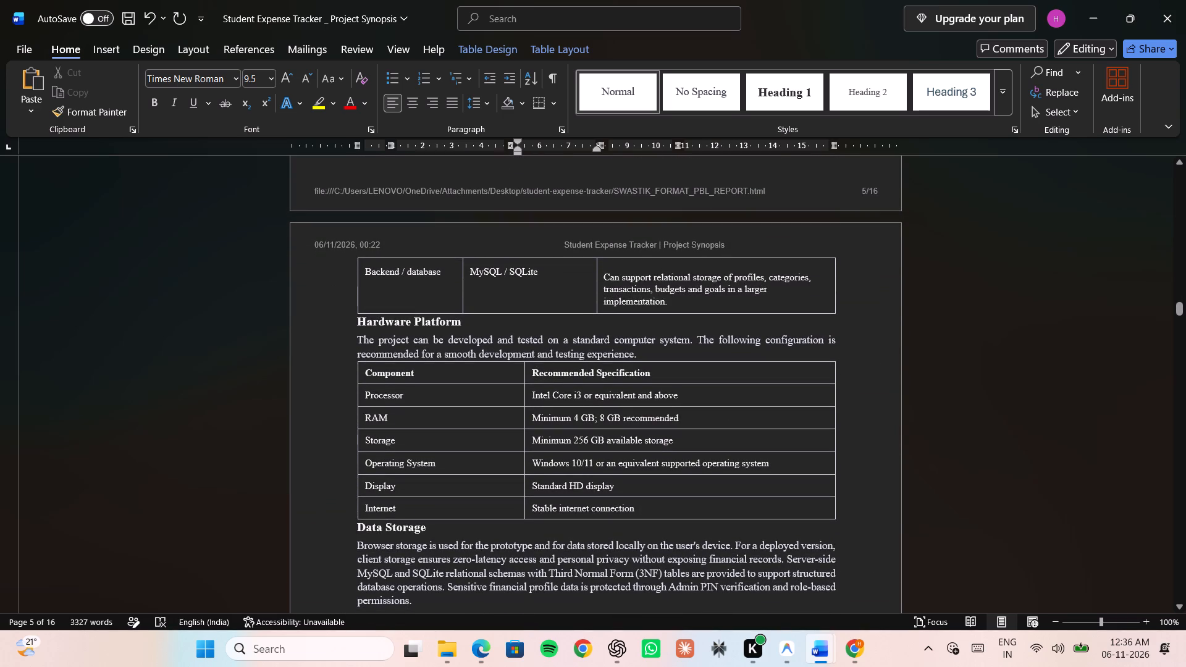
pyautogui.scroll(-1, 581, 269)
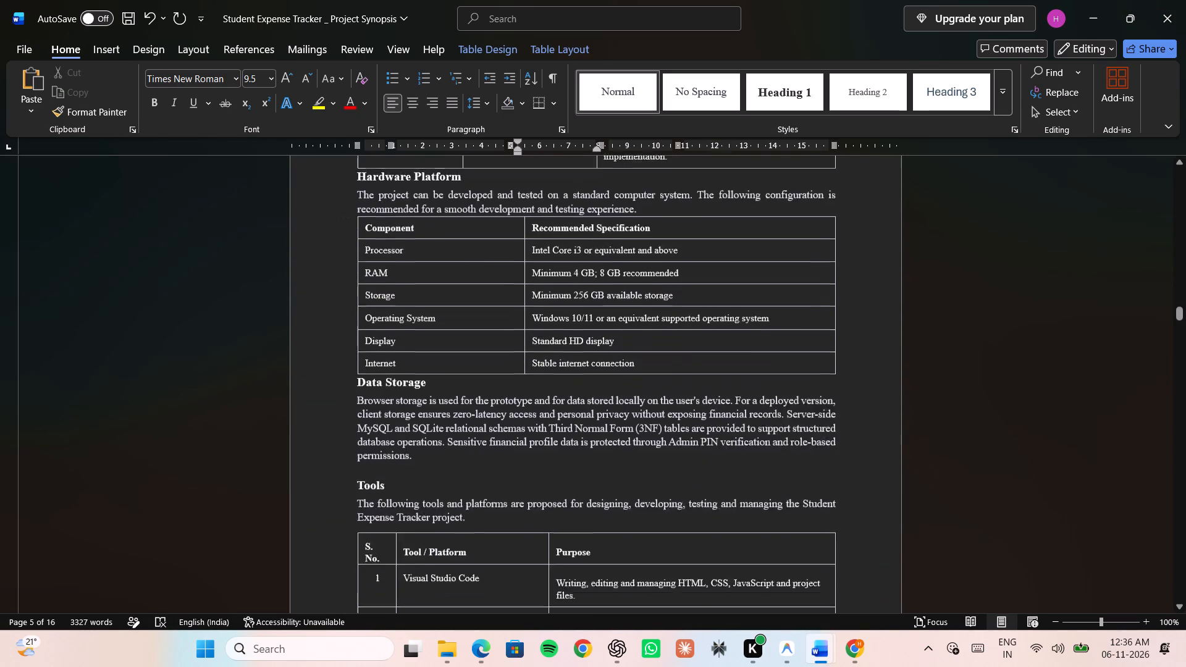
pyautogui.scroll(-3, 581, 269)
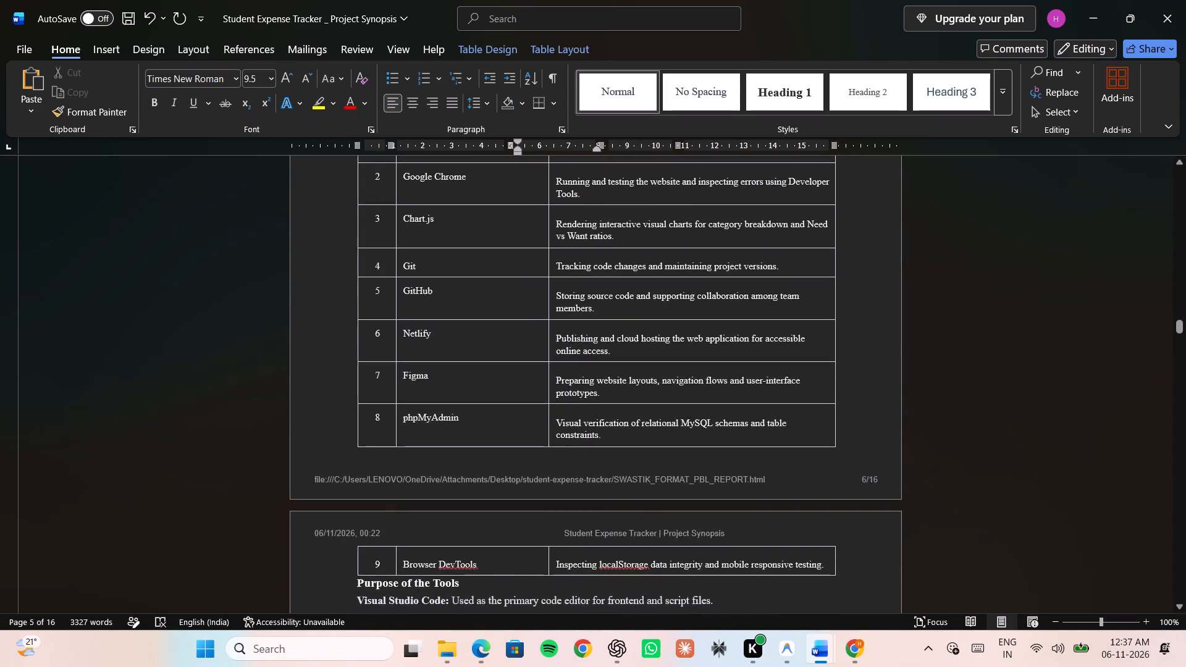
pyautogui.scroll(-1, 581, 269)
pyautogui.scroll(1, 581, 269)
pyautogui.scroll(-1, 581, 269)
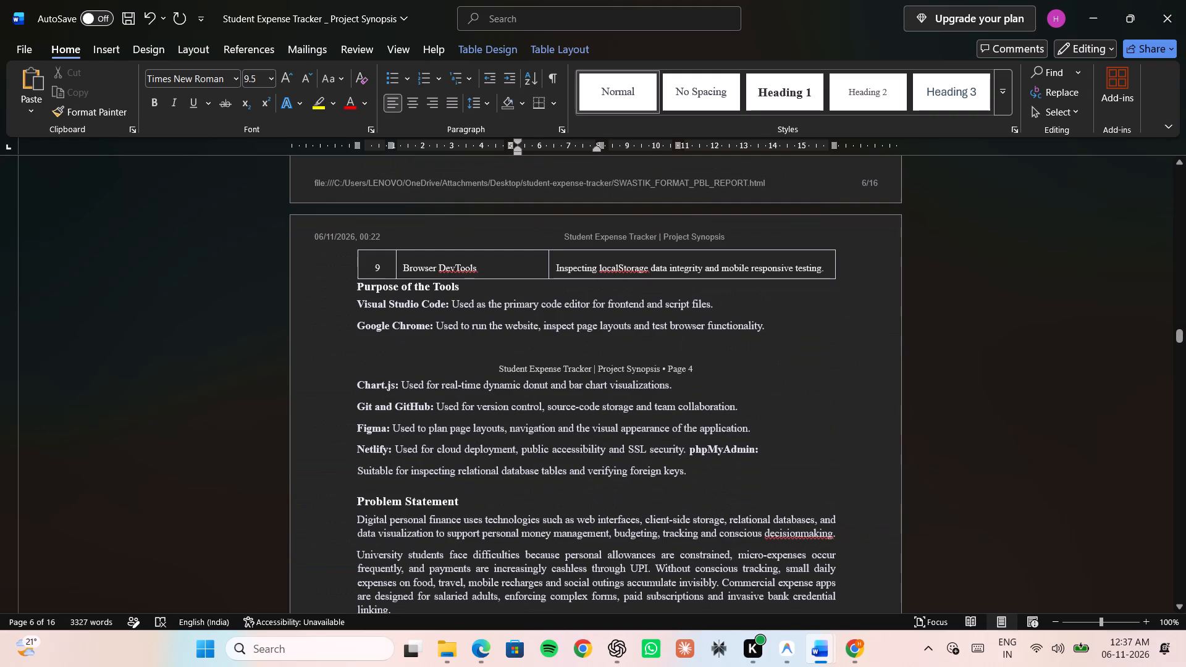
pyautogui.scroll(-2, 581, 269)
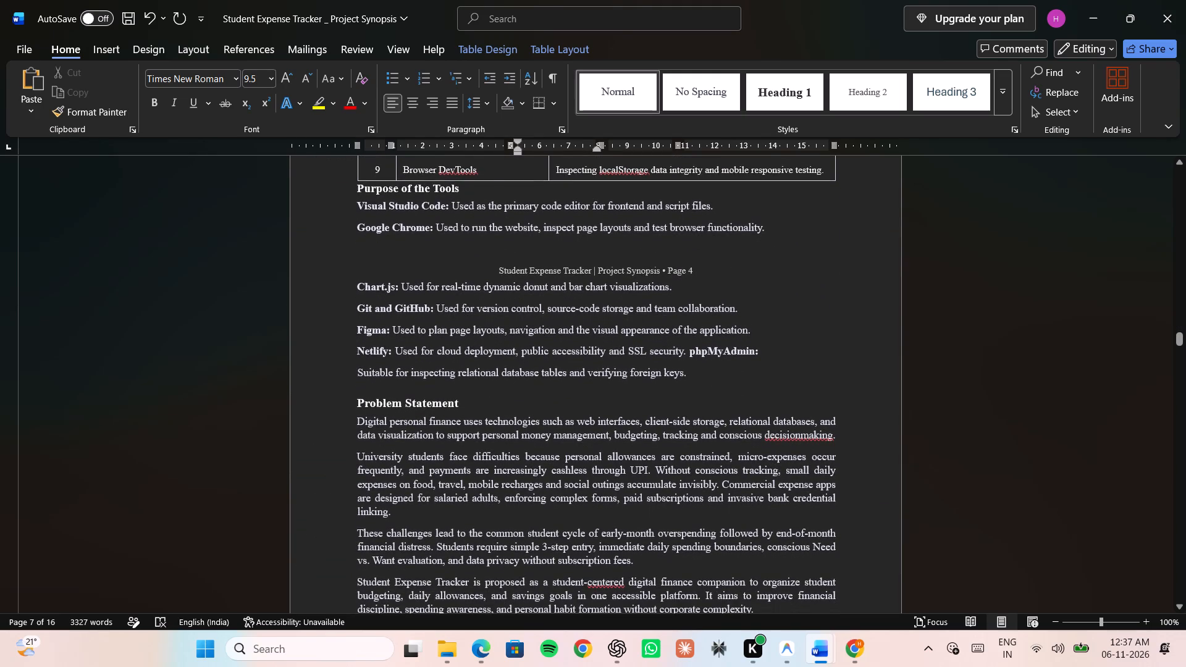
pyautogui.scroll(-2, 581, 269)
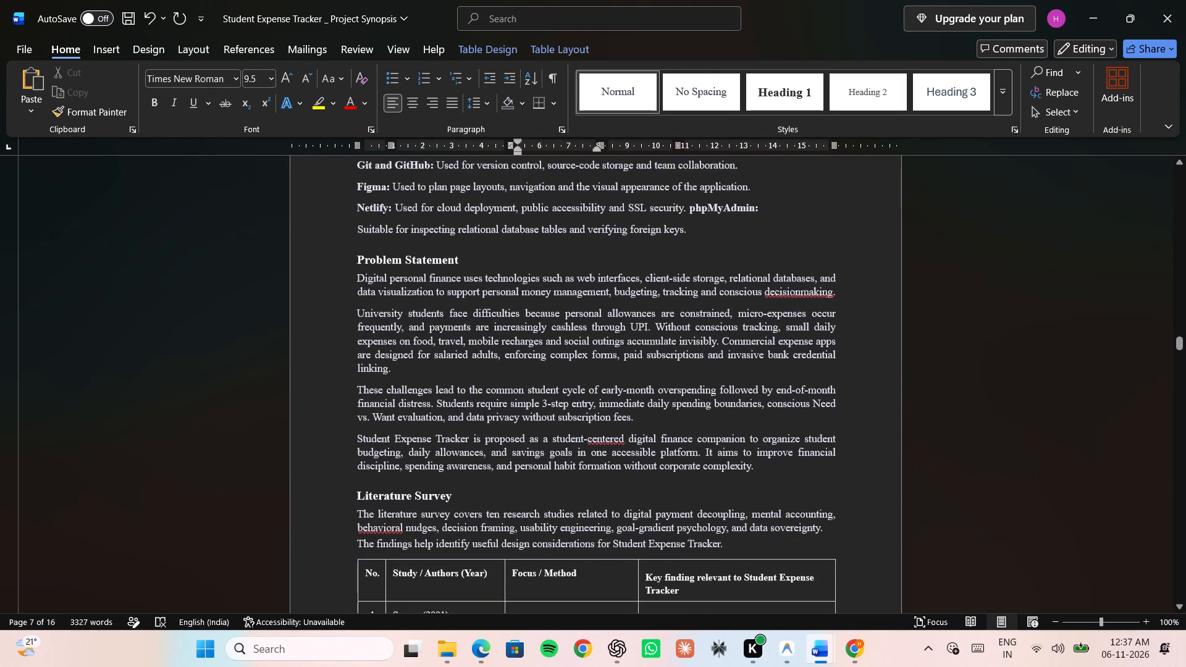
pyautogui.scroll(-5, 581, 269)
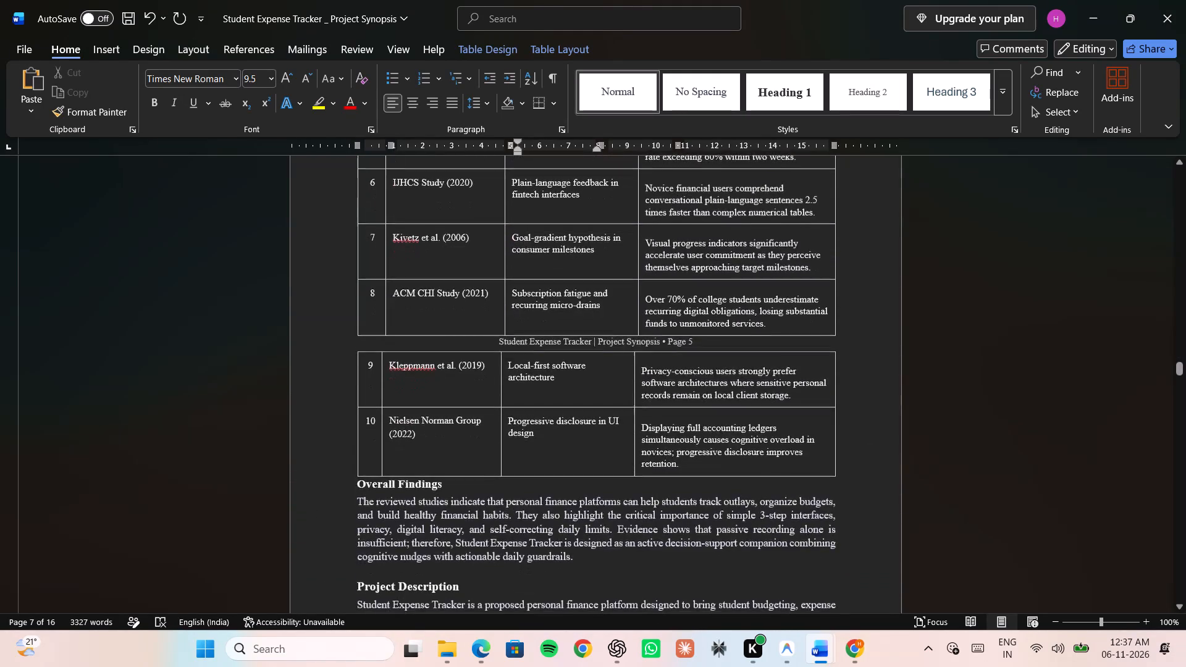
# Review the page breaks and leftover page-number lines from Project Description and Project Modules through Basic Algorithm and Future Scope to References.
pyautogui.scroll(-10, 581, 269)
pyautogui.scroll(4, 581, 269)
pyautogui.scroll(-1, 581, 269)
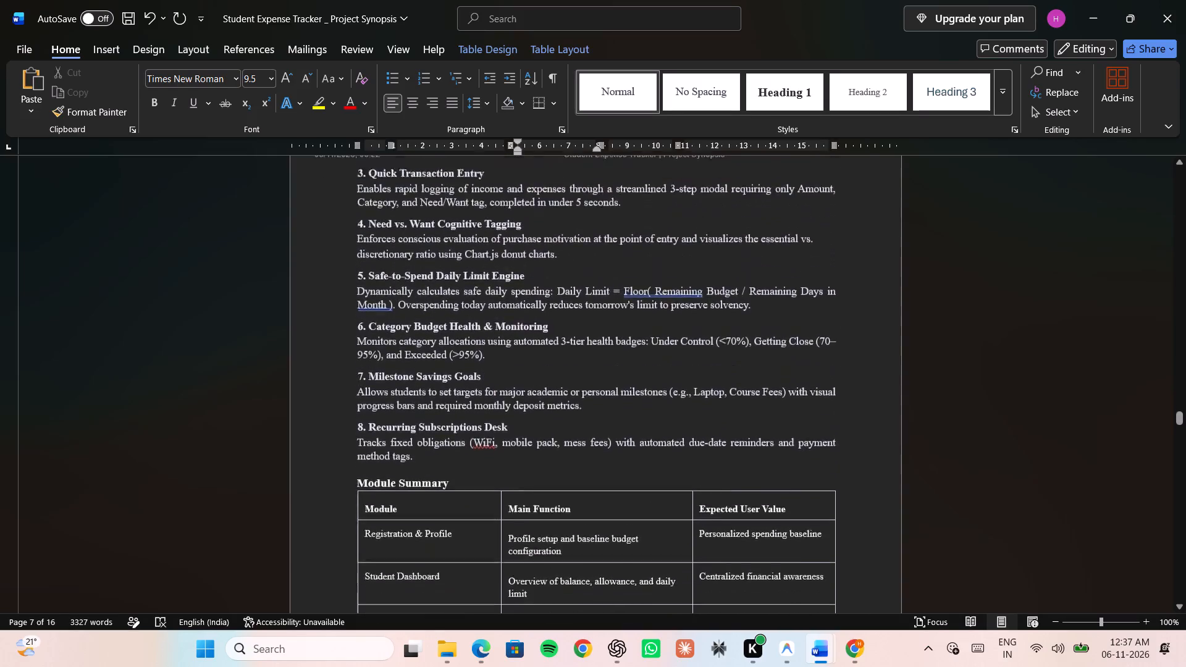
pyautogui.scroll(-4, 581, 269)
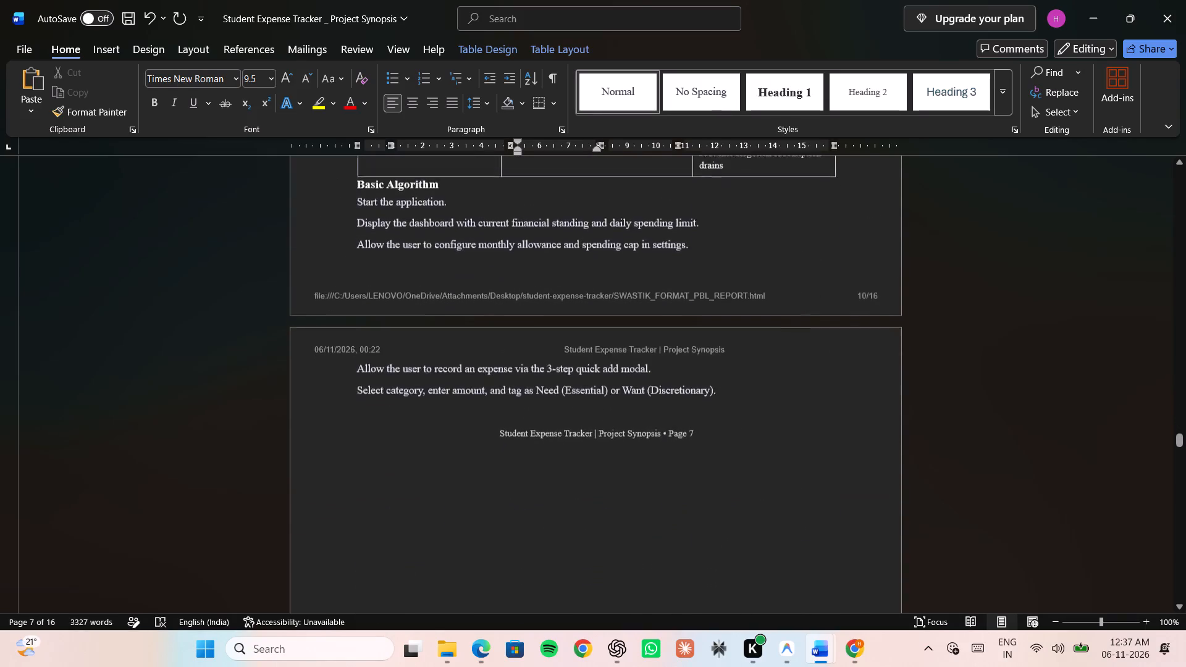
pyautogui.scroll(-3, 581, 269)
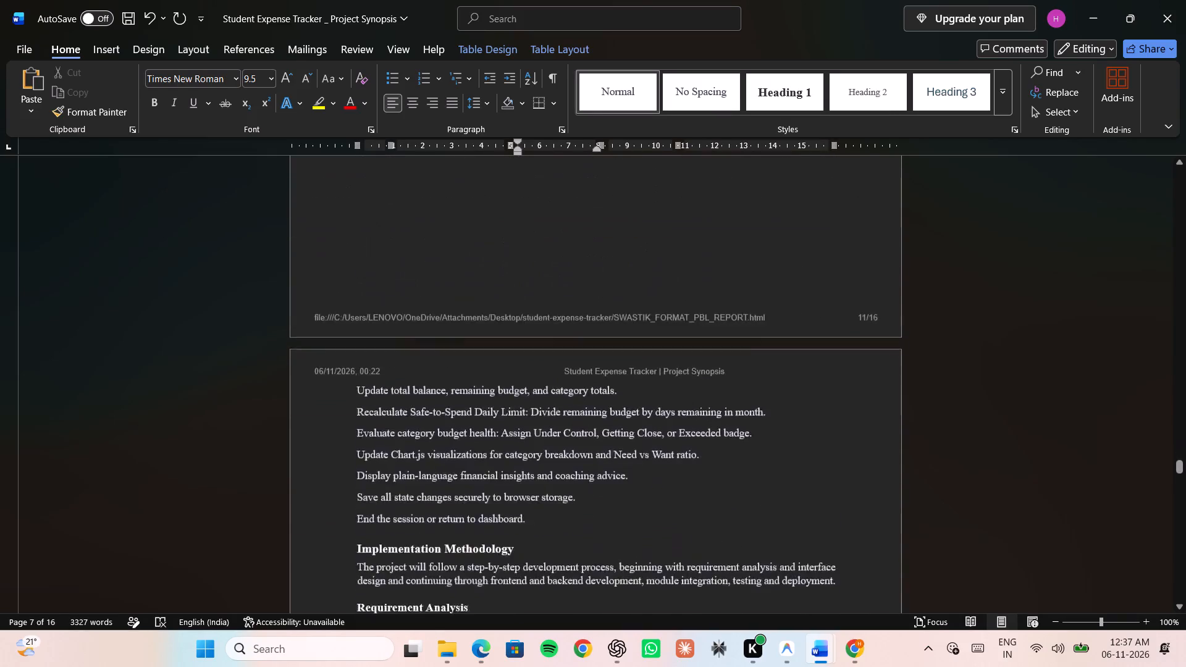
pyautogui.scroll(-7, 581, 269)
pyautogui.scroll(2, 581, 269)
pyautogui.scroll(-1, 581, 269)
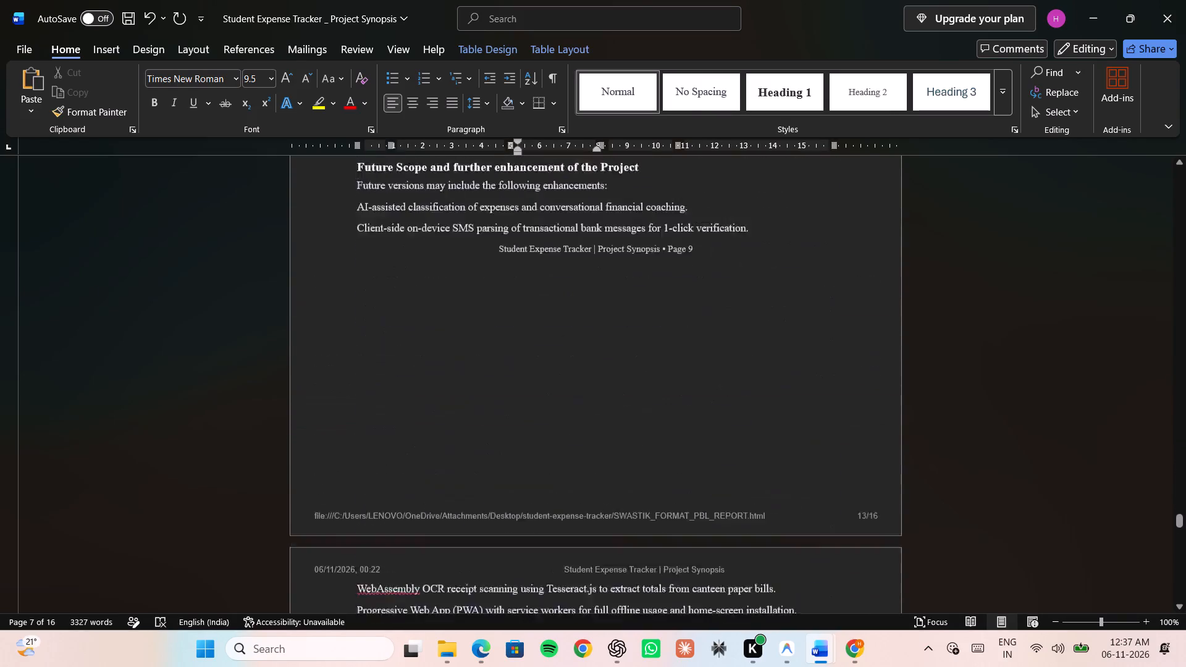
pyautogui.scroll(-9, 581, 269)
pyautogui.scroll(5, 581, 269)
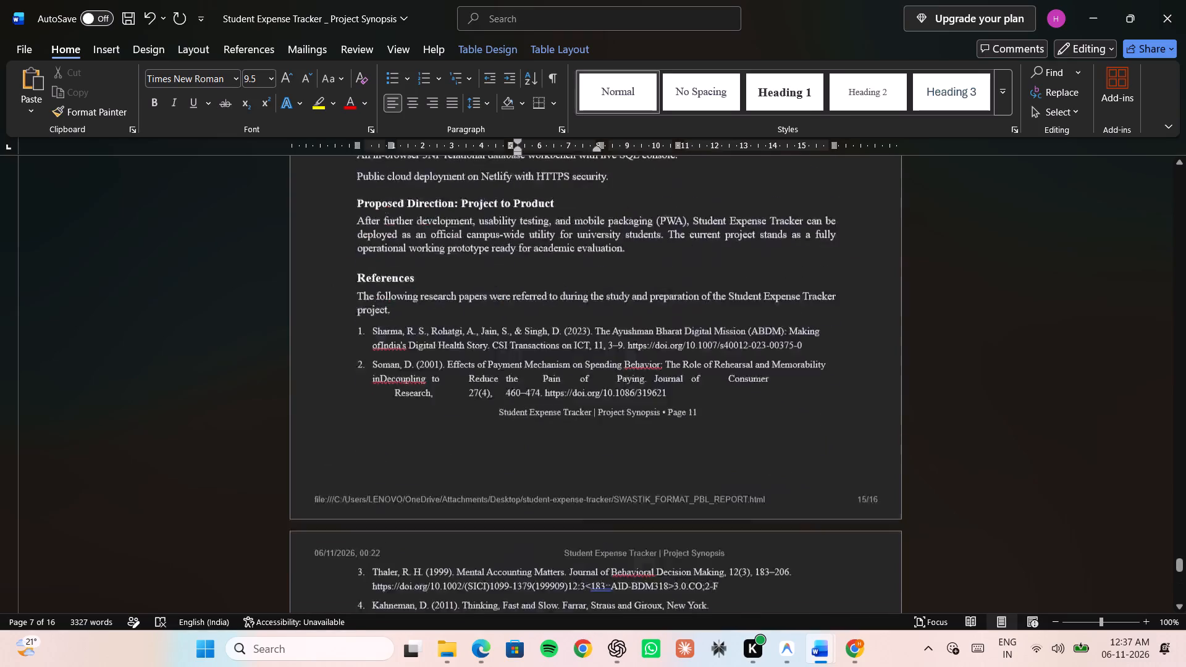
pyautogui.scroll(7, 581, 269)
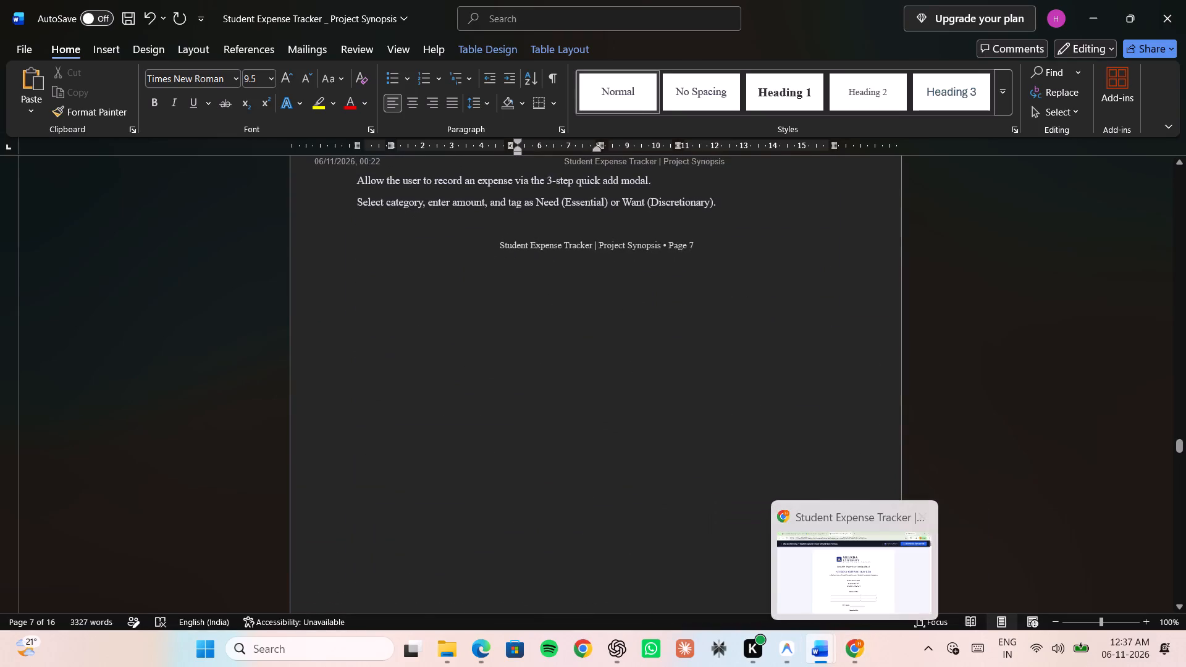
pyautogui.scroll(-1, 708, 379)
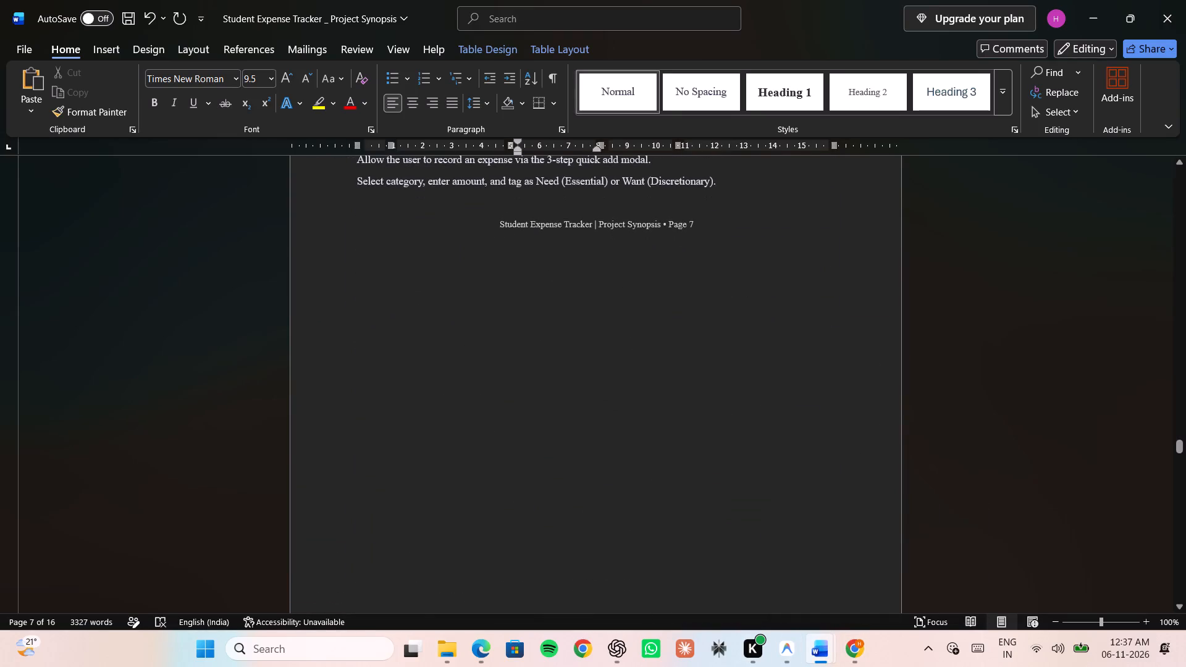
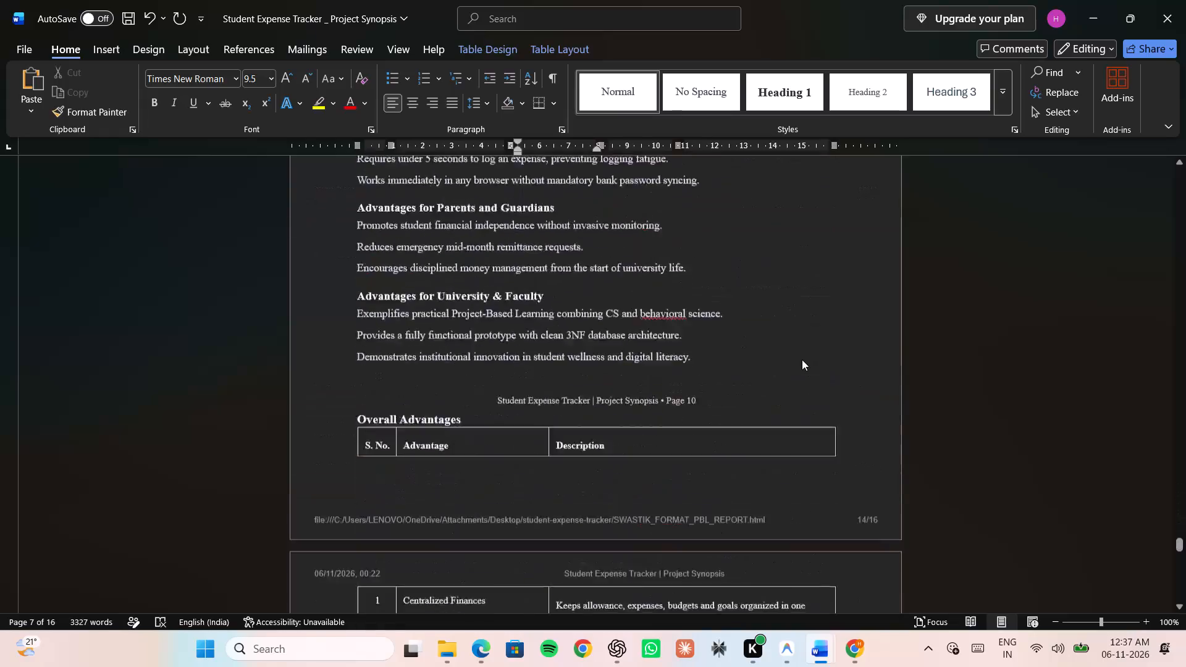
# Review the page layout from the Signature Sheet back through References and Overall Advantages to Result & Conclusion and Future Scope.
pyautogui.scroll(-12, 802, 359)
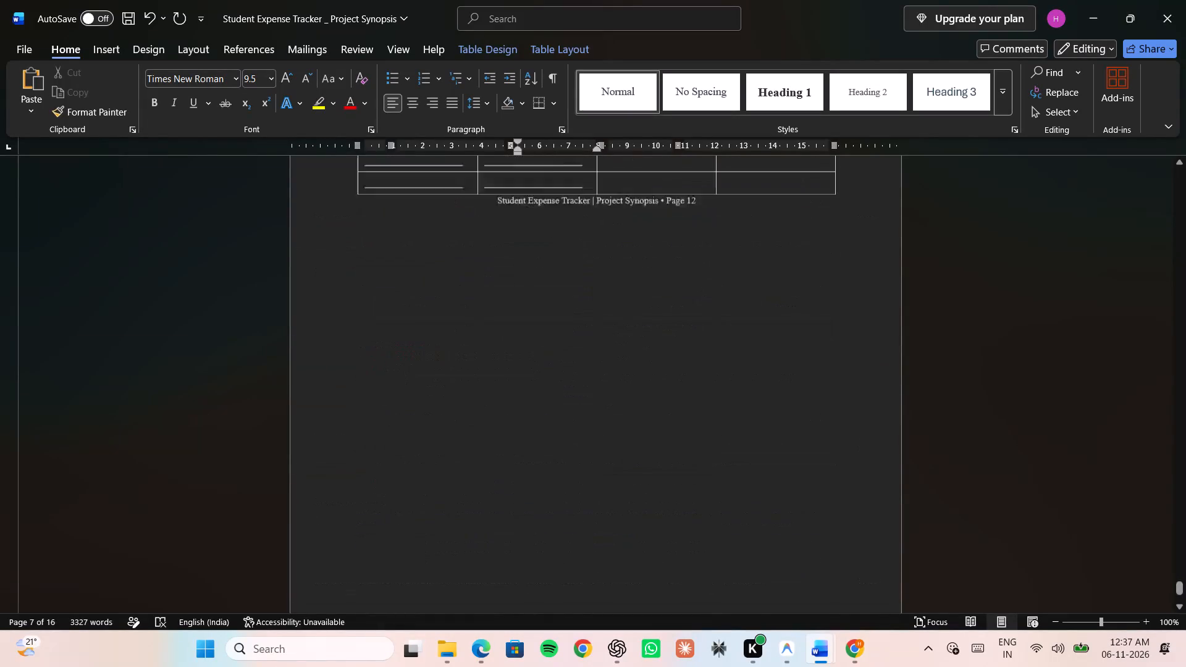
pyautogui.scroll(6, 802, 359)
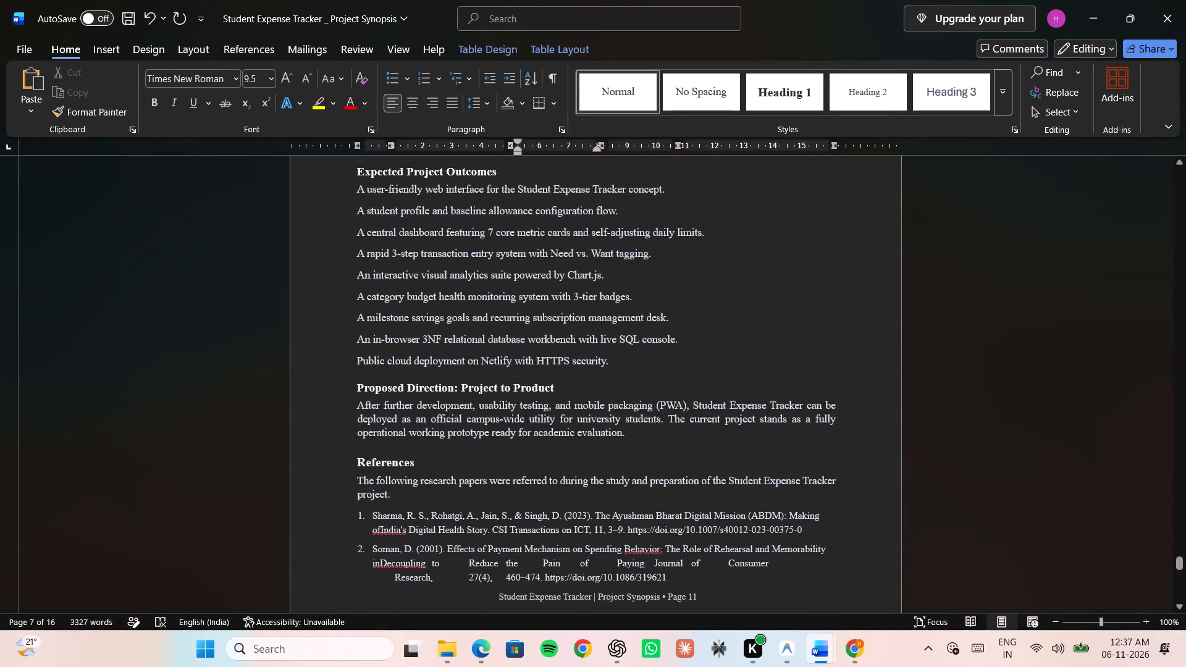
pyautogui.scroll(4, 802, 359)
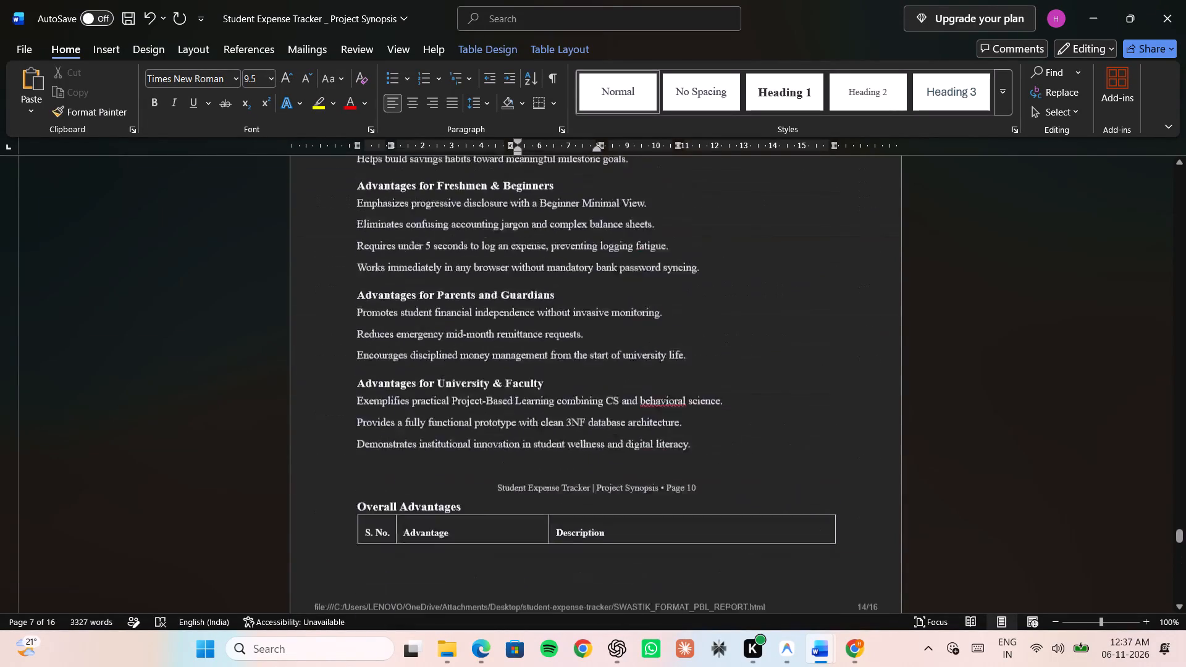
pyautogui.scroll(4, 802, 359)
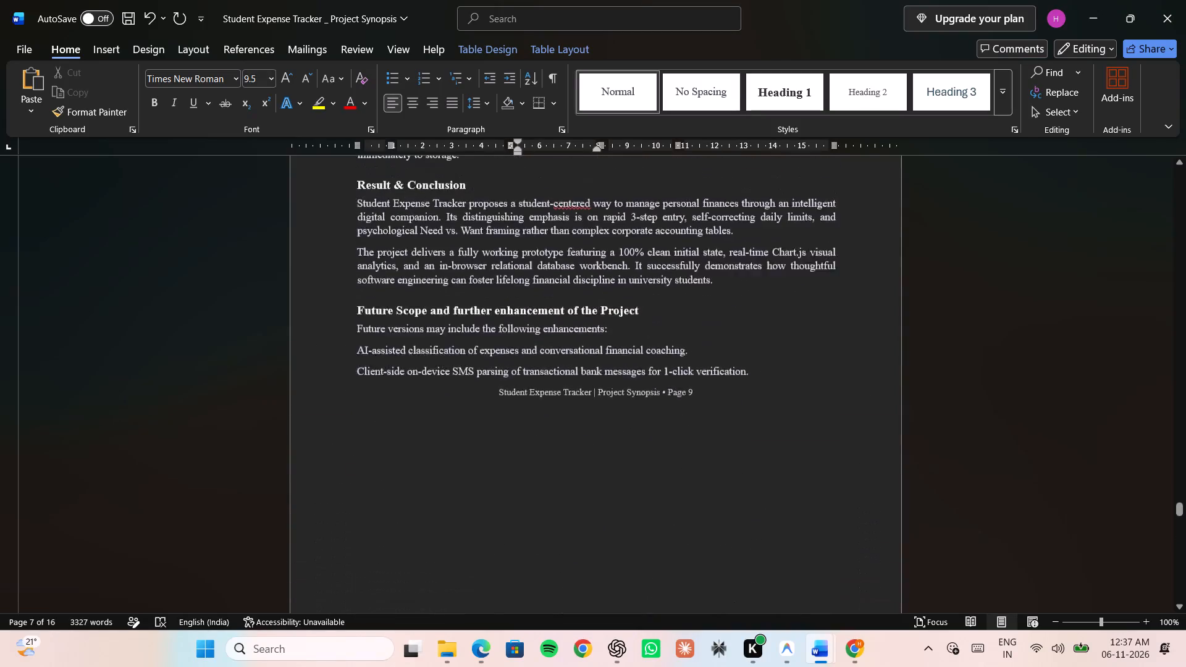
# Examine the page breaks from the Testing Plan table back through Implementation Methodology to the split Basic Algorithm list.
pyautogui.scroll(3, 802, 359)
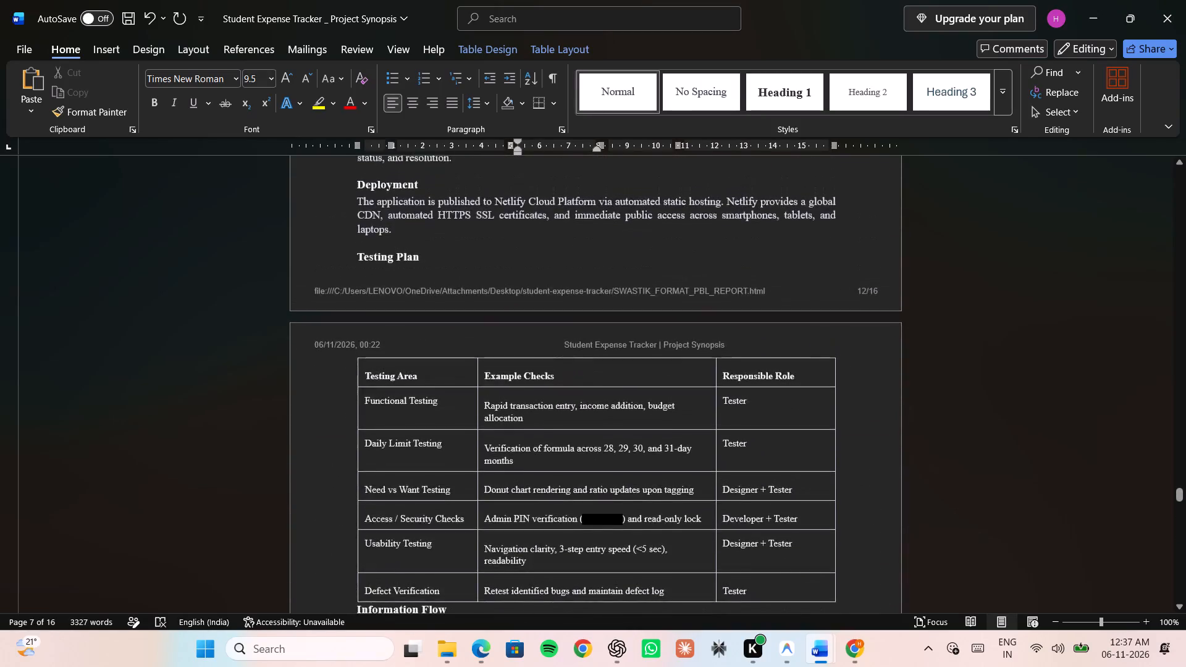
pyautogui.scroll(3, 802, 359)
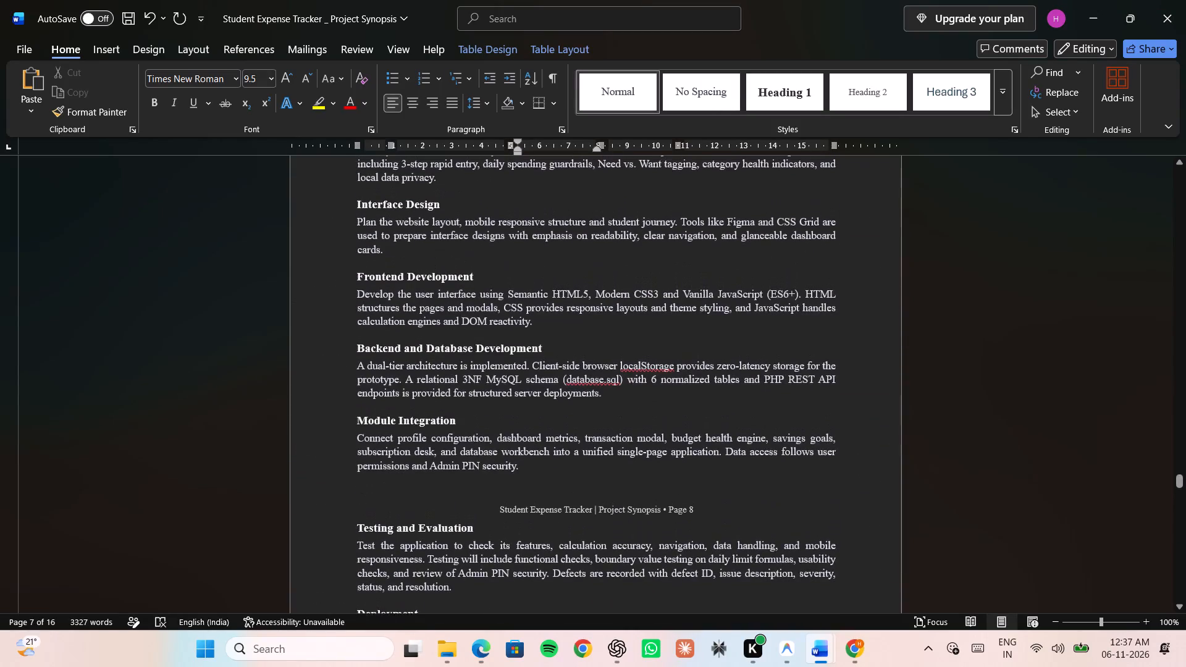
pyautogui.scroll(6, 802, 359)
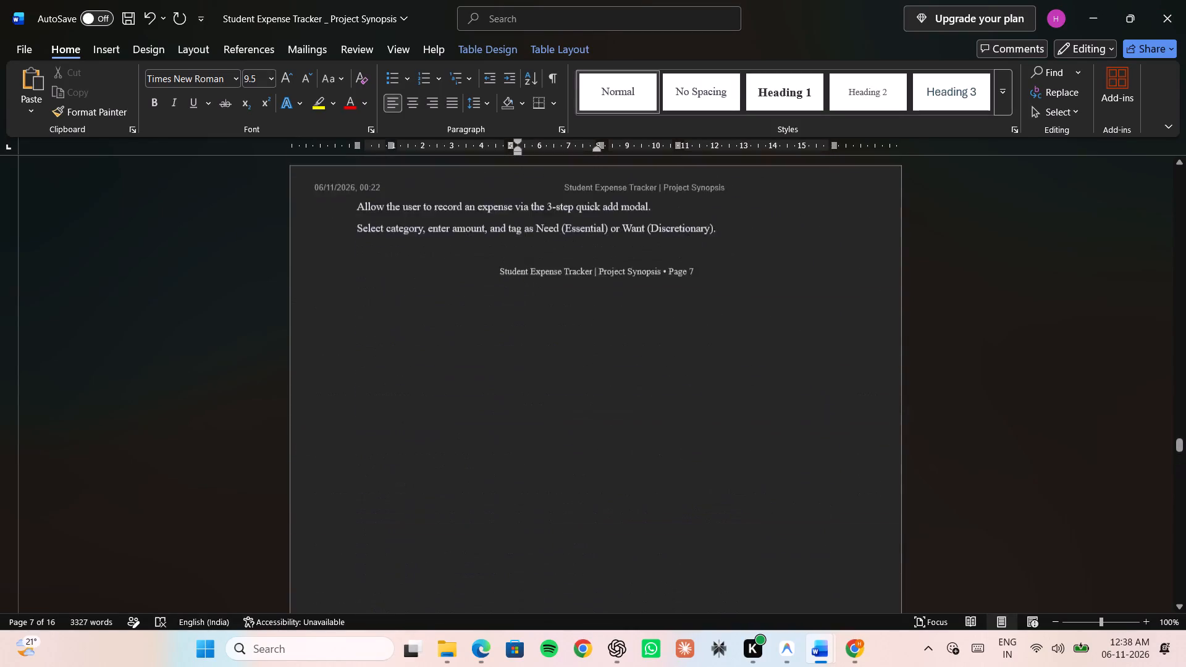
pyautogui.scroll(-5, 802, 359)
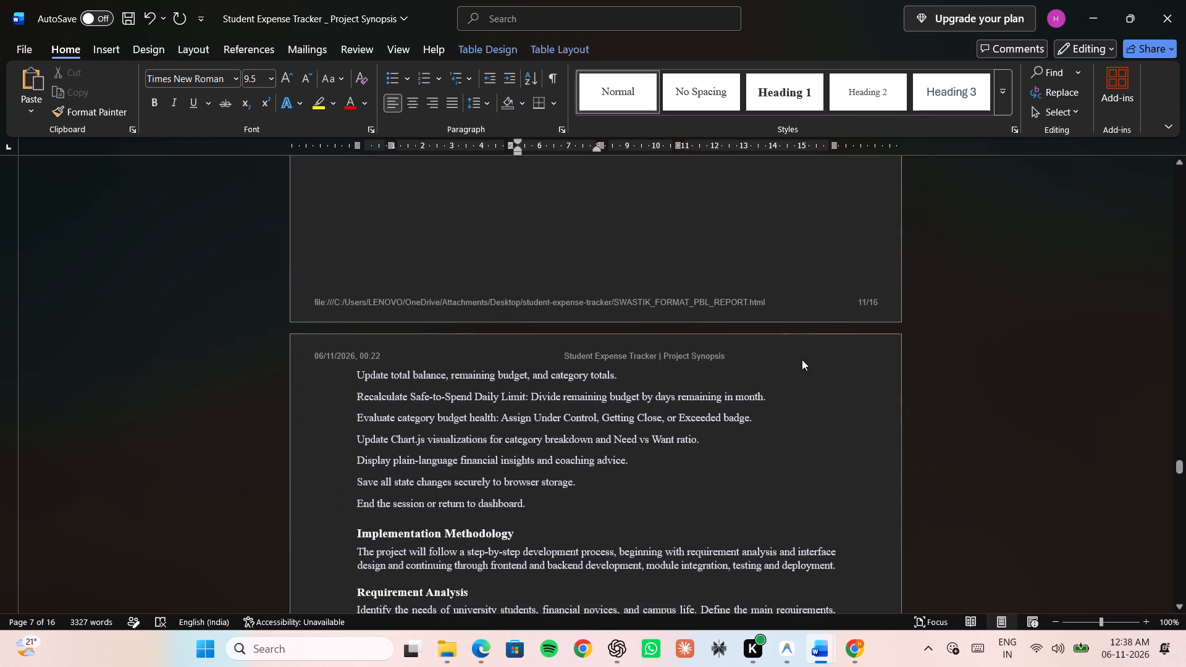
pyautogui.scroll(5, 802, 359)
pyautogui.scroll(-2, 802, 359)
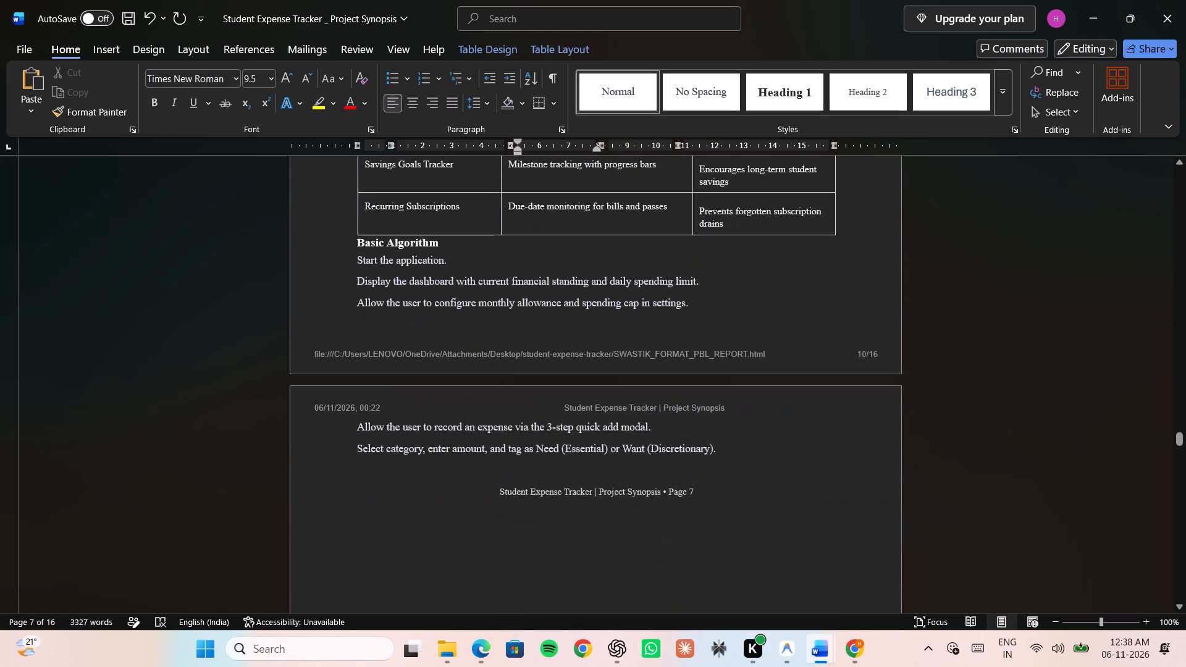
# Recheck the layout of the PBL-1 cover, the Table of Contents and the start of the Project Title section.
pyautogui.scroll(8, 802, 359)
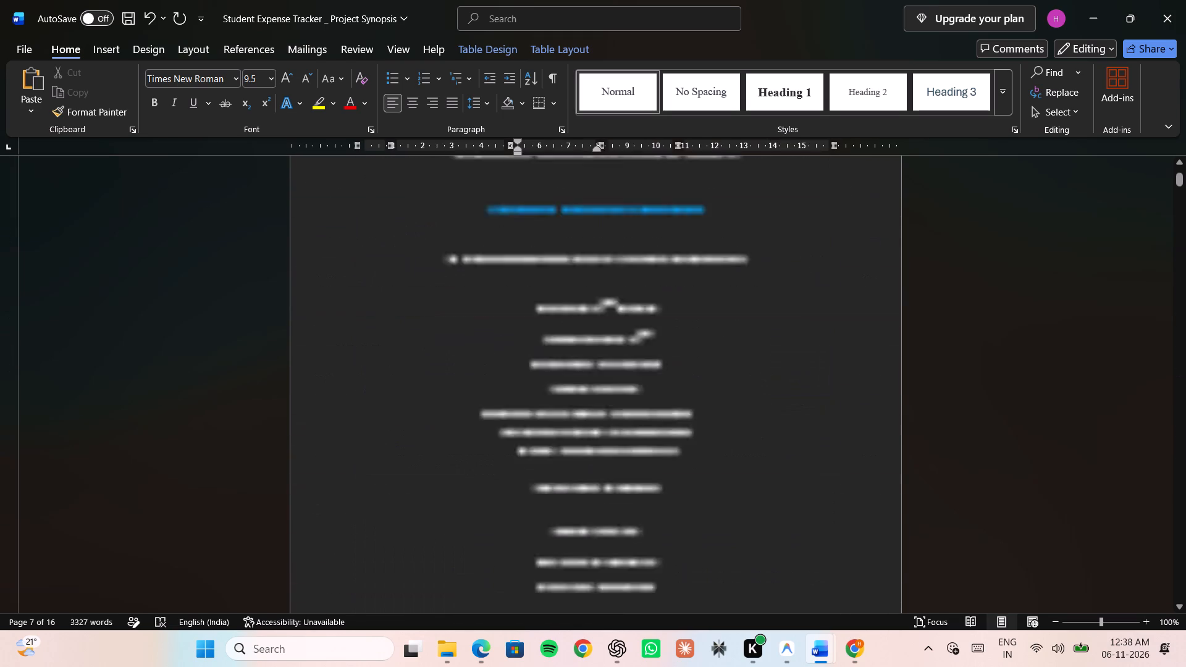
pyautogui.scroll(-4, 802, 359)
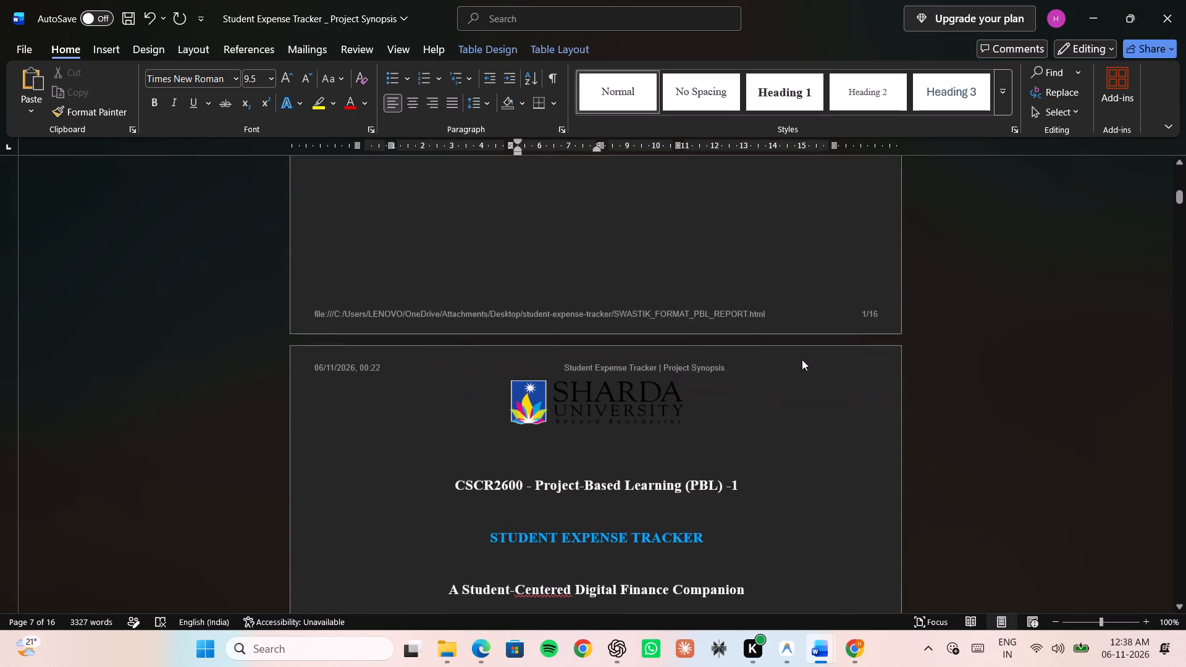
pyautogui.scroll(-3, 802, 359)
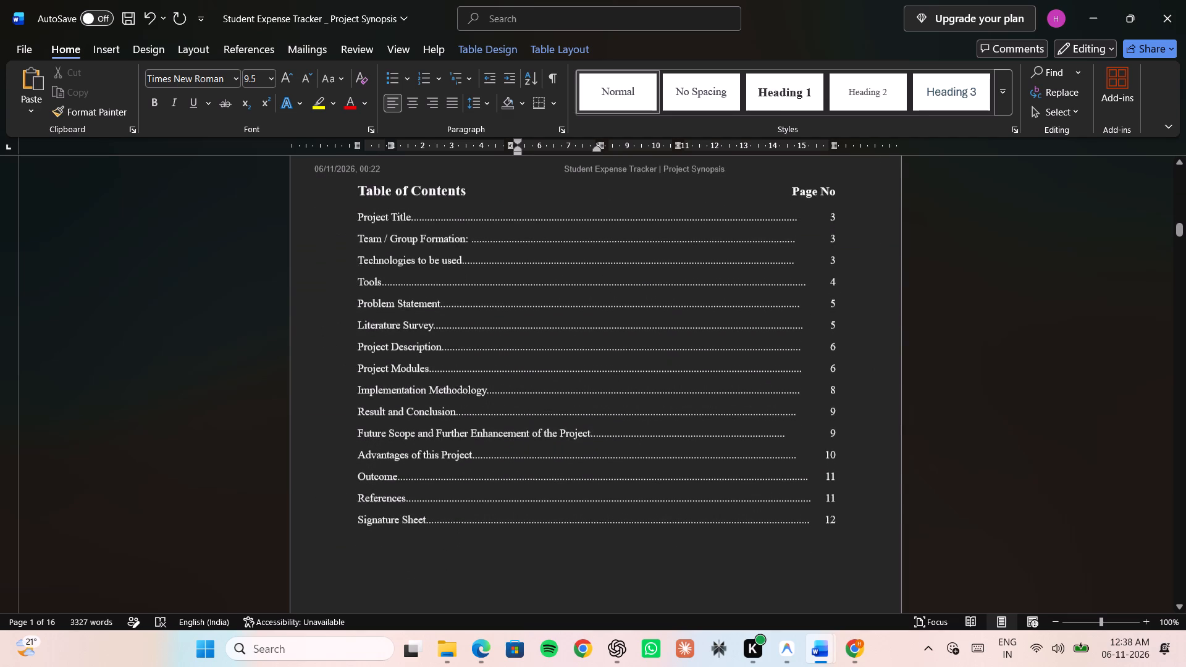
pyautogui.scroll(-4, 802, 359)
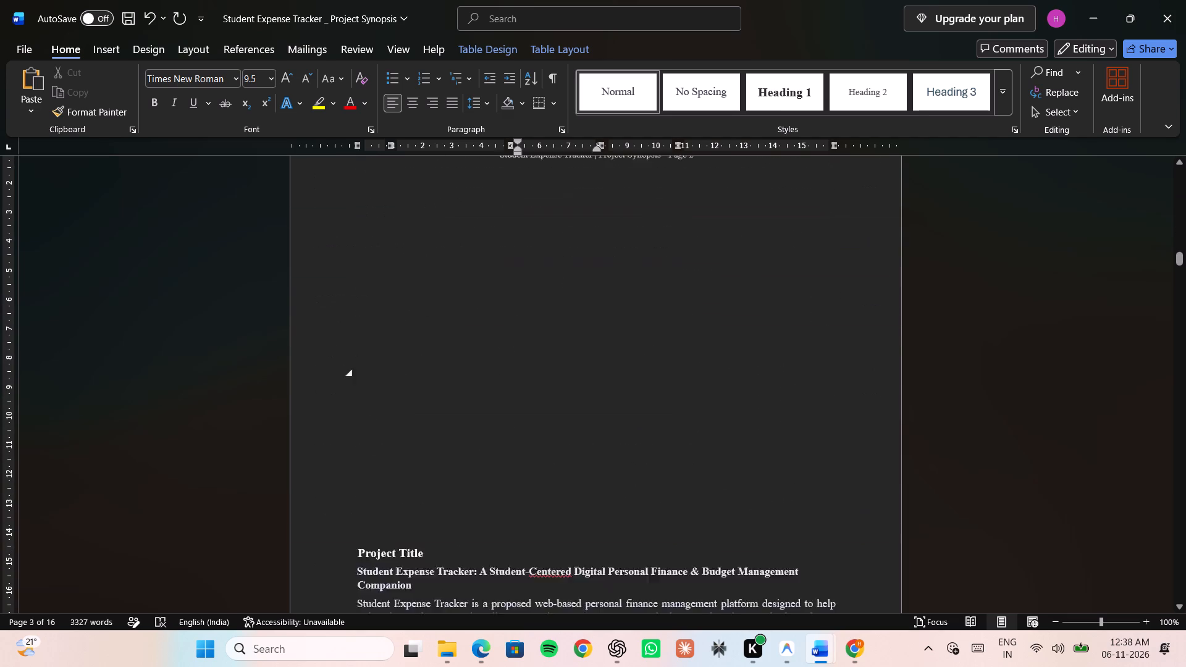
pyautogui.scroll(4, 802, 359)
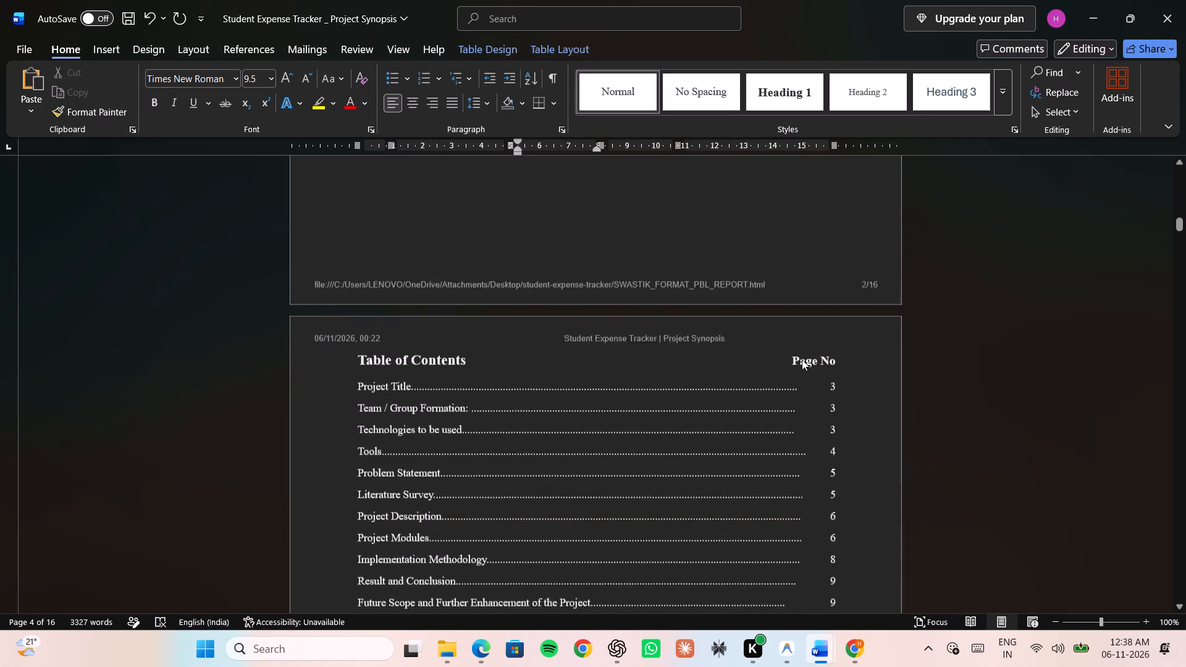
pyautogui.scroll(4, 802, 359)
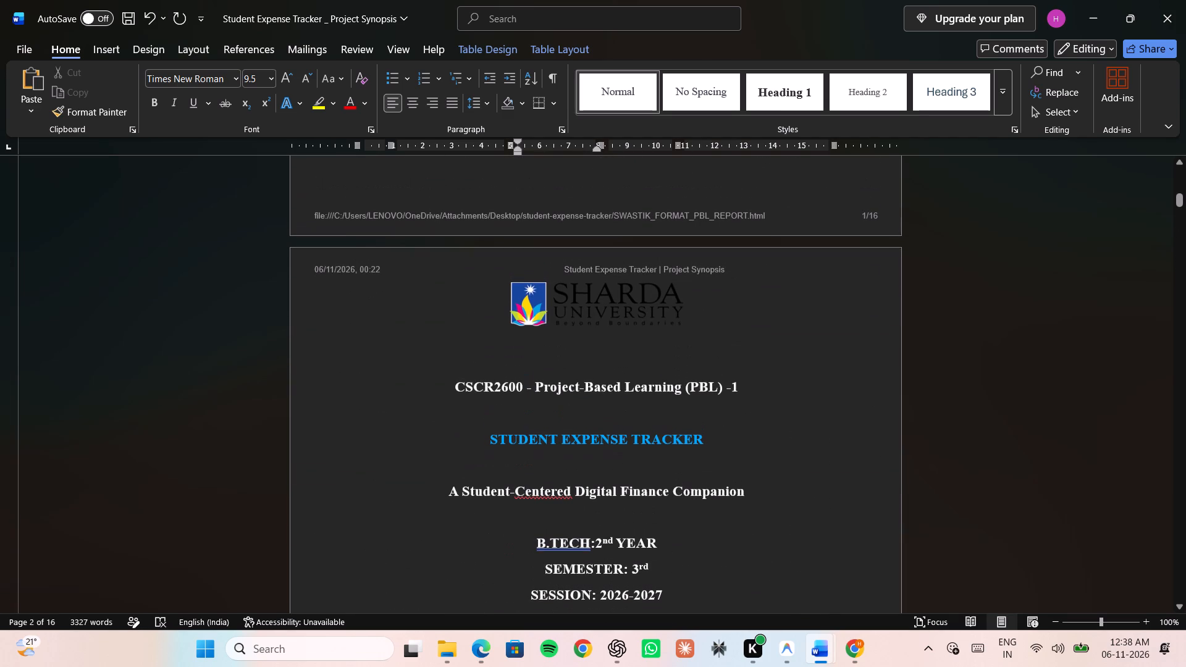
# Start saving the document and set its file name to "Student Expense Tracker ms".
pyautogui.click(137, 18)
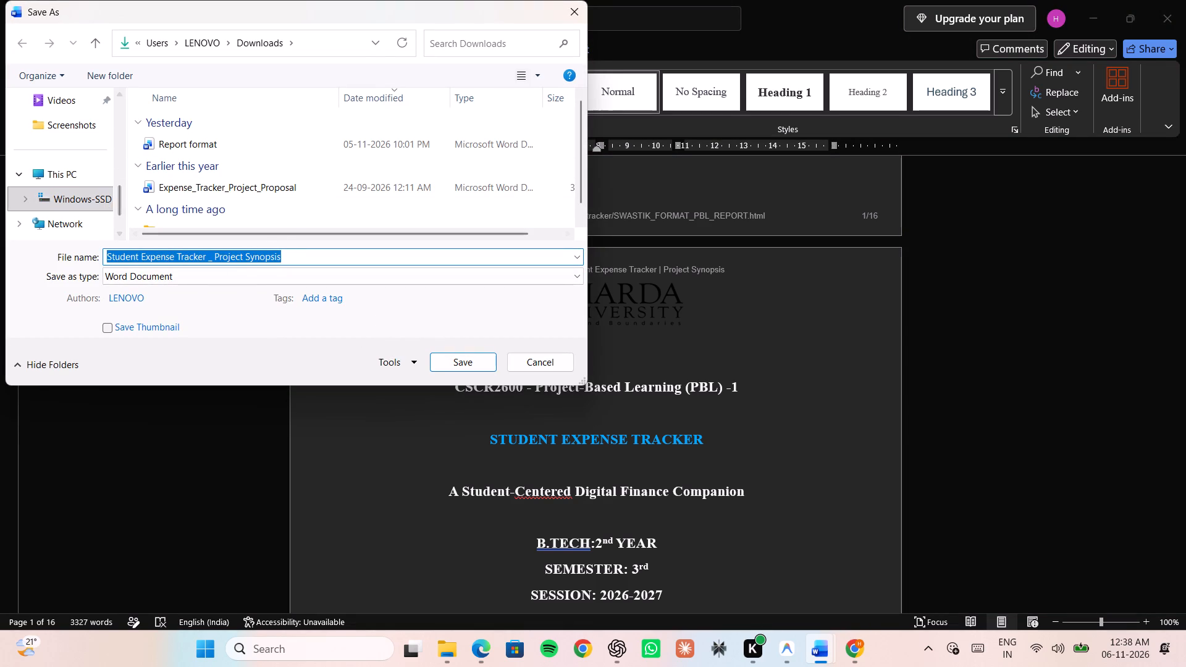
pyautogui.click(300, 256)
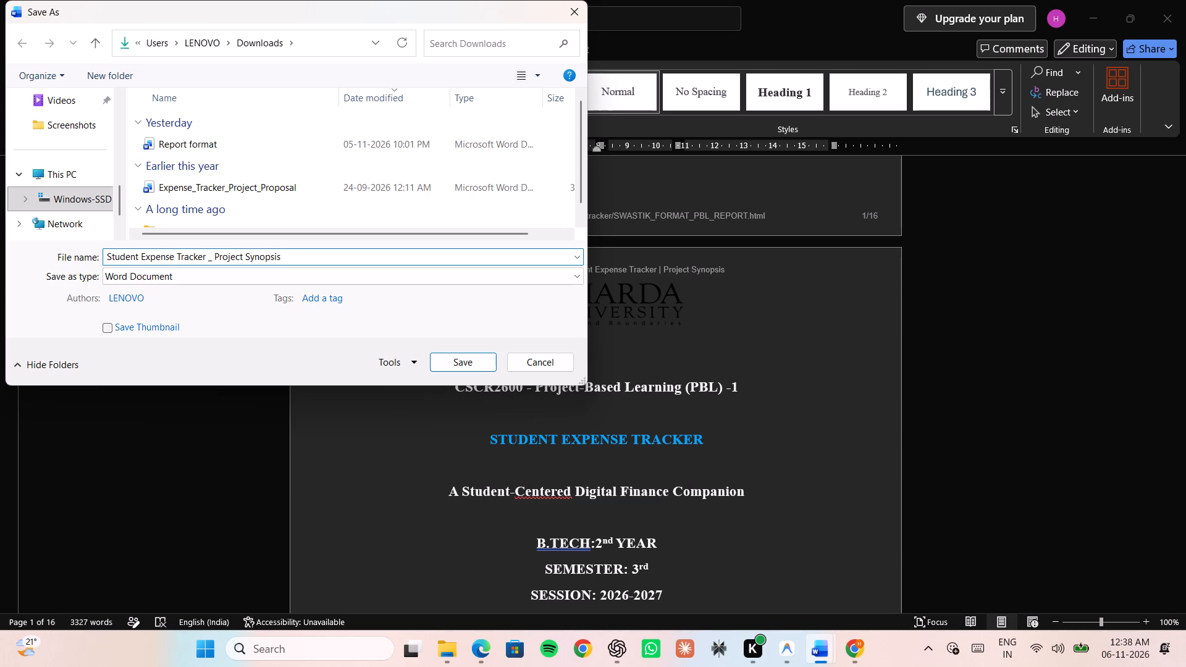
pyautogui.press('BackSpace')
pyautogui.press('BackSpace')
pyautogui.press('BackSpace')
pyautogui.press('BackSpace')
pyautogui.press('BackSpace')
pyautogui.press('BackSpace')
pyautogui.press('BackSpace')
pyautogui.press('BackSpace')
pyautogui.press('BackSpace')
pyautogui.press('BackSpace')
pyautogui.press('BackSpace')
pyautogui.press('BackSpace')
pyautogui.press('BackSpace')
pyautogui.press('BackSpace')
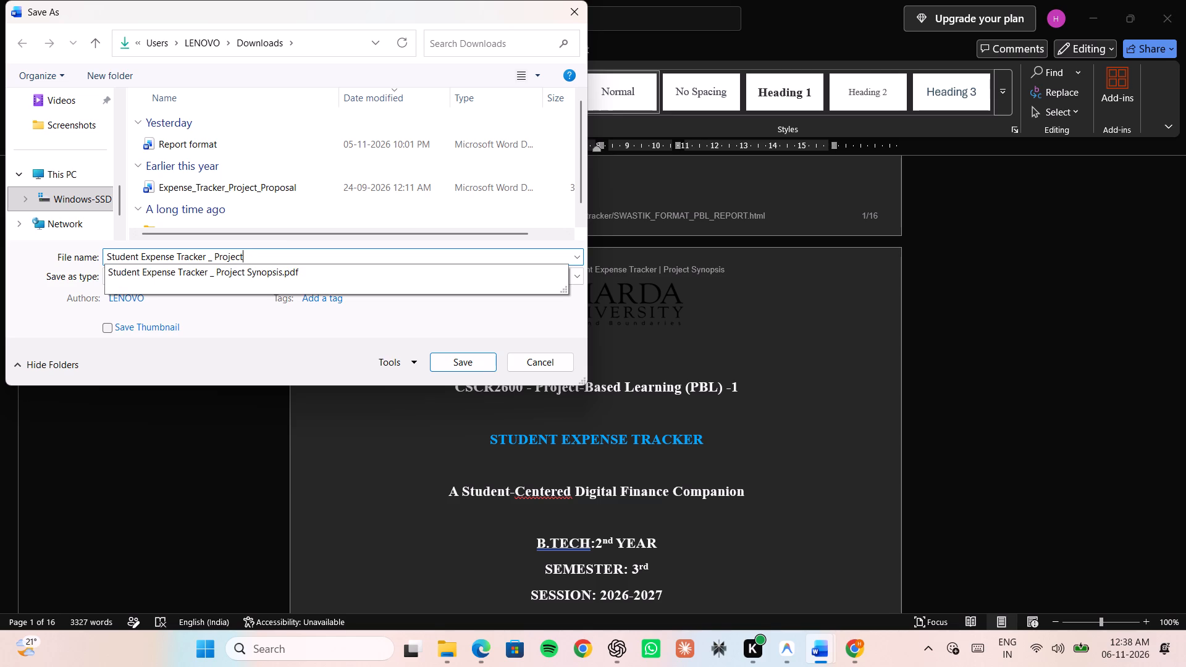
pyautogui.press('BackSpace')
pyautogui.press('BackSpace')
pyautogui.press('BackSpace')
pyautogui.press('BackSpace')
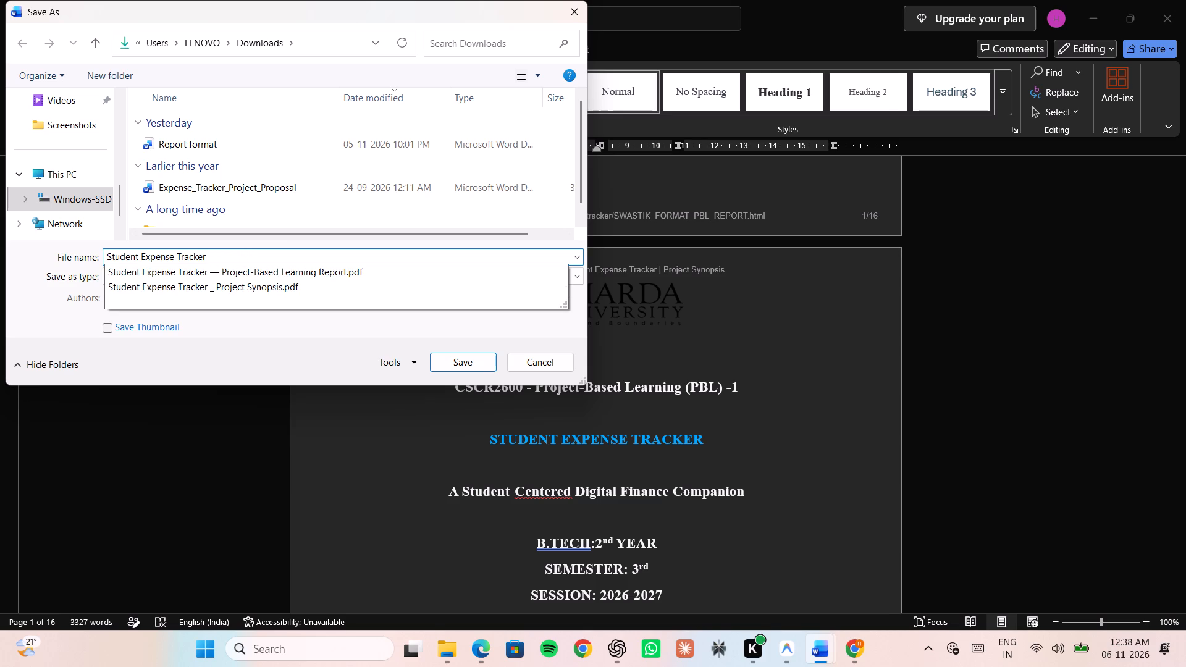
pyautogui.write('ms')
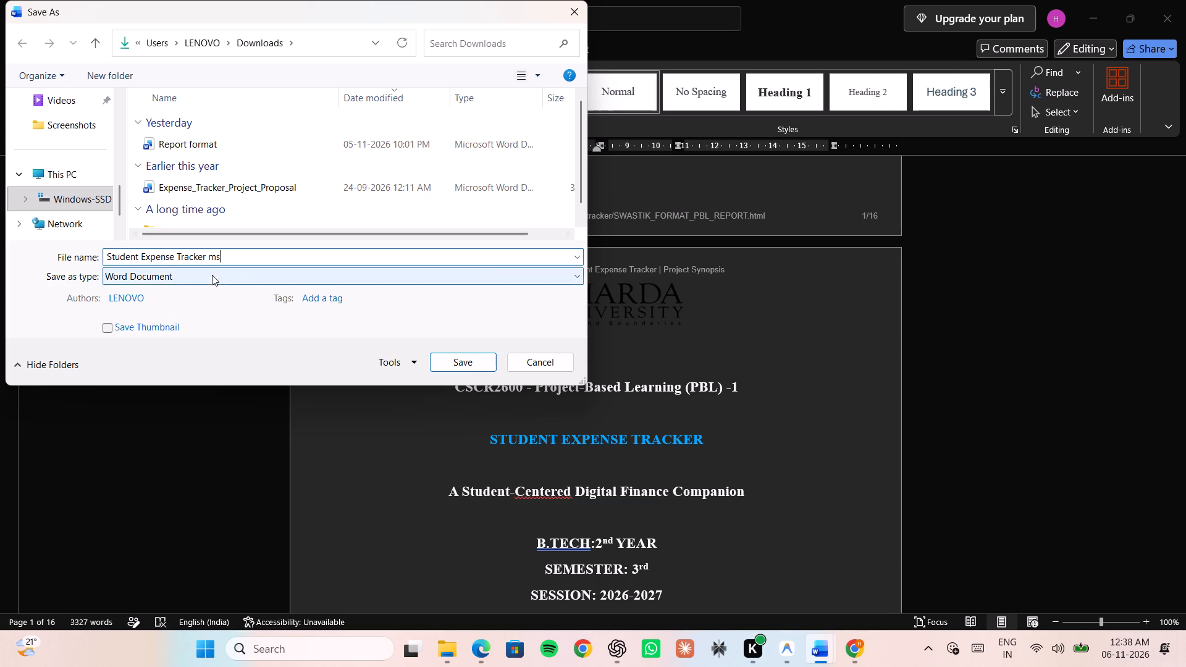
# Save the file as a Word Document in the Downloads folder.
pyautogui.click(212, 275)
pyautogui.click(212, 275)
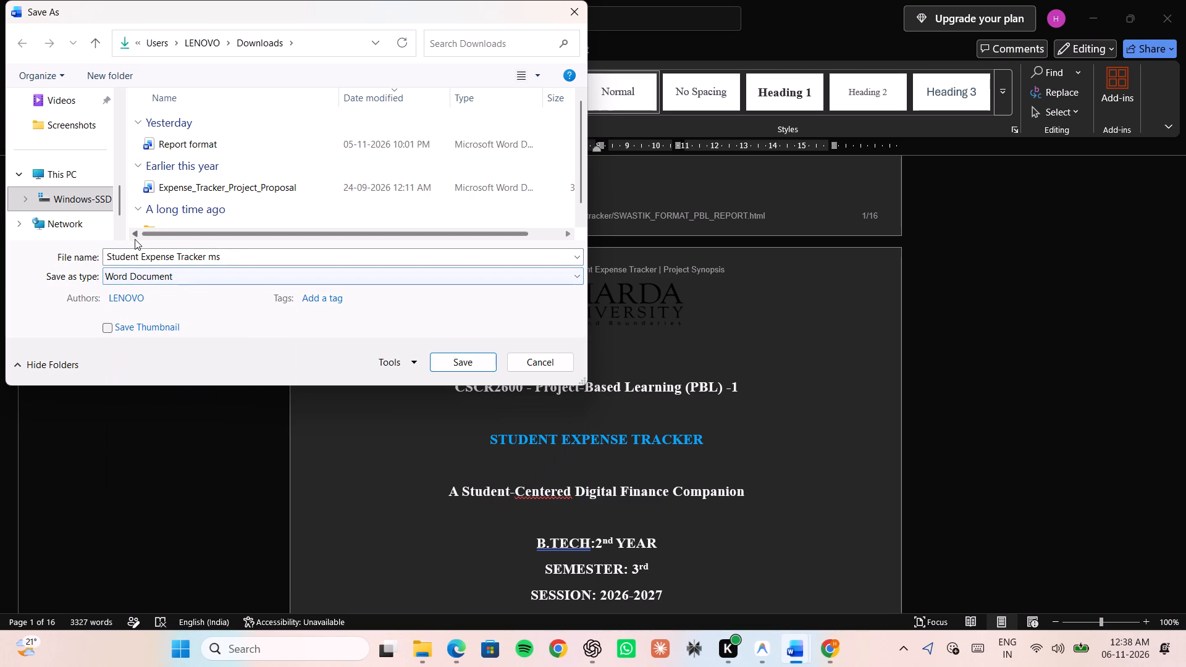
pyautogui.scroll(-1, 51, 189)
pyautogui.scroll(1, 75, 185)
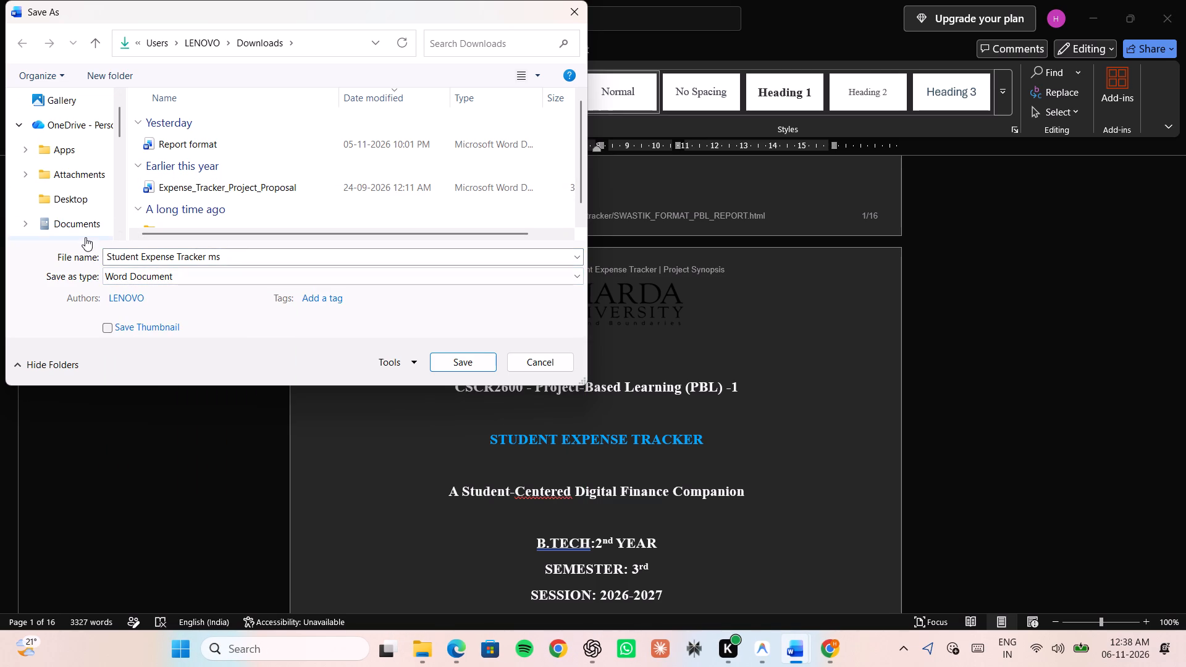
pyautogui.scroll(-1, 85, 237)
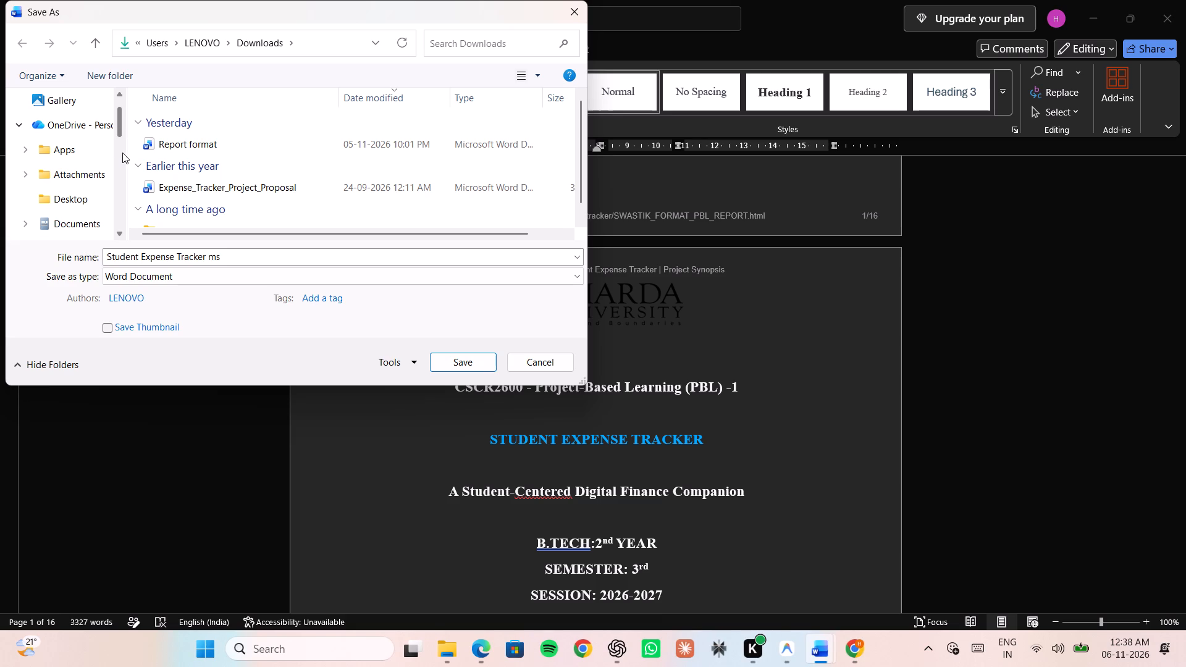
pyautogui.click(122, 153)
pyautogui.doubleClick(82, 217)
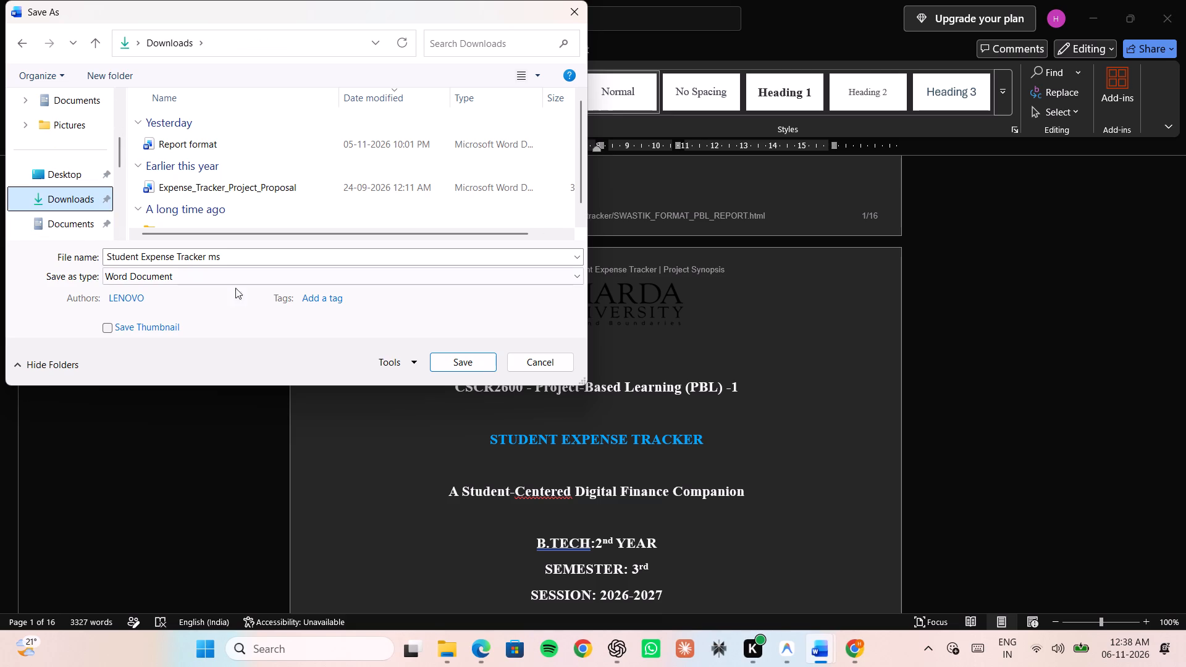
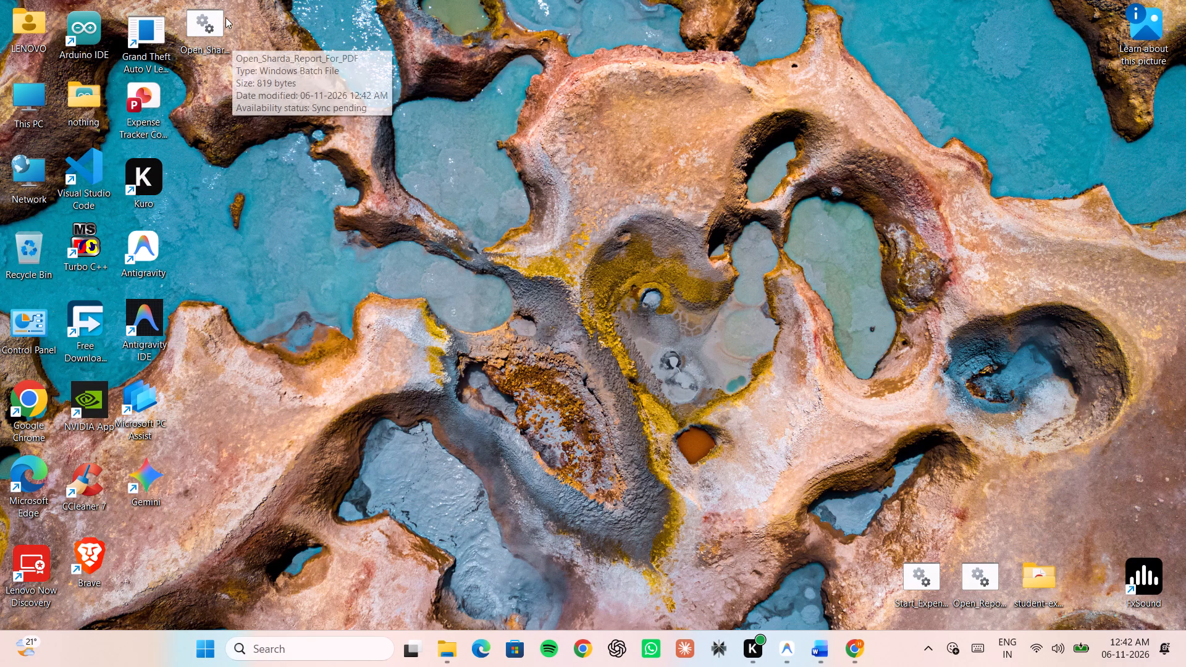
pyautogui.rightClick(513, 211)
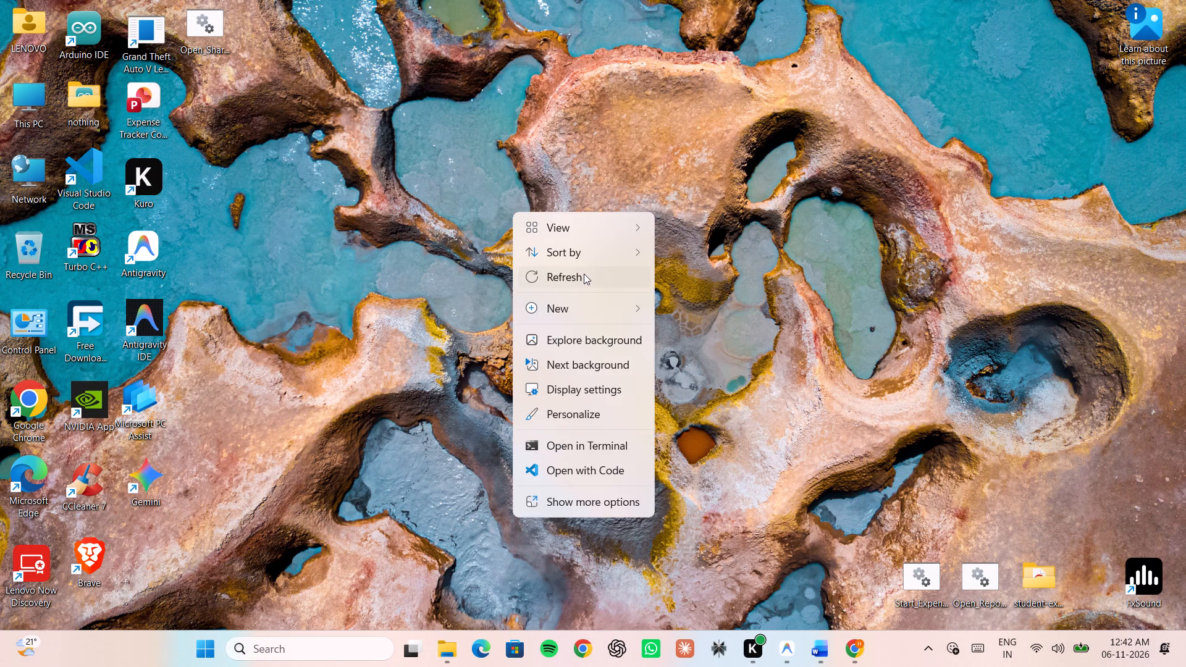
pyautogui.click(584, 275)
pyautogui.doubleClick(221, 29)
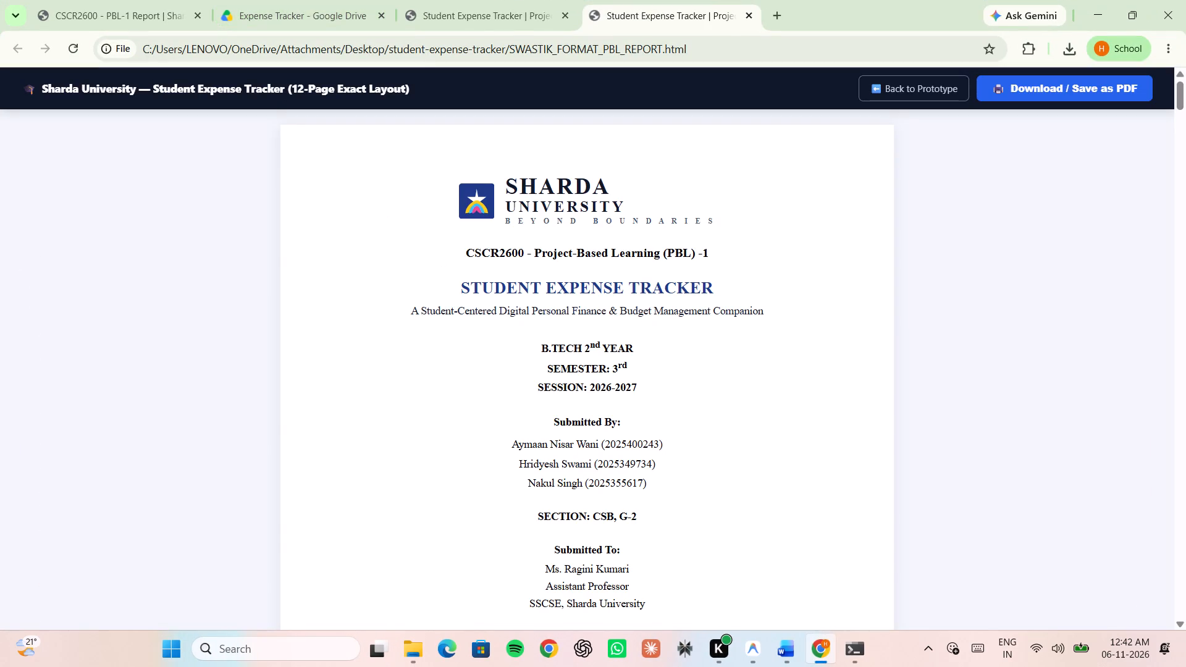
# Examine the reworked report's cover page and Table of Contents, including the page breaks and footers.
pyautogui.scroll(-6, 565, 372)
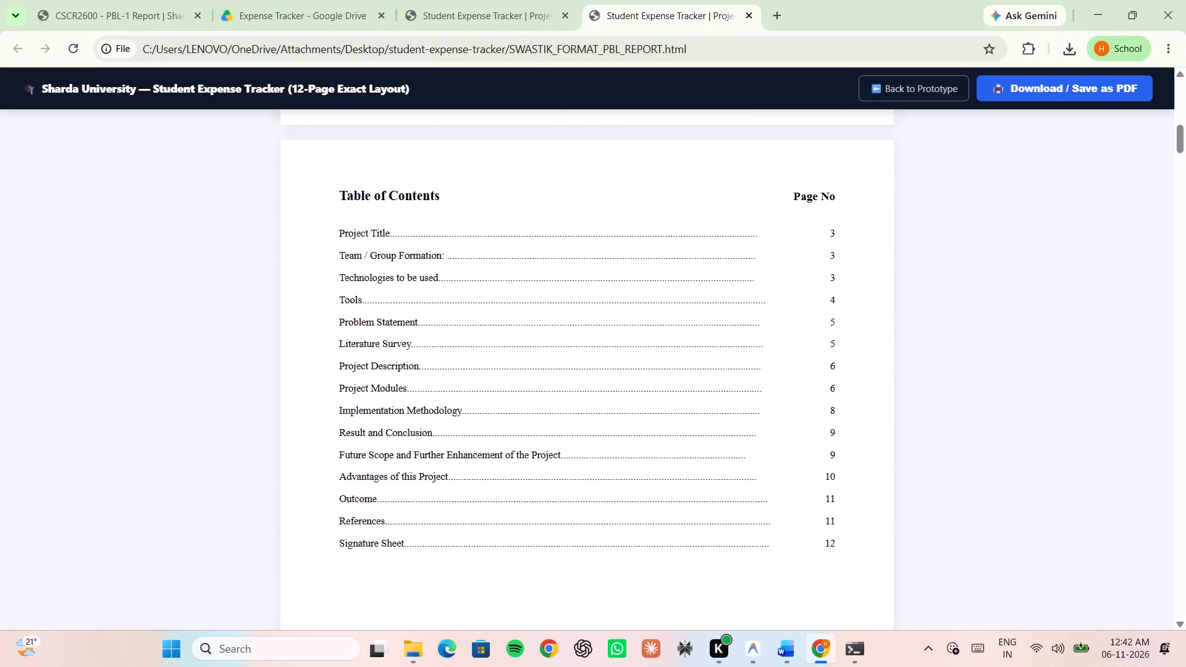
pyautogui.scroll(-1, 565, 372)
pyautogui.scroll(3, 565, 372)
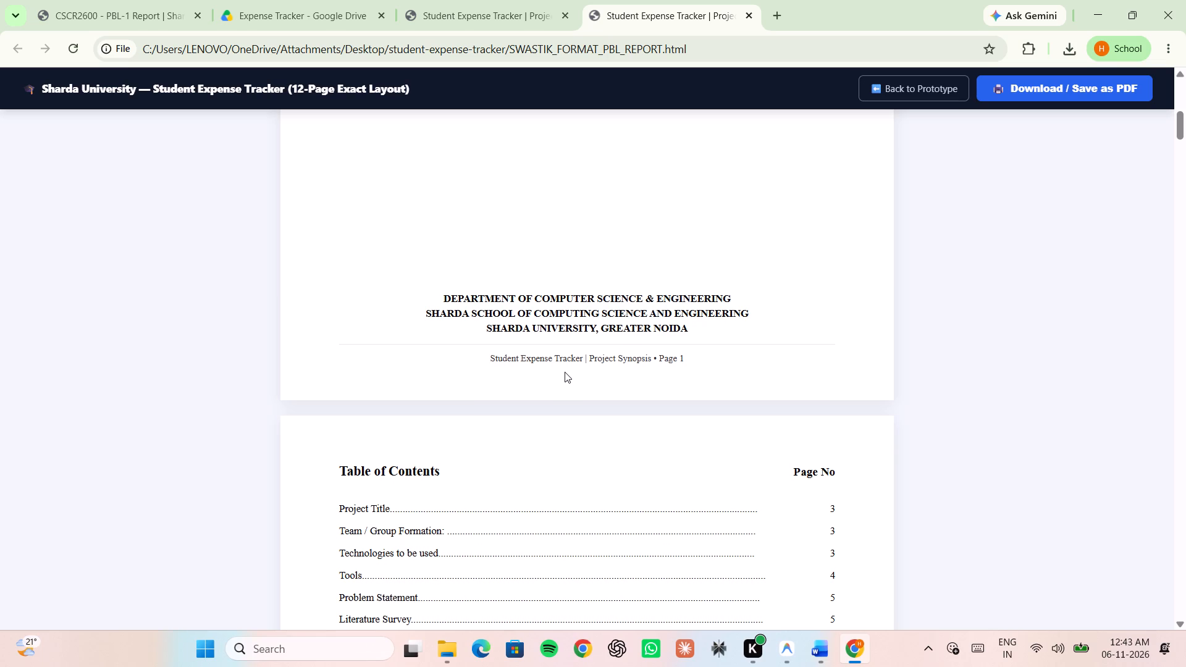
pyautogui.hscroll(1, 565, 372)
pyautogui.scroll(2, 565, 372)
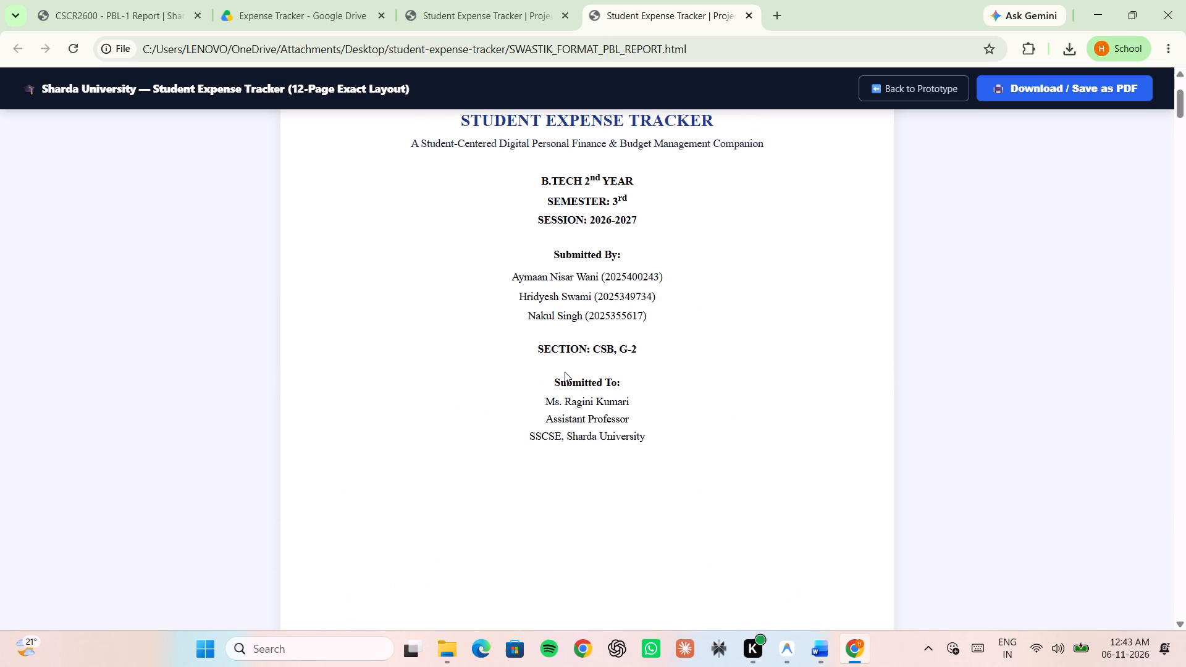
pyautogui.scroll(4, 565, 372)
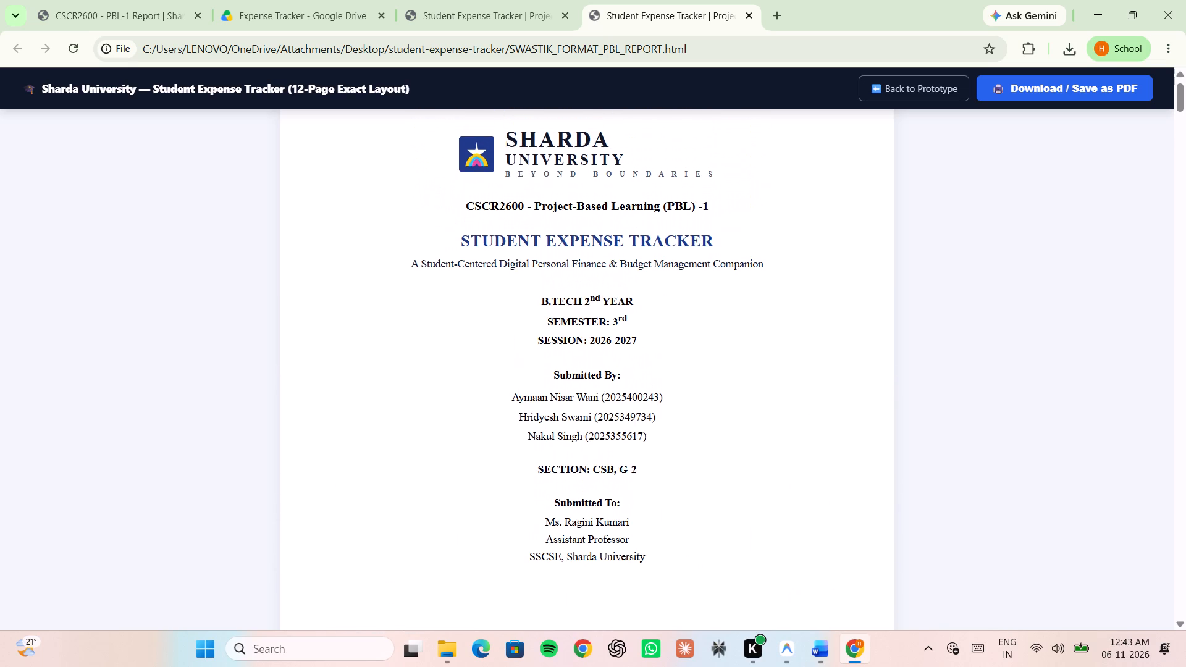
pyautogui.scroll(2, 565, 372)
pyautogui.scroll(-7, 565, 372)
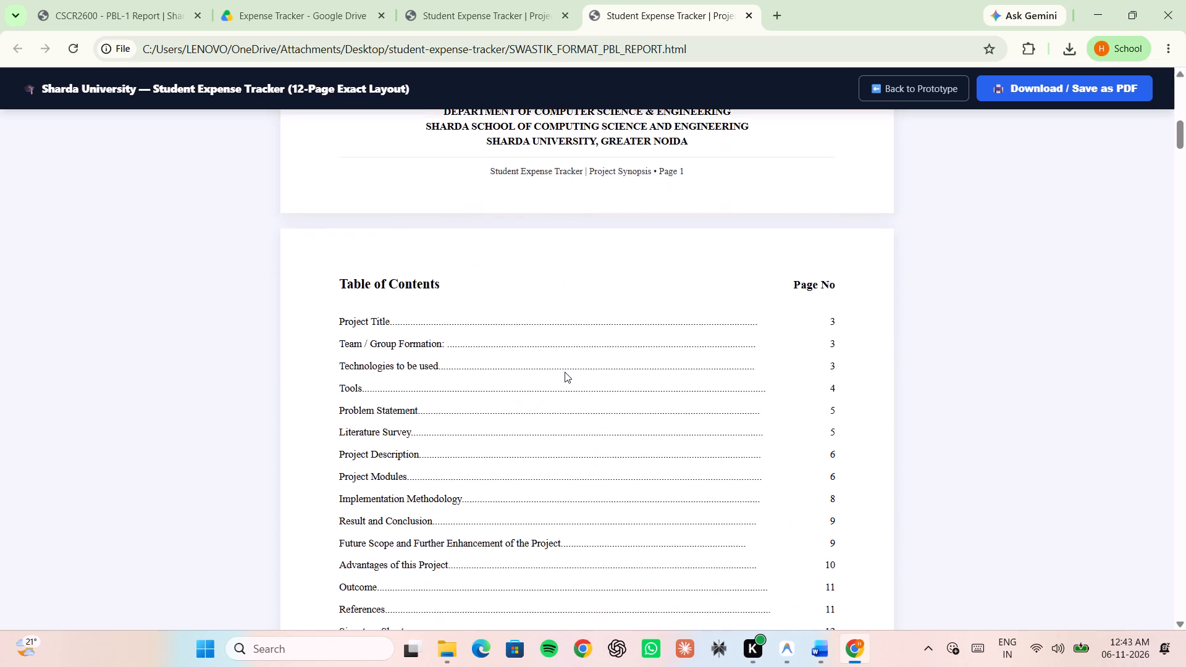
pyautogui.scroll(-4, 565, 372)
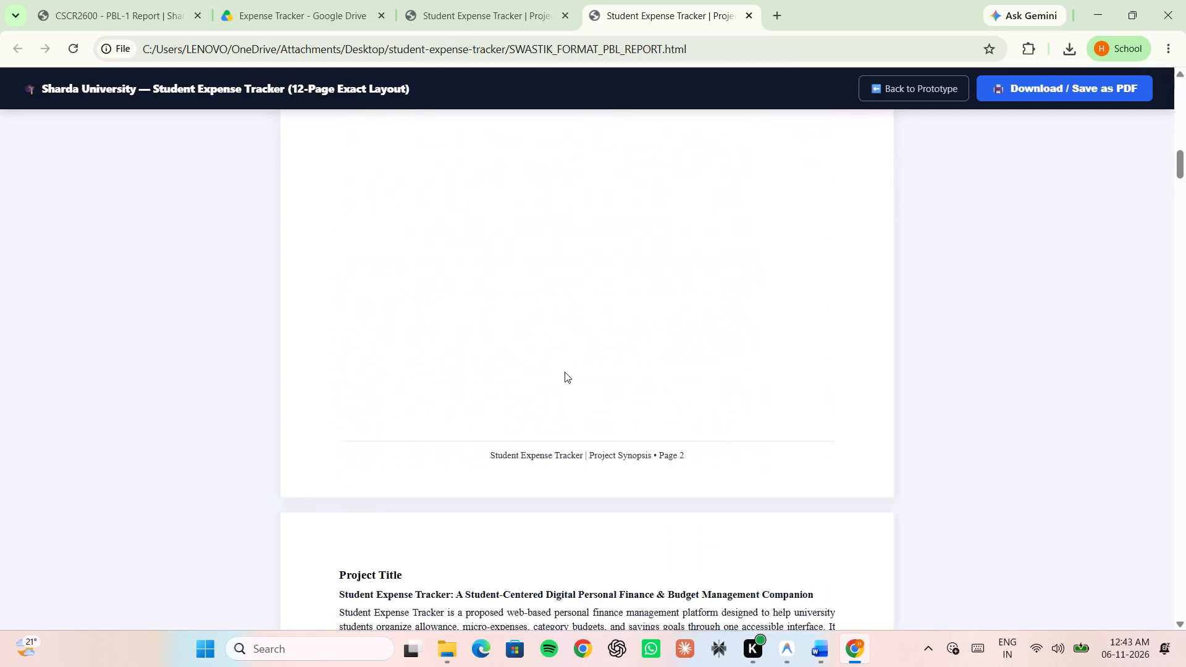
# Examine the report's Project Title, Team / Group Formation, Technologies and Tools sections for table layout and page breaks.
pyautogui.scroll(-1, 565, 372)
pyautogui.scroll(1, 565, 372)
pyautogui.scroll(-3, 565, 372)
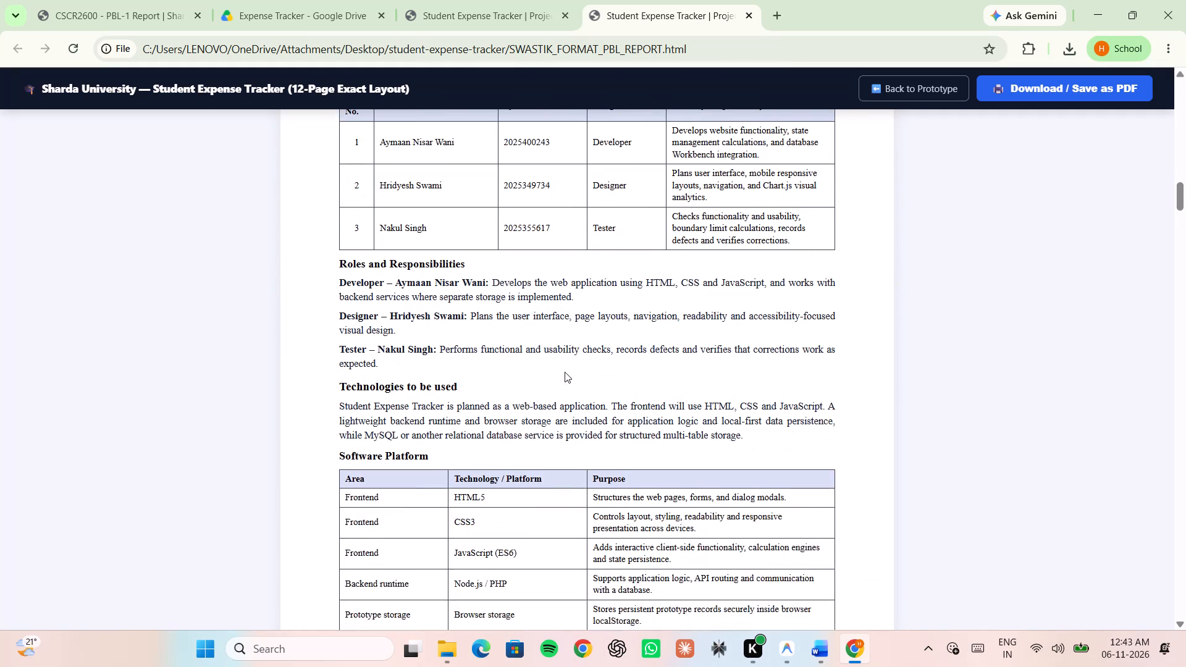
pyautogui.scroll(2, 565, 372)
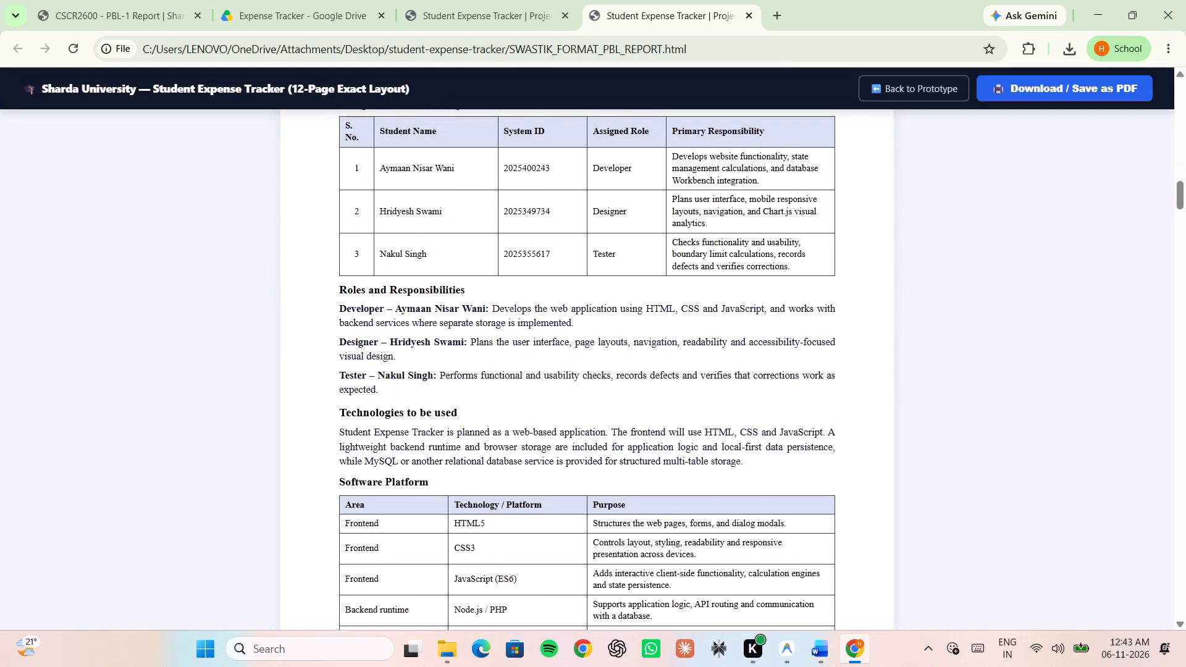
pyautogui.scroll(4, 565, 372)
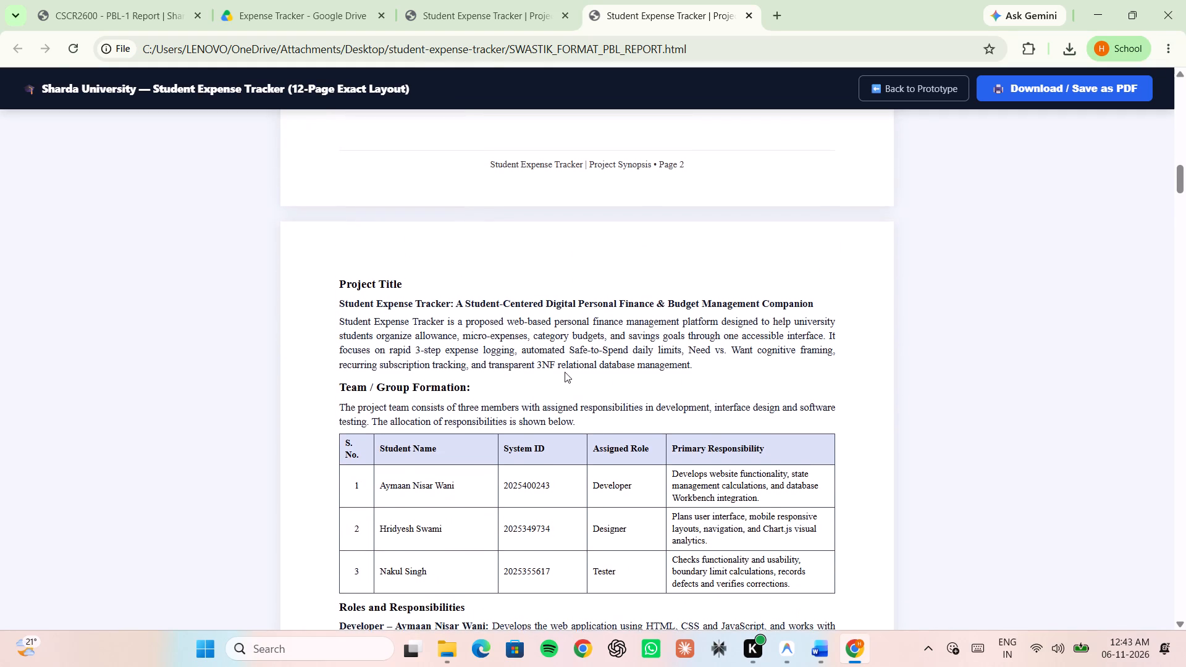
pyautogui.scroll(-2, 565, 372)
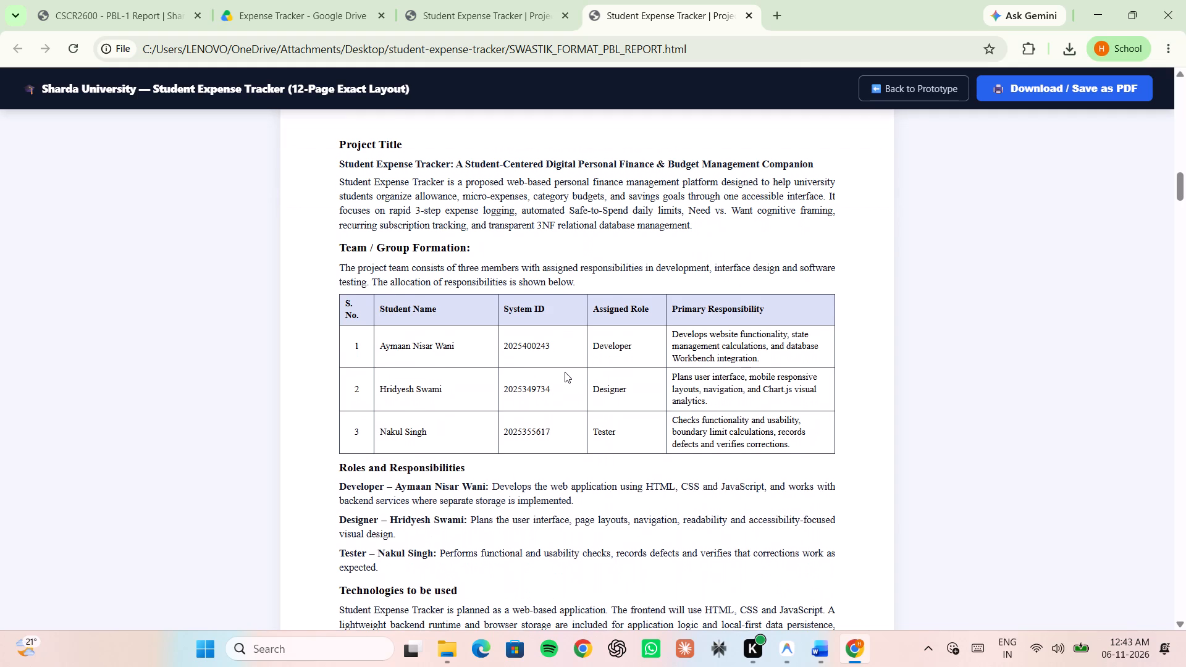
pyautogui.scroll(-3, 565, 372)
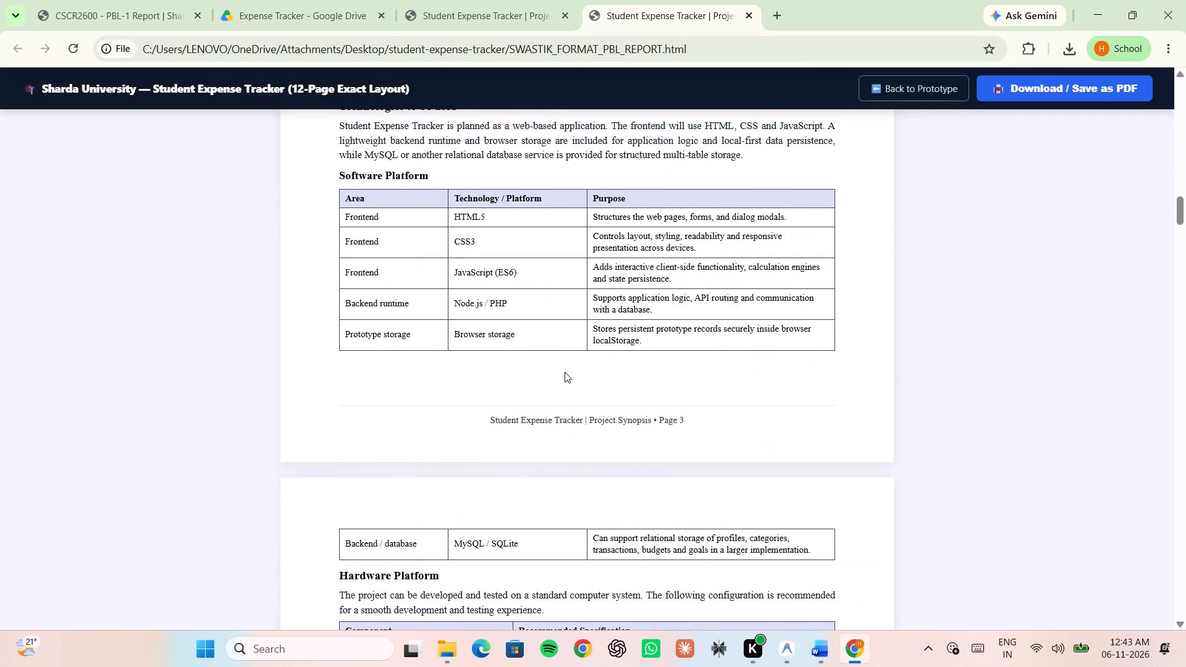
pyautogui.scroll(-5, 565, 372)
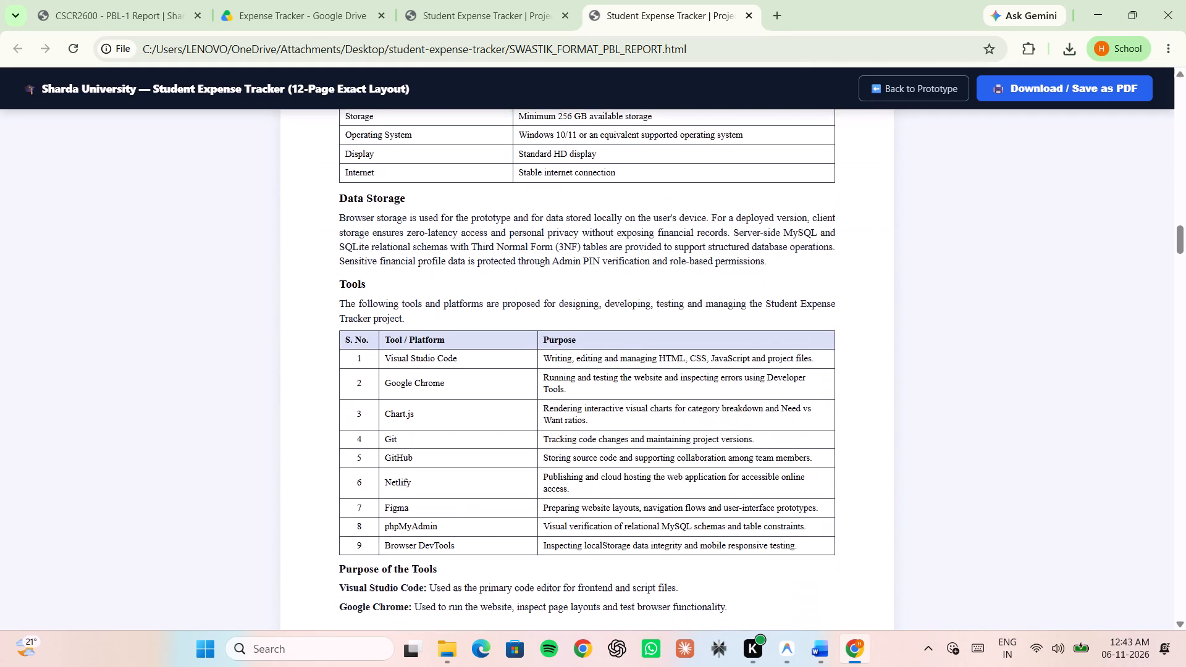
pyautogui.scroll(6, 565, 372)
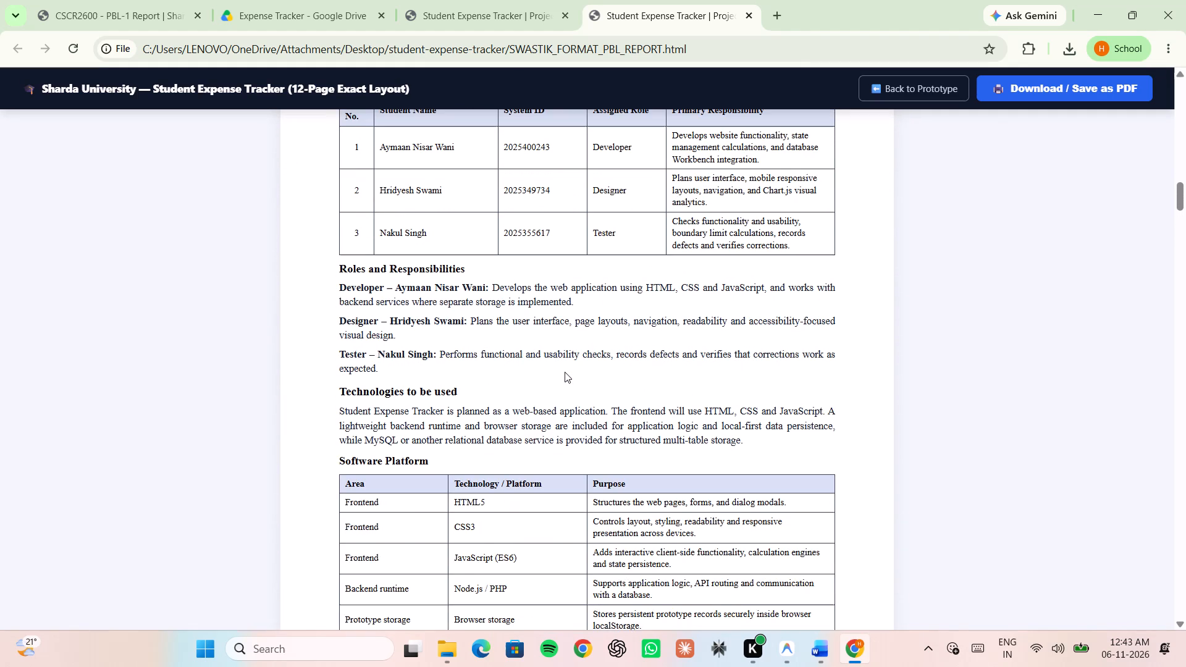
pyautogui.scroll(3, 565, 372)
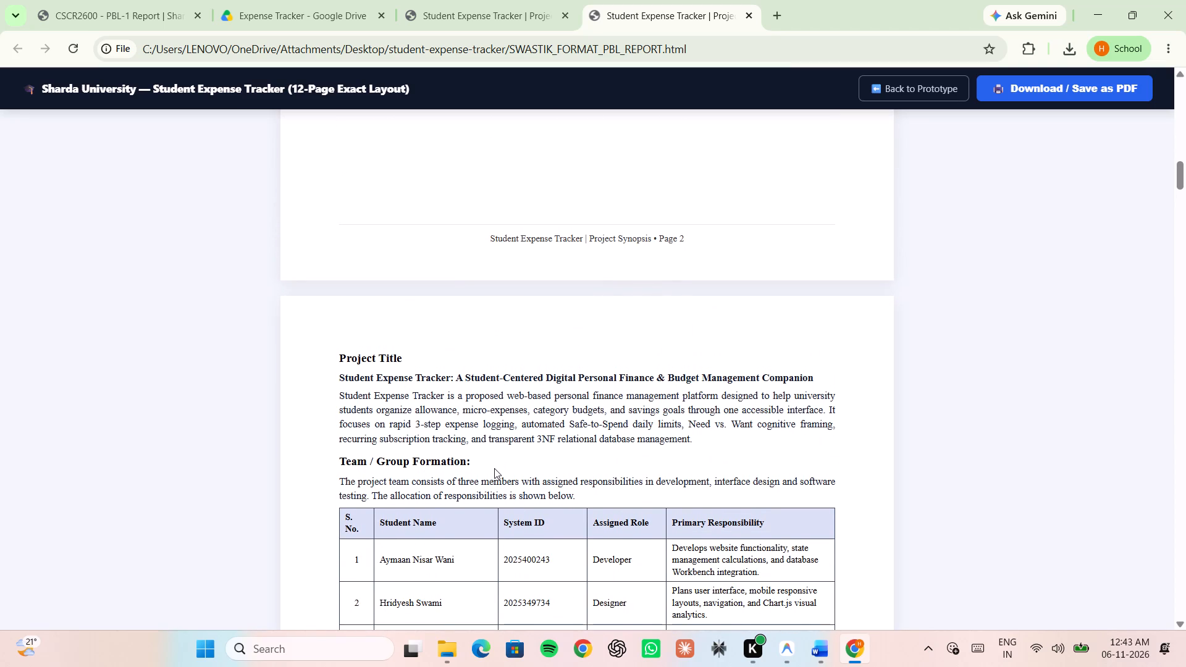
pyautogui.scroll(-2, 494, 468)
pyautogui.scroll(1, 494, 468)
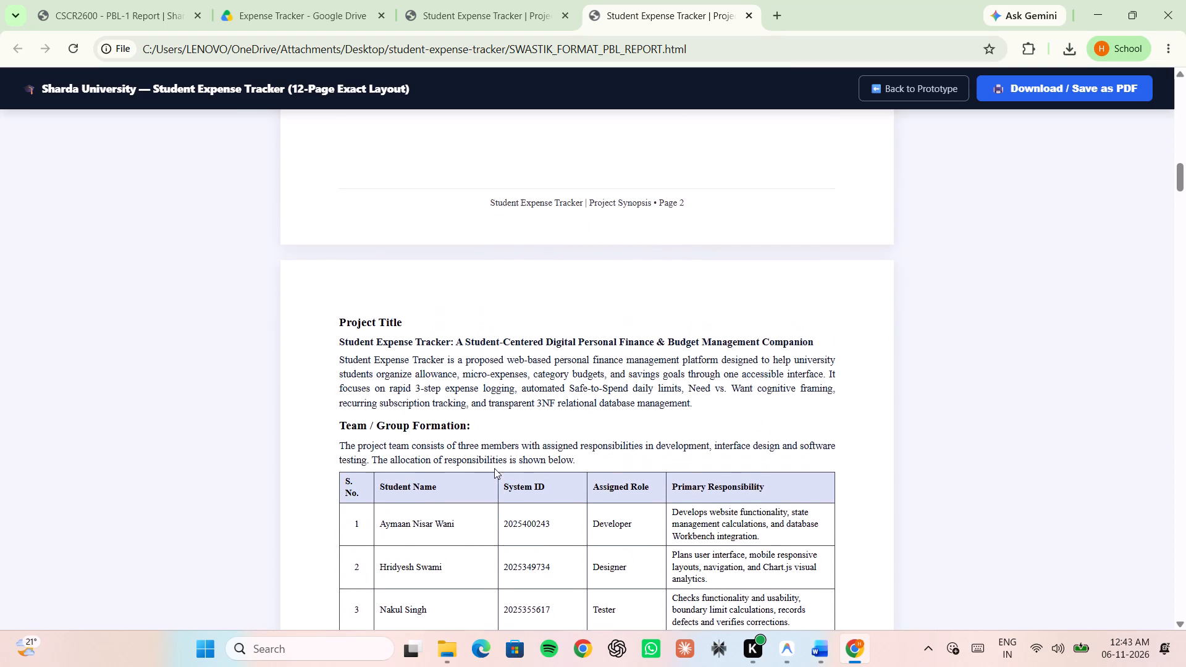
# Review the reworked report's Table of Contents and cover page again.
pyautogui.scroll(7, 494, 468)
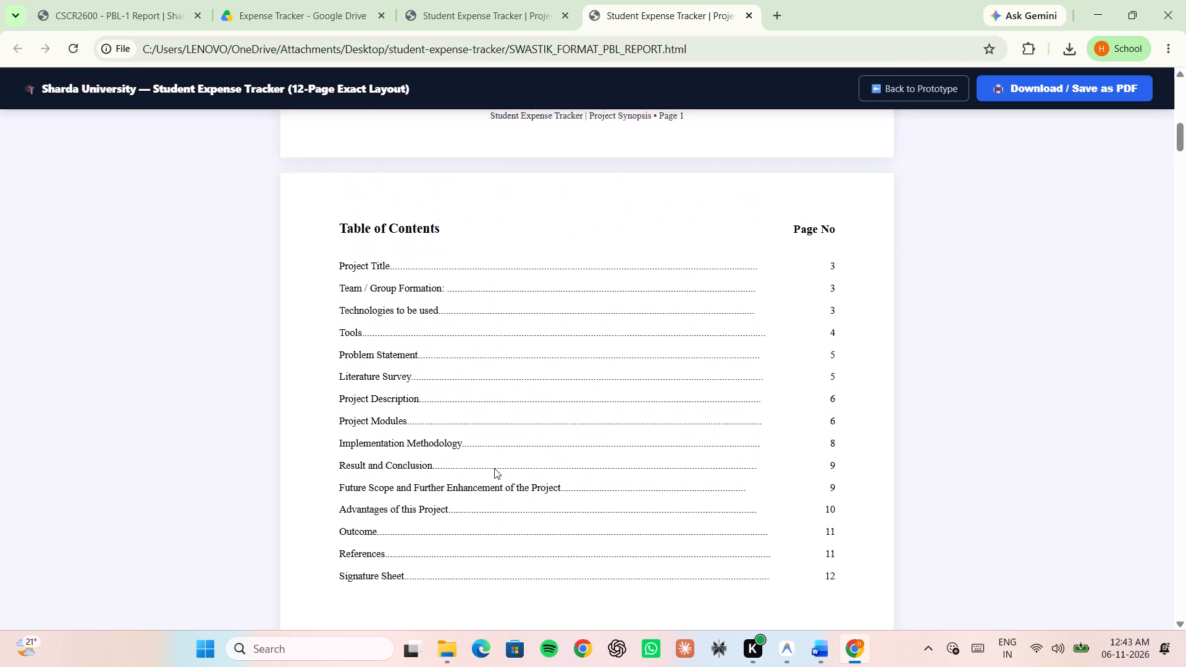
pyautogui.scroll(3, 494, 468)
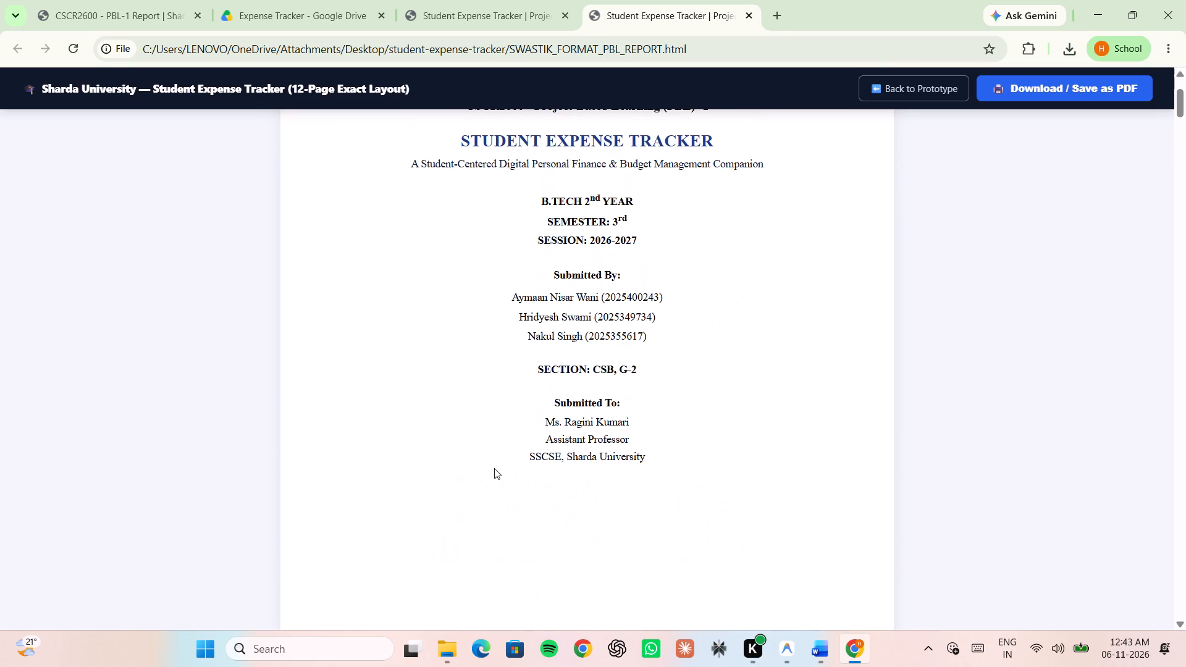
pyautogui.scroll(1, 494, 468)
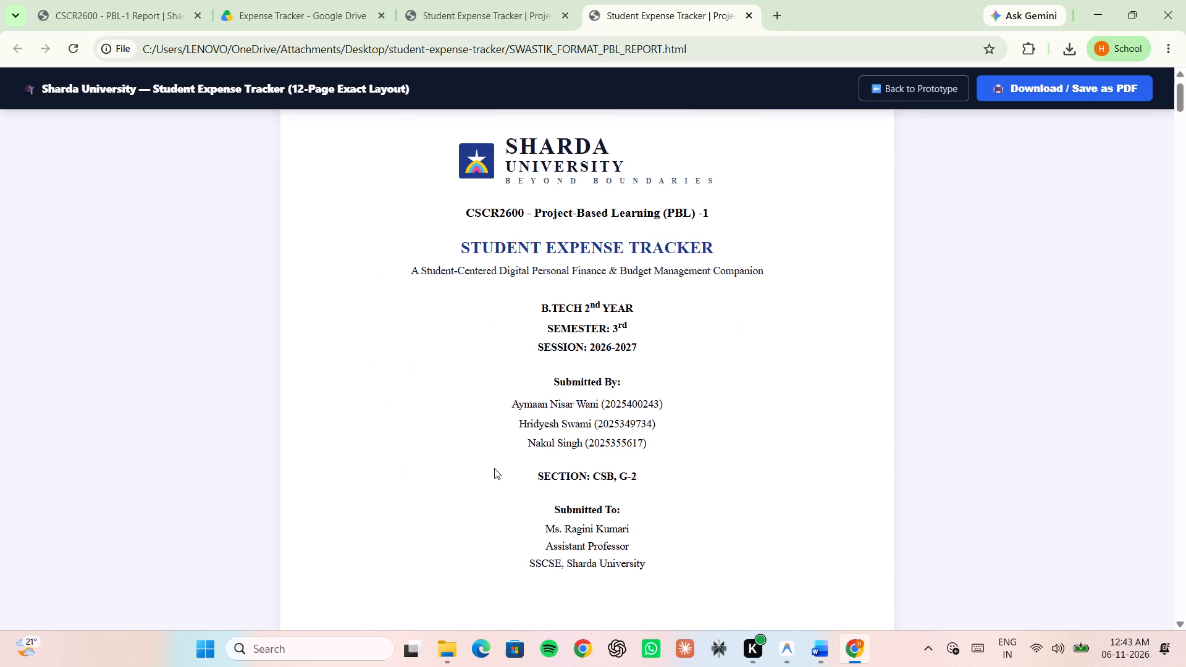
pyautogui.scroll(1, 494, 468)
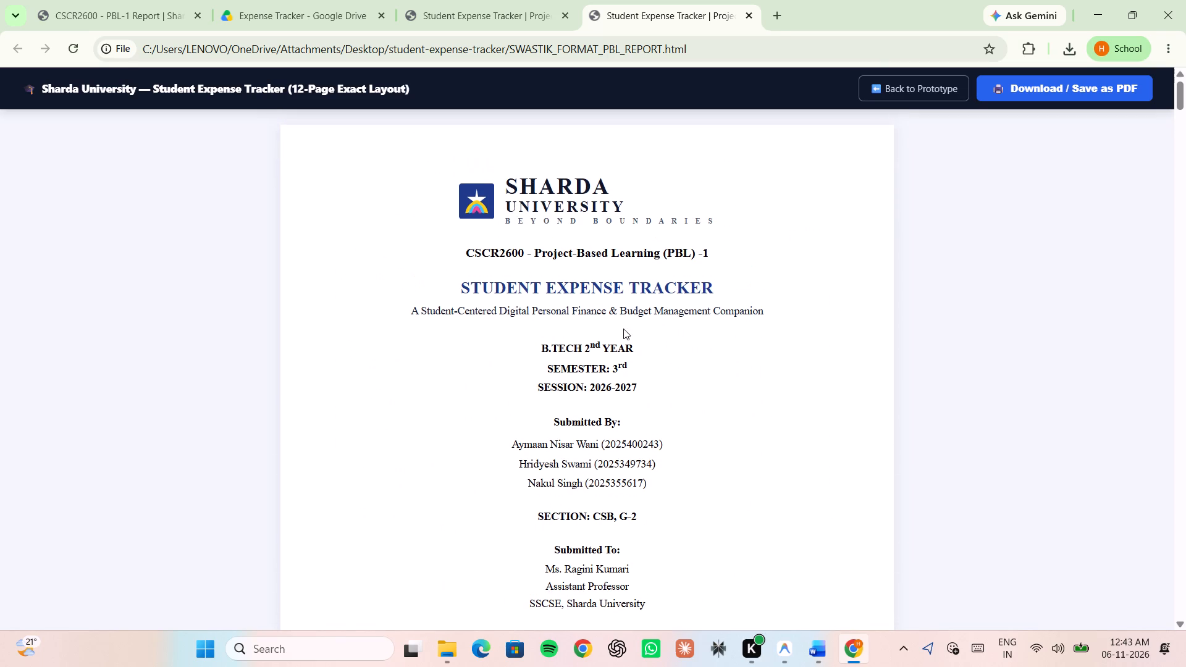
# Compare the reworked report with the earlier Swastik Care Format version, checking its cover page, contents and team table.
pyautogui.click(529, 1)
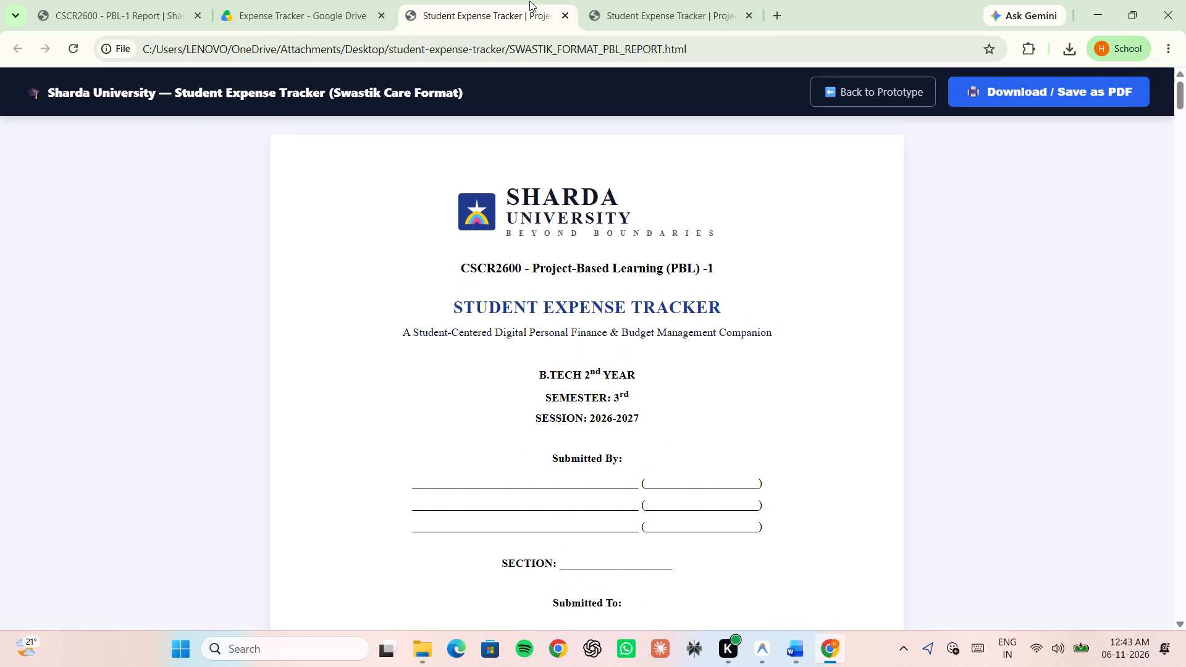
pyautogui.click(641, 11)
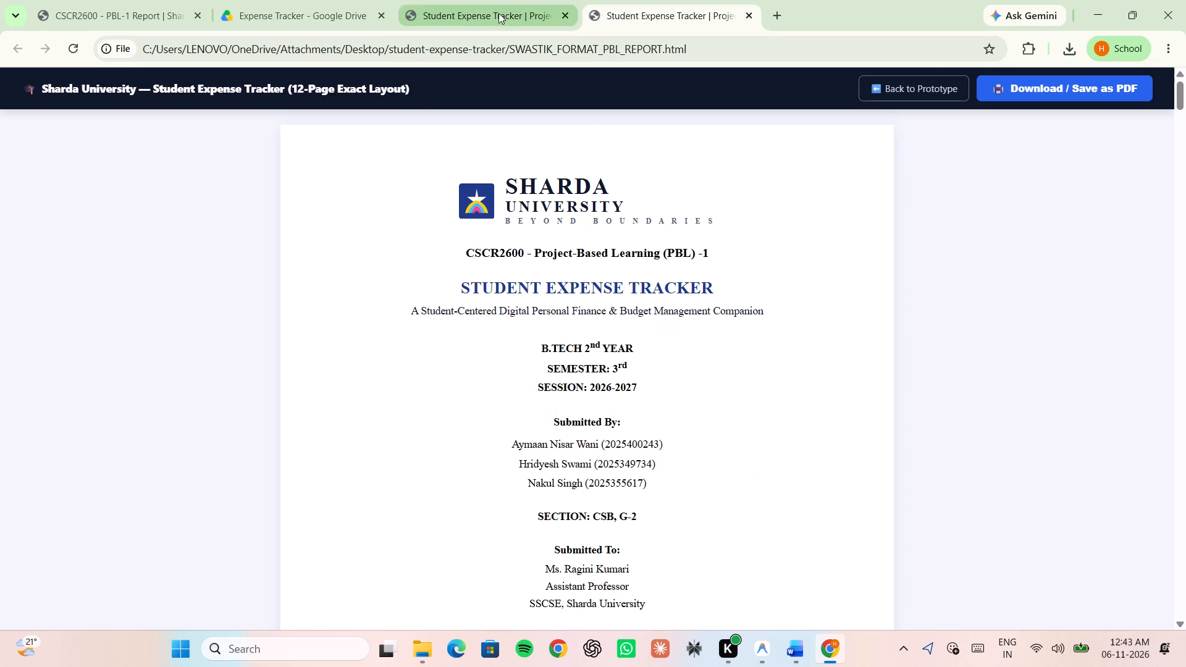
pyautogui.click(494, 12)
pyautogui.scroll(-6, 736, 285)
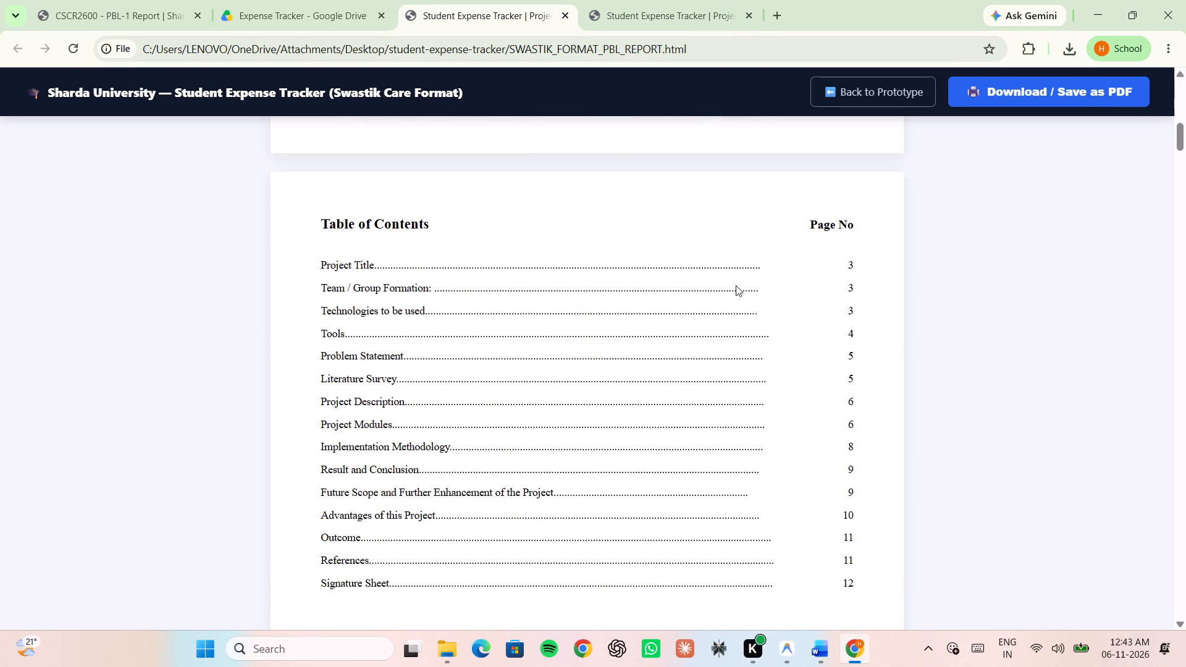
pyautogui.scroll(-3, 736, 285)
pyautogui.scroll(2, 736, 285)
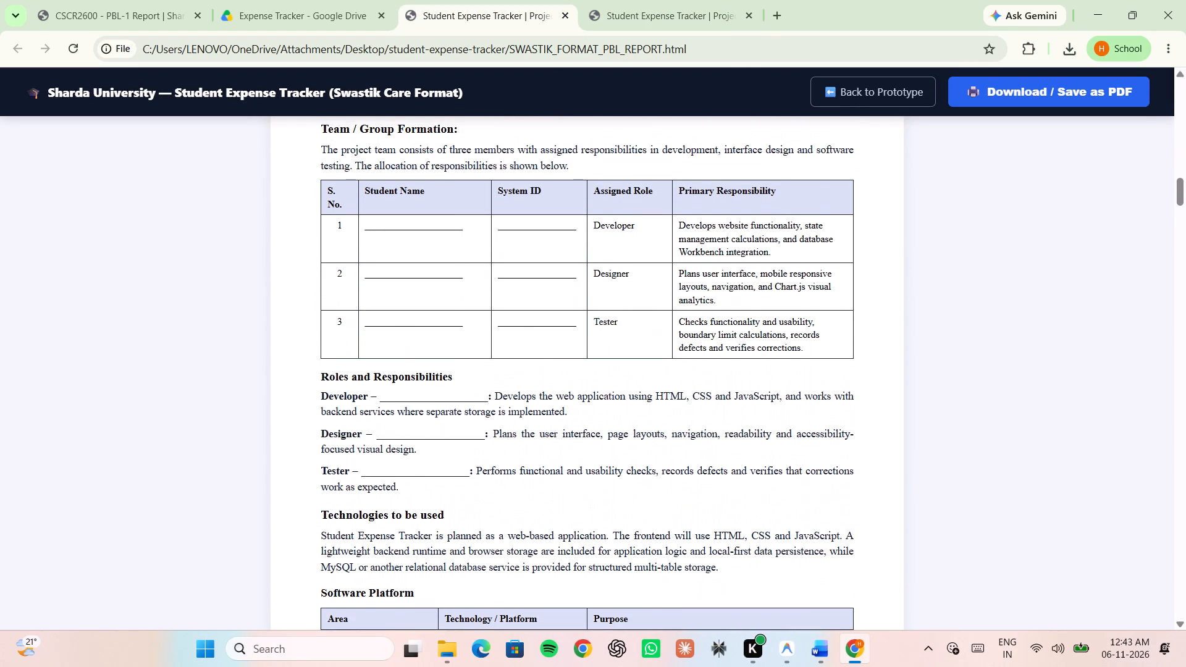
pyautogui.scroll(1, 736, 285)
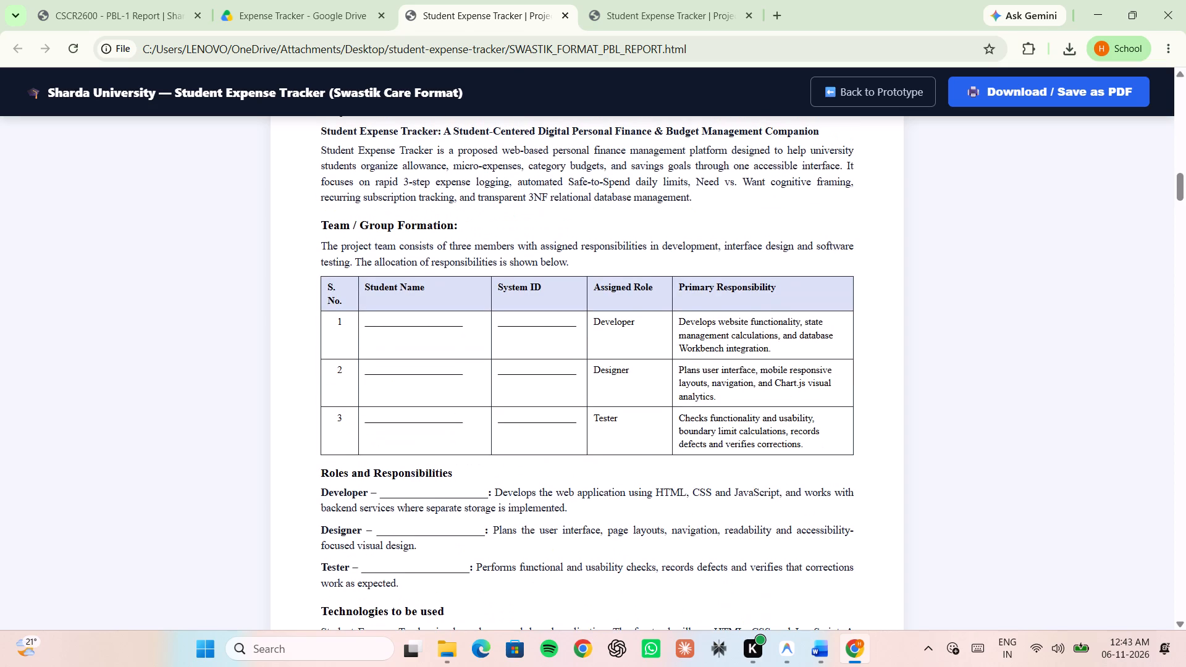
pyautogui.scroll(8, 736, 285)
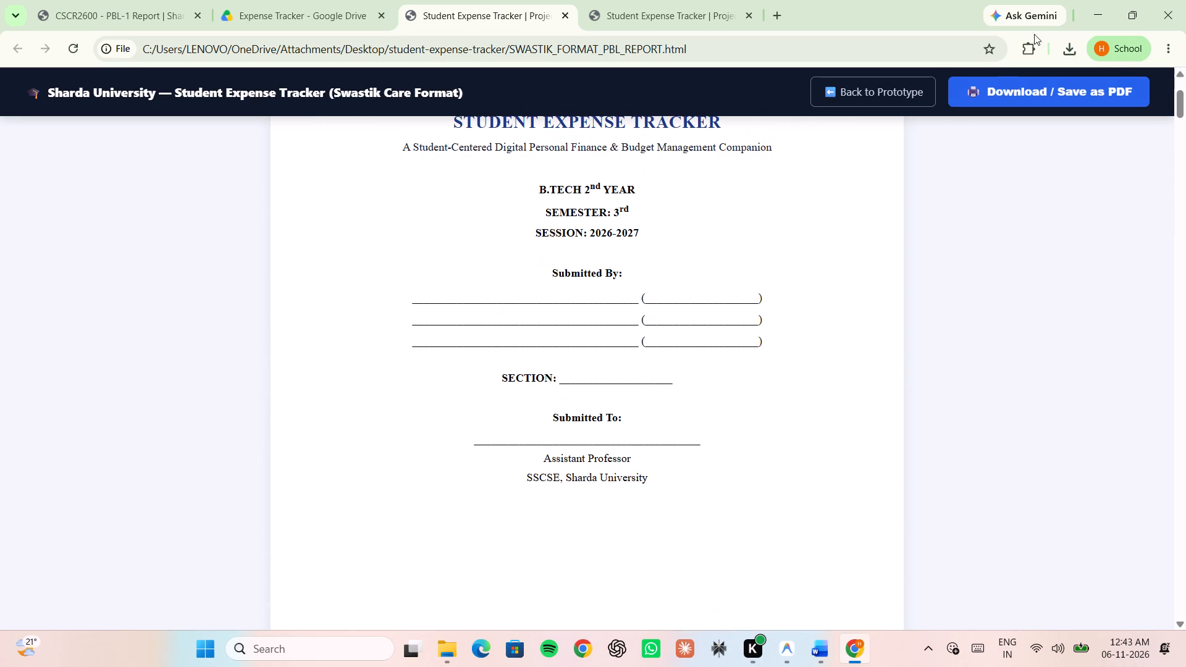
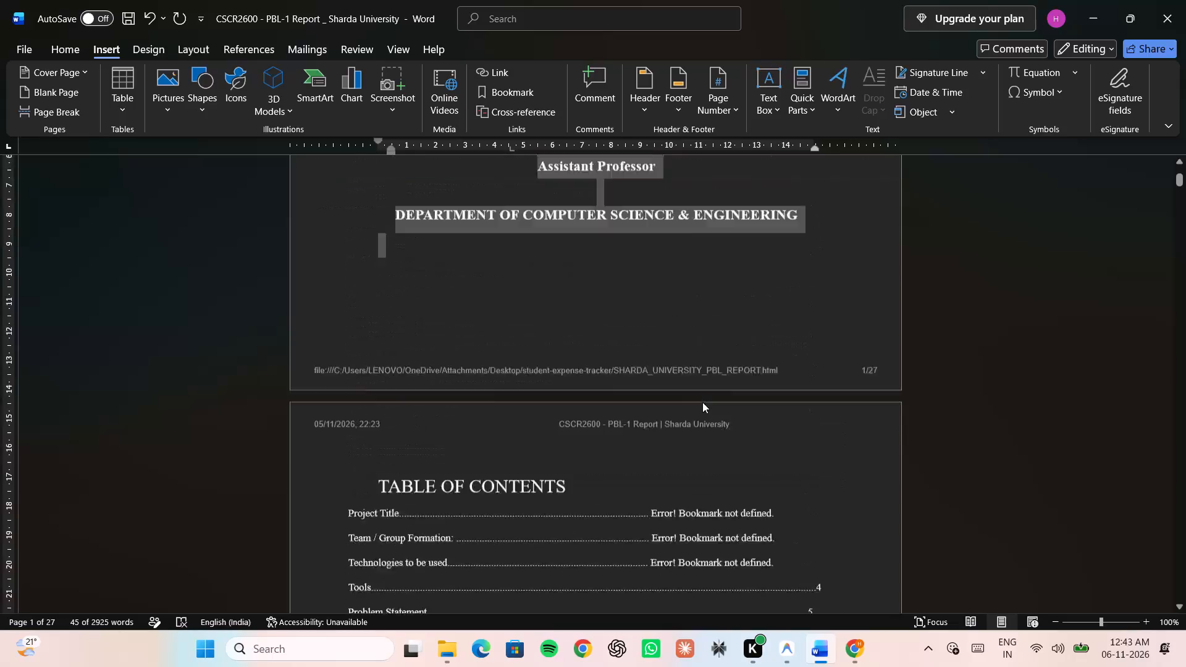
# Open the Student Expense Tracker _ Project Synopsis PDF from Downloads and convert it to an editable Word document.
pyautogui.scroll(4, 702, 402)
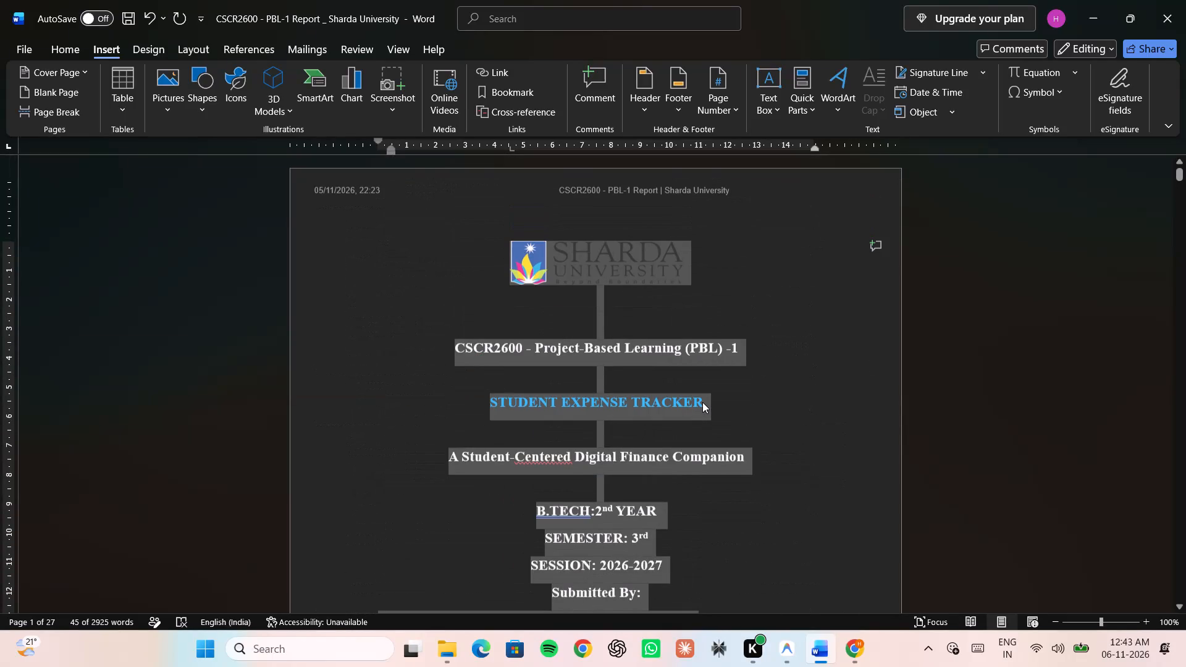
pyautogui.scroll(-9, 702, 402)
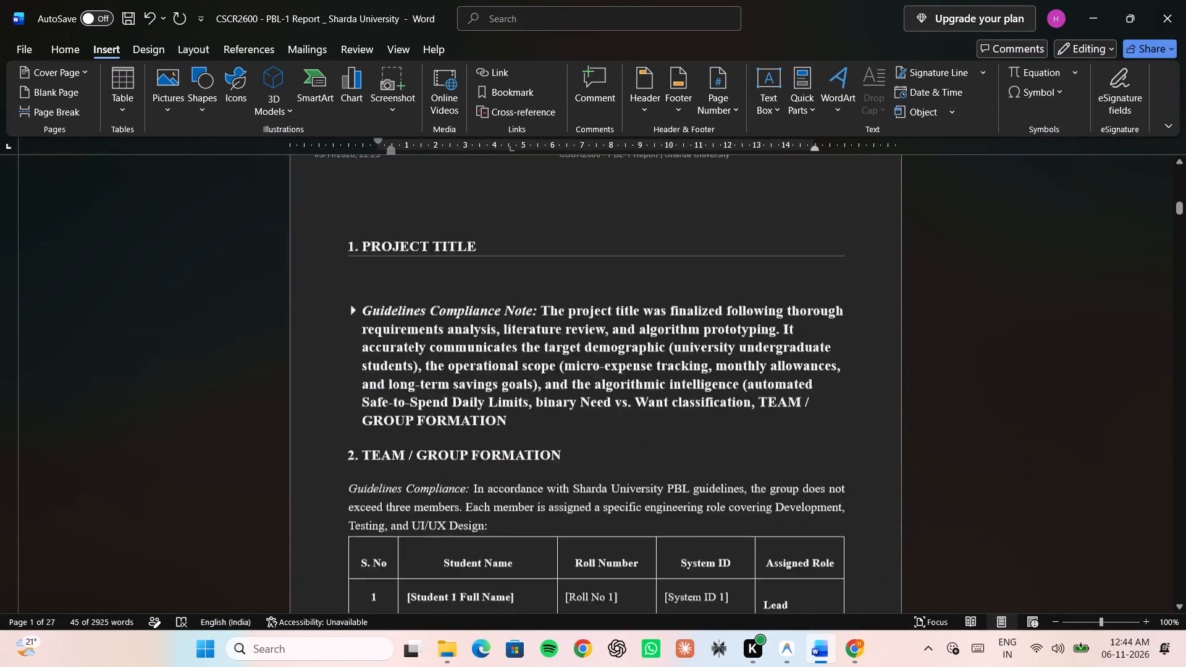
pyautogui.scroll(9, 702, 402)
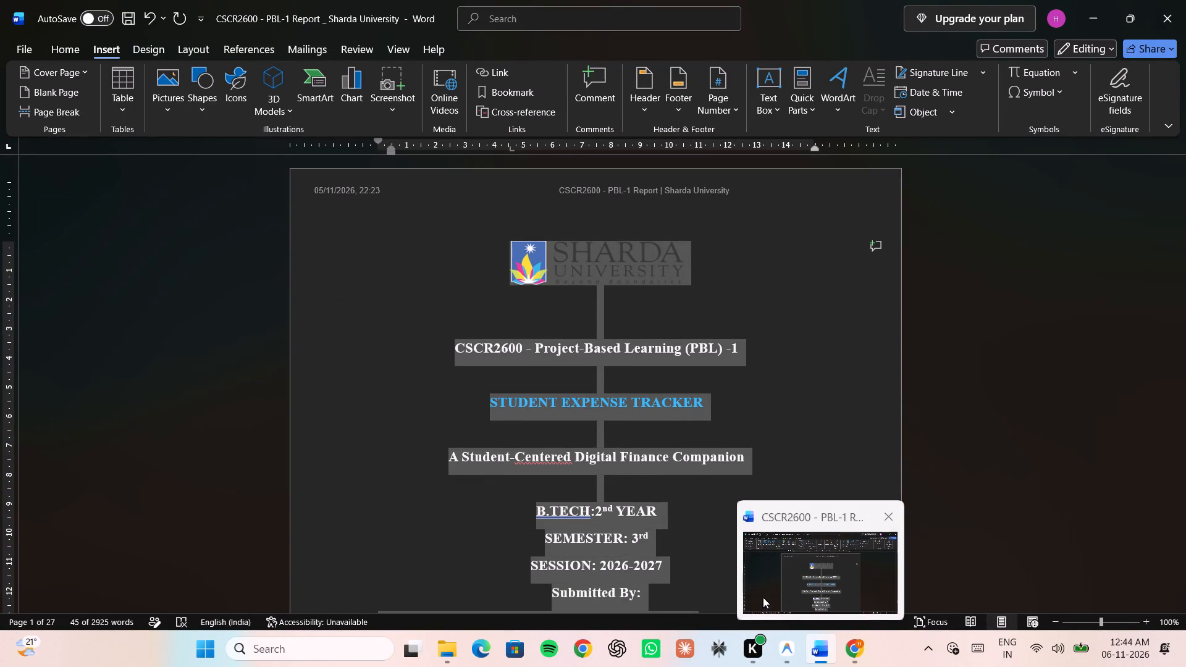
pyautogui.scroll(7, 422, 277)
pyautogui.click(23, 51)
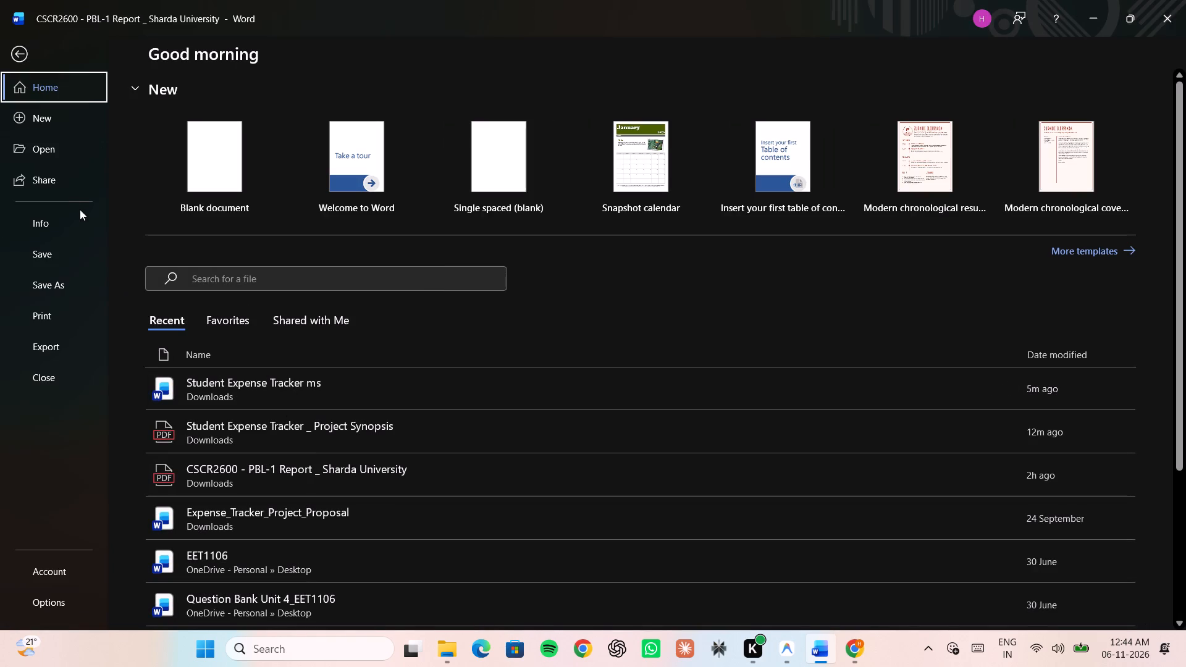
pyautogui.click(63, 157)
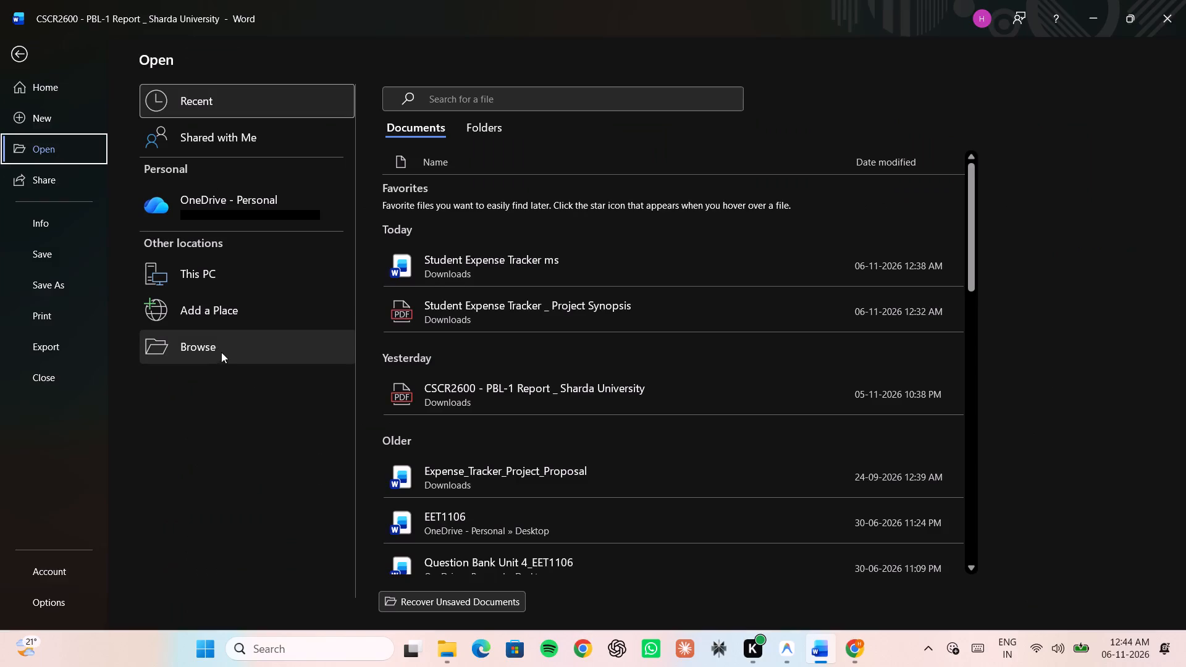
pyautogui.click(231, 367)
pyautogui.click(247, 364)
pyautogui.click(199, 347)
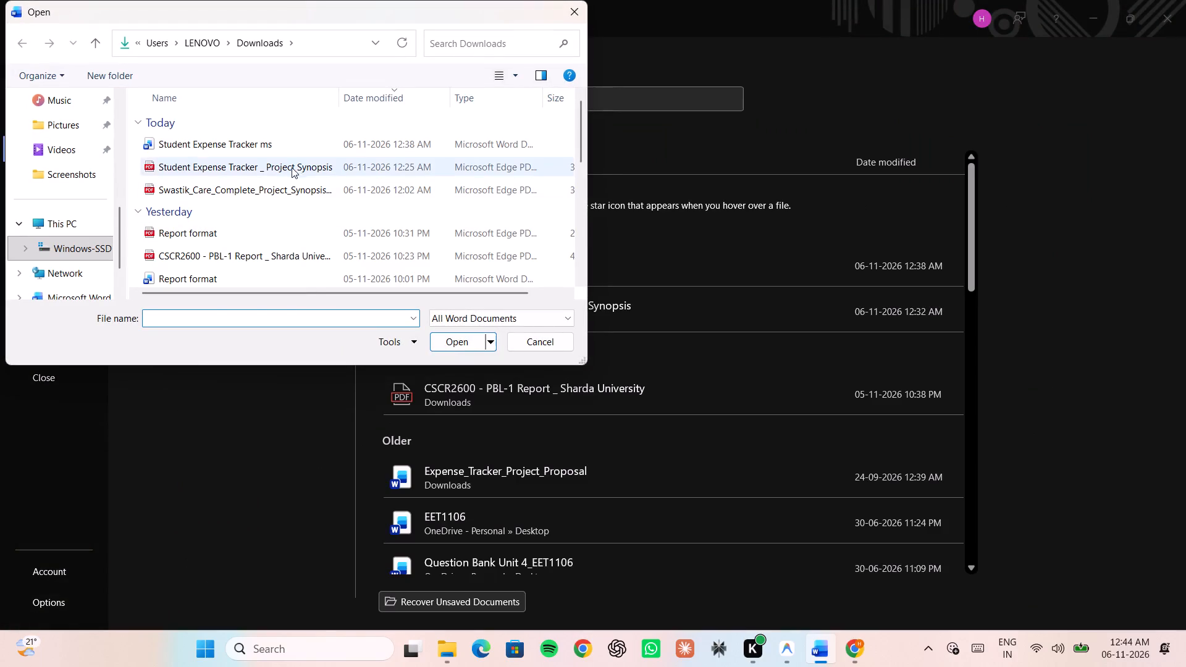
pyautogui.doubleClick(293, 166)
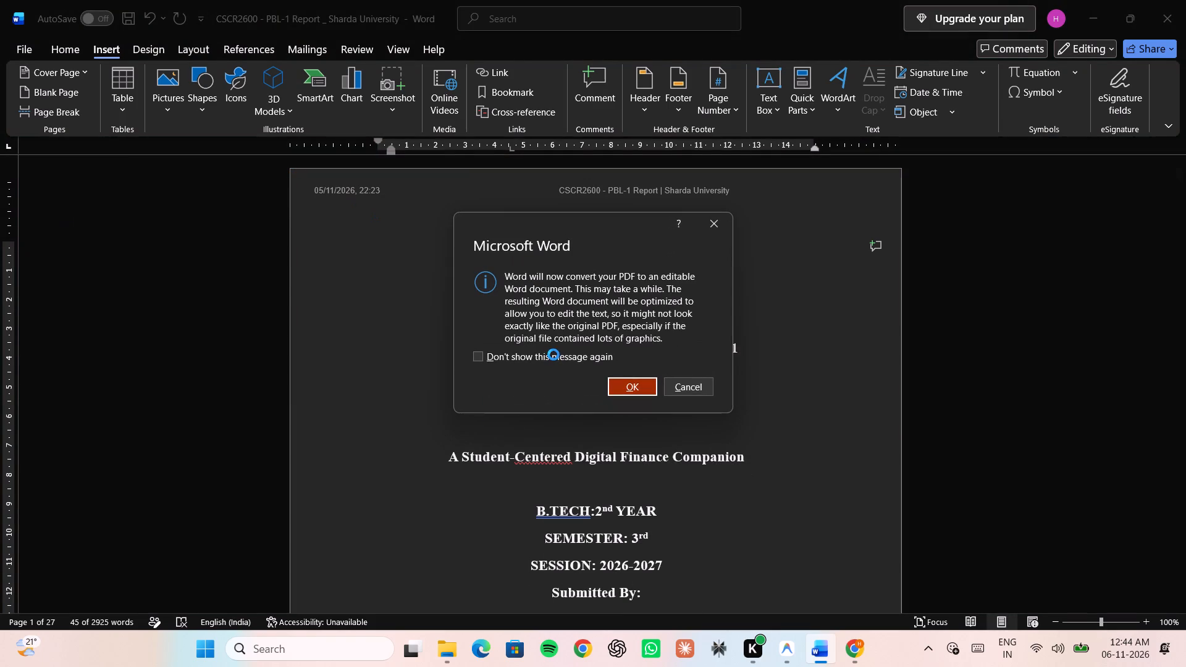
pyautogui.scroll(-1, 553, 354)
pyautogui.click(631, 385)
# Examine how the cover page and Table of Contents flow across the first pages of the converted synopsis.
pyautogui.scroll(8, 631, 385)
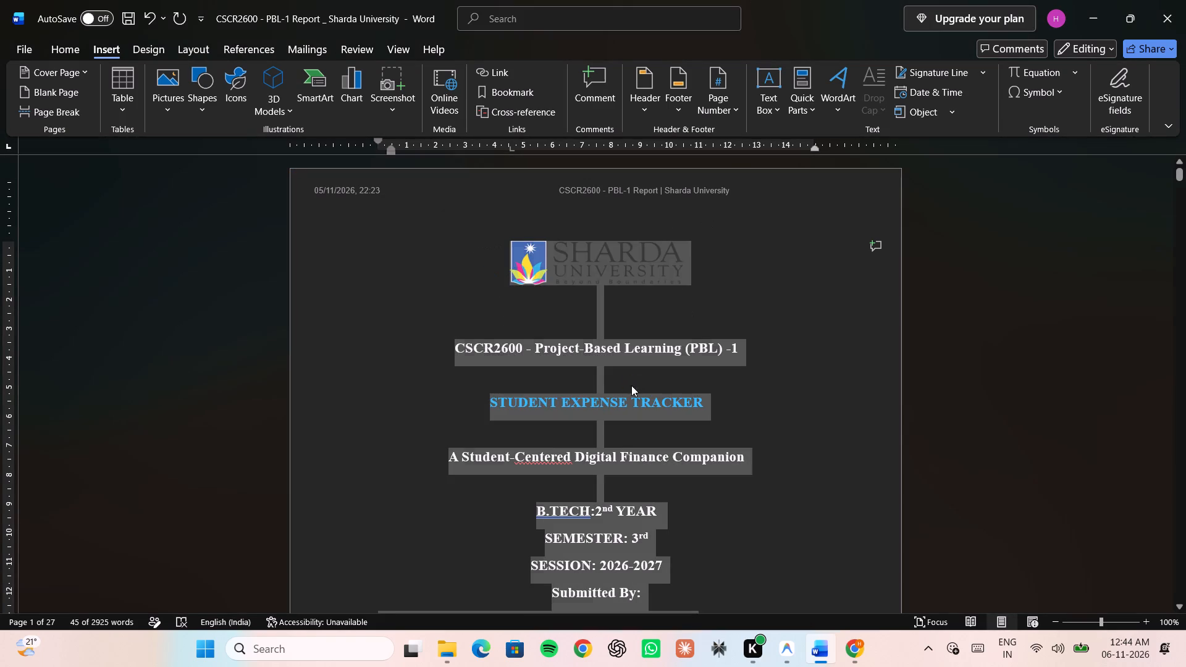
pyautogui.scroll(5, 631, 385)
pyautogui.scroll(-2, 631, 385)
pyautogui.scroll(8, 631, 385)
pyautogui.scroll(-3, 631, 385)
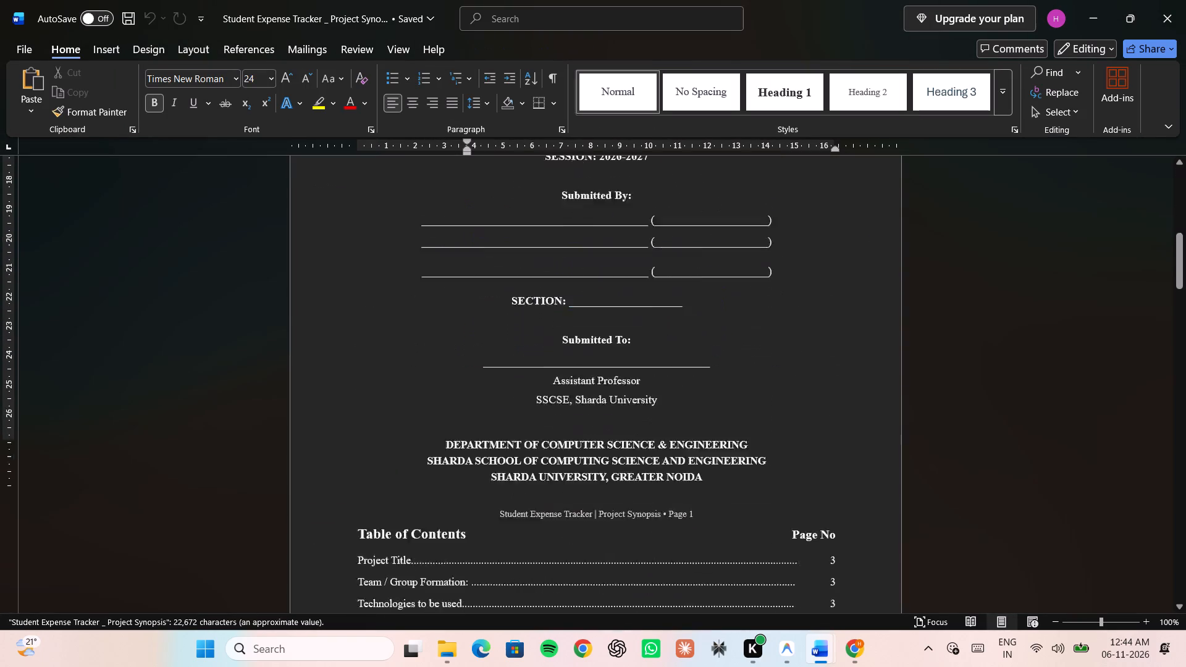
pyautogui.scroll(1, 631, 385)
pyautogui.scroll(-2, 631, 385)
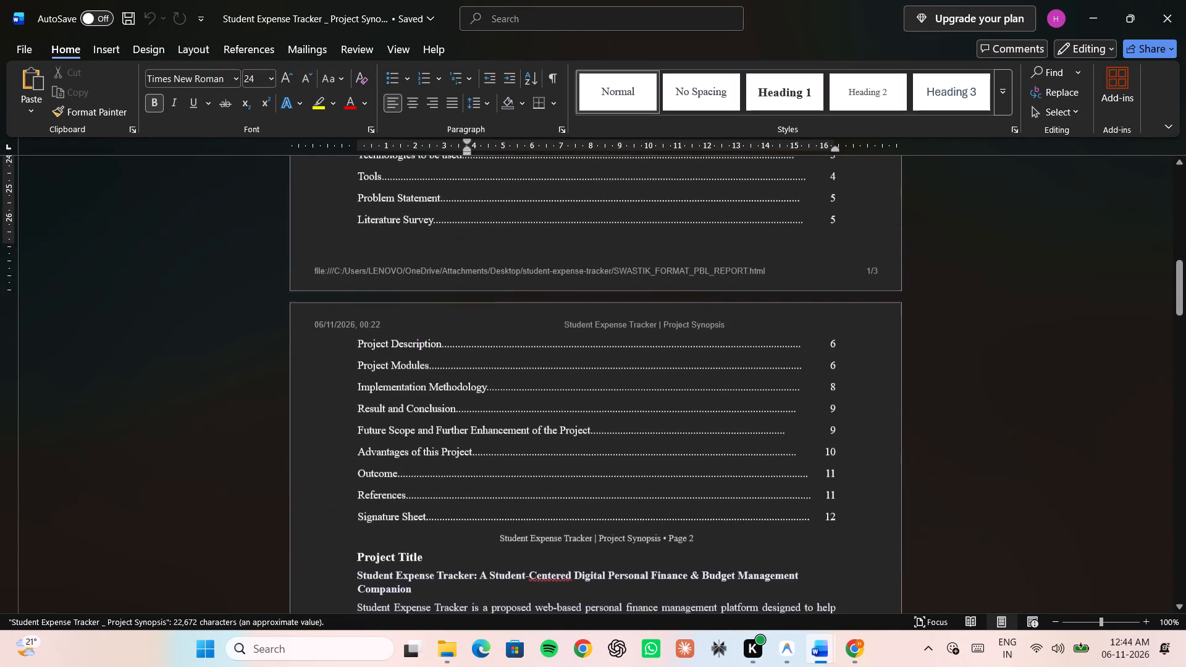
pyautogui.scroll(6, 631, 385)
pyautogui.scroll(-6, 631, 385)
pyautogui.scroll(3, 631, 385)
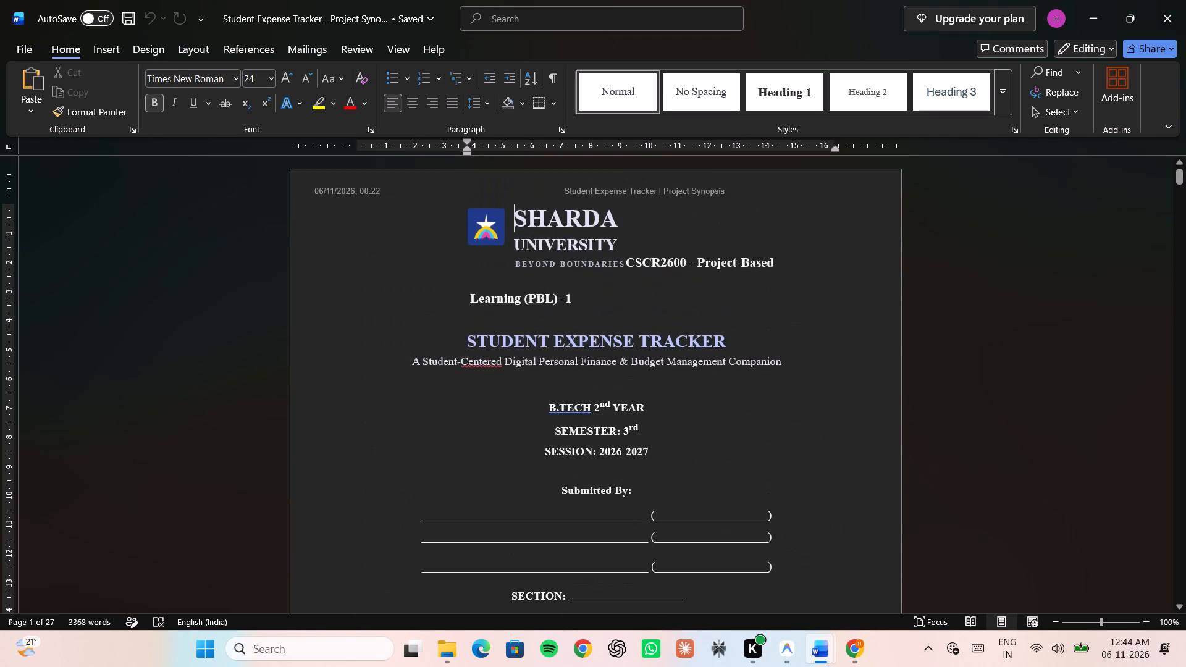
# Insert six blank lines before the Table of Contents heading to push it off the cover page onto the second page.
pyautogui.scroll(-2, 631, 385)
pyautogui.scroll(-1, 510, 412)
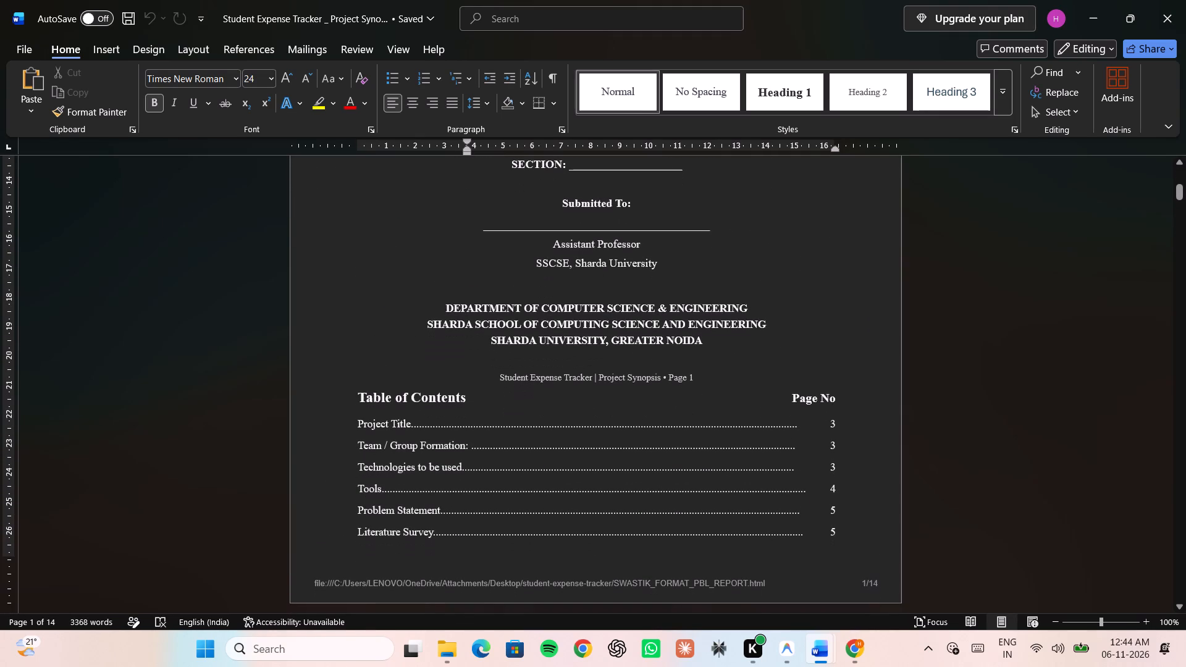
pyautogui.click(353, 402)
pyautogui.press('Return')
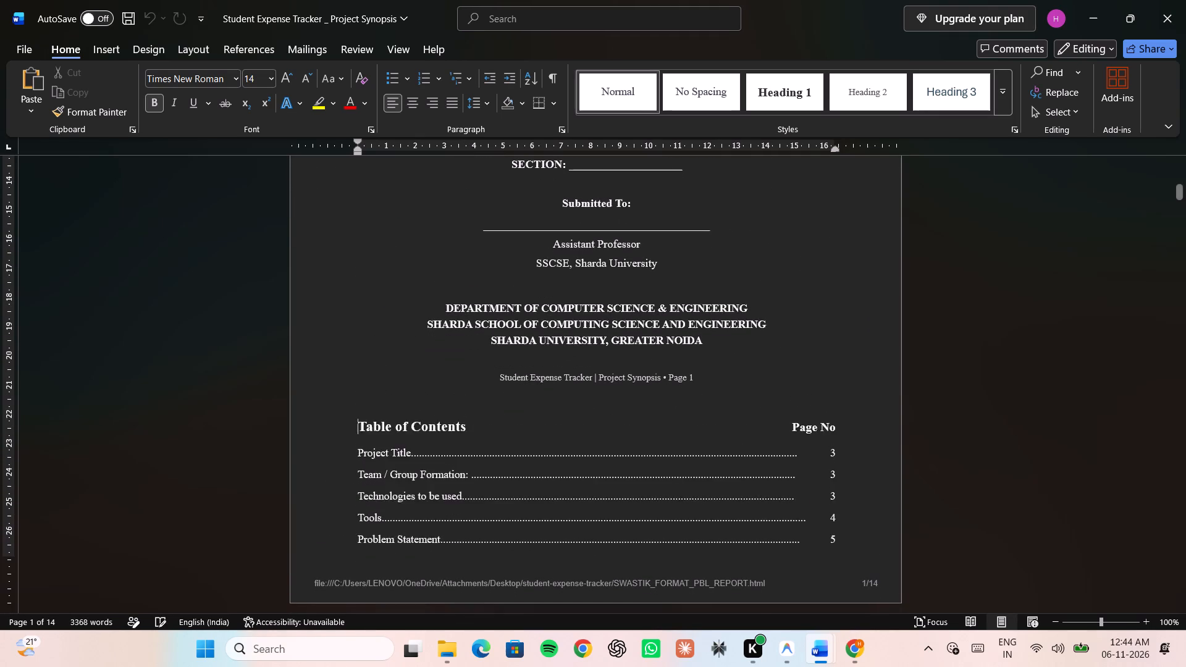
pyautogui.press('Return')
pyautogui.press('Return')
pyautogui.press('Return')
pyautogui.press('Return')
pyautogui.press('Return')
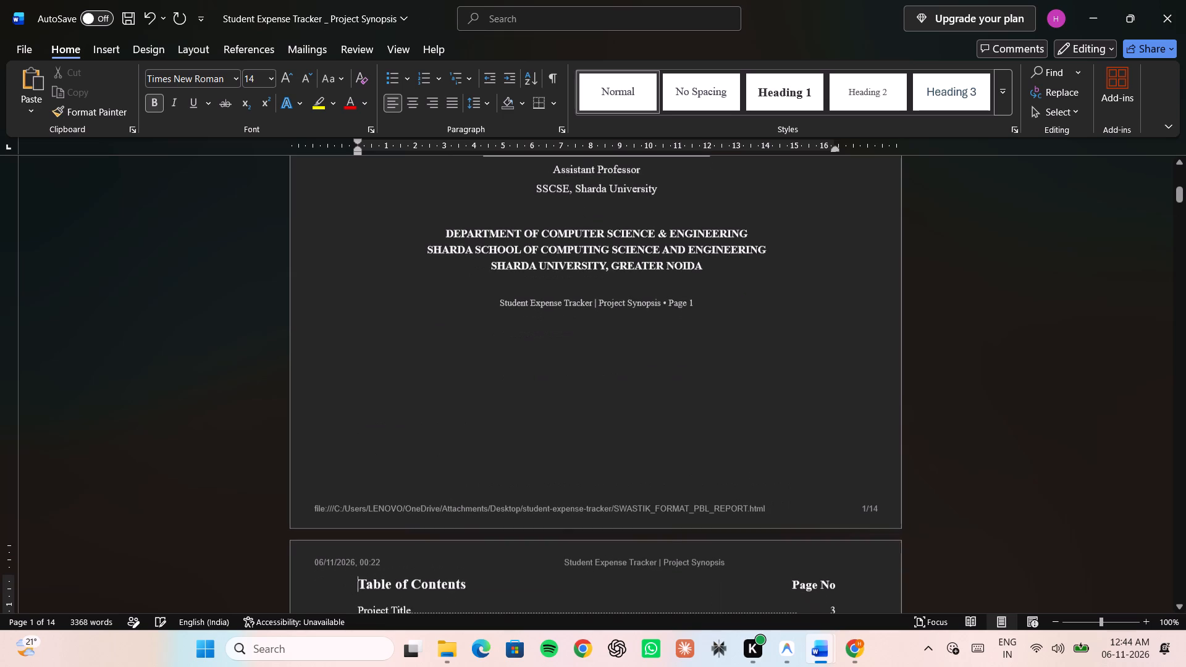
# Insert eleven blank lines before the Project Title heading to separate it from the Table of Contents.
pyautogui.scroll(3, 408, 316)
pyautogui.scroll(-6, 408, 316)
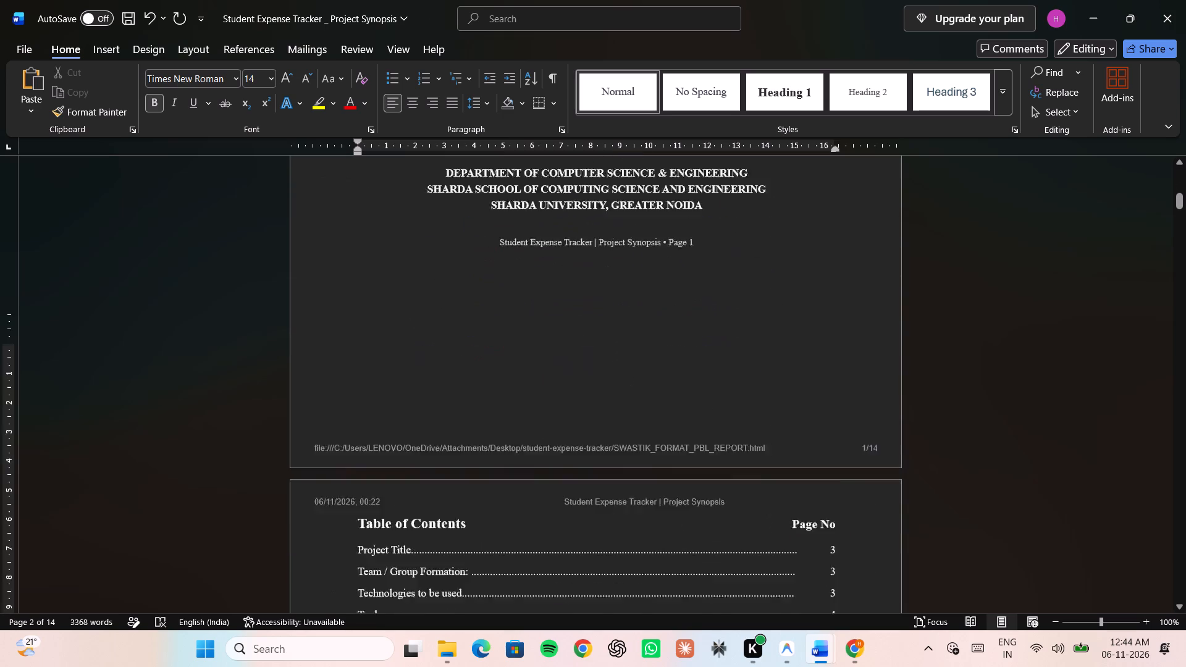
pyautogui.scroll(-1, 408, 316)
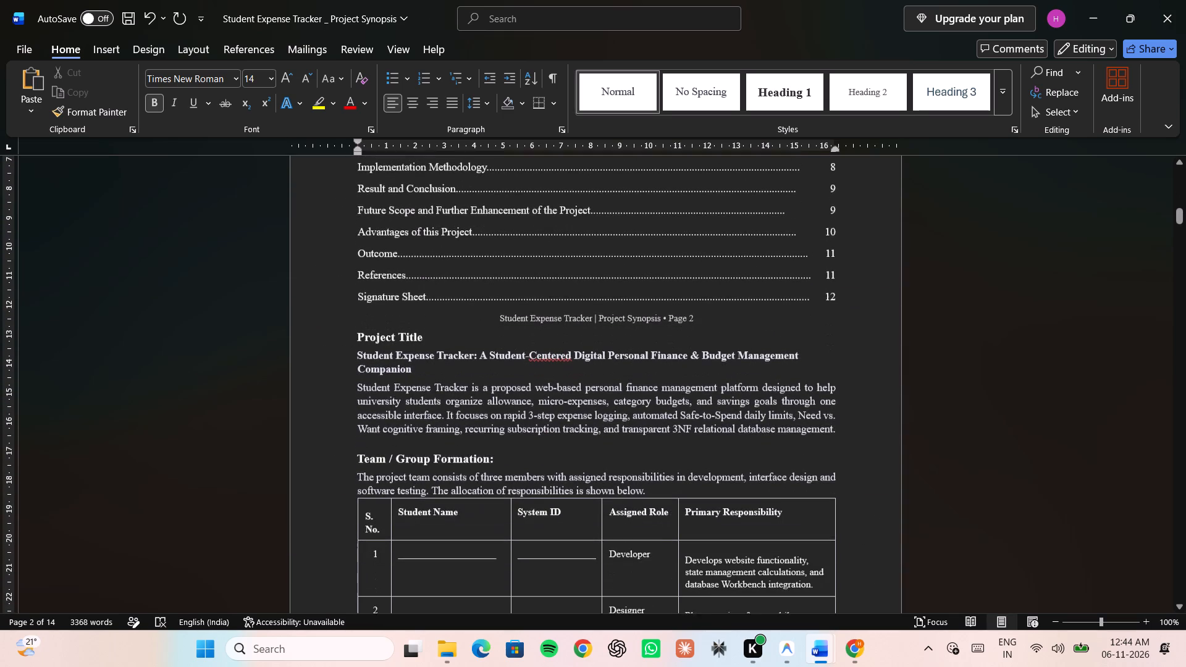
pyautogui.scroll(-1, 408, 316)
pyautogui.click(363, 335)
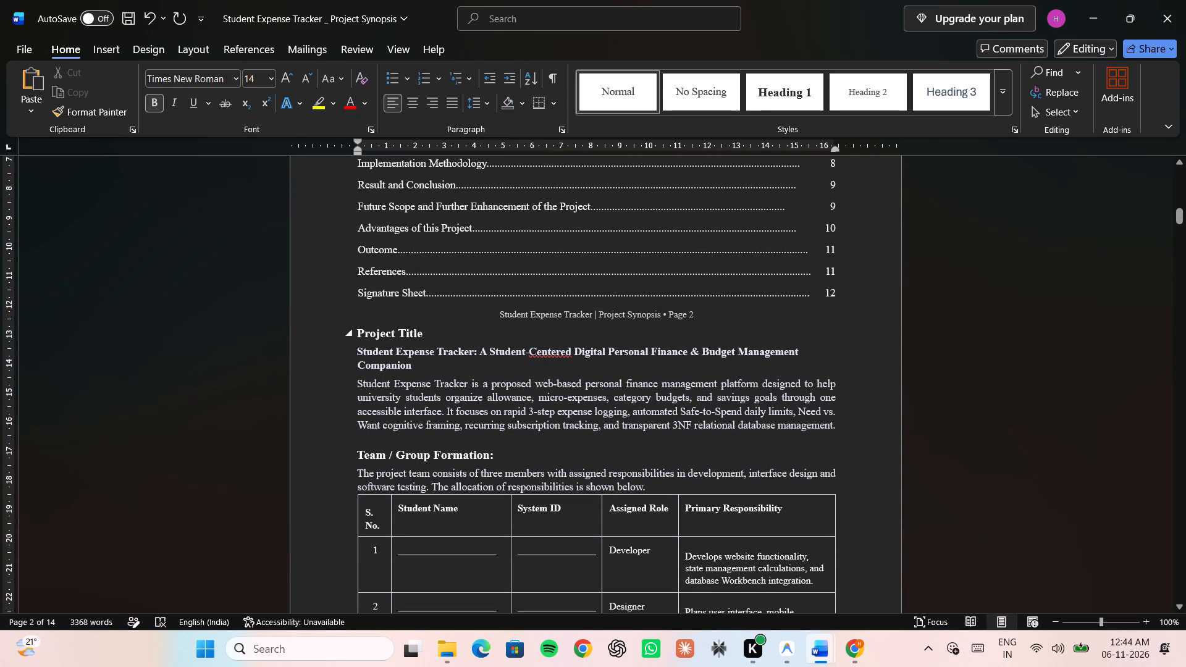
pyautogui.press('Left')
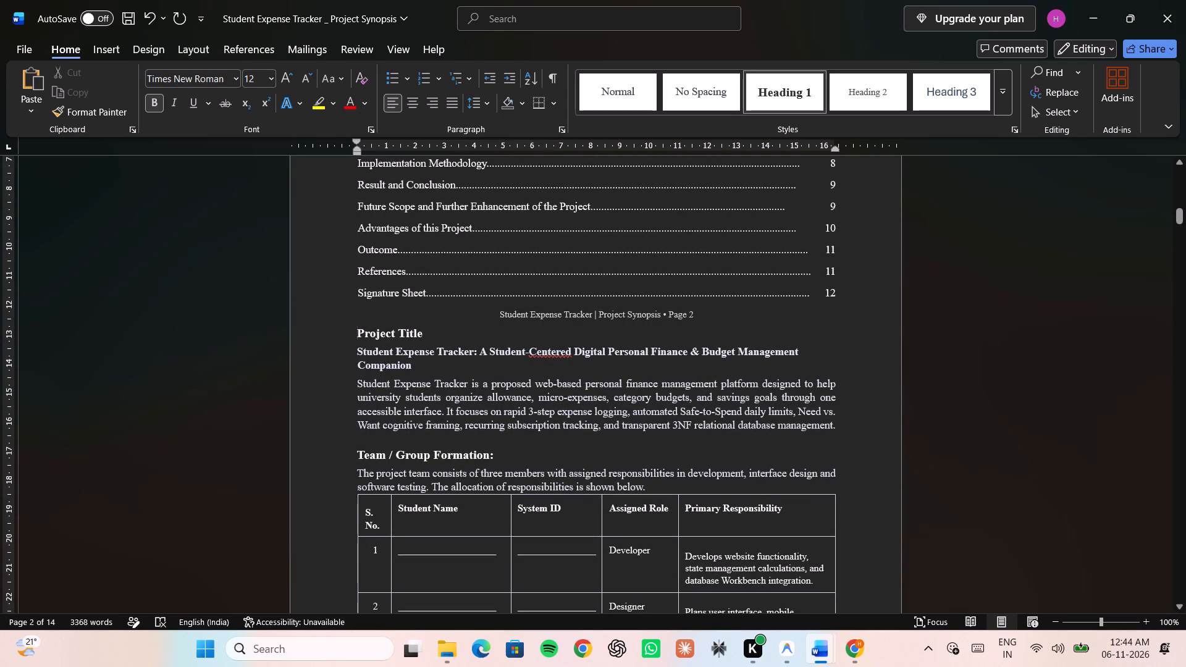
pyautogui.press('Return')
pyautogui.press('Return')
pyautogui.press('Return')
pyautogui.press('Return')
pyautogui.press('Return')
pyautogui.press('Return')
pyautogui.press('Return')
pyautogui.press('Return')
pyautogui.press('Return')
pyautogui.press('Return')
pyautogui.press('Return')
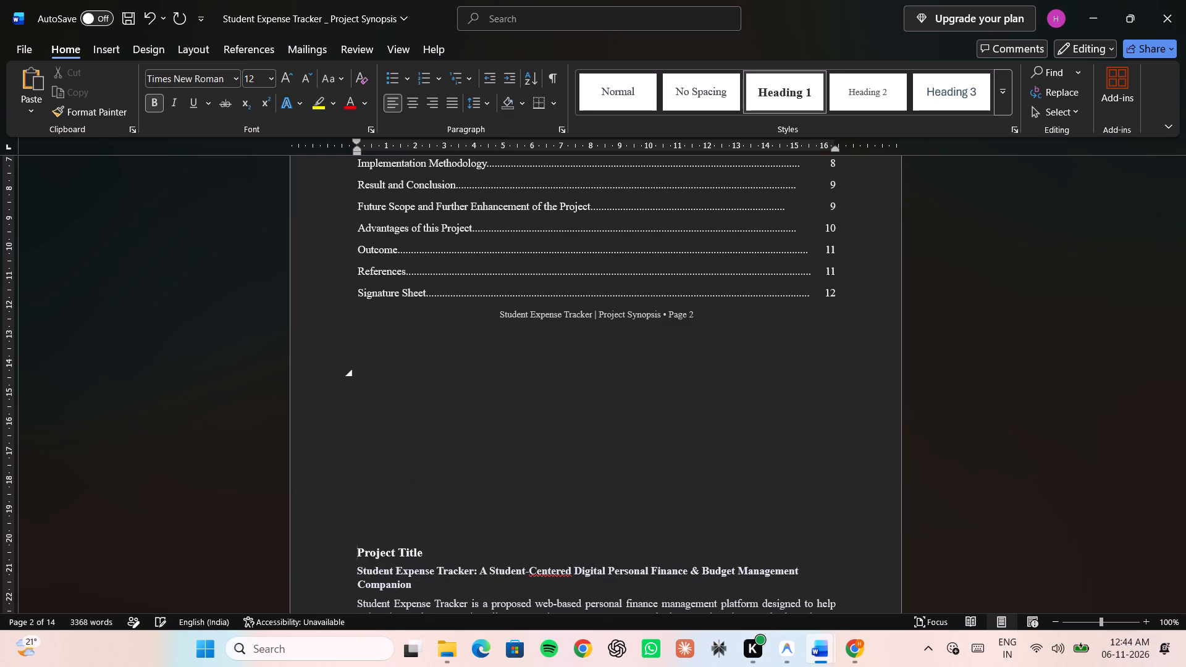
# Add seven more blank lines before the Project Title heading to push it further down the Table of Contents page.
pyautogui.scroll(-3, 371, 375)
pyautogui.scroll(1, 371, 375)
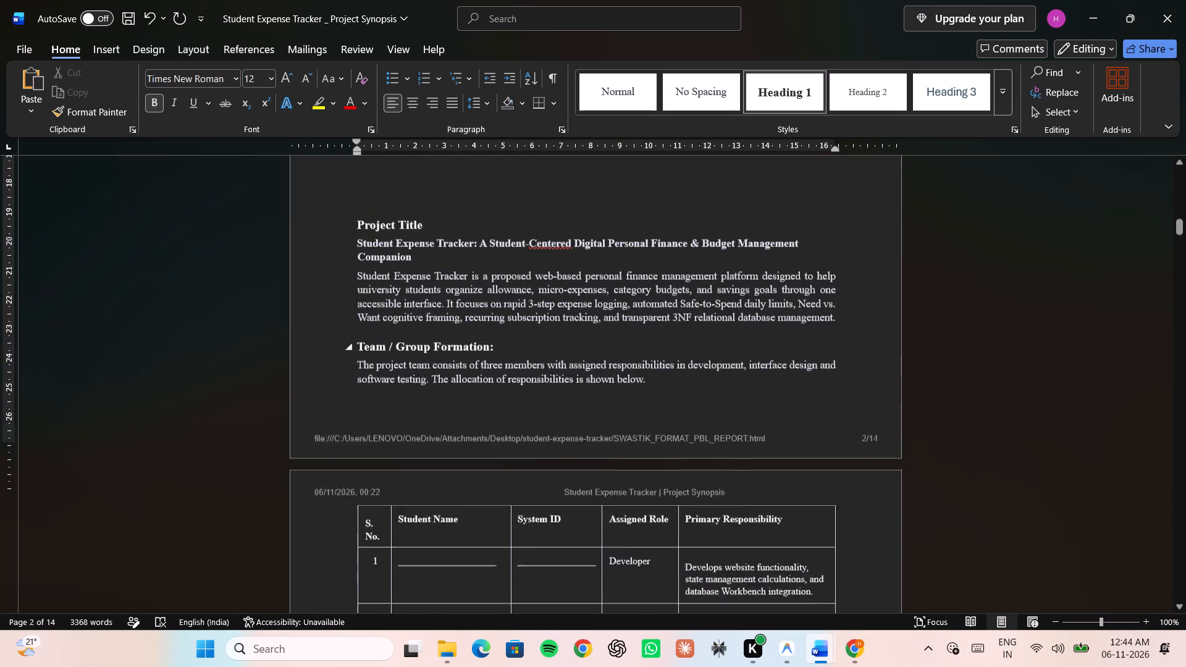
pyautogui.scroll(1, 371, 375)
pyautogui.press('Return')
pyautogui.press('Return')
pyautogui.press('Return')
pyautogui.press('Return')
pyautogui.press('Return')
pyautogui.press('Return')
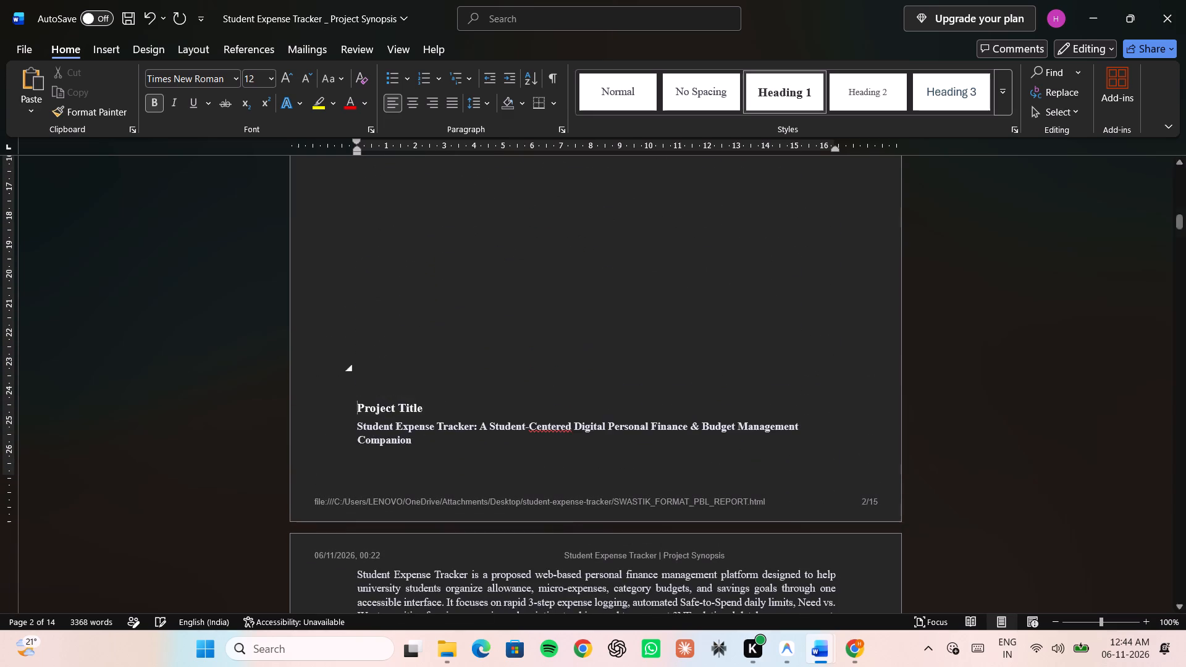
pyautogui.press('Return')
pyautogui.press('Return')
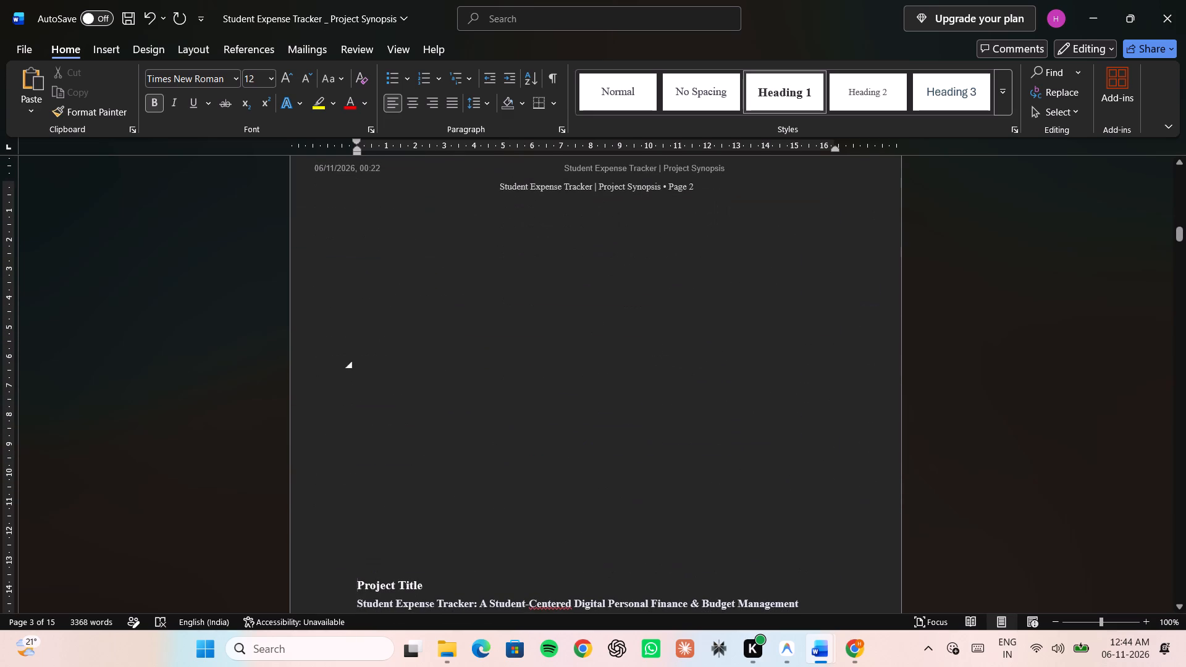
pyautogui.press('BackSpace')
# Examine the Team / Group Formation, Technologies and Software Platform sections for split tables and page breaks.
pyautogui.scroll(2, 453, 356)
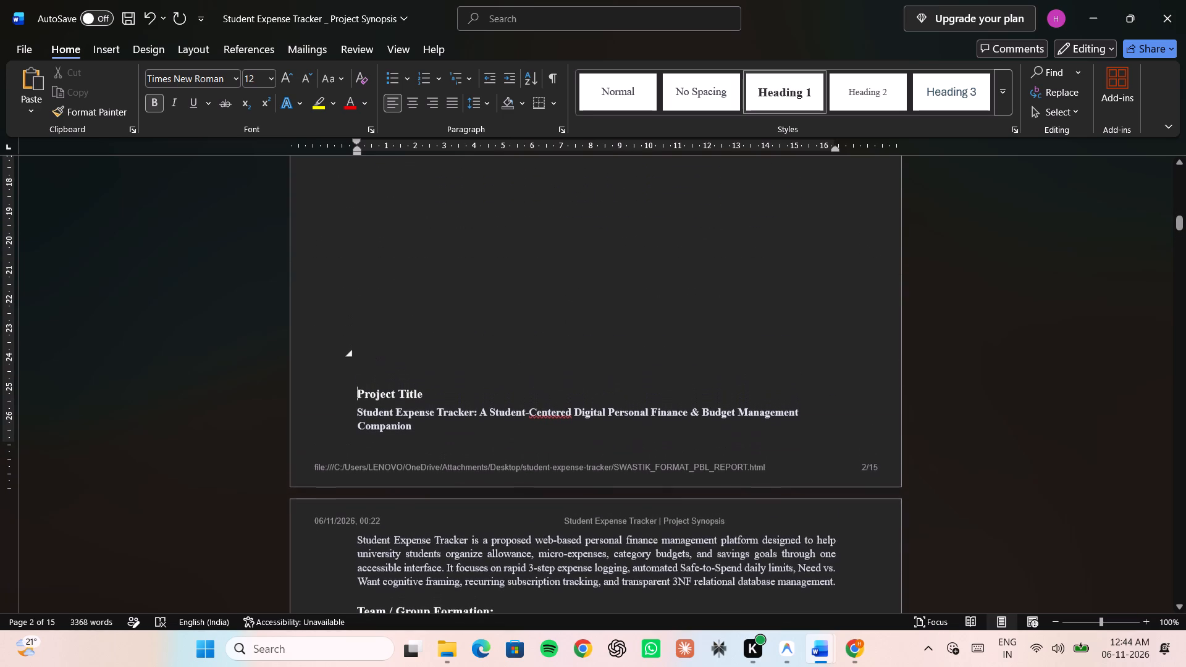
pyautogui.scroll(-1, 453, 356)
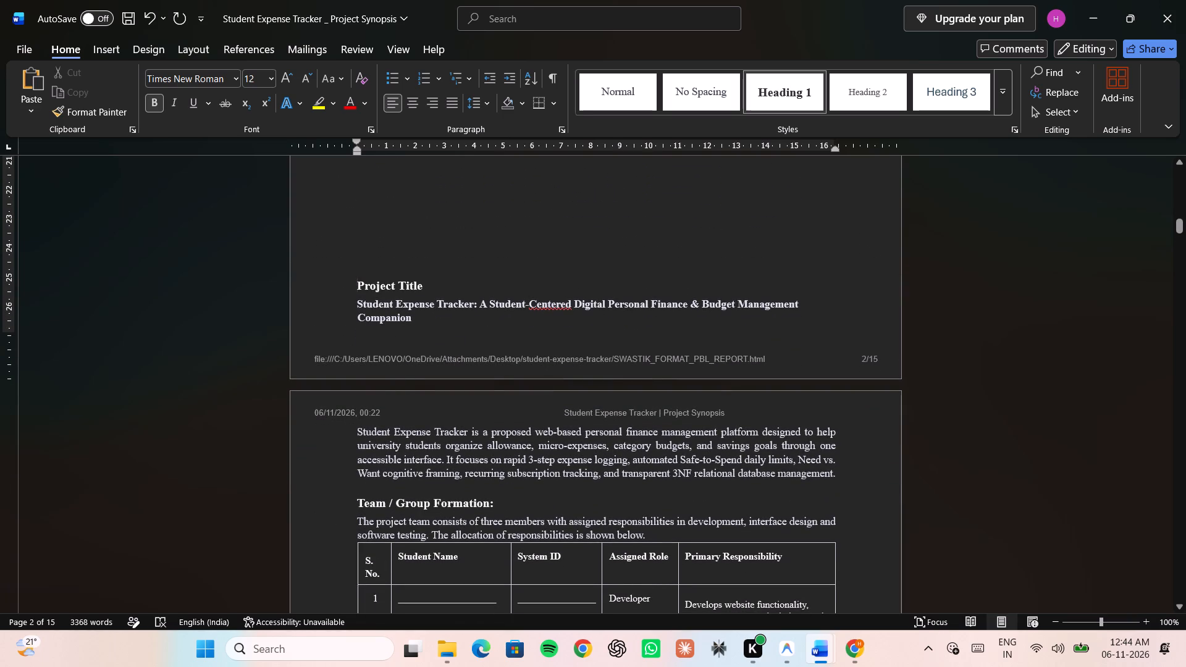
pyautogui.scroll(-1, 521, 334)
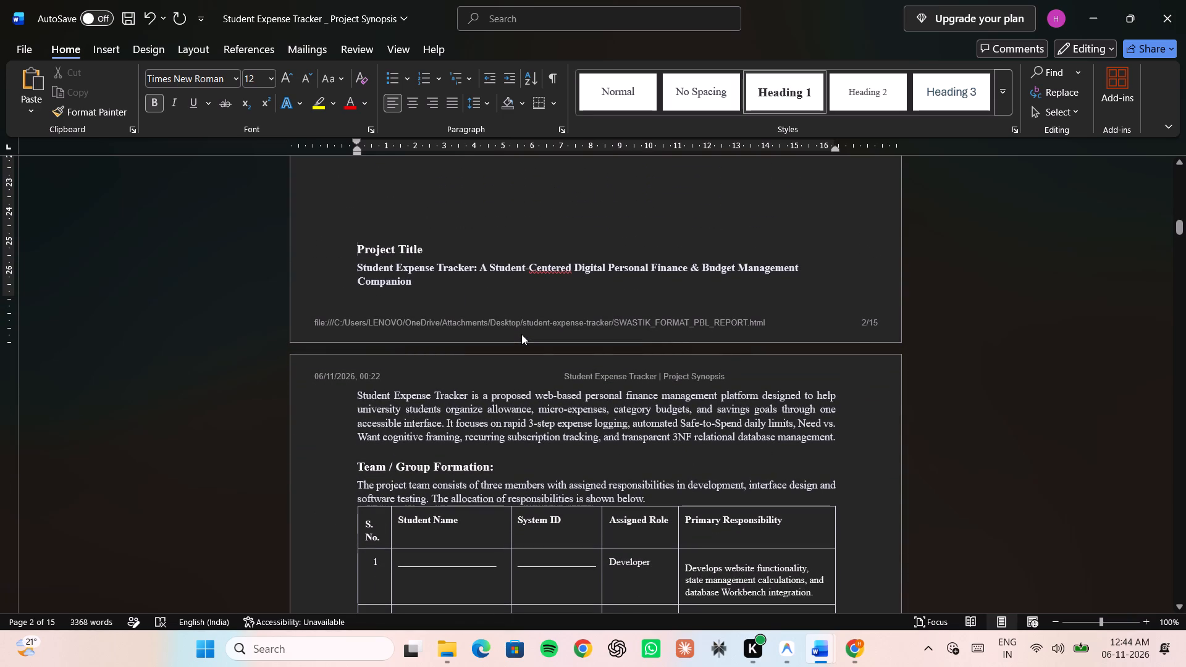
pyautogui.scroll(-2, 521, 334)
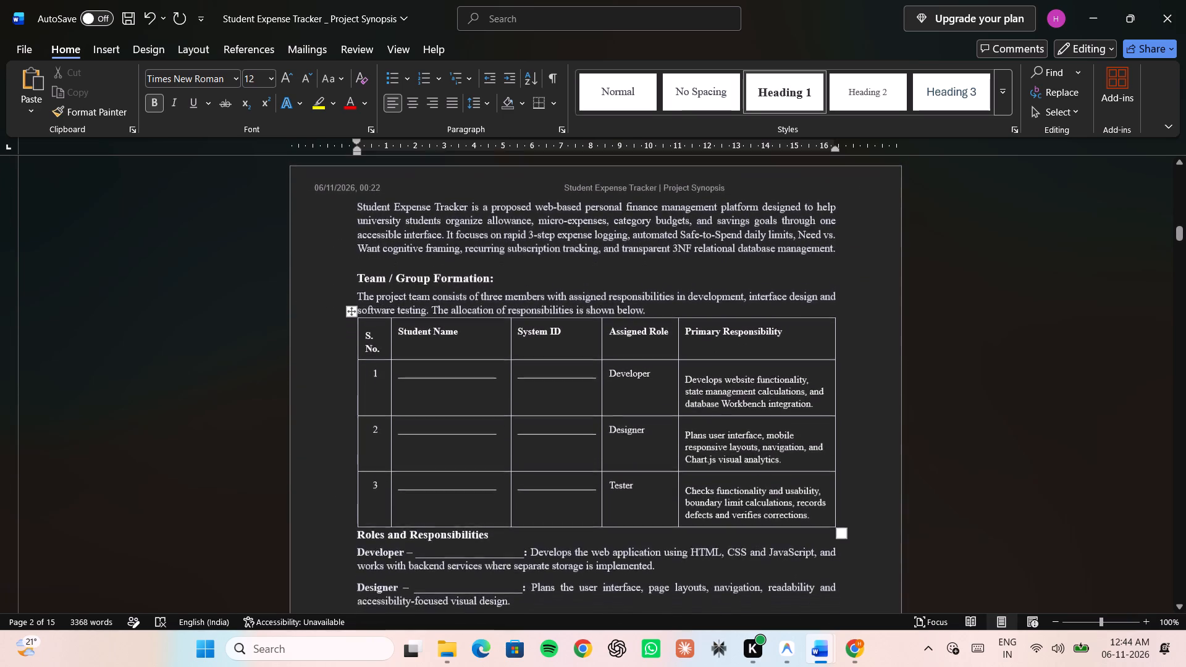
pyautogui.scroll(-2, 521, 334)
pyautogui.scroll(2, 521, 334)
pyautogui.hscroll(1, 521, 334)
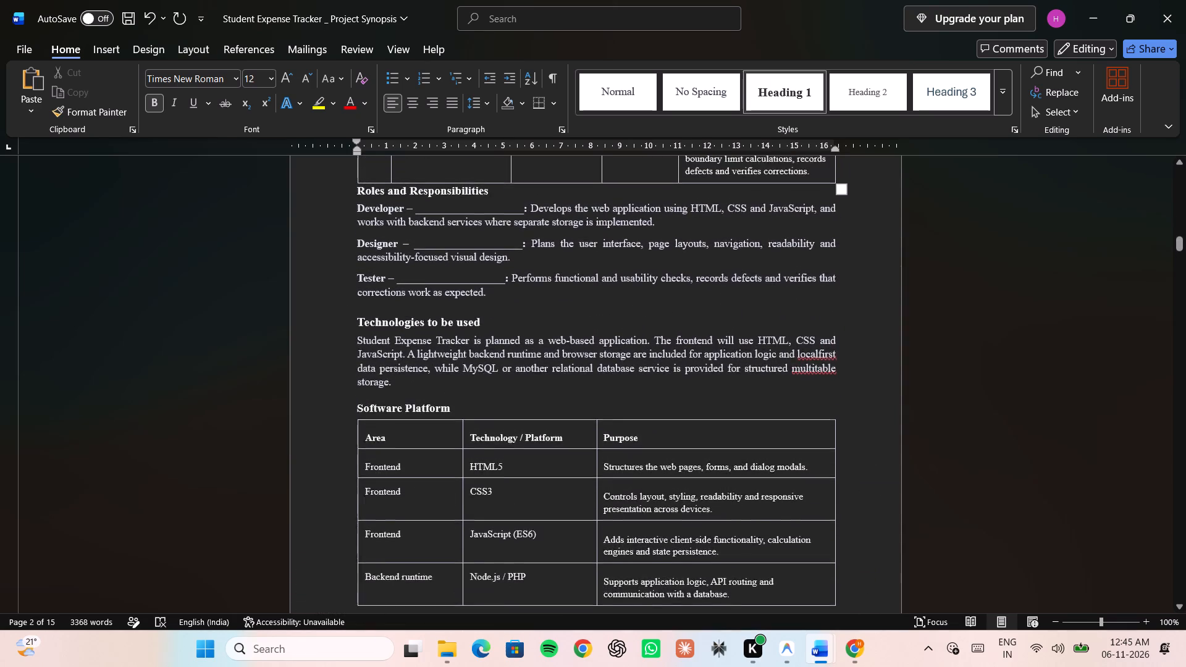
pyautogui.hscroll(2, 521, 334)
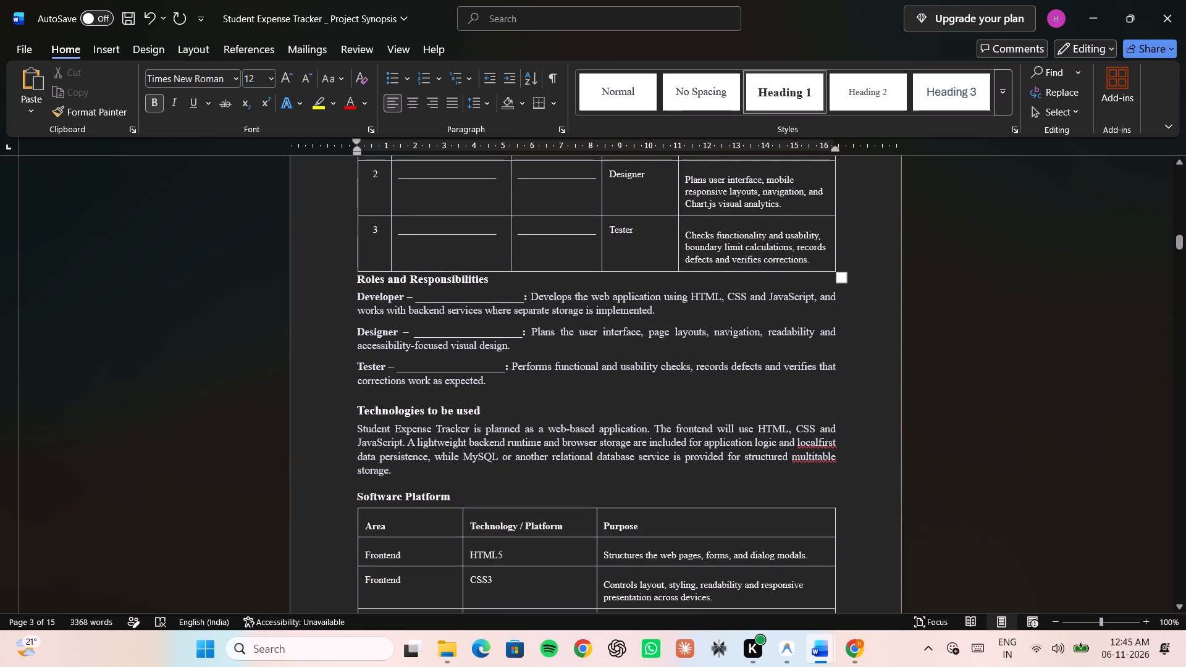
pyautogui.hscroll(1, 521, 334)
pyautogui.scroll(-1, 521, 334)
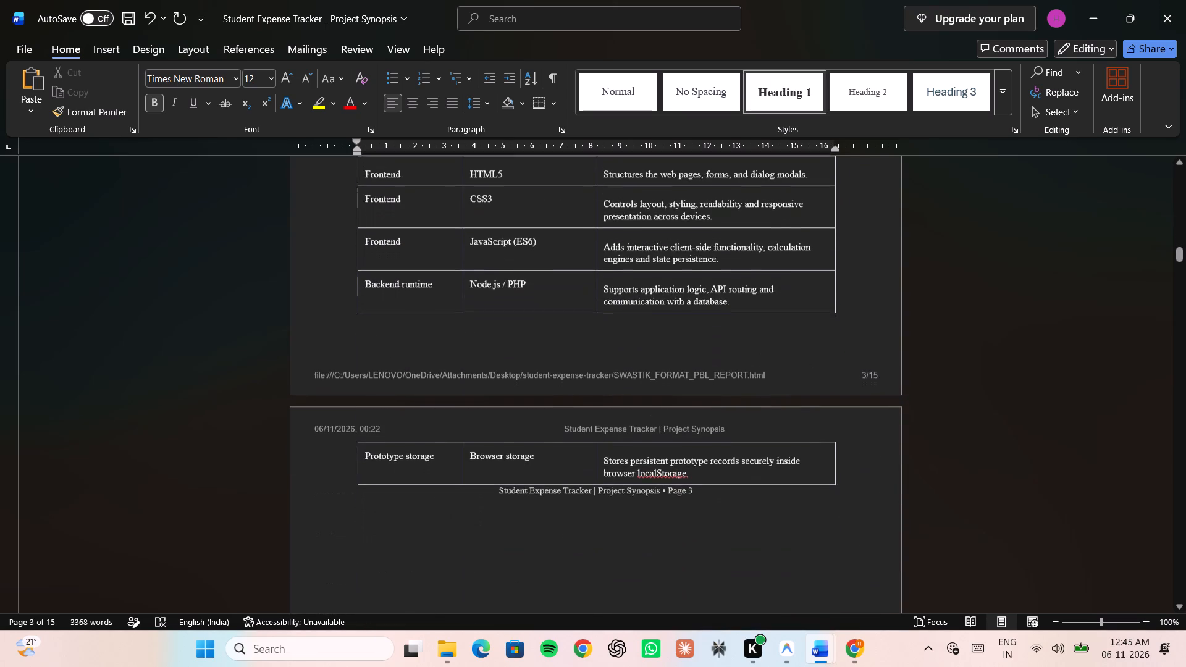
pyautogui.scroll(-6, 521, 334)
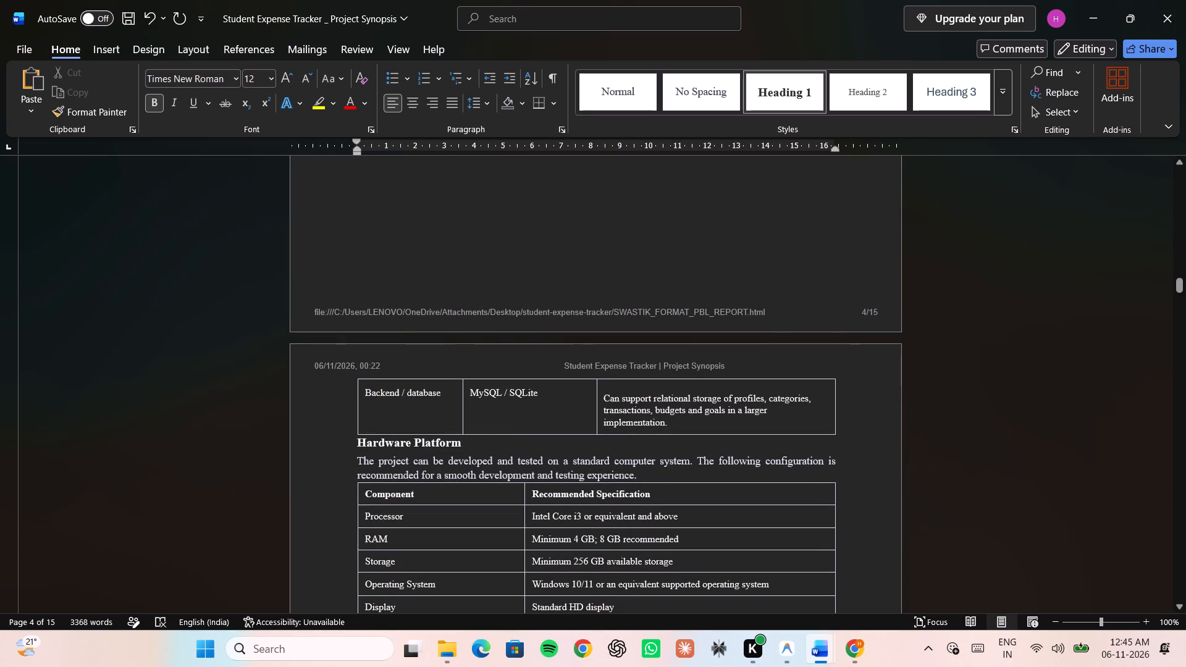
pyautogui.click(348, 408)
pyautogui.click(403, 382)
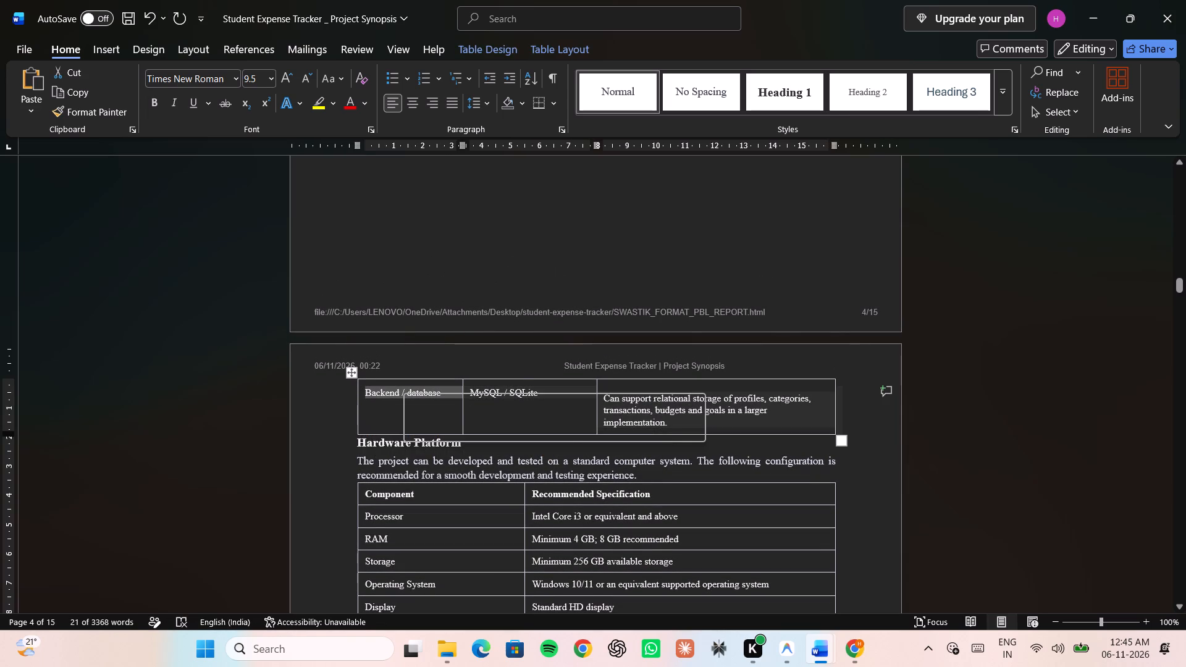
pyautogui.click(340, 424)
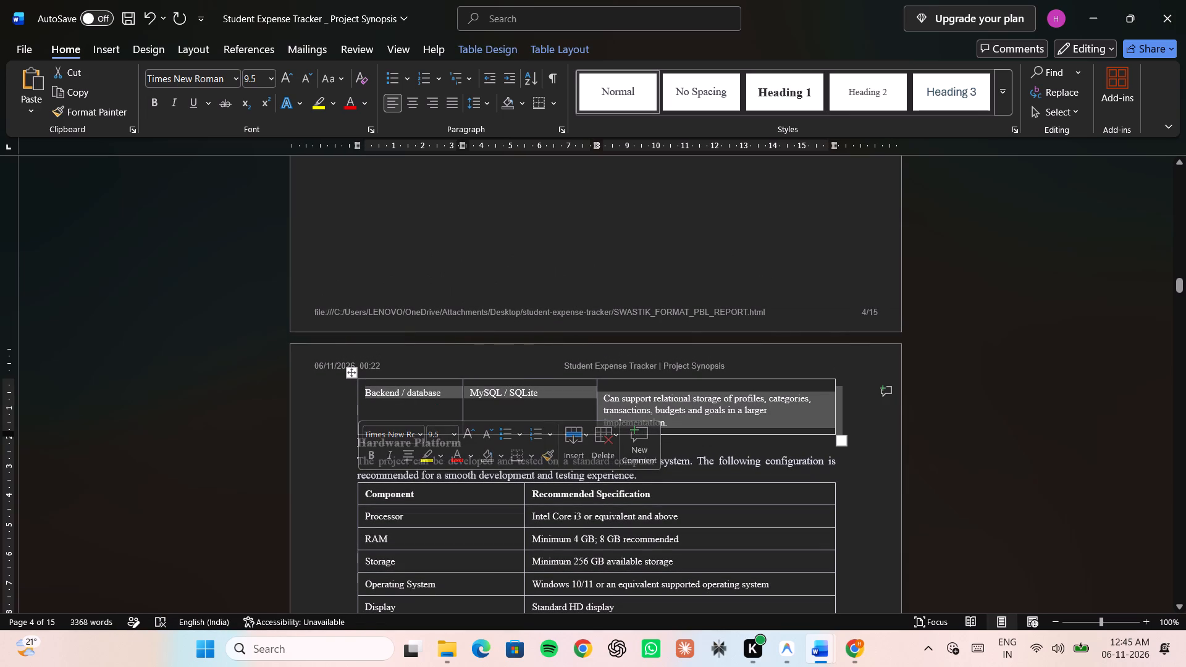
# Examine the rest of the synopsis, from Hardware Platform to the Signature table, for split tables and misplaced page breaks.
pyautogui.scroll(-2, 499, 287)
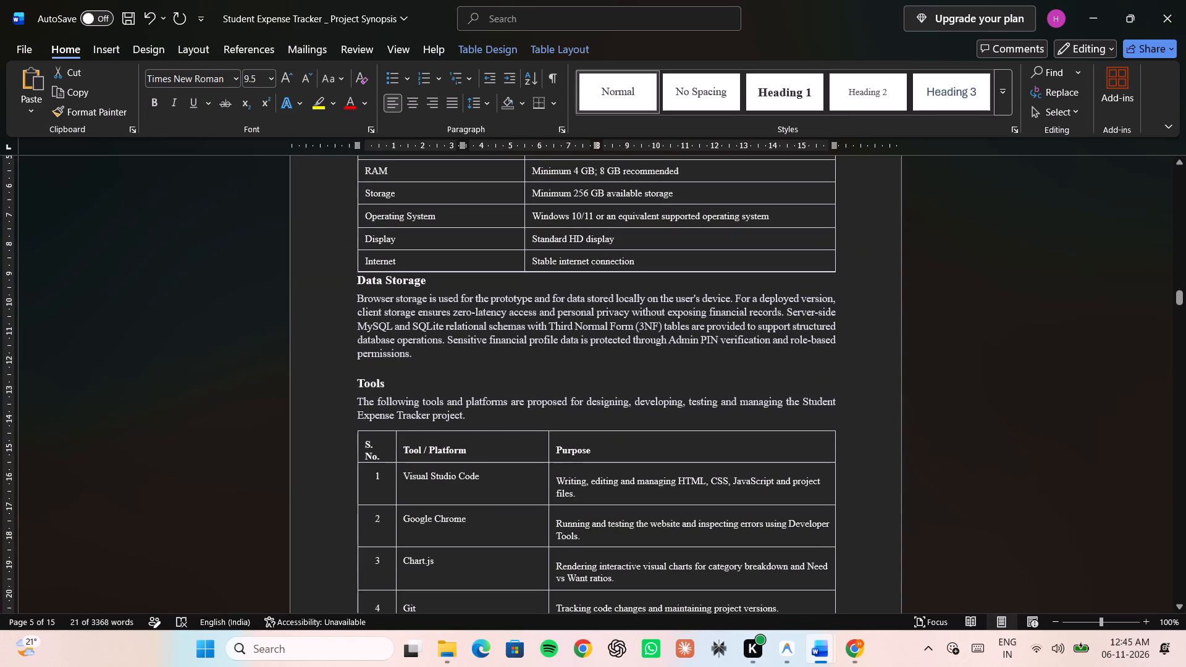
pyautogui.click(460, 354)
pyautogui.scroll(-3, 460, 354)
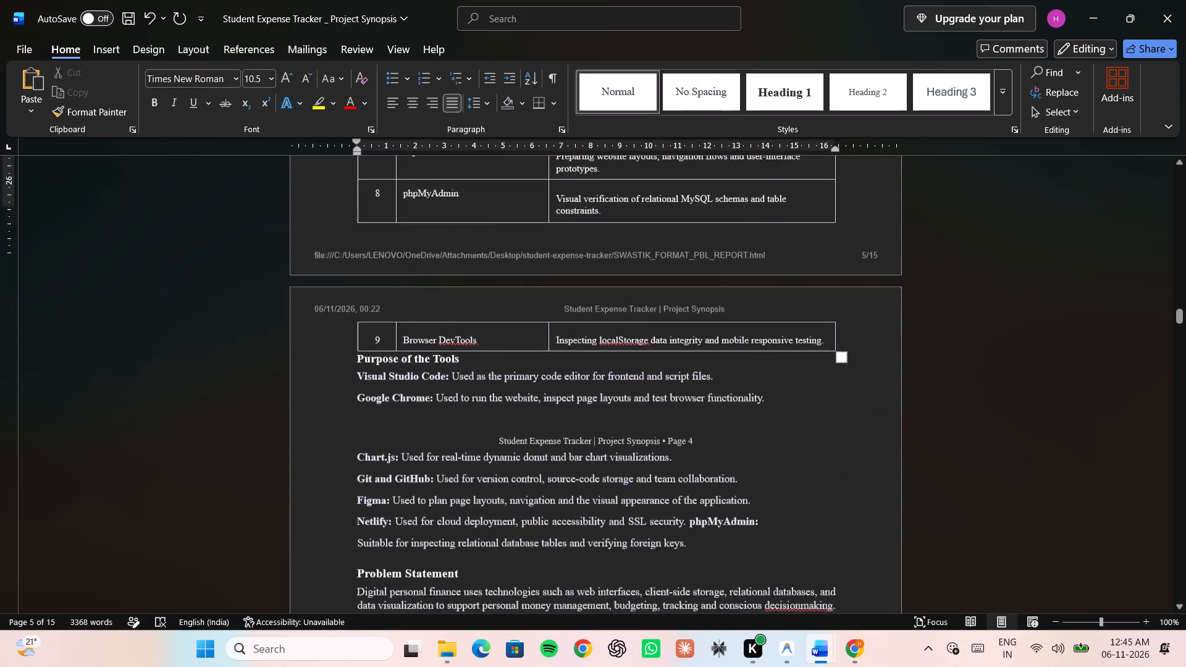
pyautogui.scroll(-10, 460, 354)
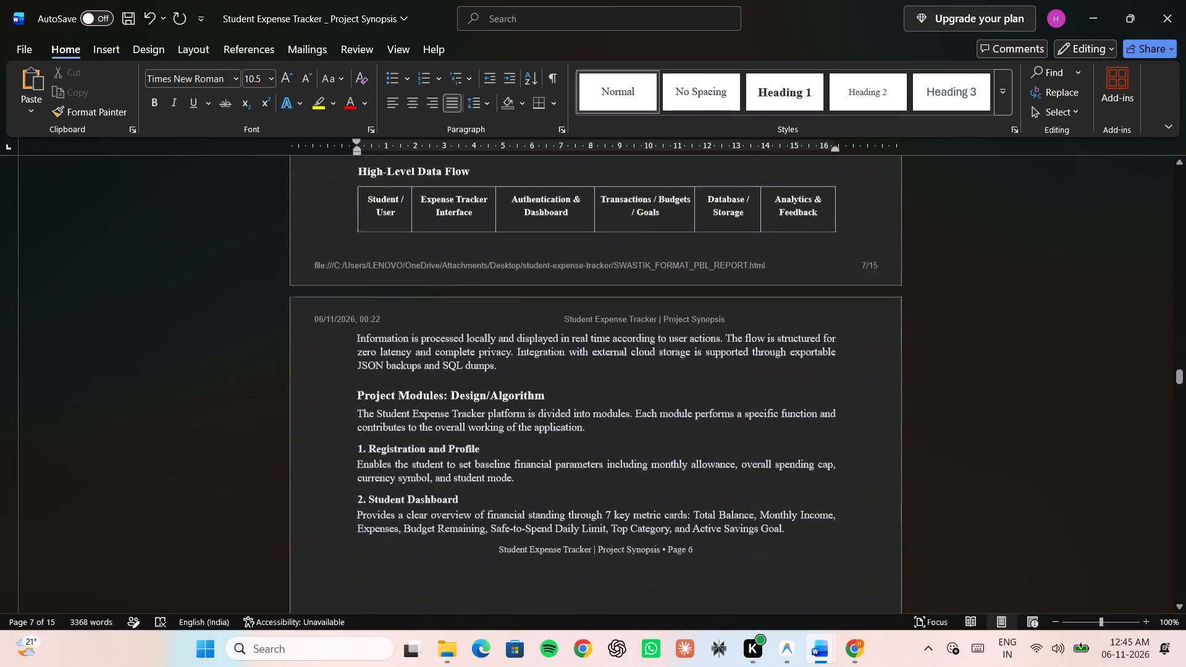
pyautogui.scroll(-8, 460, 354)
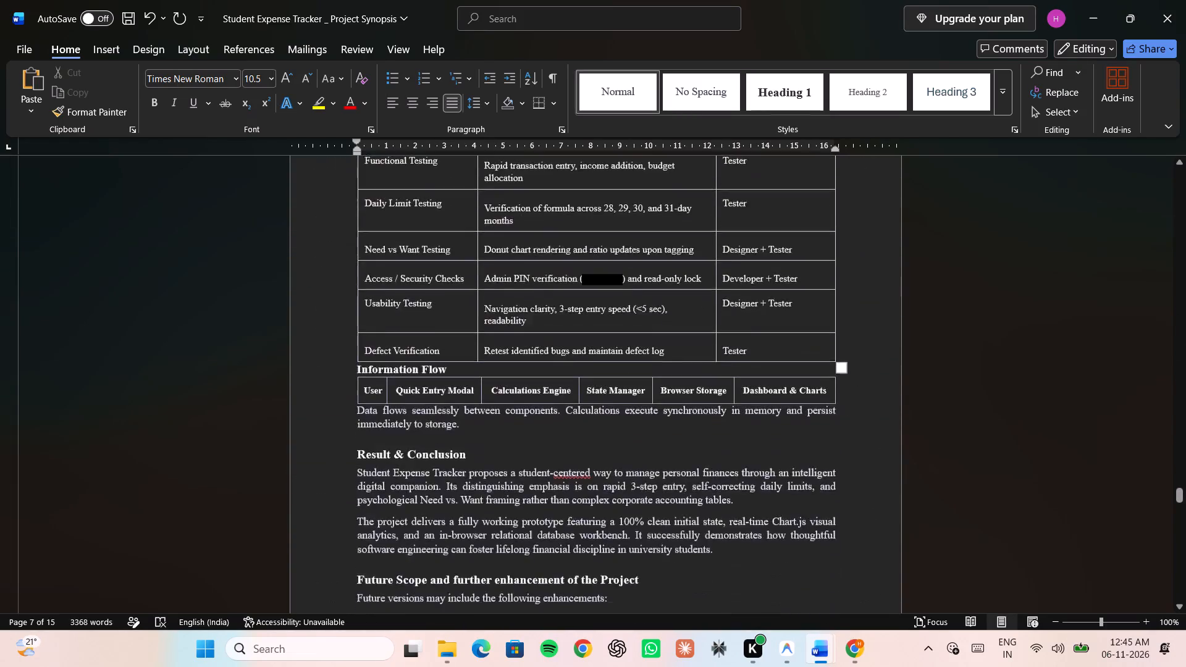
pyautogui.scroll(-12, 460, 354)
# Return to the synopsis cover page and examine the layout of its logo, title and submission details.
pyautogui.scroll(2, 460, 354)
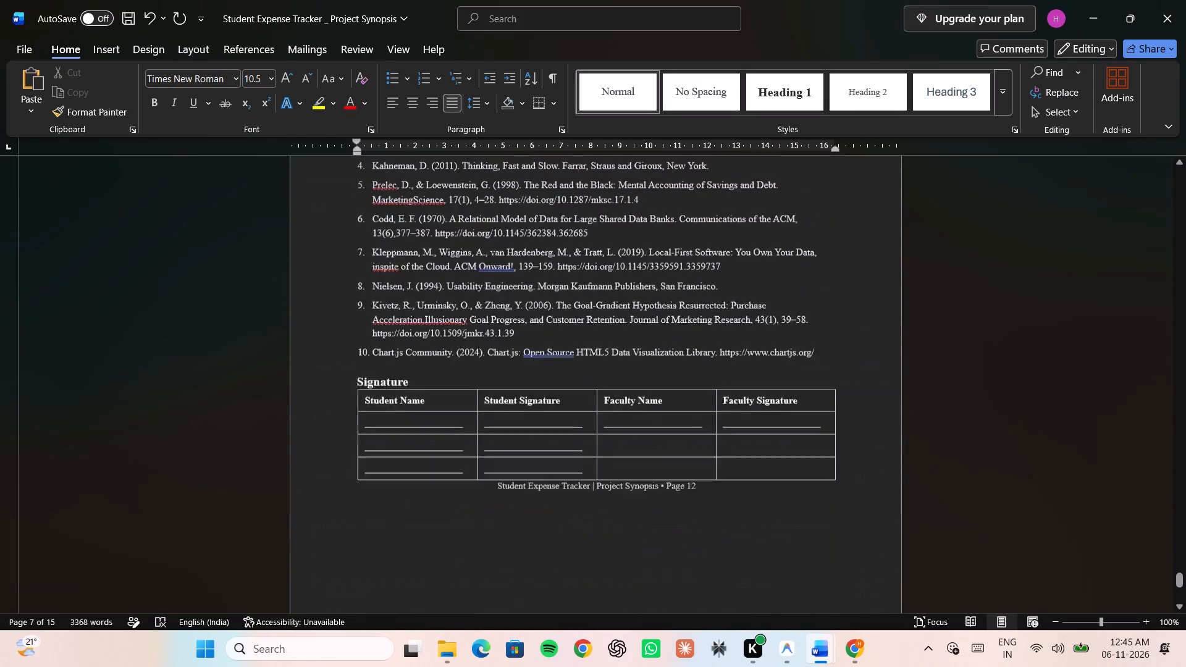
pyautogui.scroll(16, 460, 354)
pyautogui.scroll(8, 460, 354)
pyautogui.hscroll(1, 460, 354)
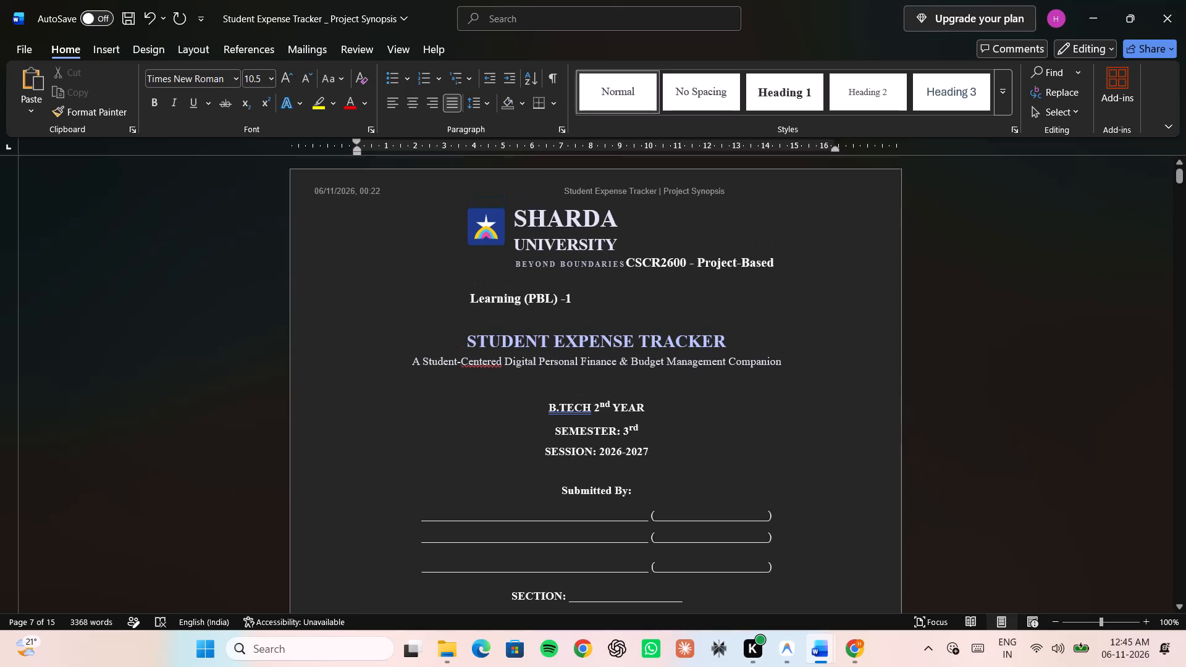
pyautogui.hscroll(1, 460, 354)
pyautogui.scroll(1, 460, 354)
pyautogui.hscroll(1, 460, 354)
pyautogui.scroll(1, 460, 354)
pyautogui.hscroll(2, 460, 354)
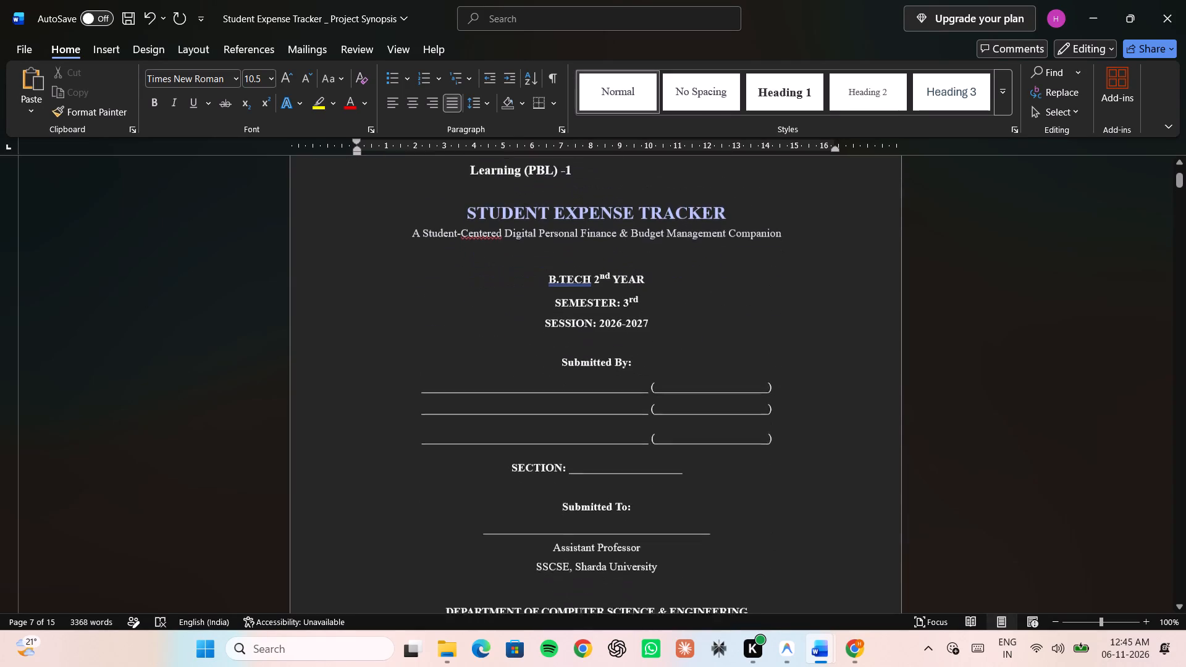
pyautogui.hscroll(1, 460, 354)
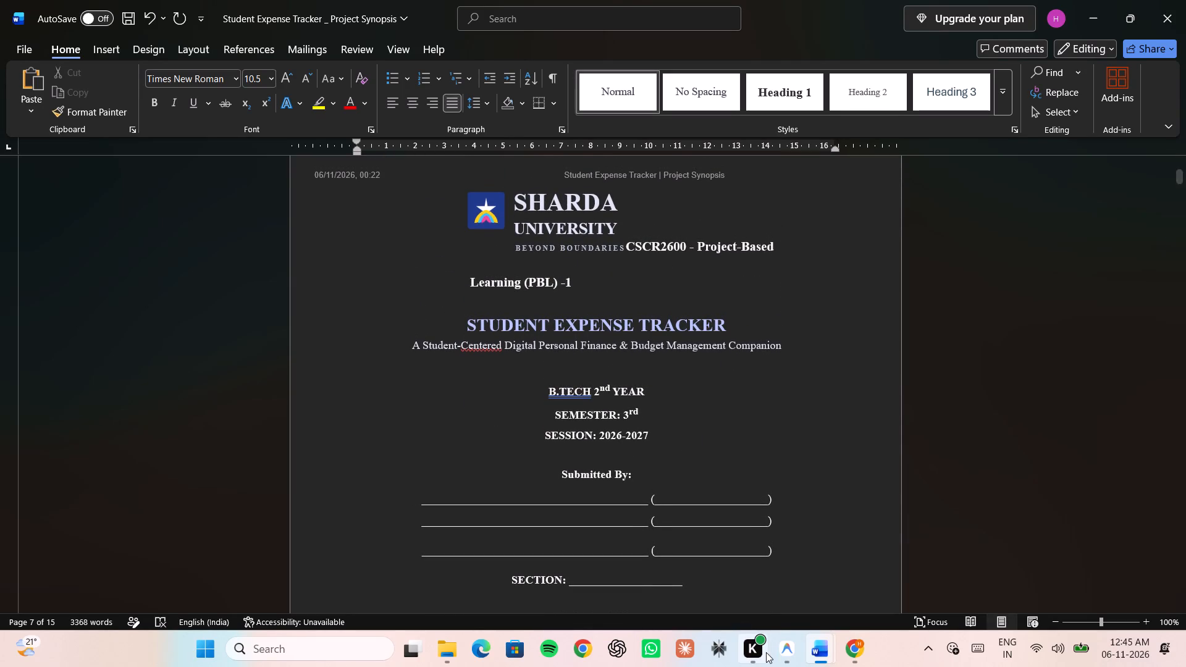
# Switch to the CSCR2600 - PBL-1 Report document and examine the layout of its cover page and Table of Contents.
pyautogui.click(894, 576)
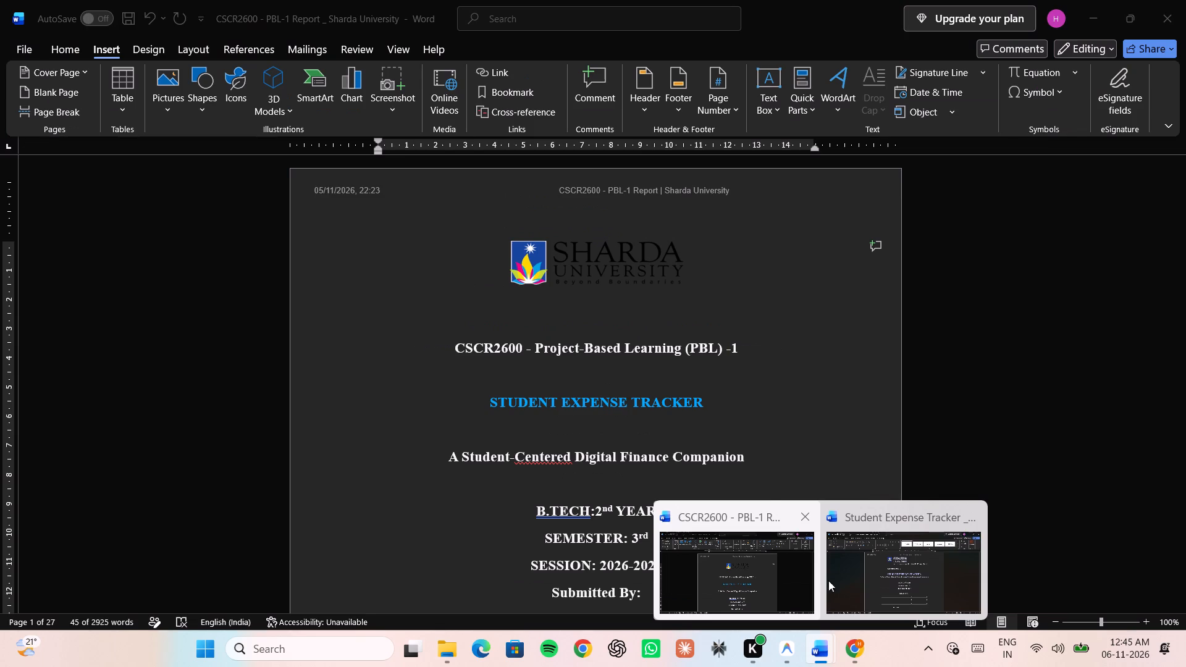
pyautogui.click(749, 572)
pyautogui.scroll(-1, 784, 451)
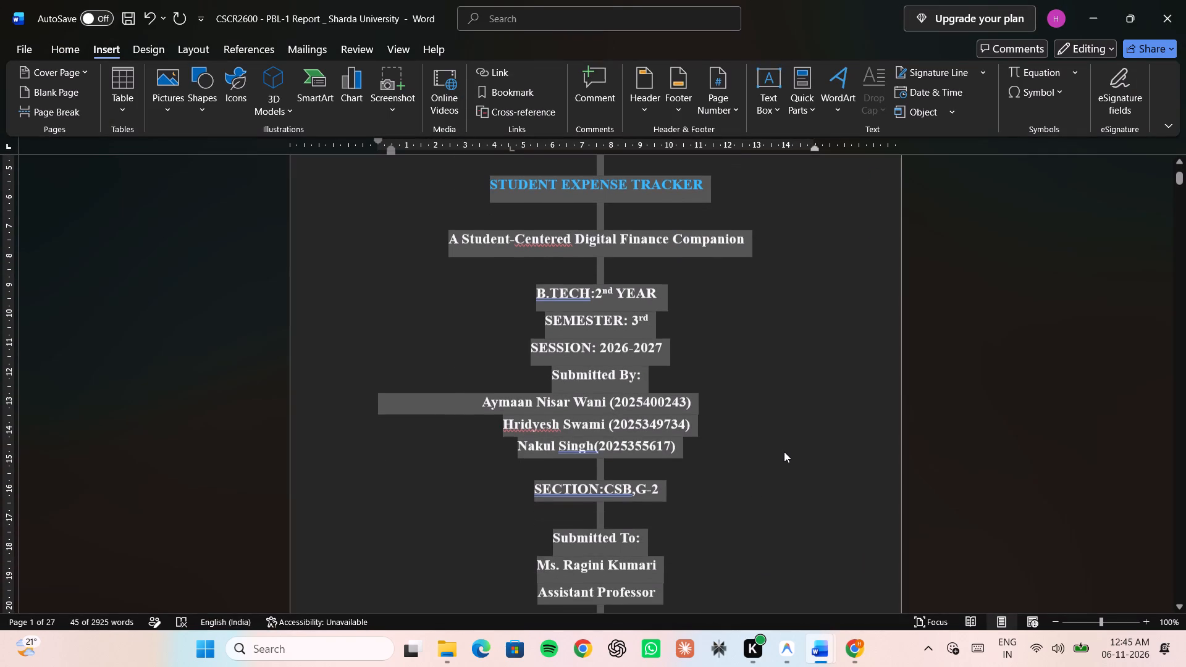
pyautogui.click(804, 457)
pyautogui.scroll(2, 804, 457)
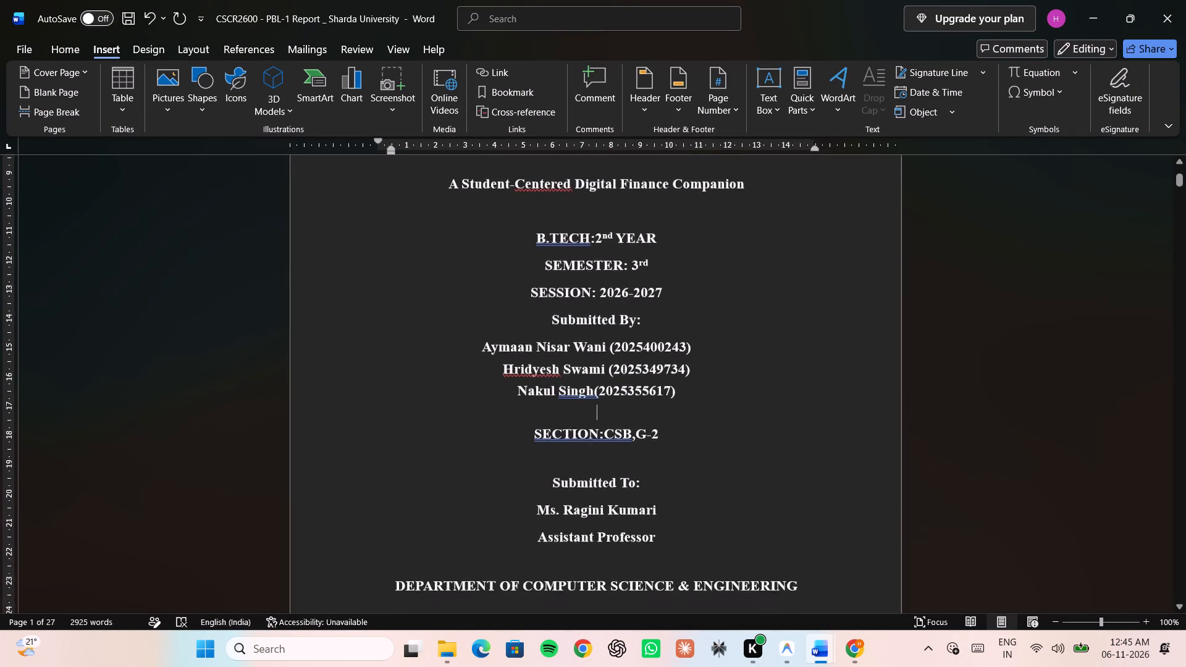
pyautogui.scroll(1, 804, 457)
pyautogui.keyDown('ctrl'); pyautogui.scroll(-2, 804, 457); pyautogui.keyUp('ctrl')
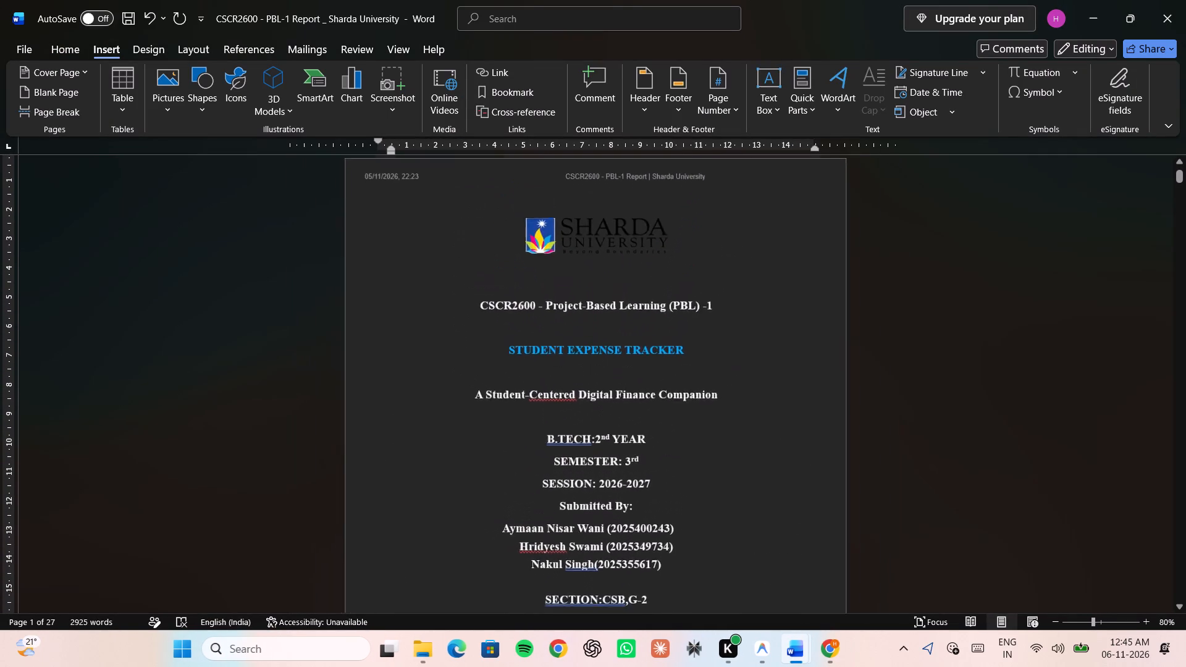
pyautogui.keyDown('ctrl'); pyautogui.scroll(-1, 804, 457); pyautogui.keyUp('ctrl')
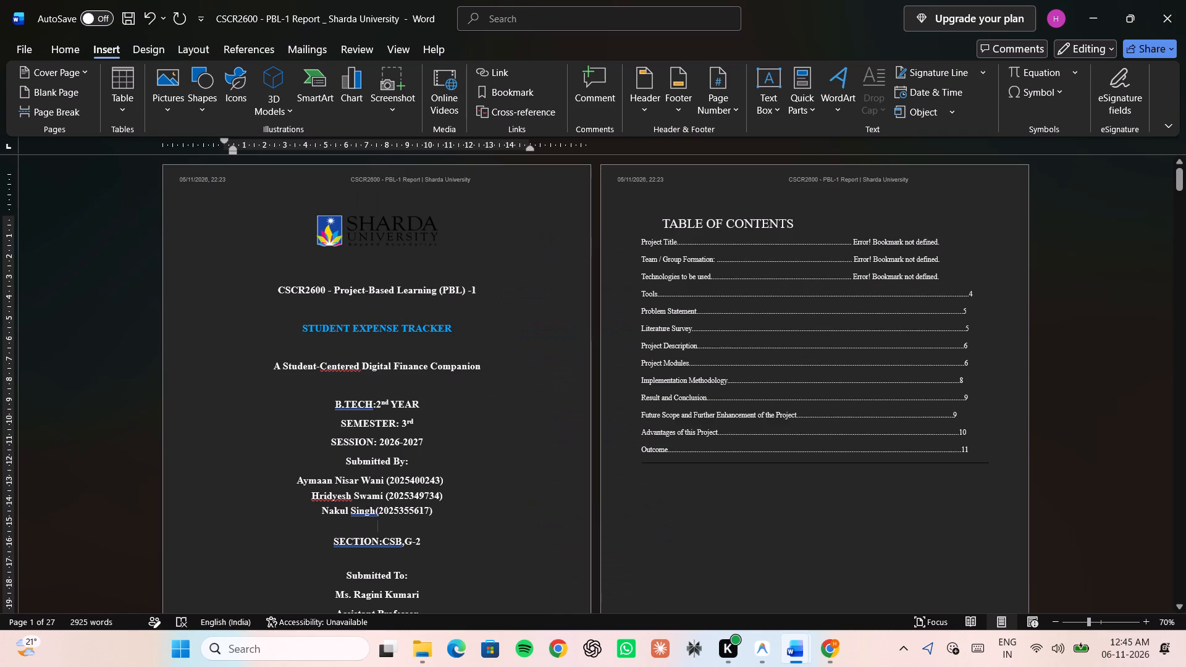
pyautogui.scroll(-2, 626, 497)
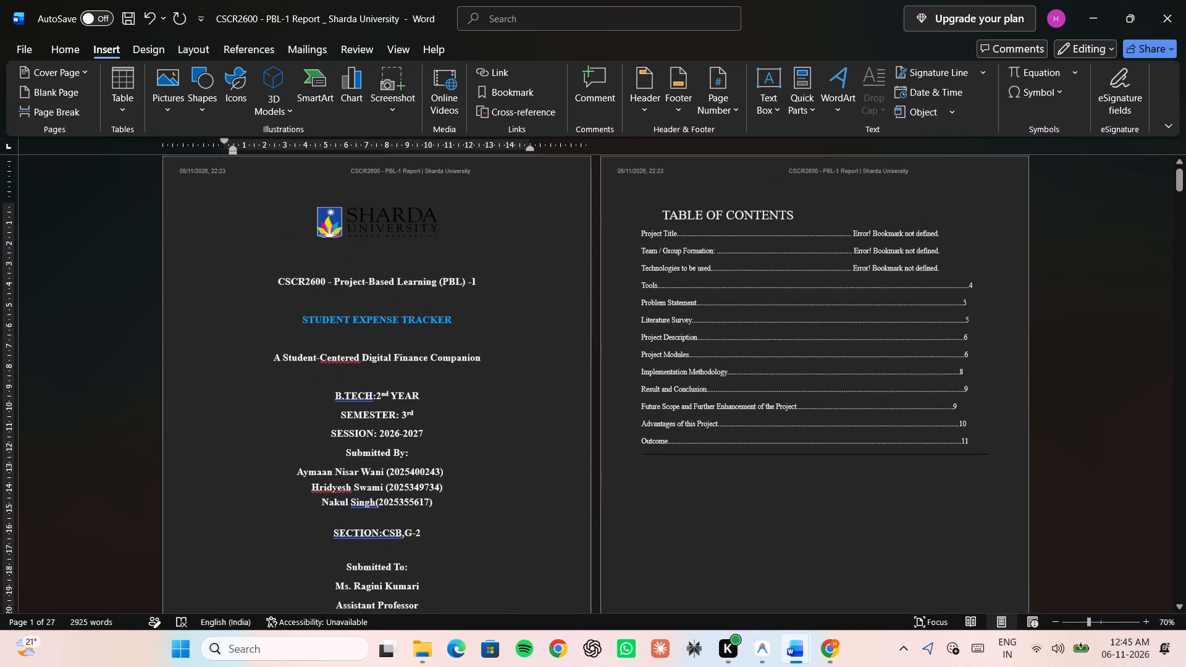
pyautogui.scroll(-1, 626, 497)
pyautogui.keyDown('ctrl'); pyautogui.scroll(-2, 626, 497); pyautogui.keyUp('ctrl')
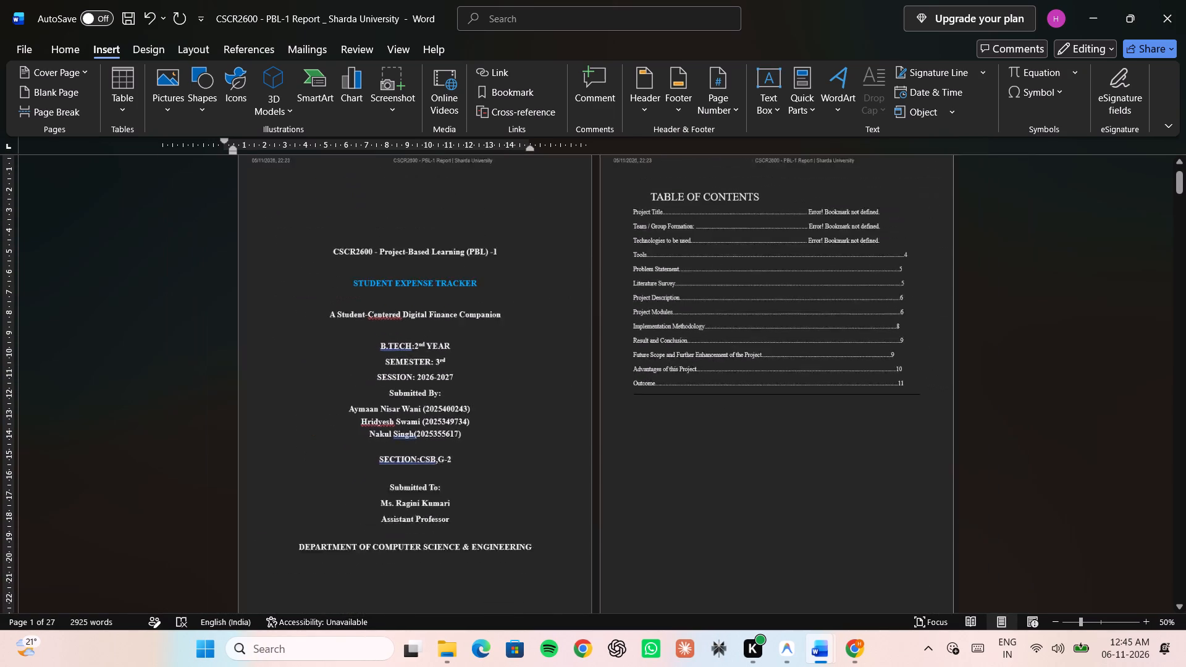
pyautogui.keyDown('ctrl'); pyautogui.scroll(-1, 626, 497); pyautogui.keyUp('ctrl')
pyautogui.keyDown('ctrl'); pyautogui.scroll(3, 626, 497); pyautogui.keyUp('ctrl')
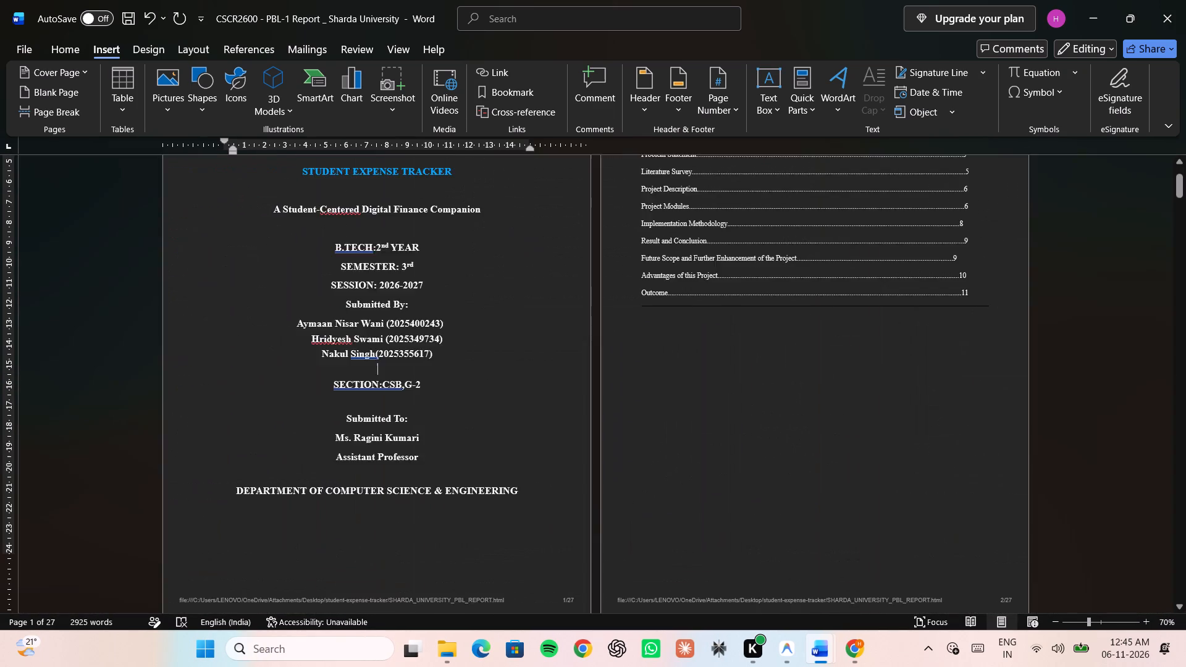
pyautogui.keyDown('ctrl'); pyautogui.scroll(2, 626, 497); pyautogui.keyUp('ctrl')
pyautogui.hscroll(2, 626, 497)
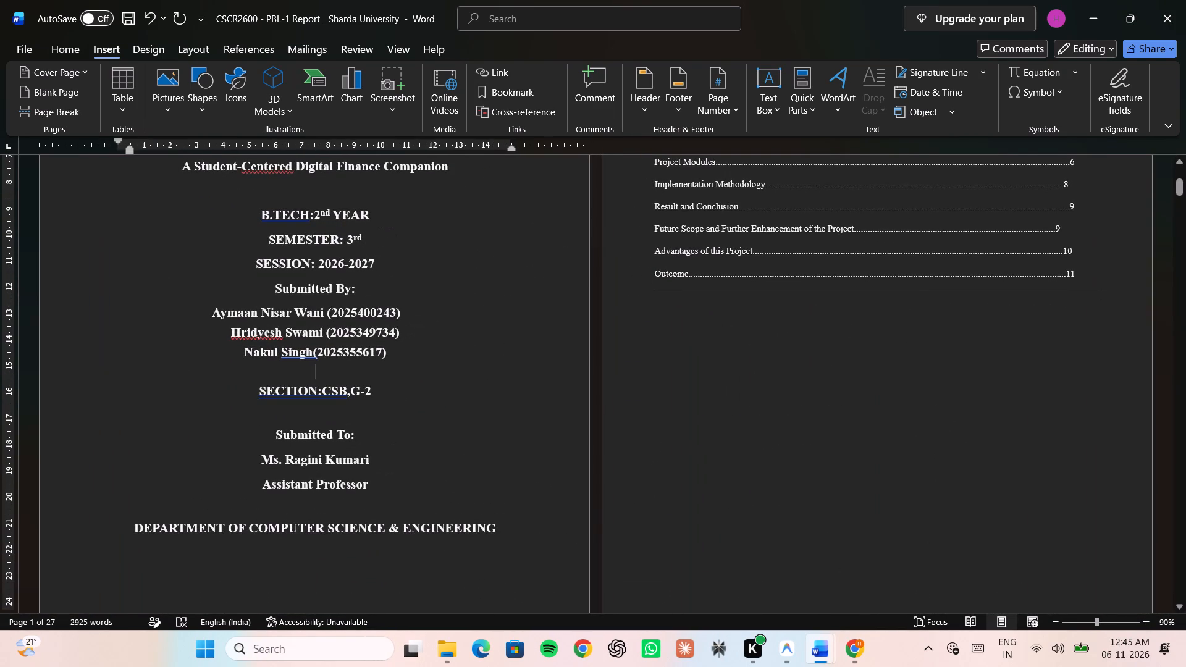
pyautogui.keyDown('ctrl'); pyautogui.scroll(1, 626, 497); pyautogui.keyUp('ctrl')
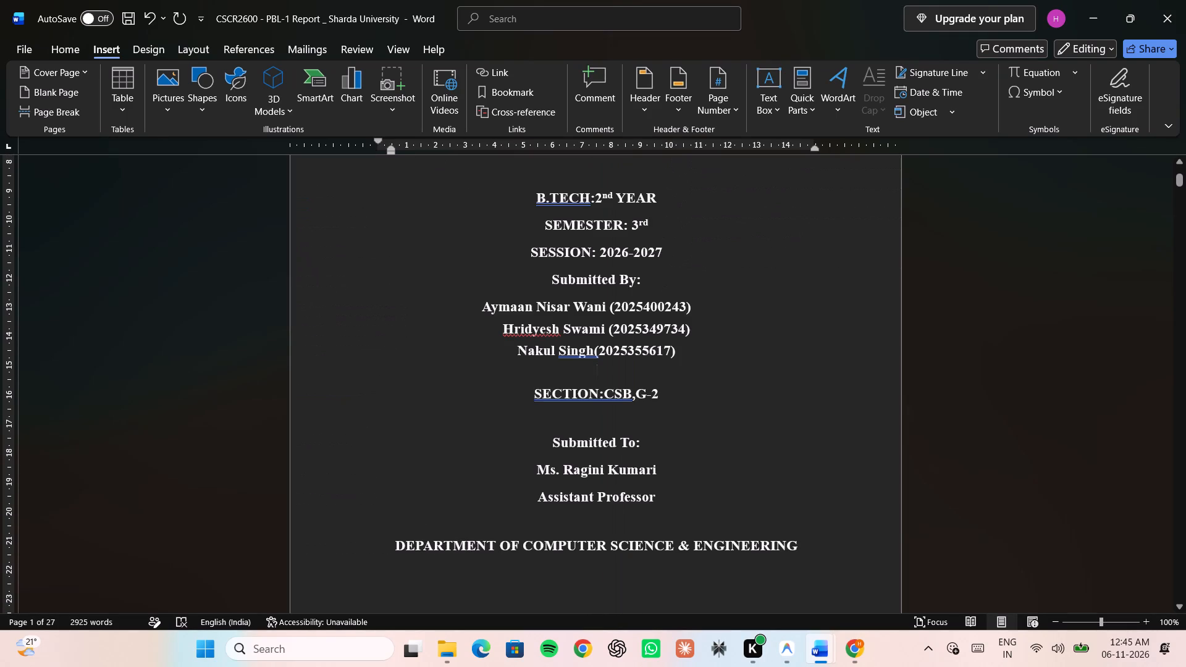
pyautogui.scroll(4, 754, 395)
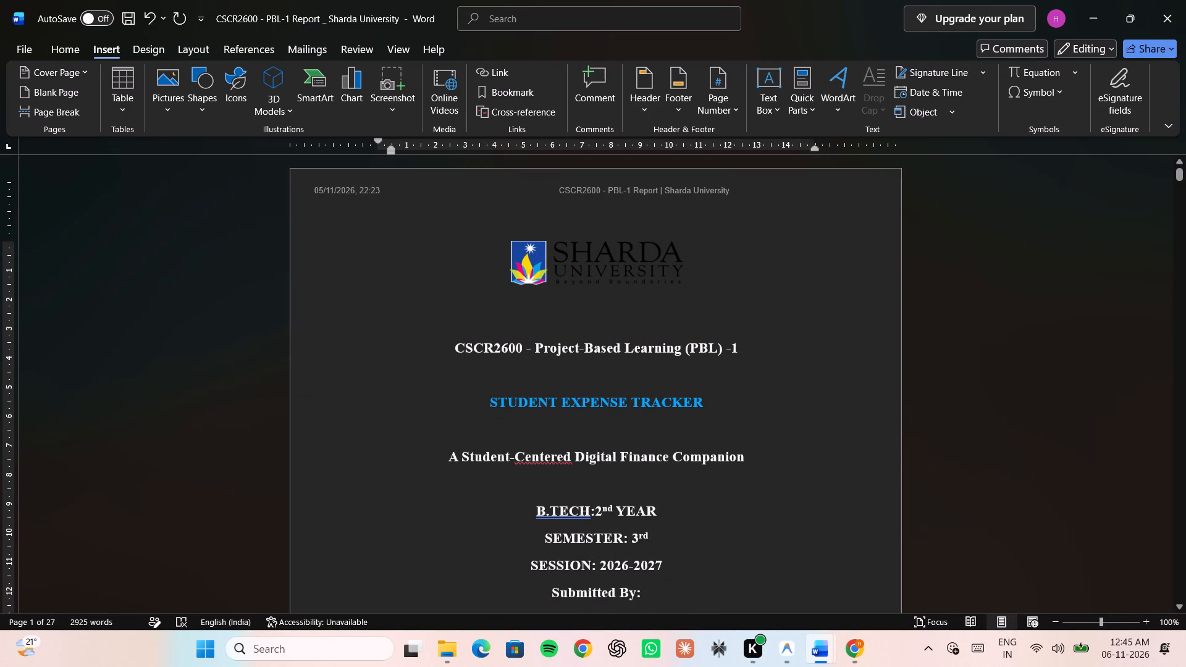
pyautogui.scroll(-3, 722, 380)
pyautogui.scroll(3, 722, 380)
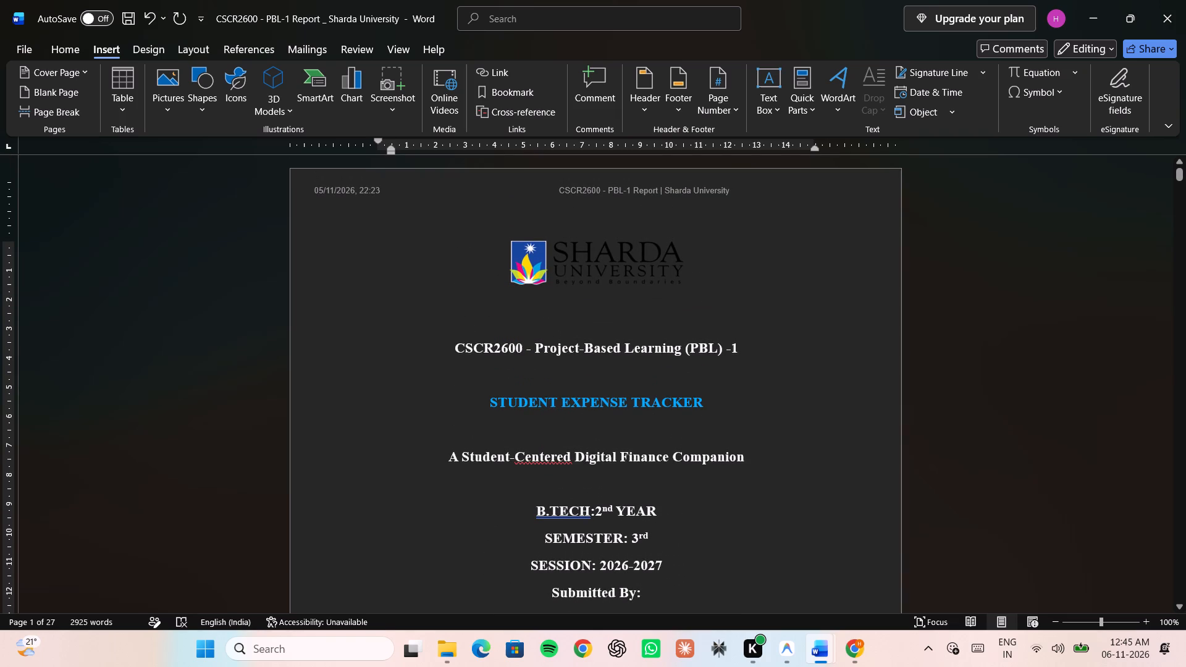
# Examine the PBL-1 report's cover, Table of Contents and Project Title pages side by side.
pyautogui.tripleClick(1052, 617)
pyautogui.click(1052, 617)
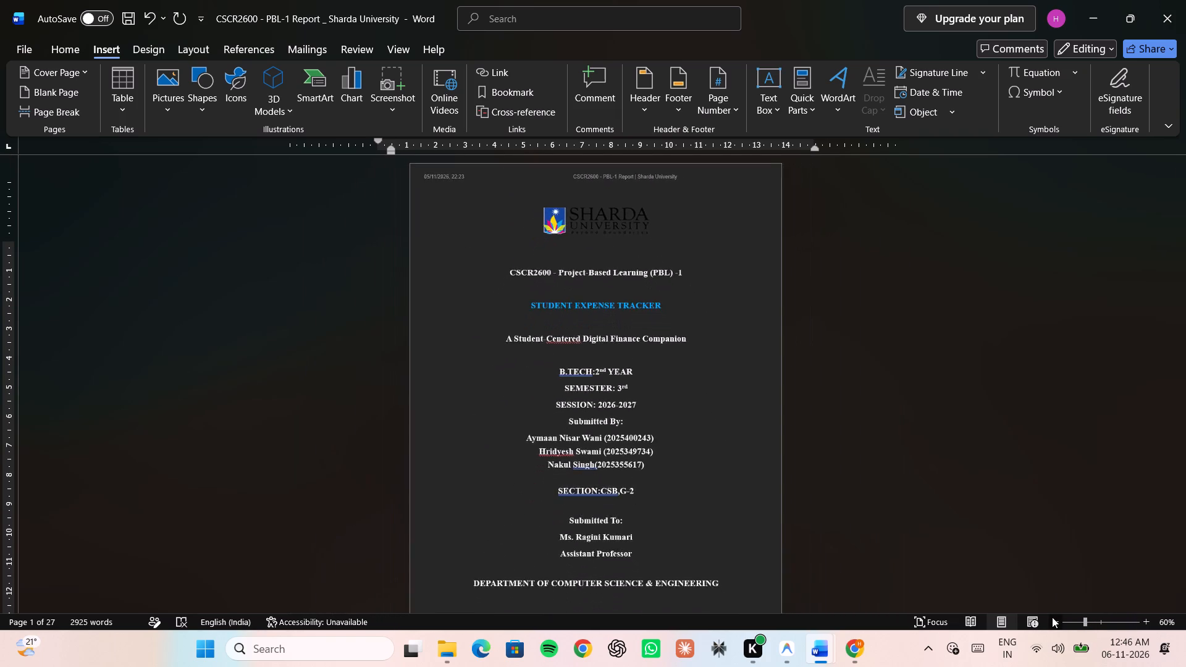
pyautogui.click(1052, 617)
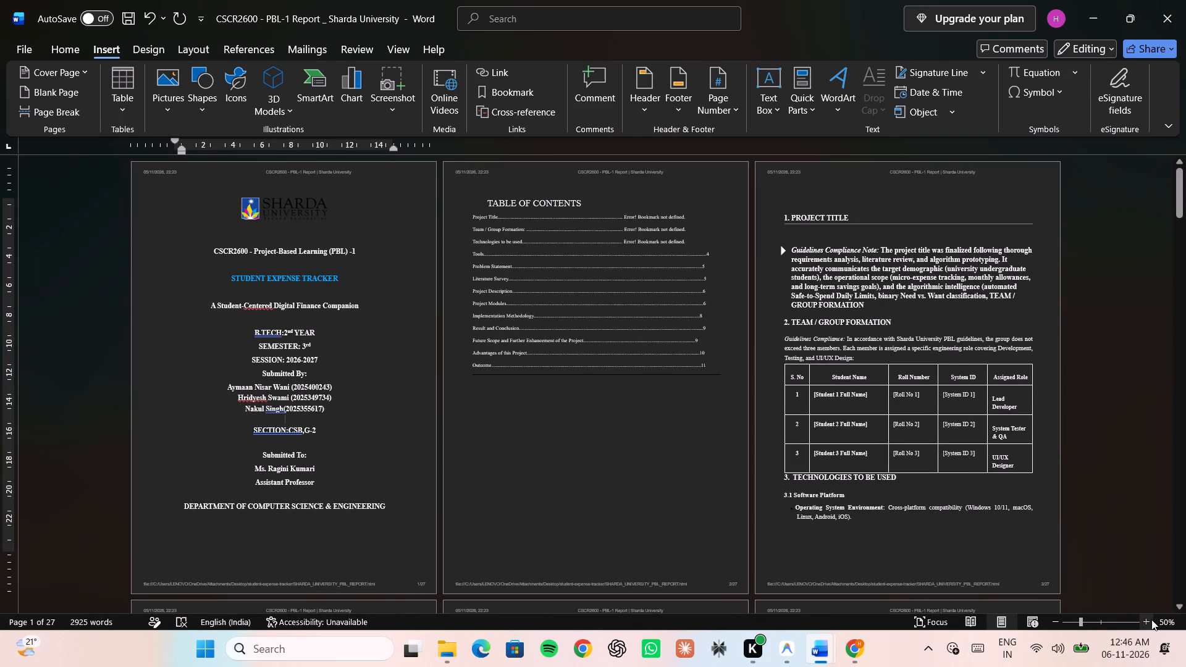
pyautogui.click(1151, 619)
pyautogui.click(1151, 619)
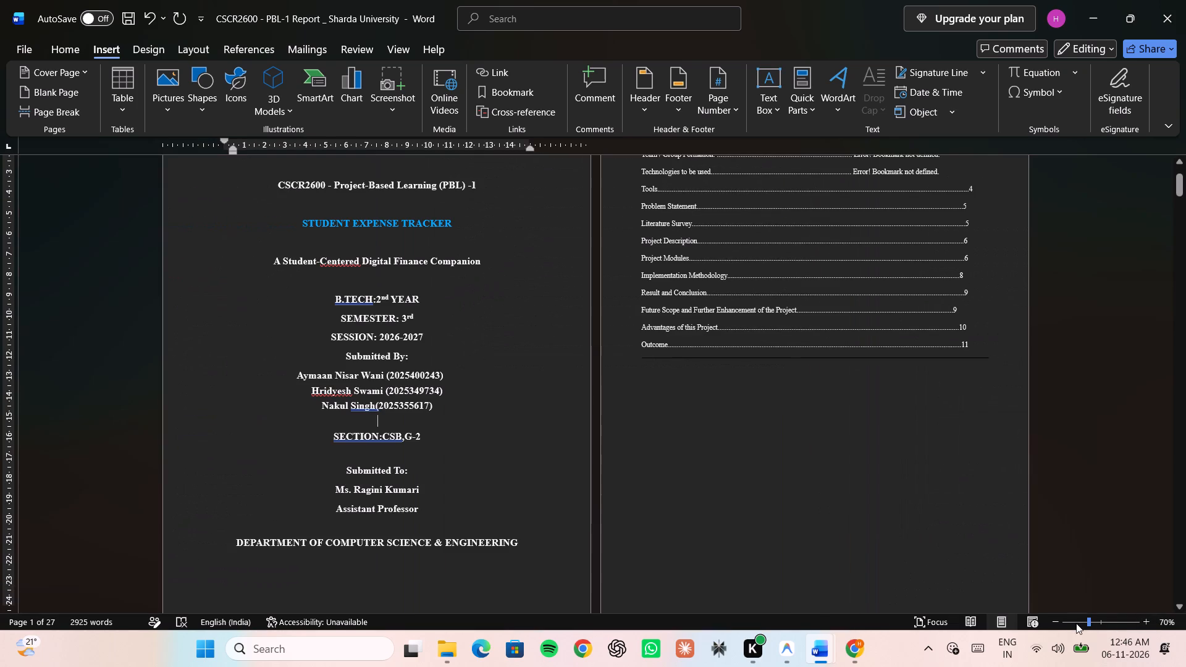
pyautogui.click(1056, 623)
pyautogui.click(1056, 623)
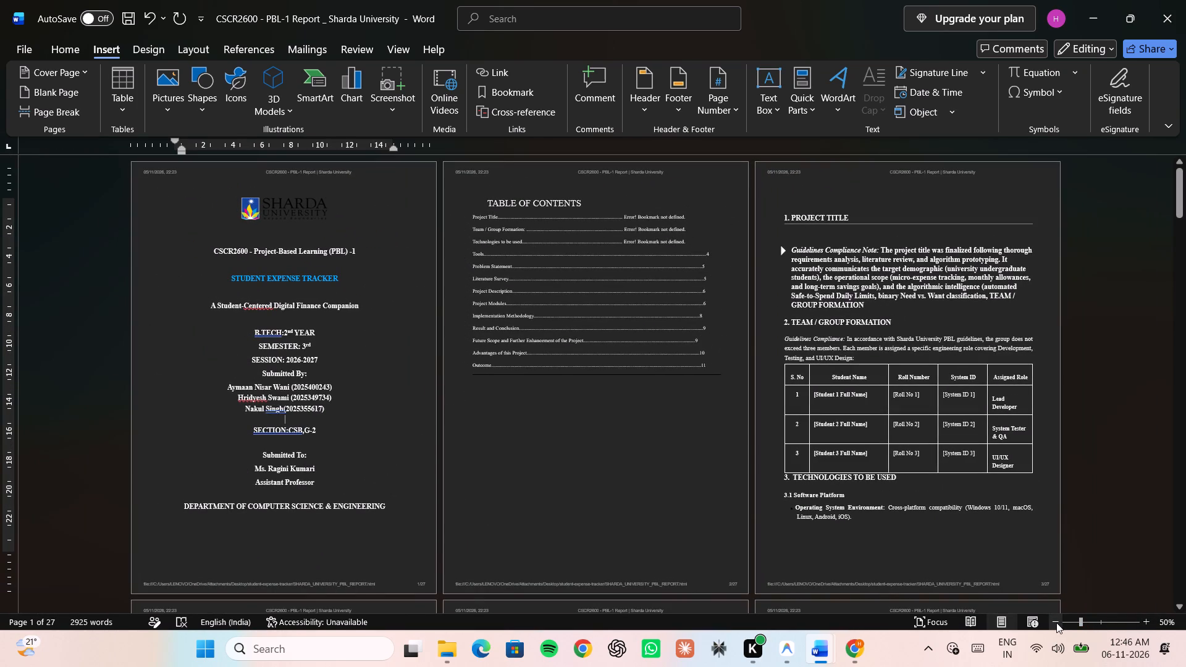
pyautogui.click(1144, 620)
pyautogui.click(1144, 620)
pyautogui.click(1144, 620)
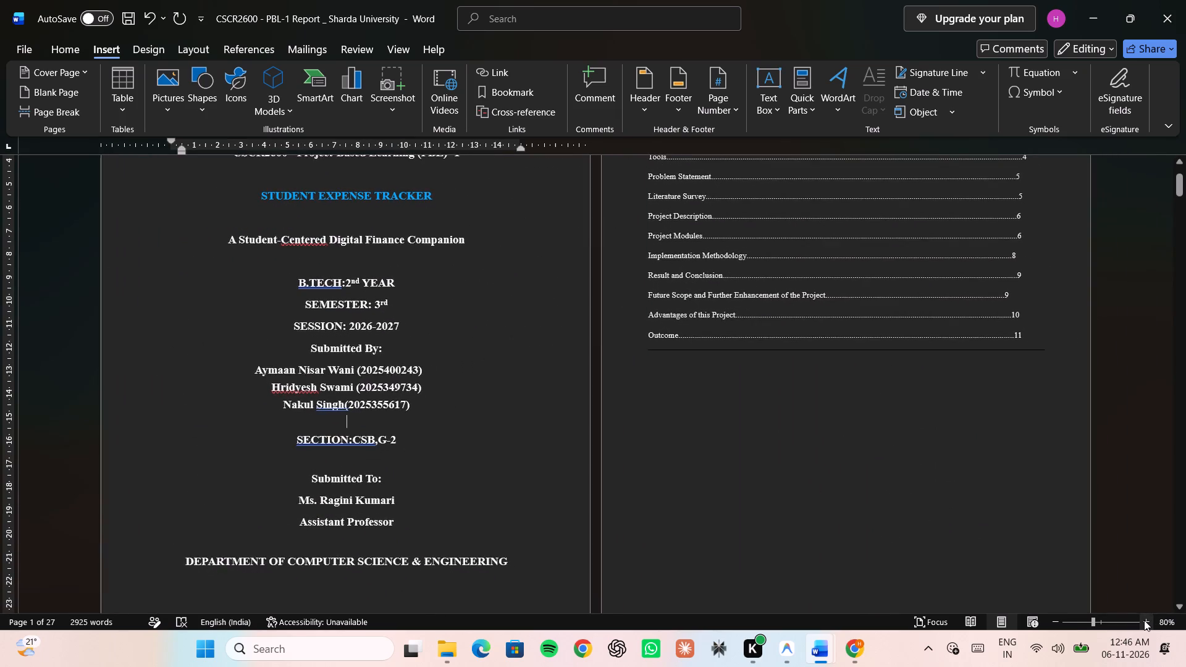
pyautogui.click(1144, 620)
pyautogui.click(1144, 620)
pyautogui.click(1144, 620)
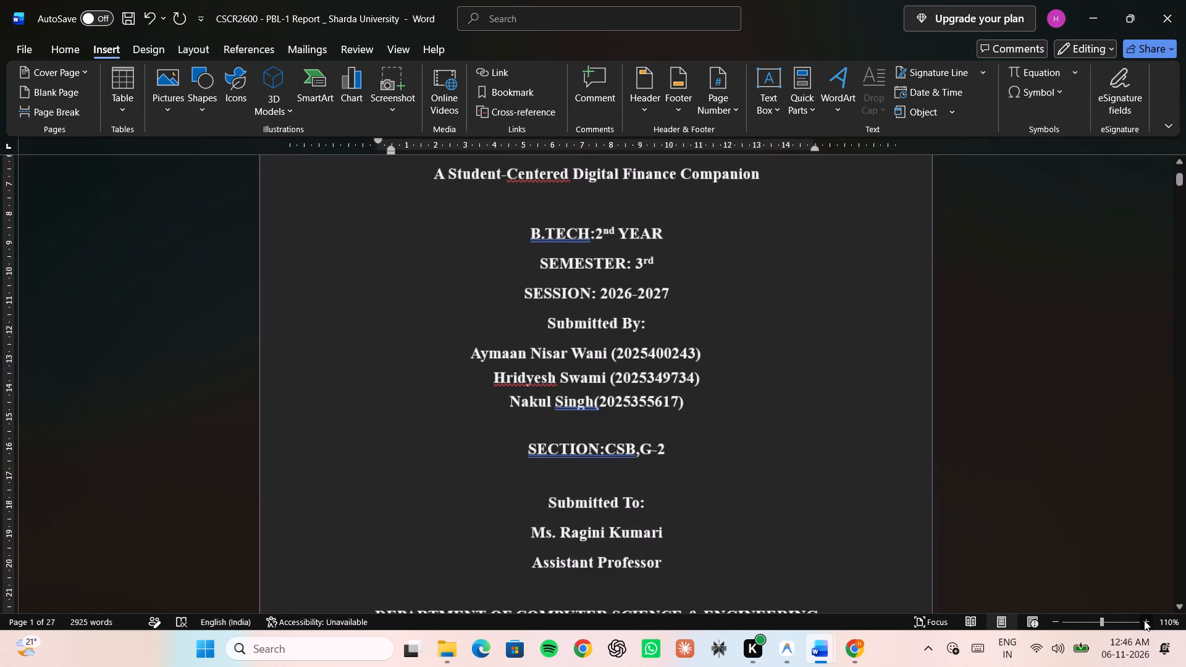
pyautogui.tripleClick(1144, 620)
pyautogui.tripleClick(1144, 620)
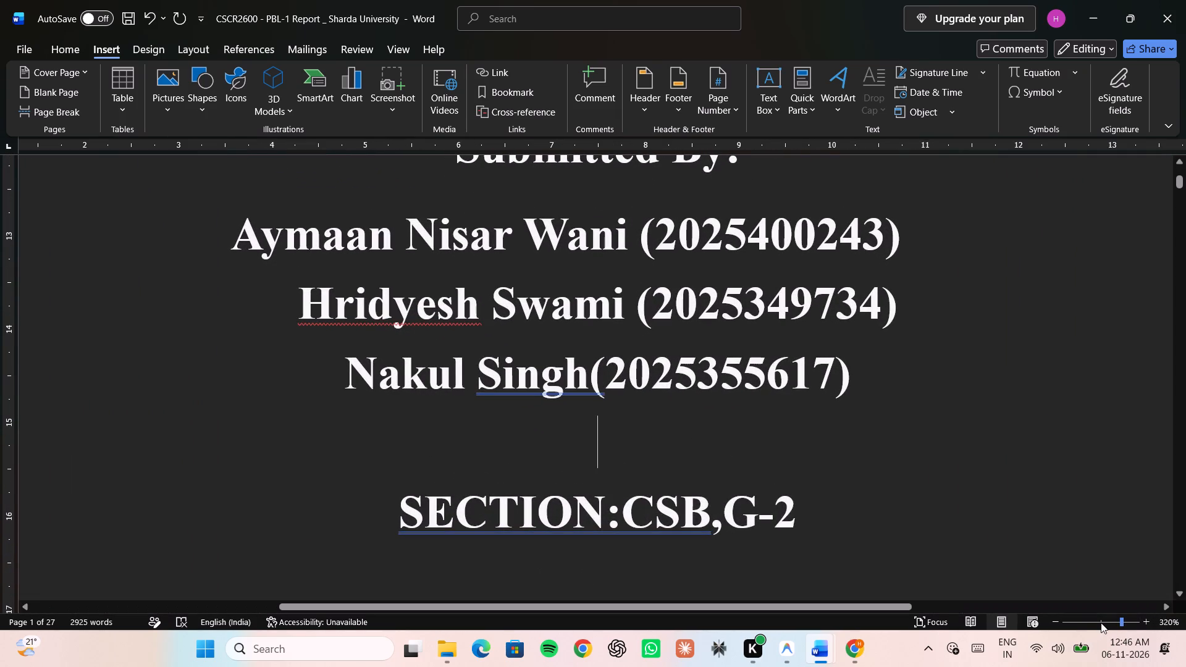
pyautogui.click(1101, 623)
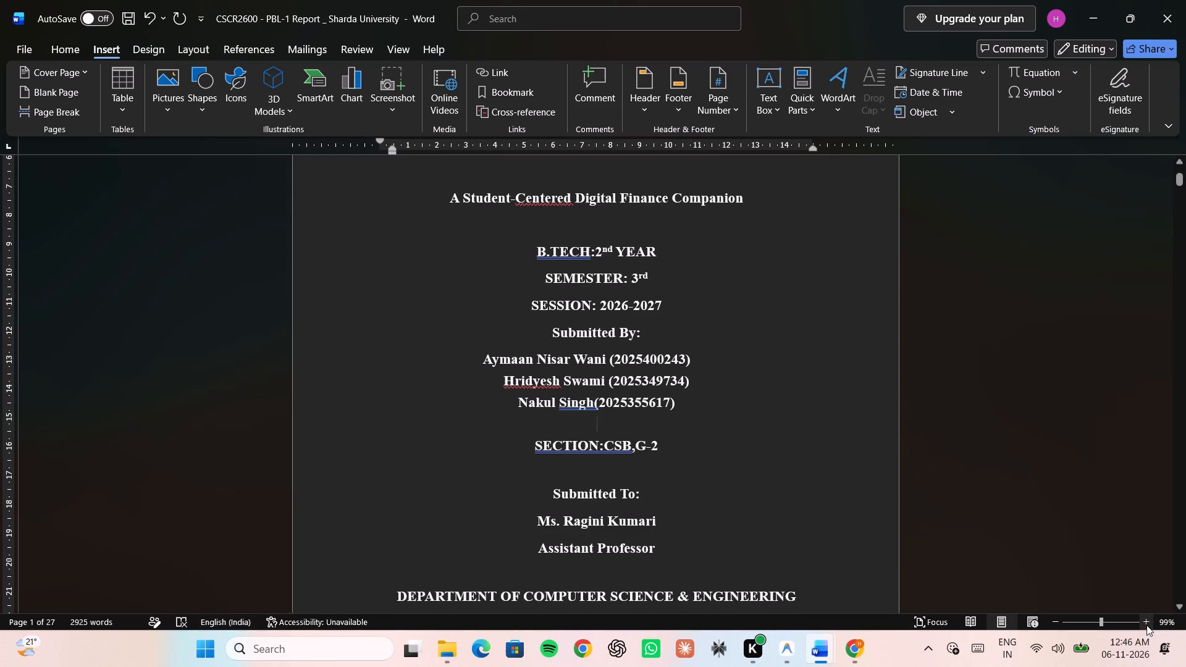
pyautogui.click(1146, 625)
# Examine the PBL-1 report's cover page, Table of Contents, Project Title and Team / Group Formation sections at normal reading size.
pyautogui.scroll(2, 917, 505)
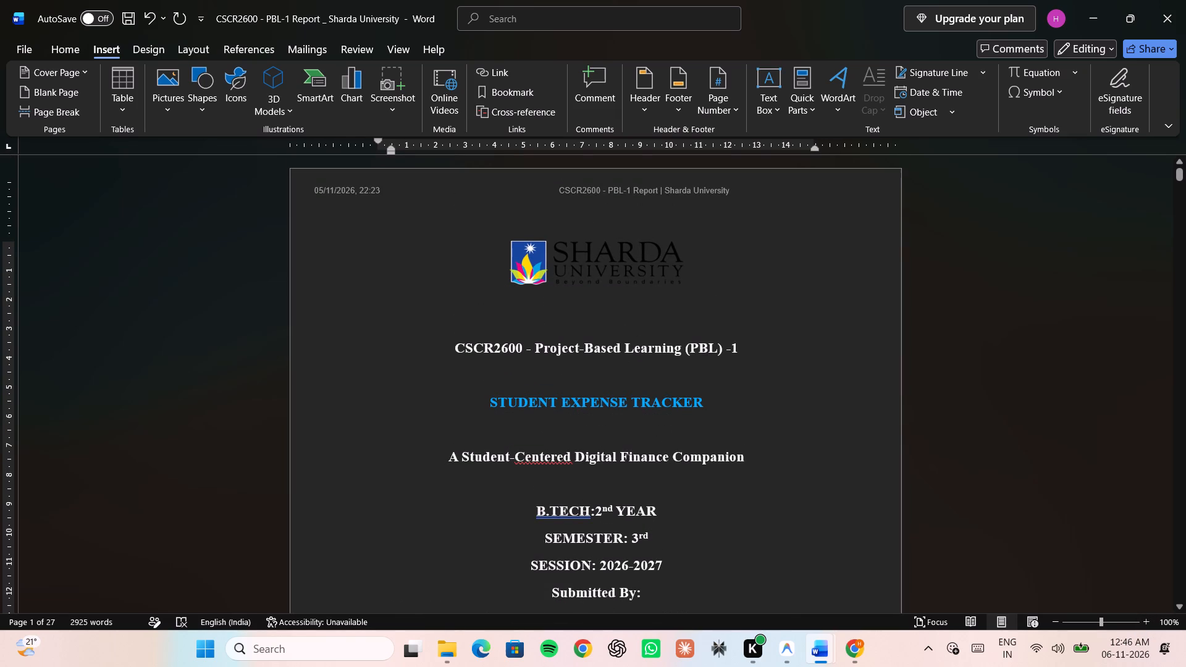
pyautogui.scroll(-4, 815, 427)
pyautogui.scroll(1, 815, 427)
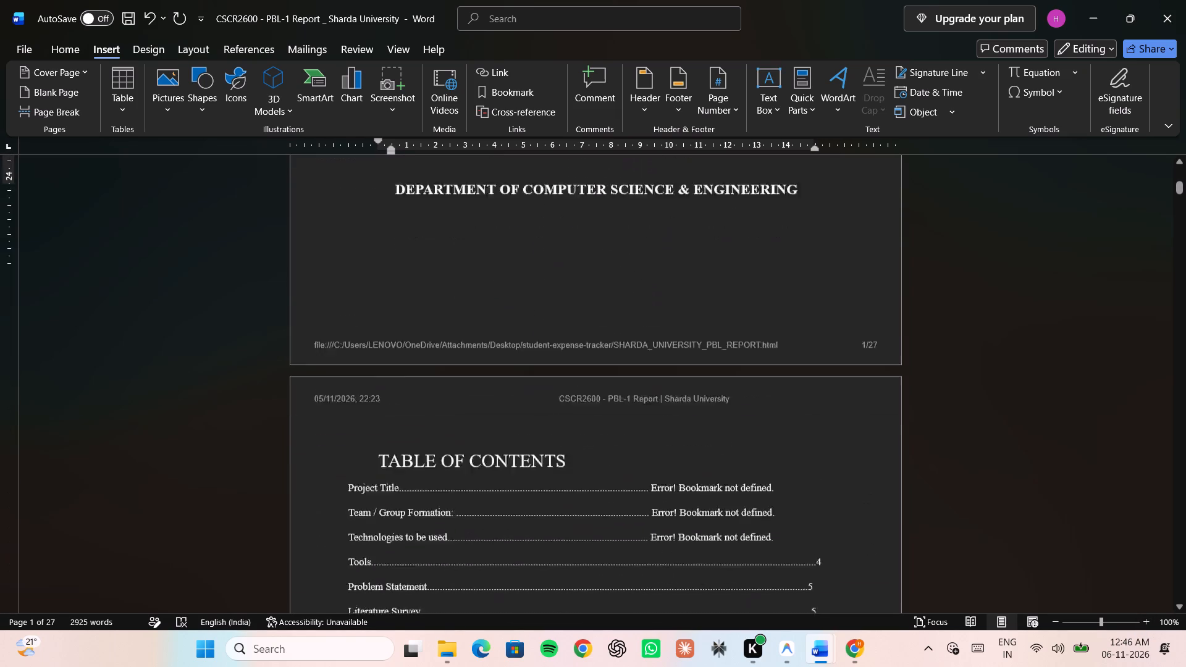
pyautogui.scroll(2, 815, 427)
pyautogui.scroll(-3, 815, 427)
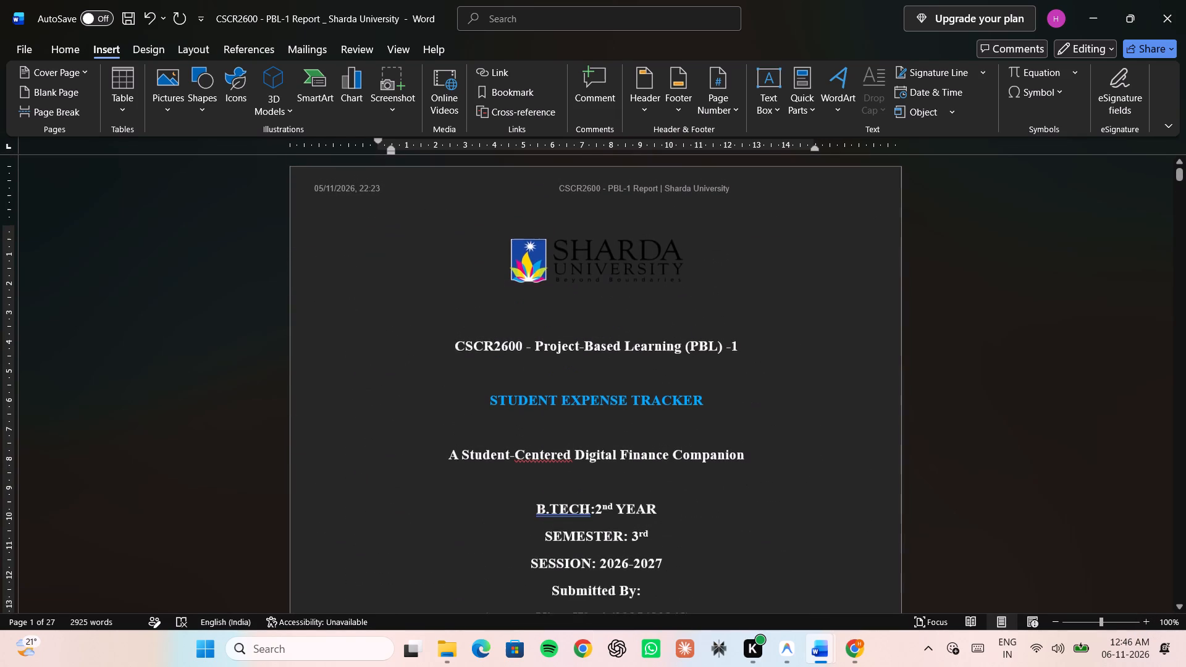
pyautogui.scroll(-9, 815, 427)
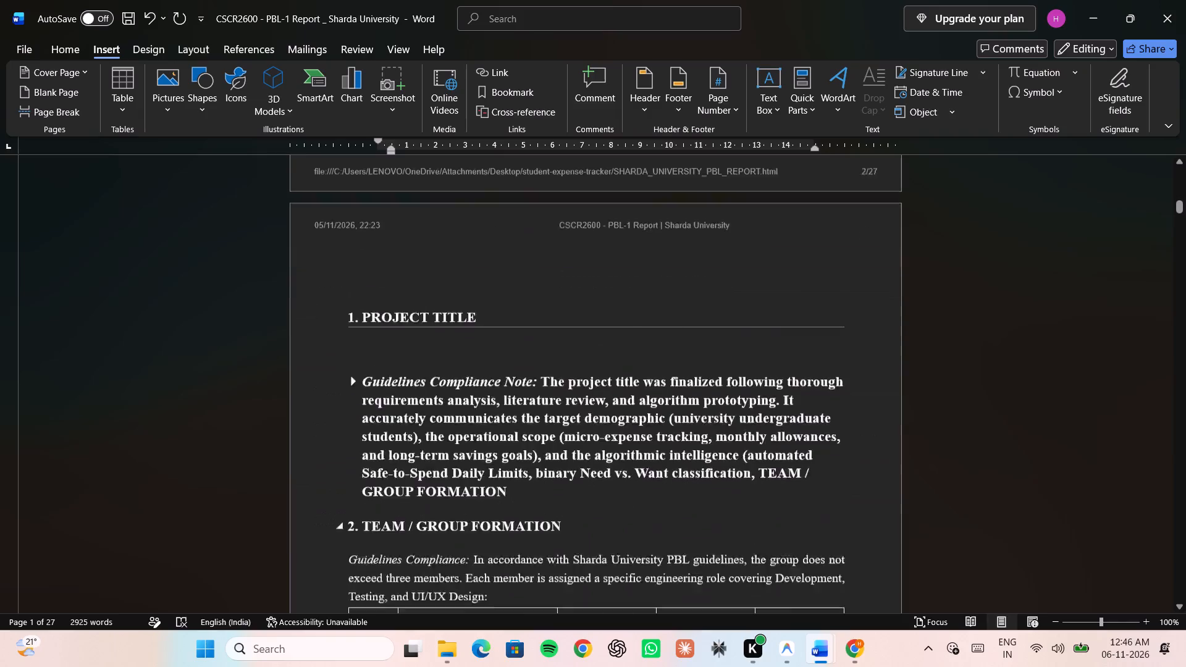
pyautogui.scroll(-4, 815, 427)
pyautogui.scroll(2, 815, 427)
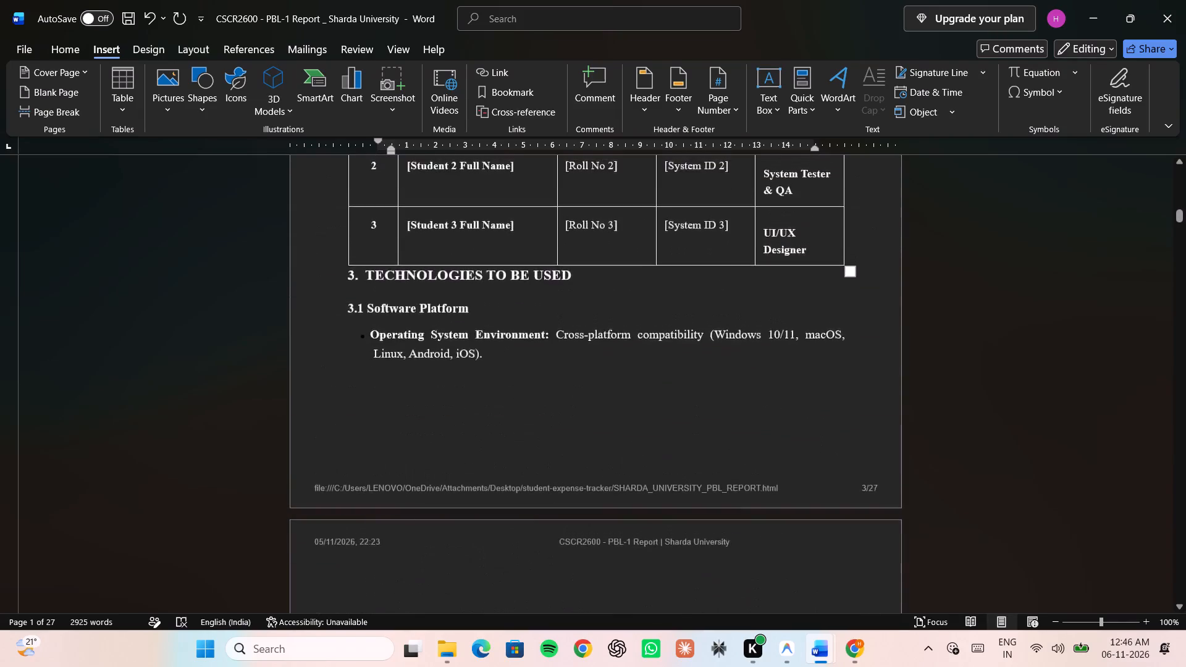
pyautogui.scroll(3, 815, 427)
# Examine the PBL-1 report from the Hardware Platform Requirements table through the project modules to the Signature Sheet.
pyautogui.scroll(-5, 815, 427)
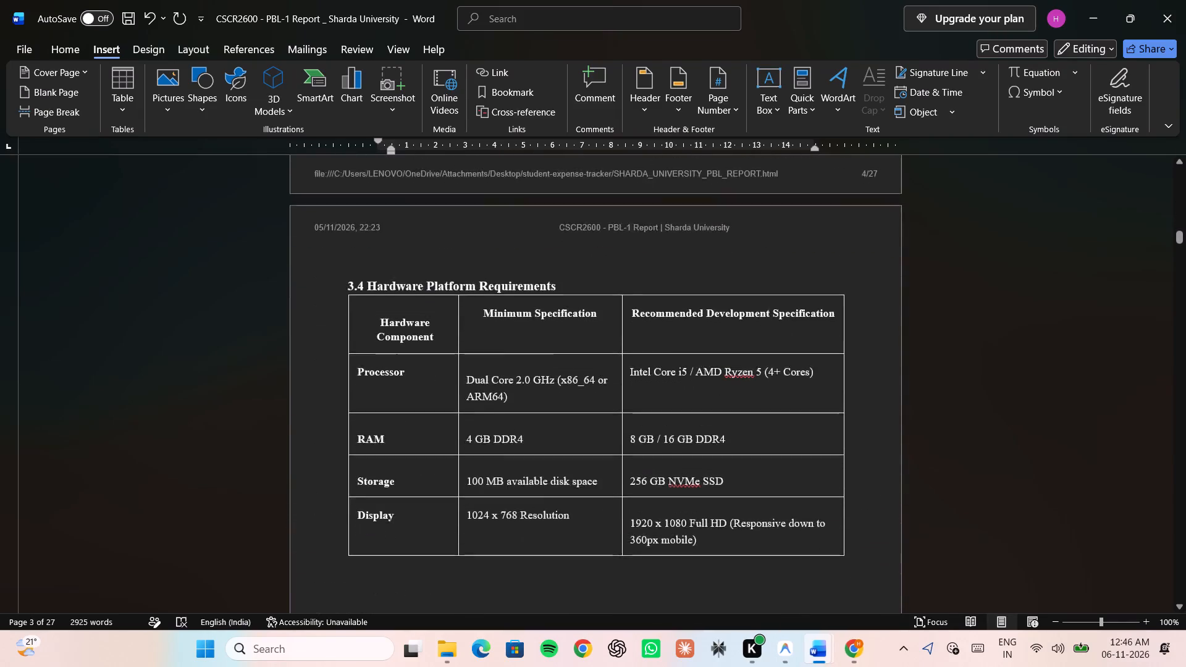
pyautogui.scroll(-6, 815, 427)
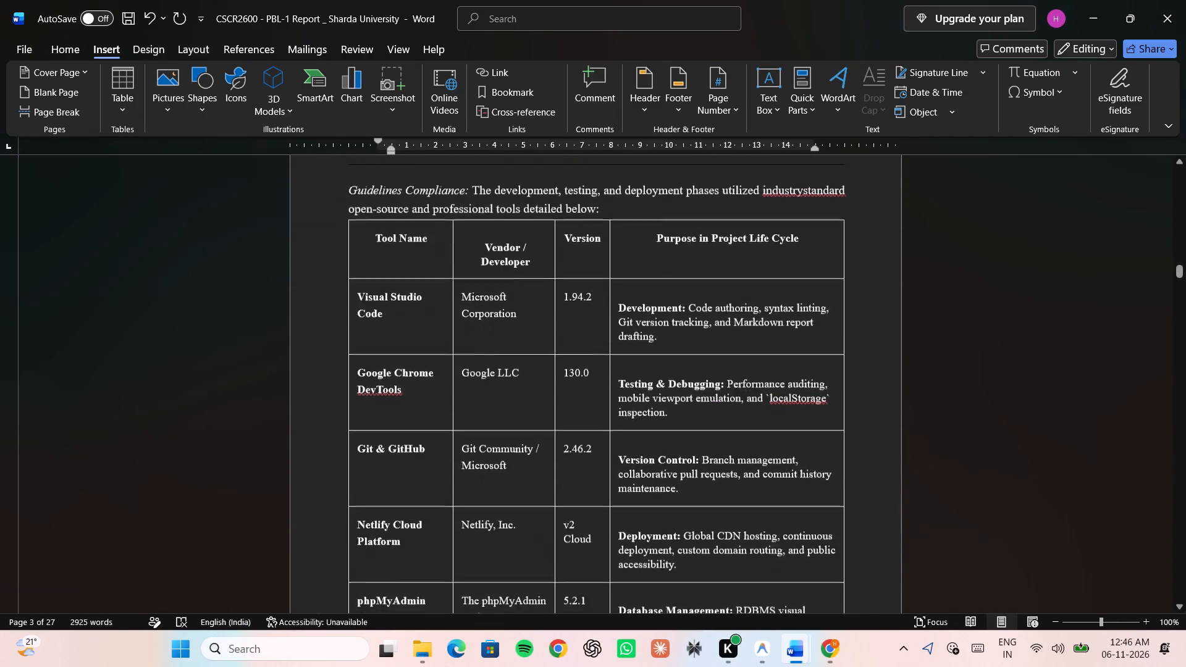
pyautogui.scroll(-6, 815, 427)
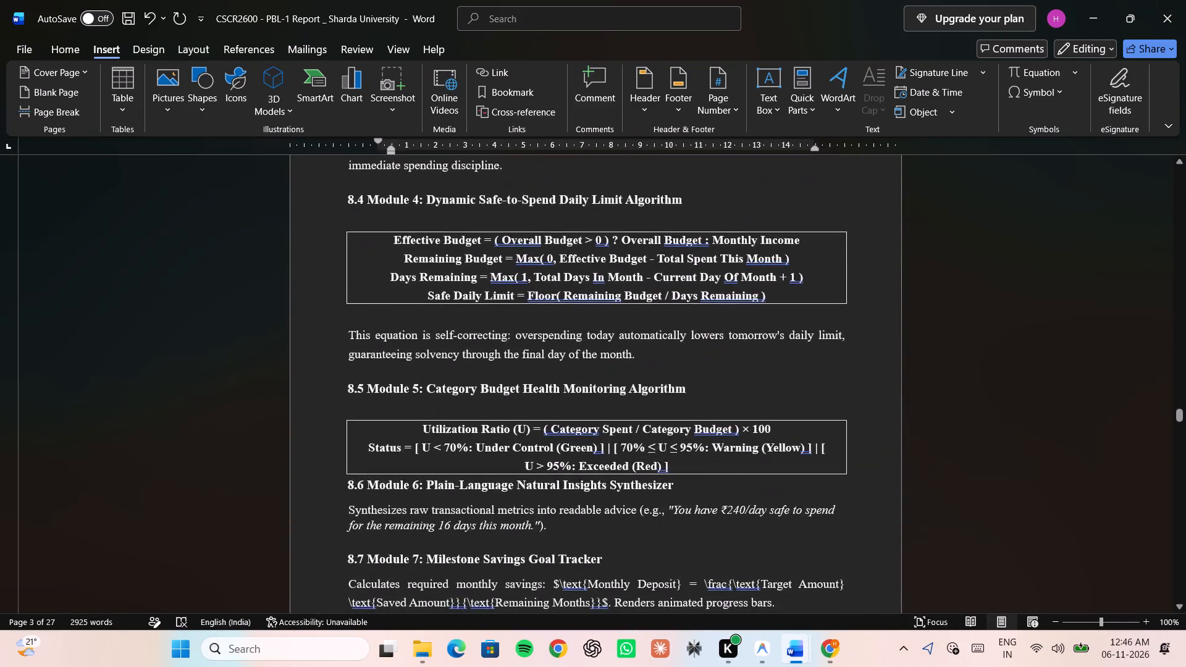
pyautogui.scroll(-8, 815, 427)
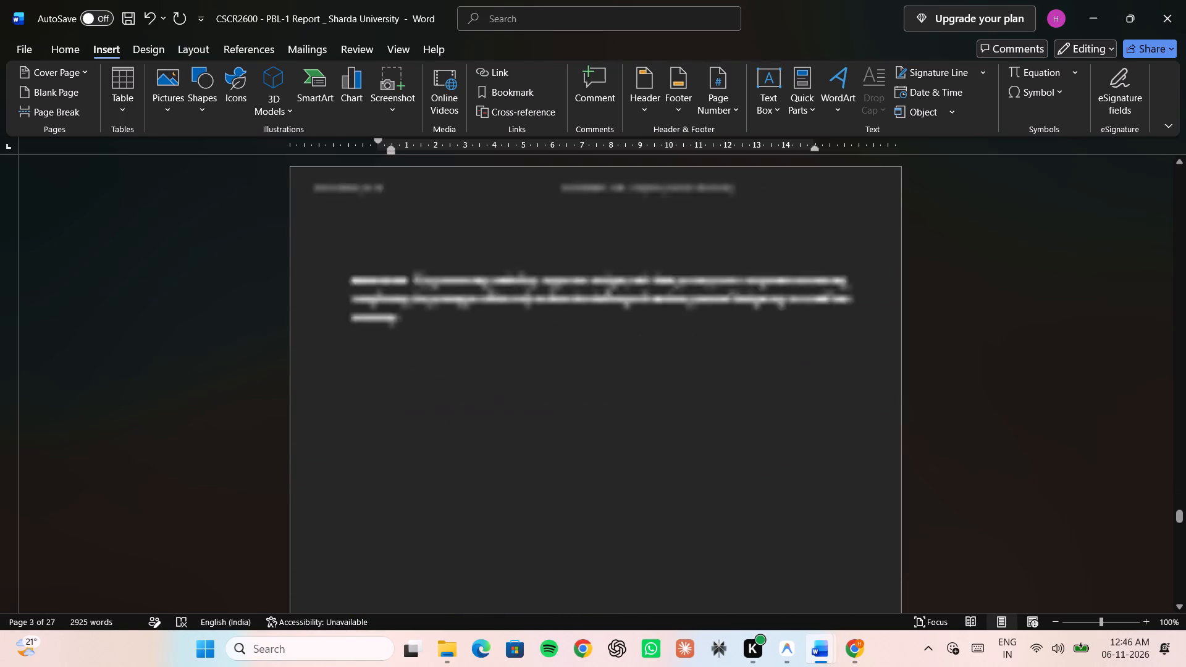
pyautogui.scroll(-3, 815, 427)
# Return to the PBL-1 report's cover page and check the layout of its logo, title and session details.
pyautogui.scroll(8, 815, 427)
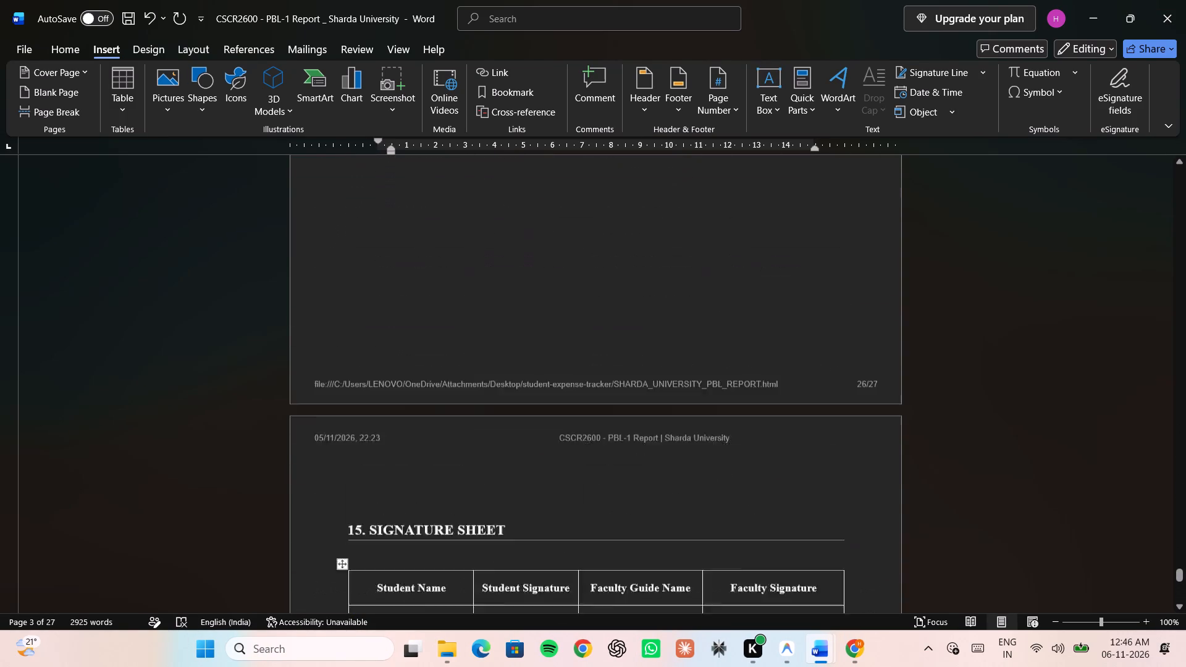
pyautogui.scroll(3, 815, 427)
pyautogui.scroll(19, 815, 427)
pyautogui.scroll(-2, 815, 427)
pyautogui.scroll(3, 815, 427)
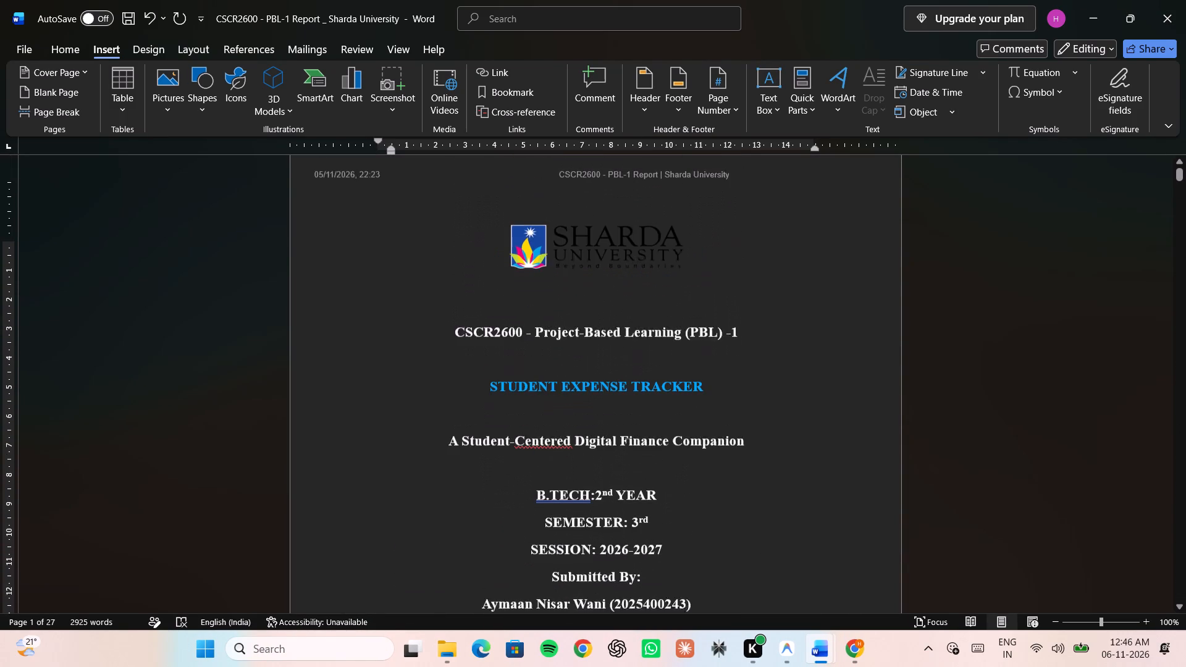
pyautogui.scroll(2, 815, 427)
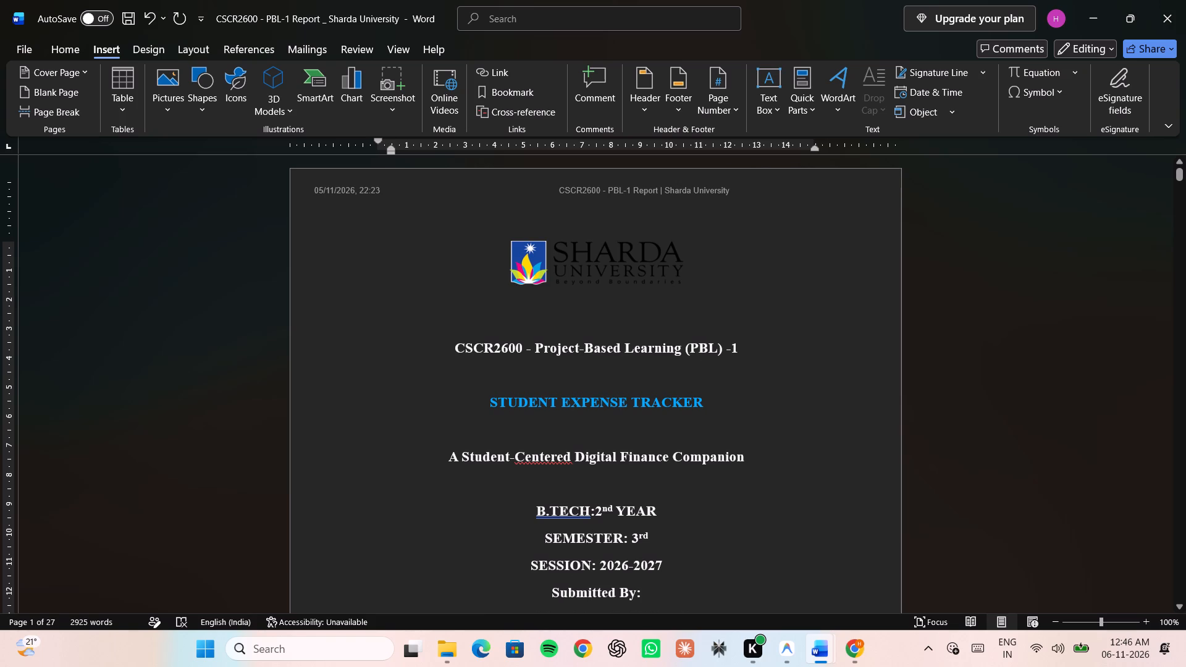
pyautogui.scroll(-1, 815, 427)
pyautogui.scroll(2, 815, 427)
# Switch to the Student Expense Tracker synopsis document and examine its cover page and Table of Contents for comparison.
pyautogui.click(875, 574)
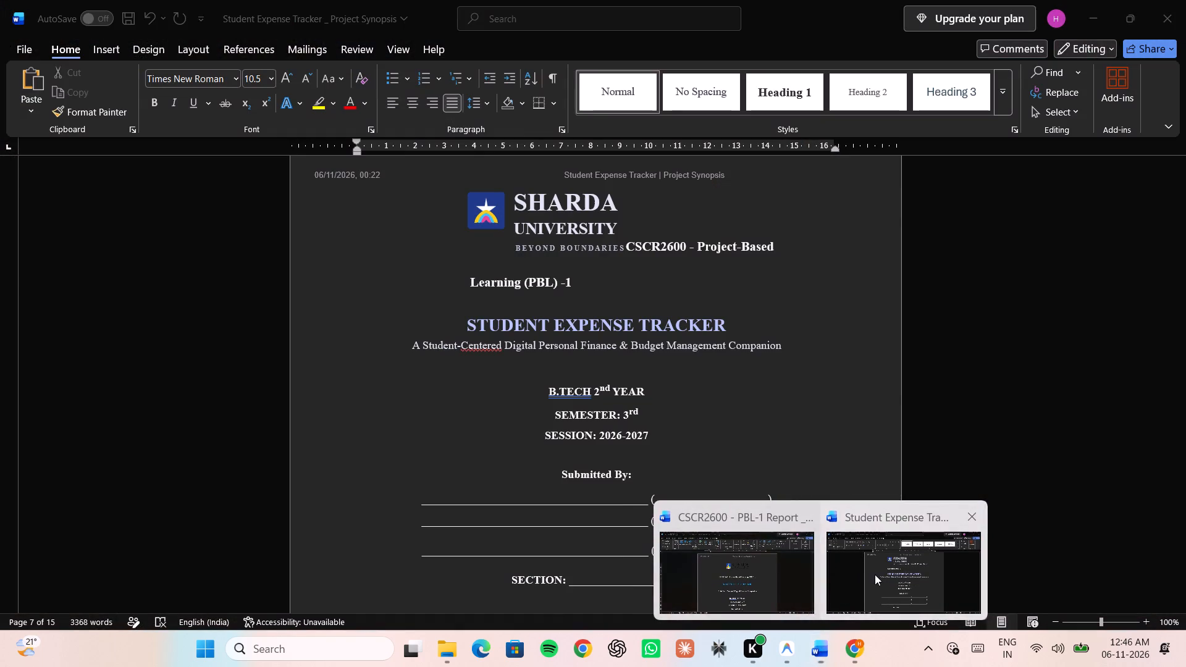
pyautogui.scroll(-5, 724, 470)
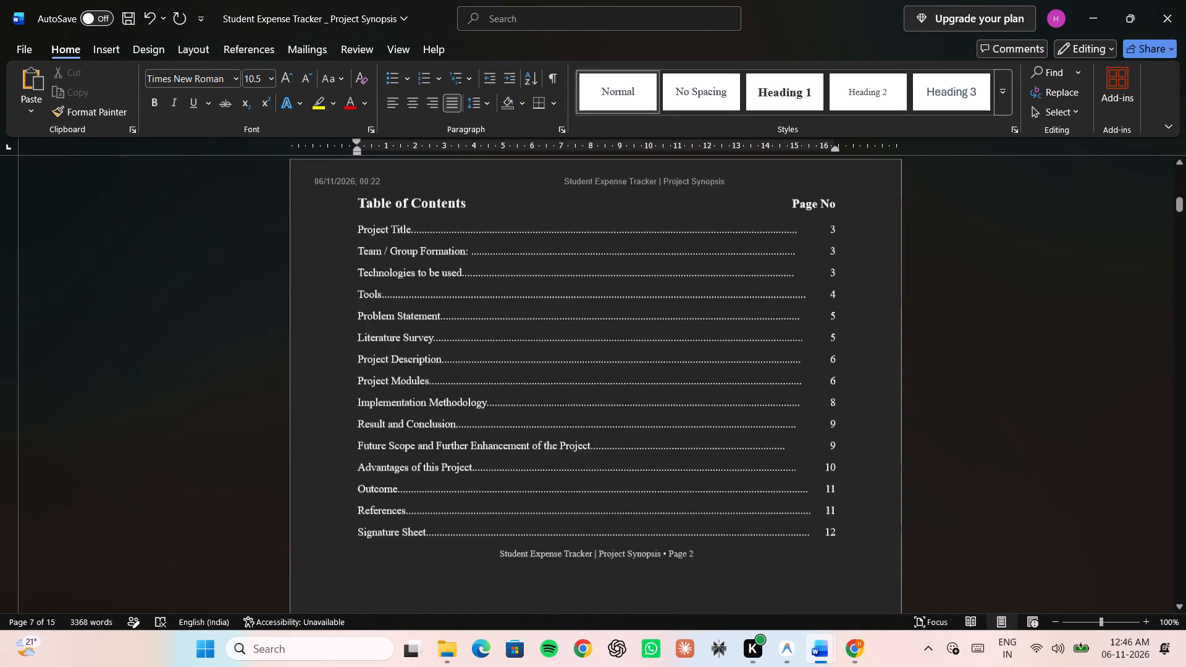
pyautogui.scroll(-3, 724, 470)
pyautogui.scroll(1, 724, 470)
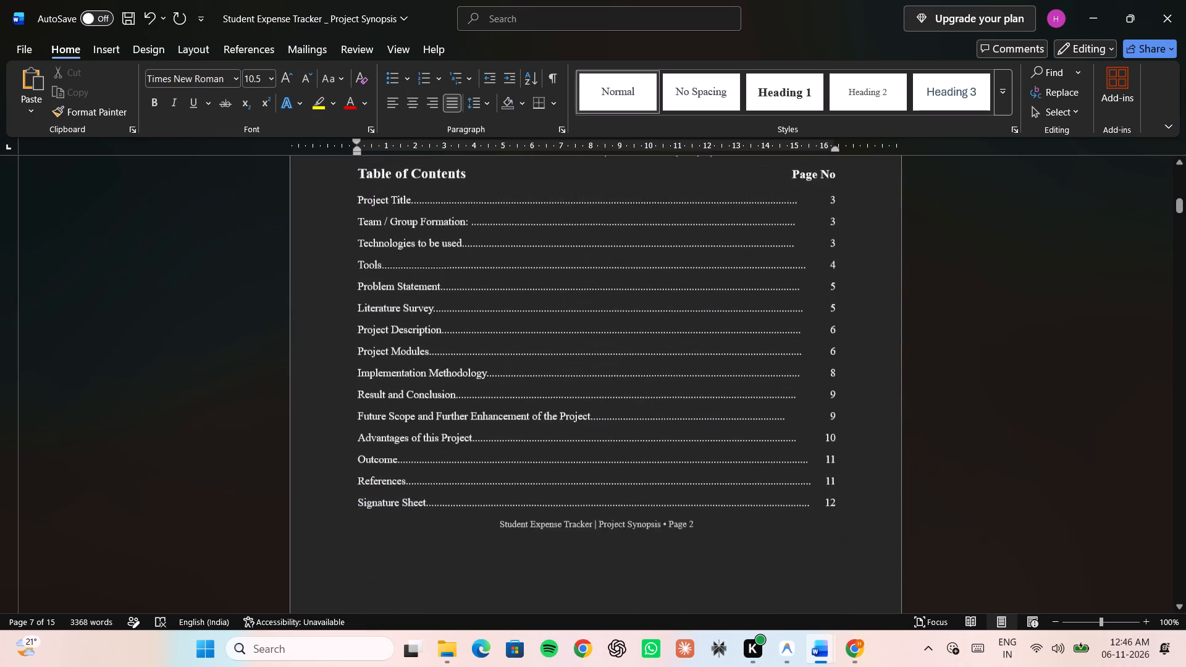
pyautogui.scroll(3, 724, 470)
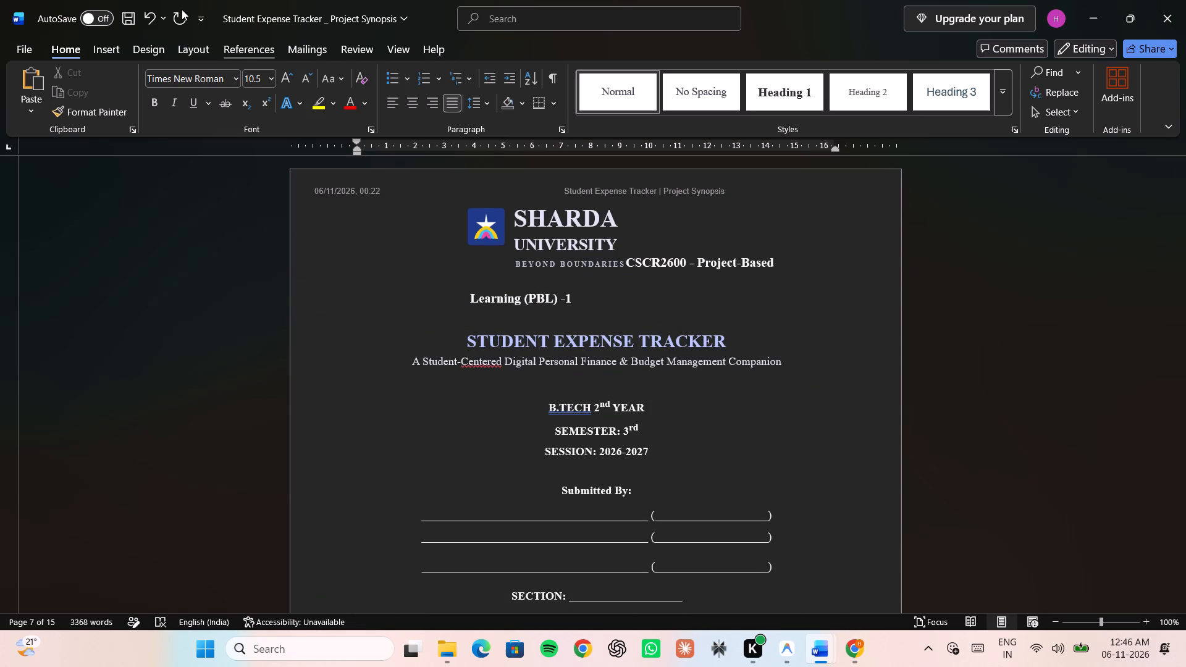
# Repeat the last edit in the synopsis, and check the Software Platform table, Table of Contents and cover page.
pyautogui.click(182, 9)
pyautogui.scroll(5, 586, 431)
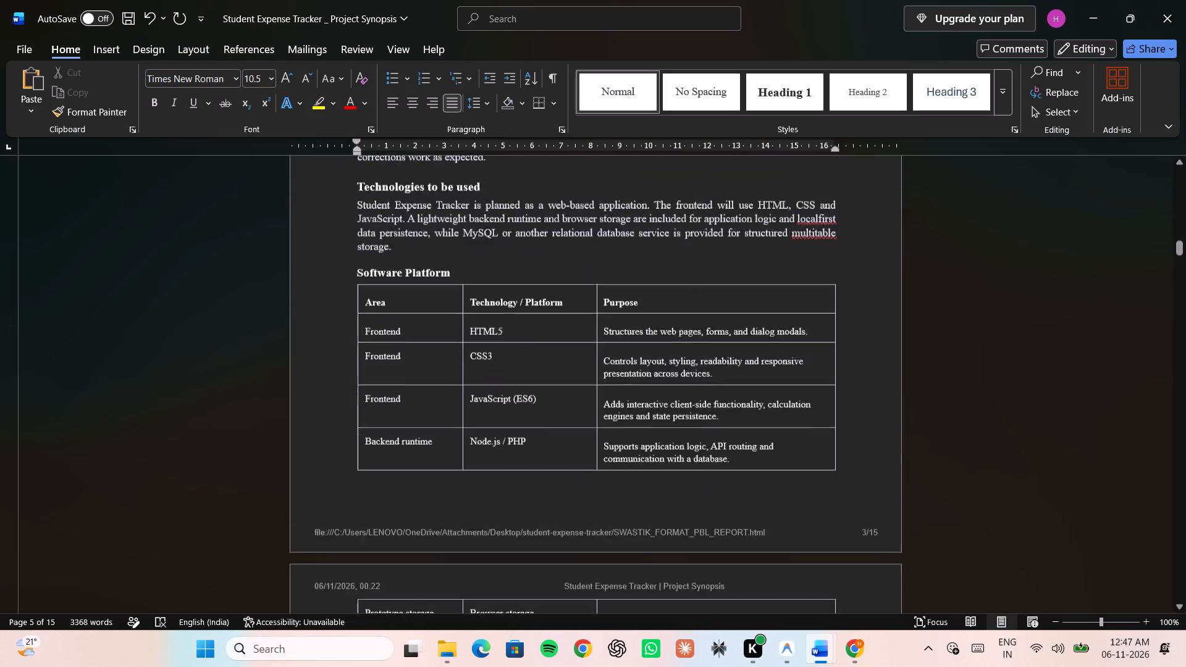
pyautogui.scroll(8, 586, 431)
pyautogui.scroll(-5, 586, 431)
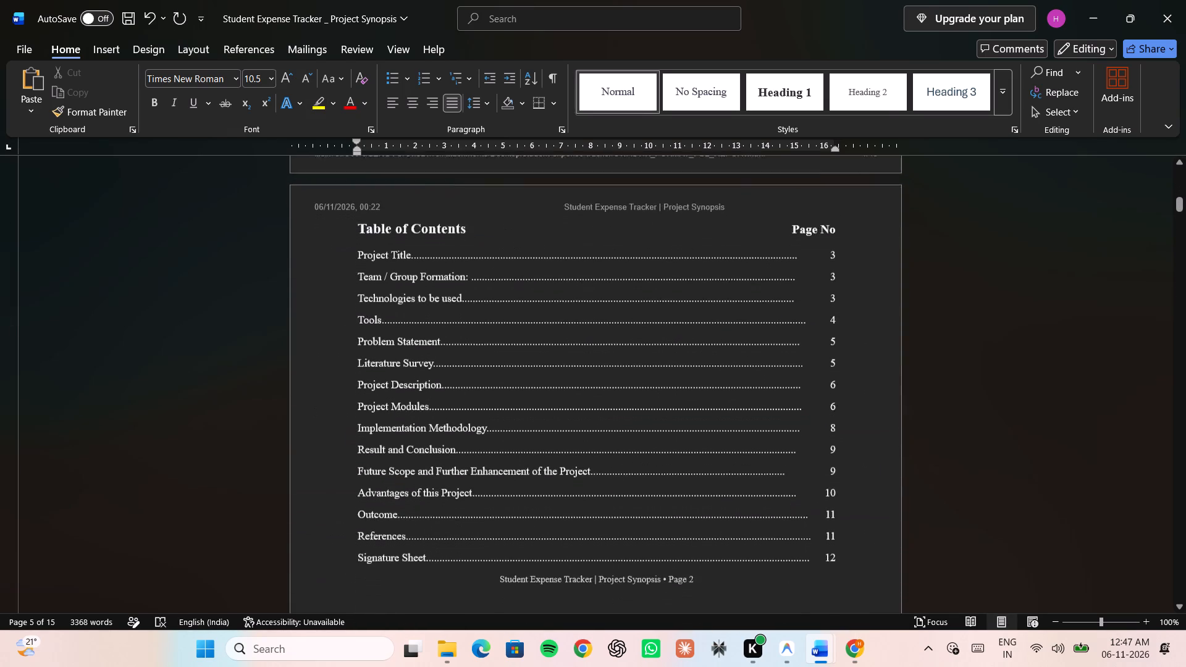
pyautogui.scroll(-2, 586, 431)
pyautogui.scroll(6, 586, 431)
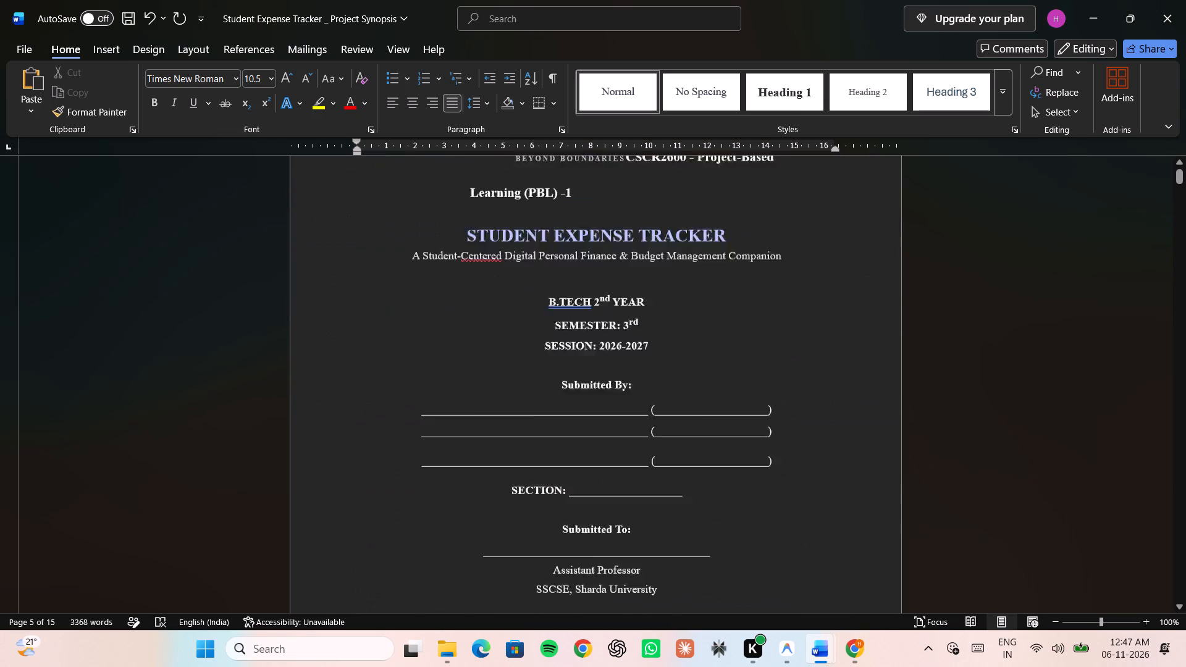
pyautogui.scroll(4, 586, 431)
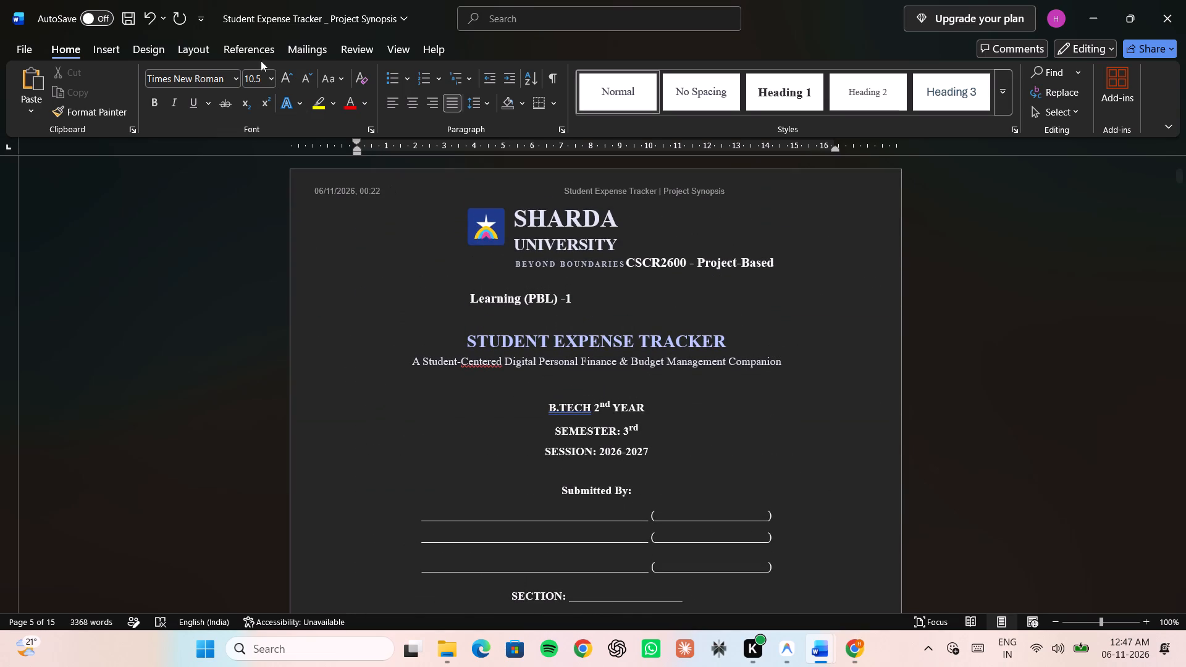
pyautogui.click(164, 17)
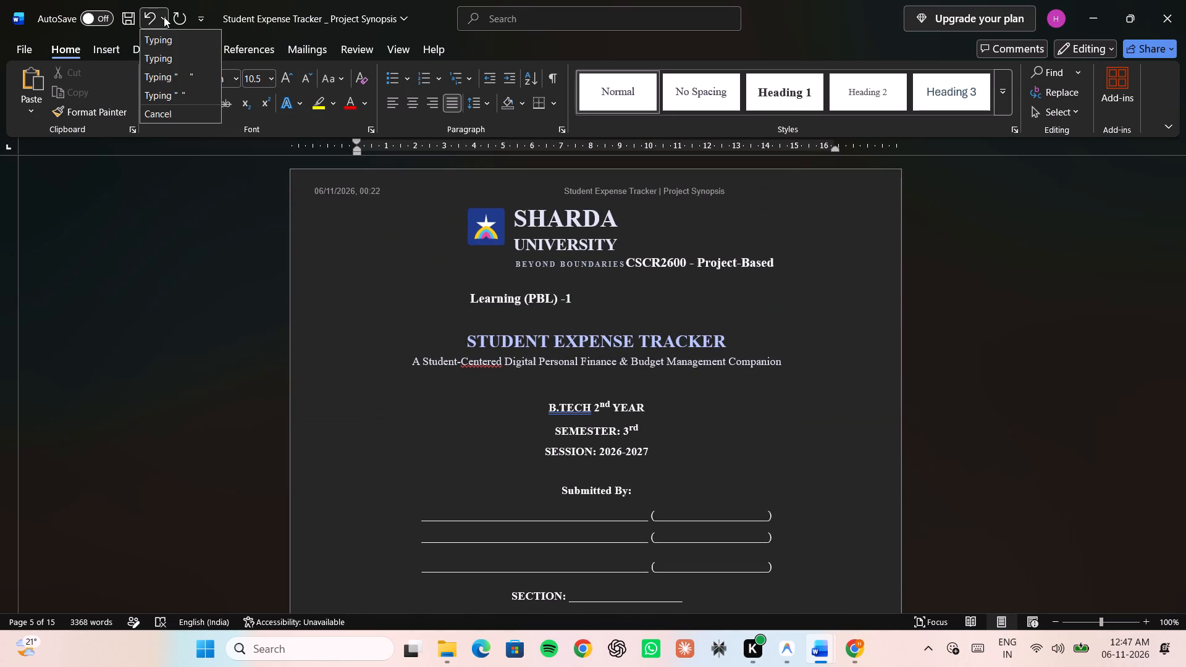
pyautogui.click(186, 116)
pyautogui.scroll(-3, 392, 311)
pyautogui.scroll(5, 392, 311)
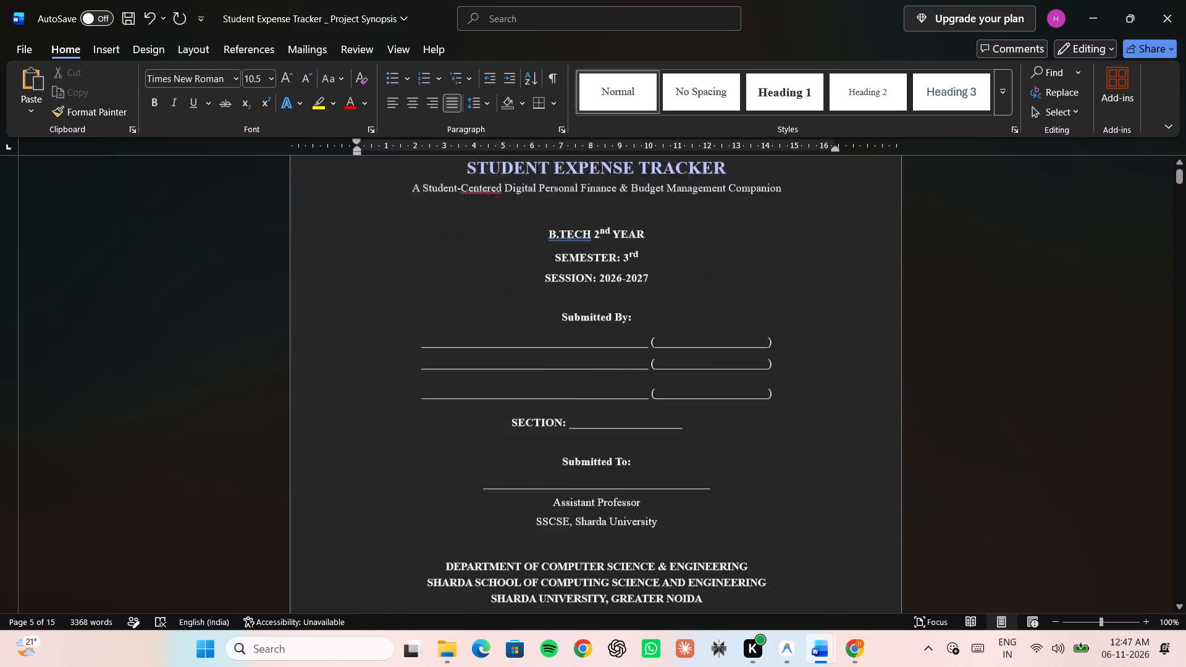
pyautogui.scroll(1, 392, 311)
# Close the Student Expense Tracker synopsis document without saving its changes.
pyautogui.click(1185, 0)
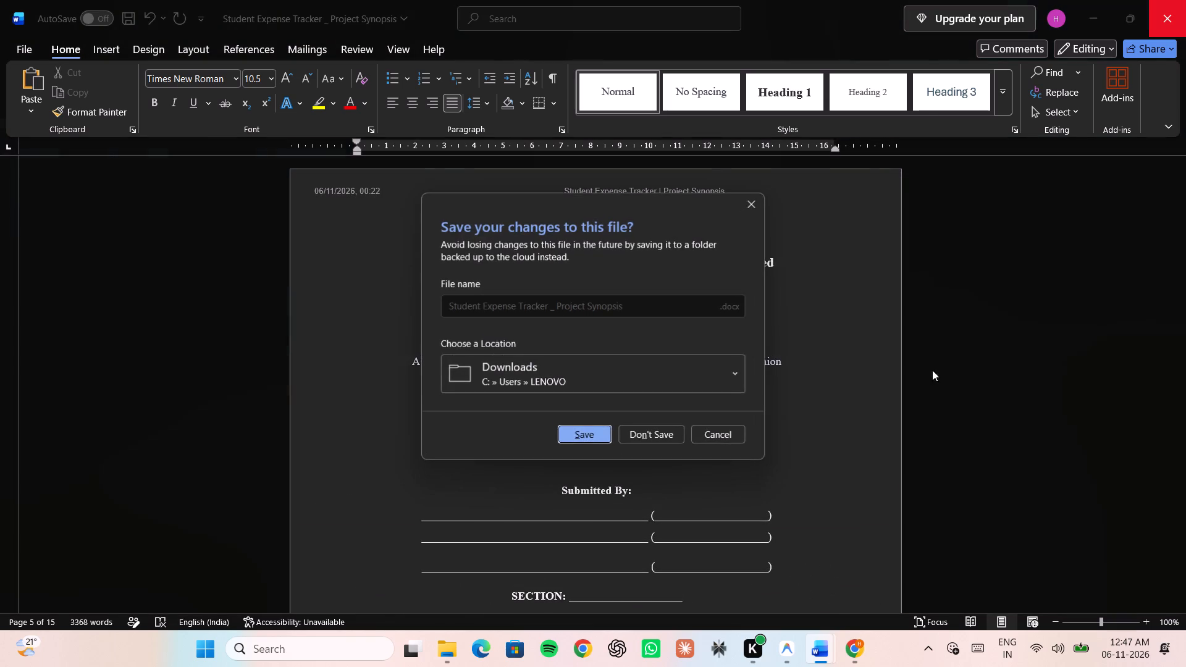
pyautogui.click(663, 437)
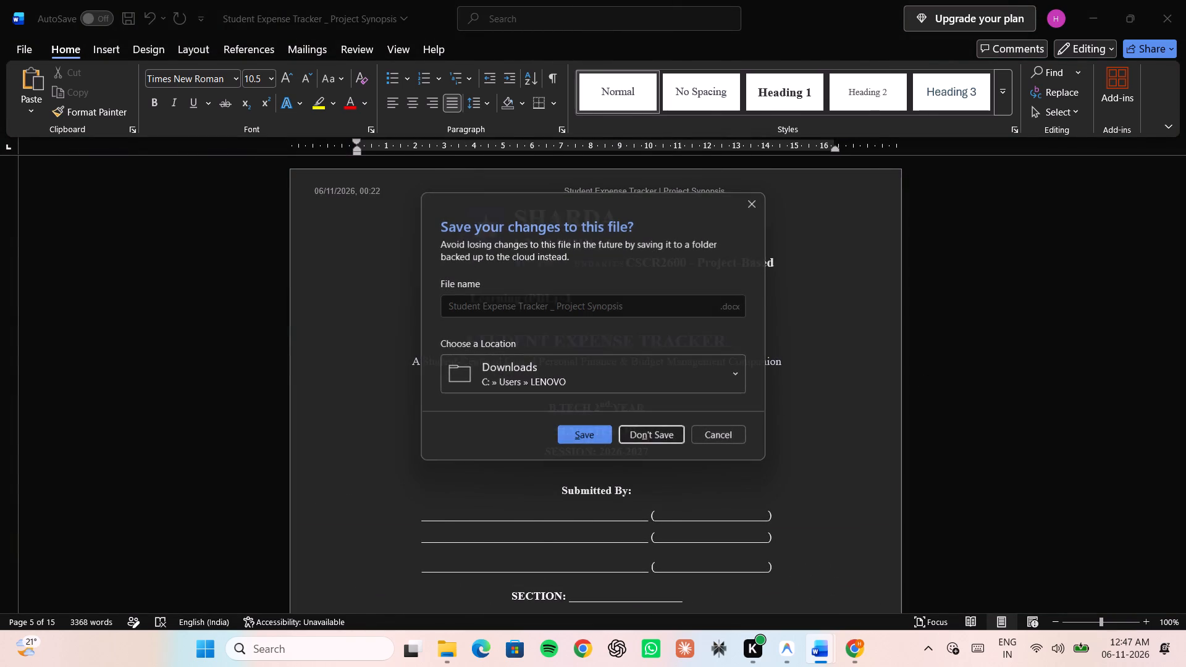
# Examine the PBL-1 report's pages from the cover to the Team / Group Formation table, ending at the cover.
pyautogui.scroll(-3, 746, 438)
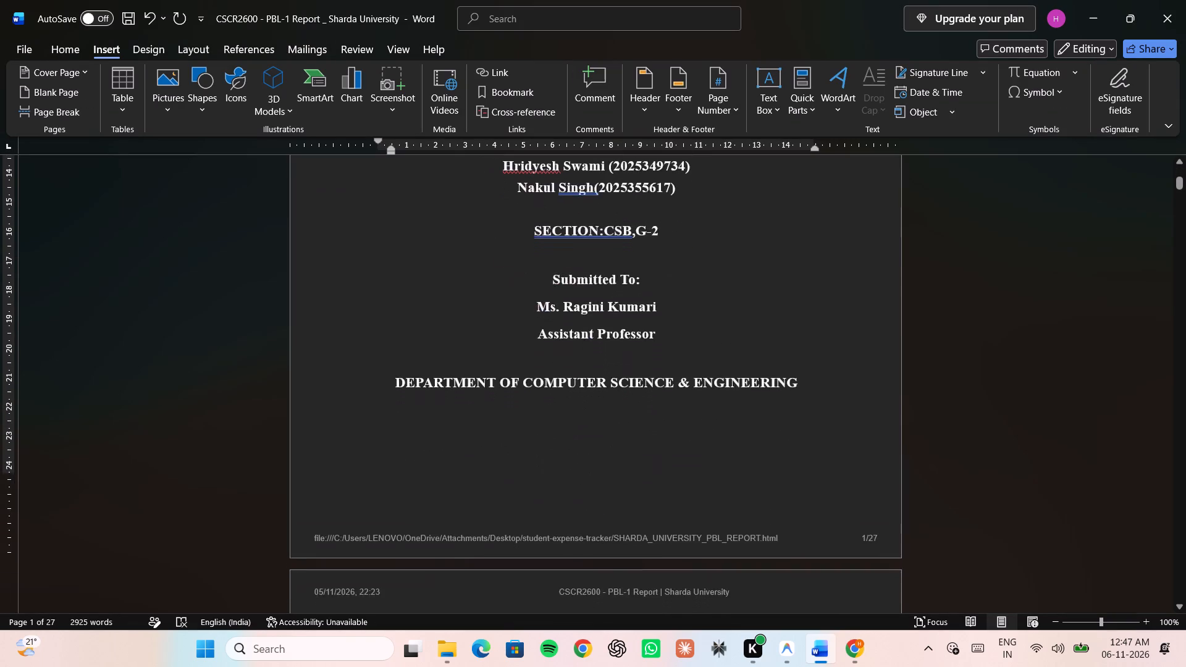
pyautogui.scroll(-2, 746, 438)
pyautogui.scroll(4, 746, 438)
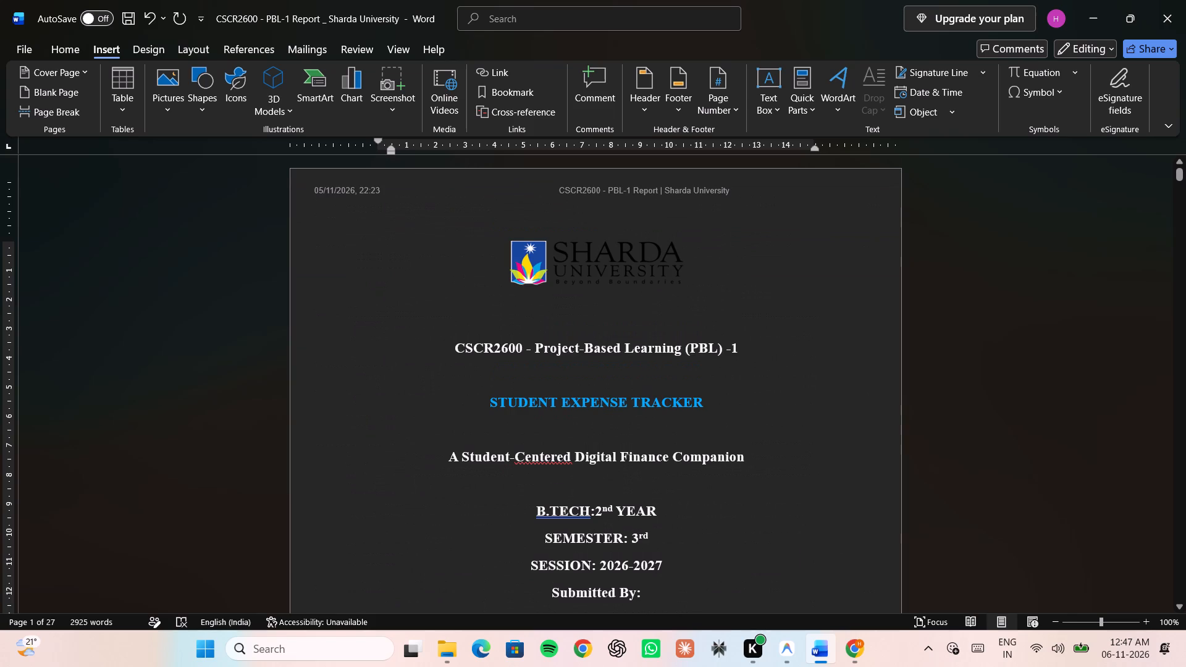
pyautogui.scroll(-16, 746, 438)
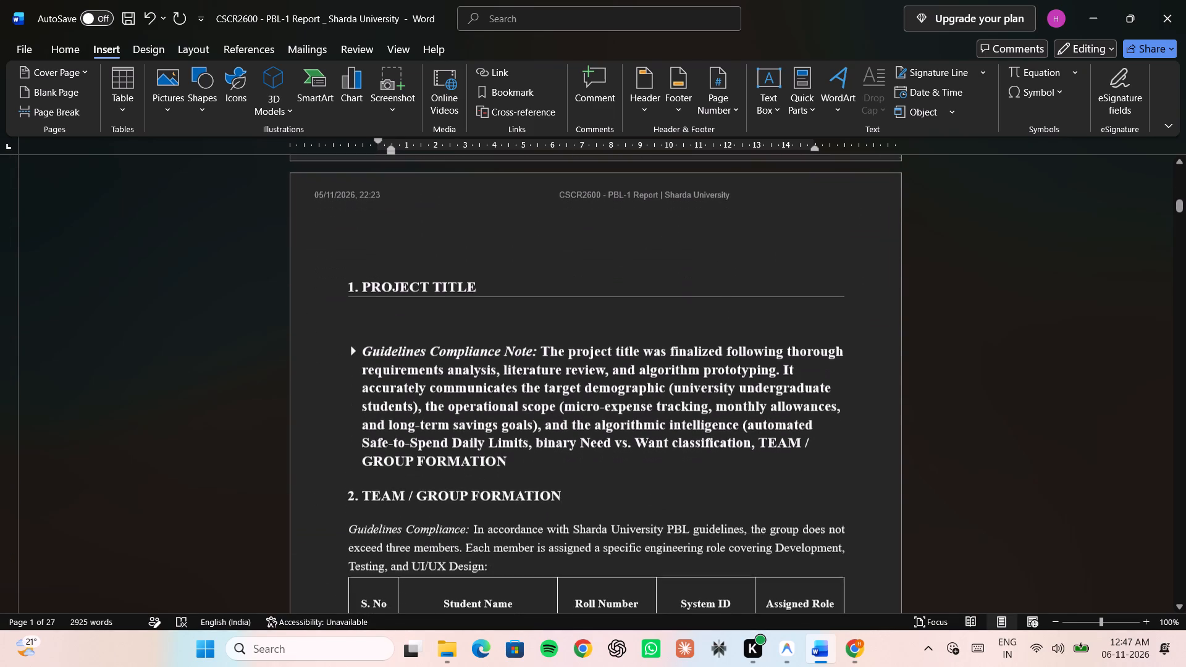
pyautogui.scroll(-2, 746, 438)
pyautogui.scroll(2, 746, 438)
pyautogui.scroll(-3, 746, 438)
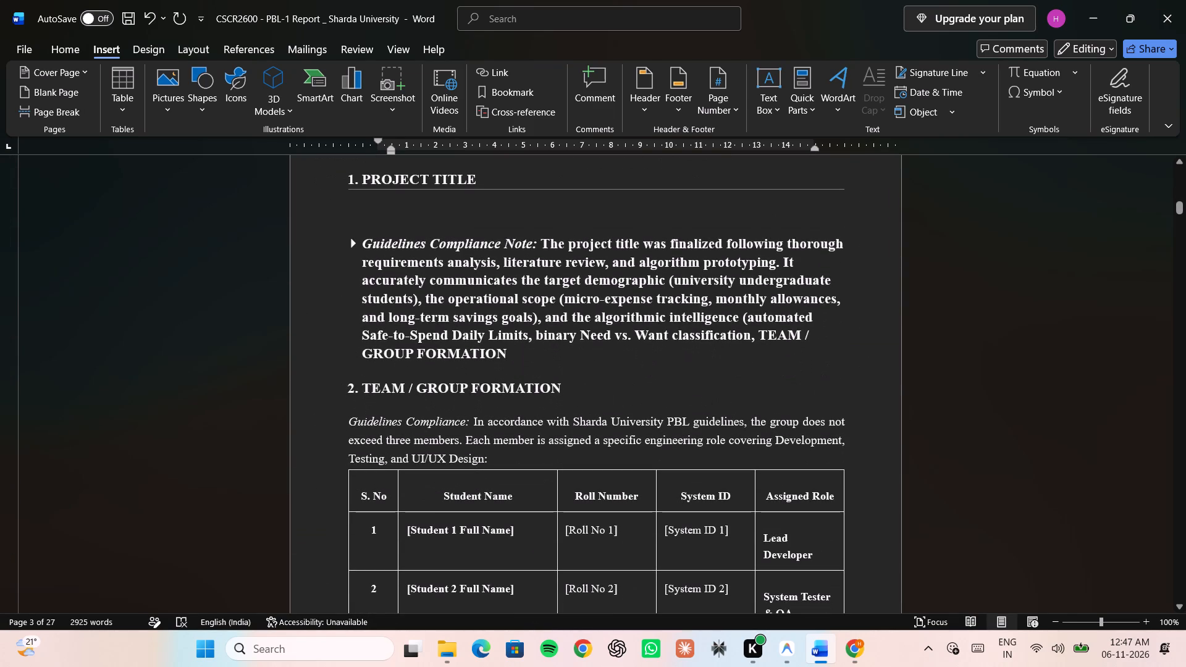
pyautogui.scroll(5, 665, 355)
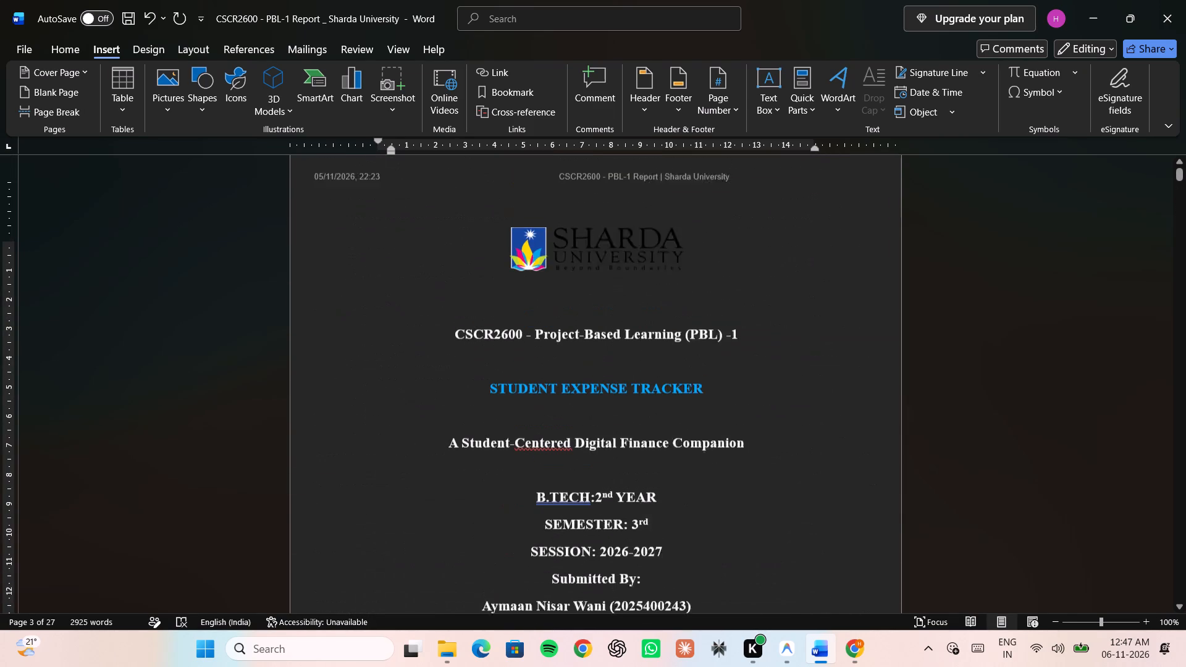
# Switch to Chrome and compare the cover pages of the Swastik Care Format and 12-Page Exact Layout report versions.
pyautogui.click(780, 650)
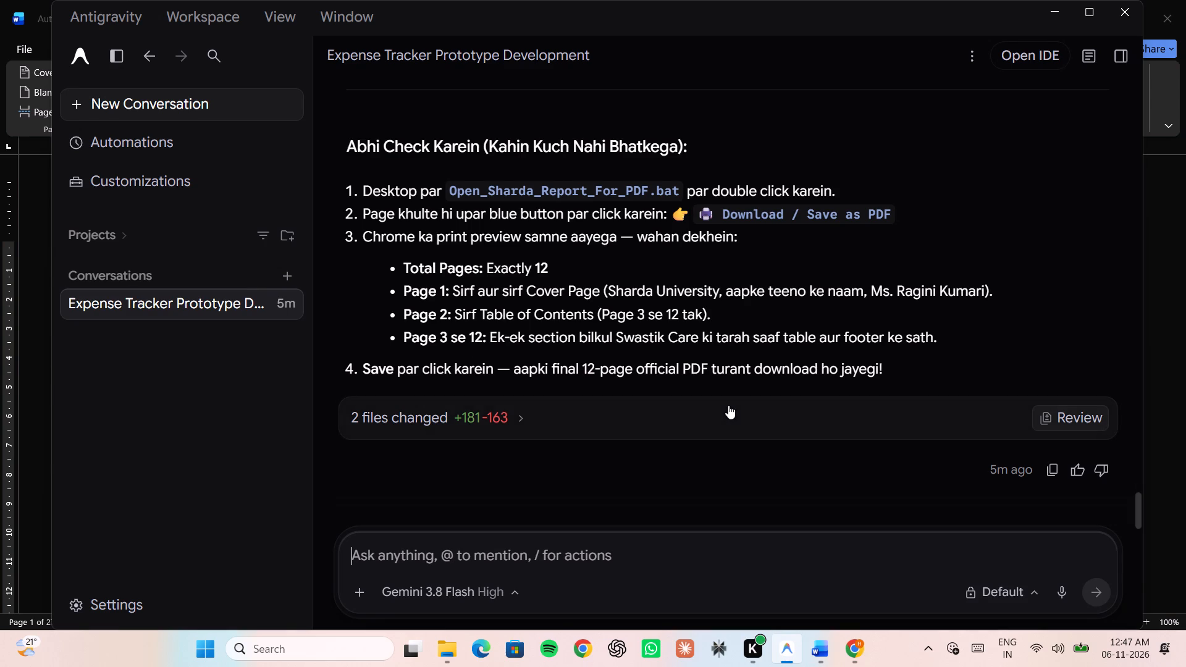
pyautogui.click(817, 657)
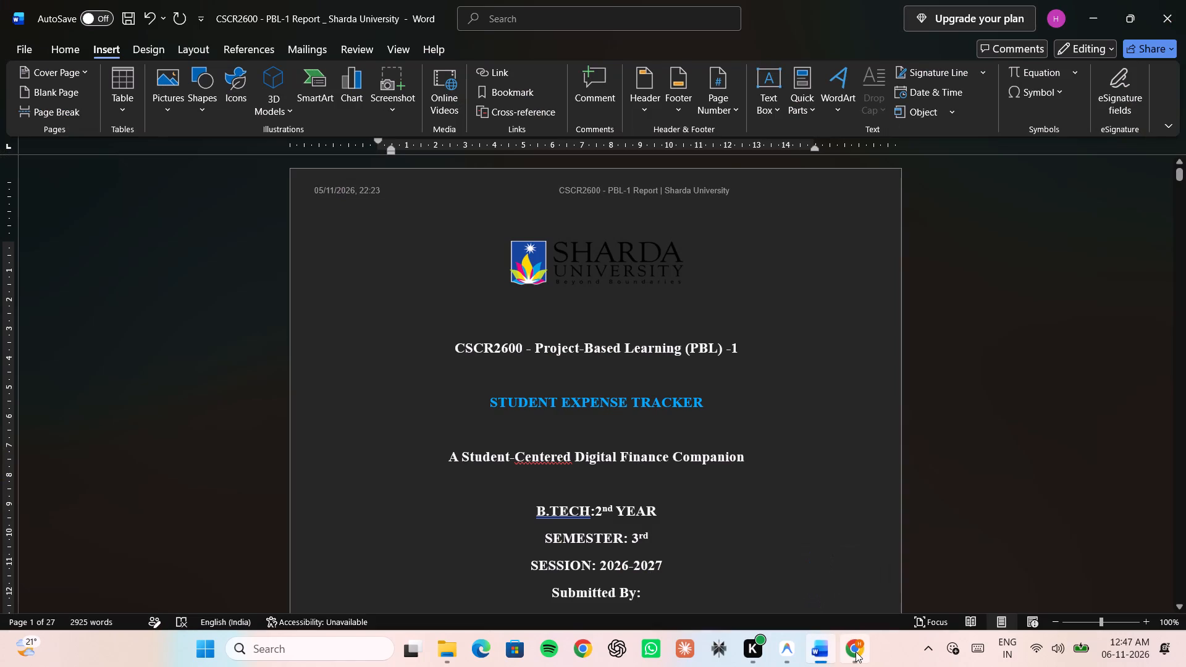
pyautogui.click(856, 652)
pyautogui.scroll(3, 712, 371)
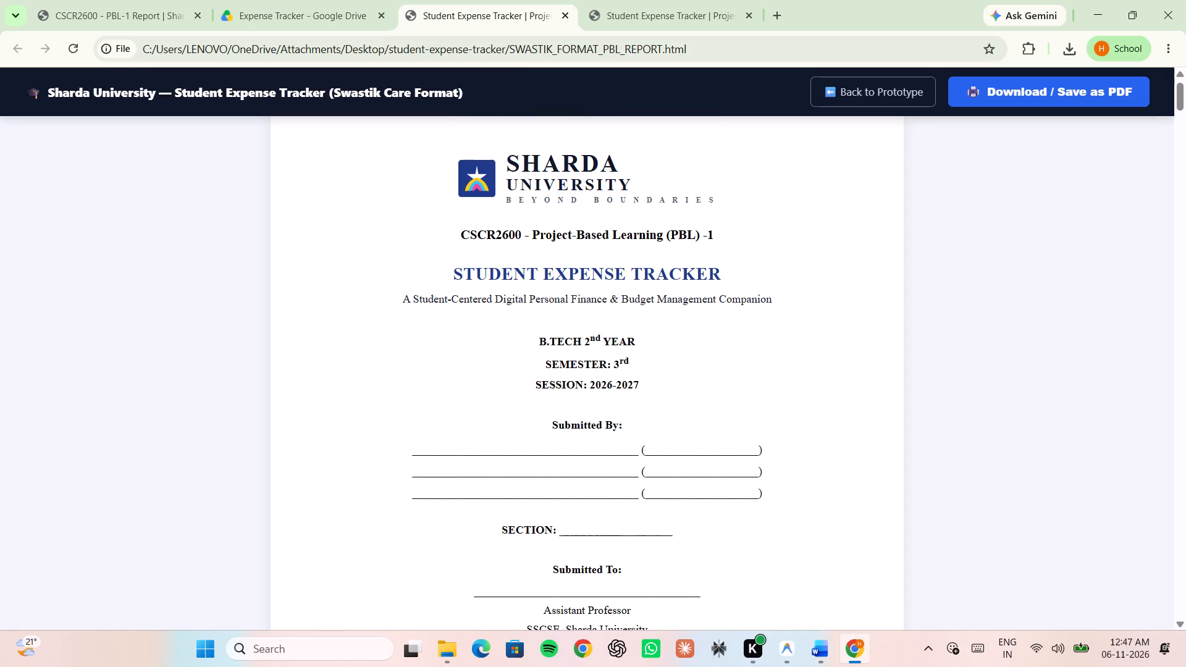
pyautogui.click(653, 14)
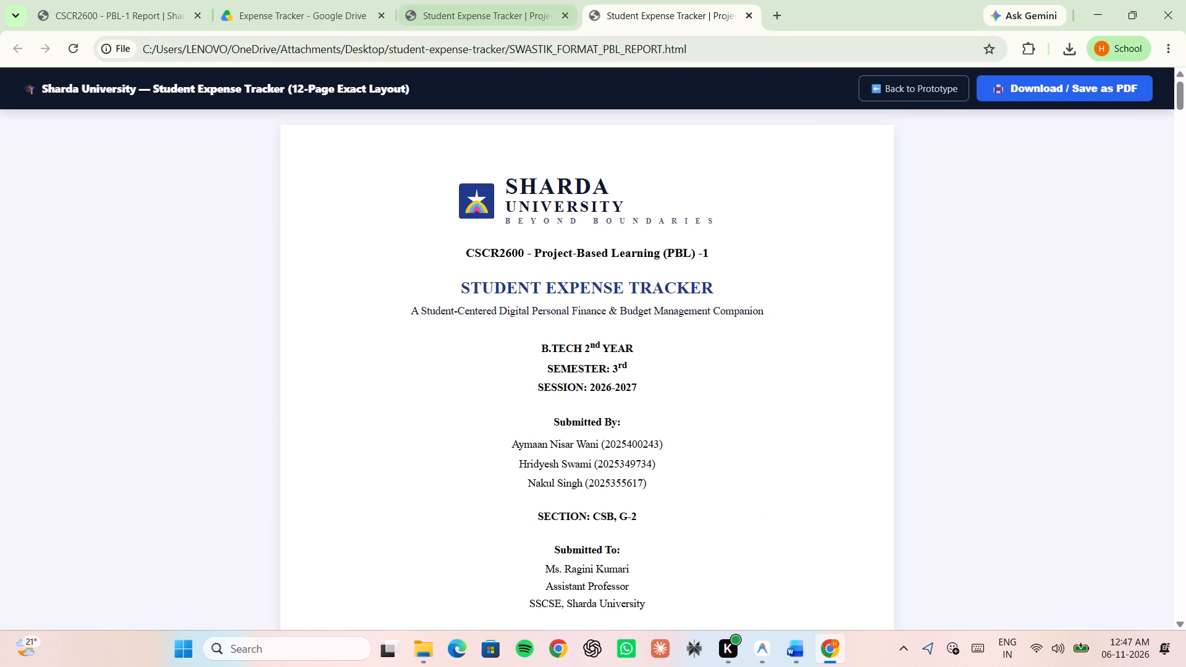
pyautogui.scroll(-4, 642, 222)
pyautogui.scroll(3, 642, 222)
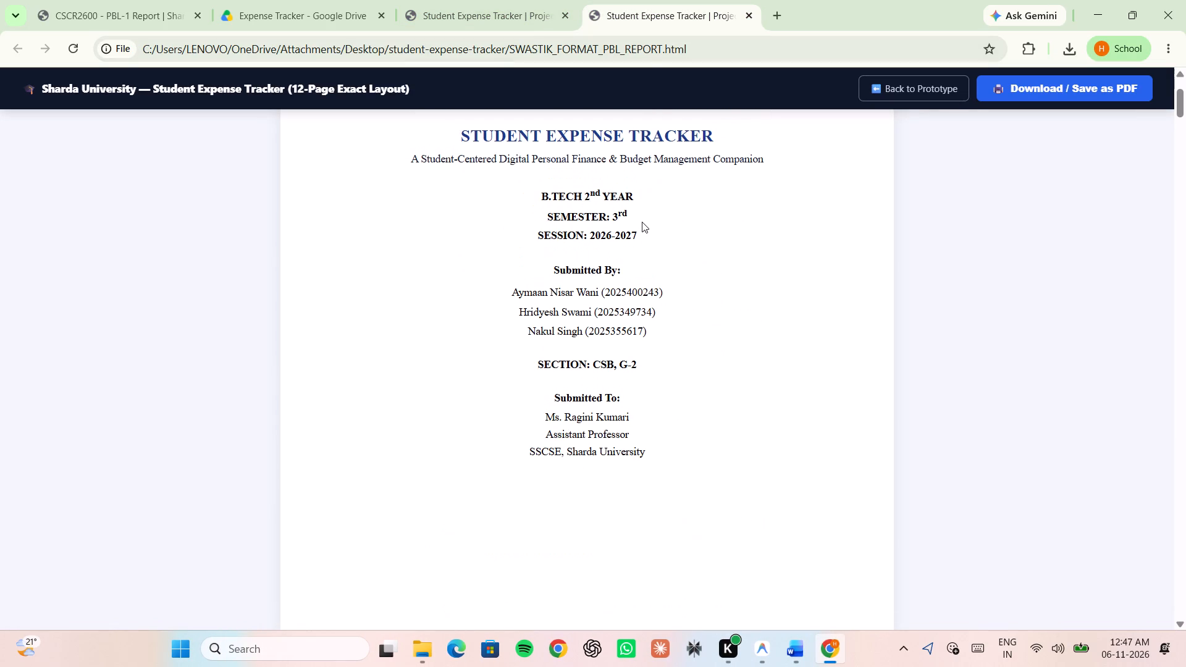
# Examine the 12-Page Exact Layout report from the cover through the Table of Contents to the Technologies section, ending at the cover.
pyautogui.scroll(-5, 653, 272)
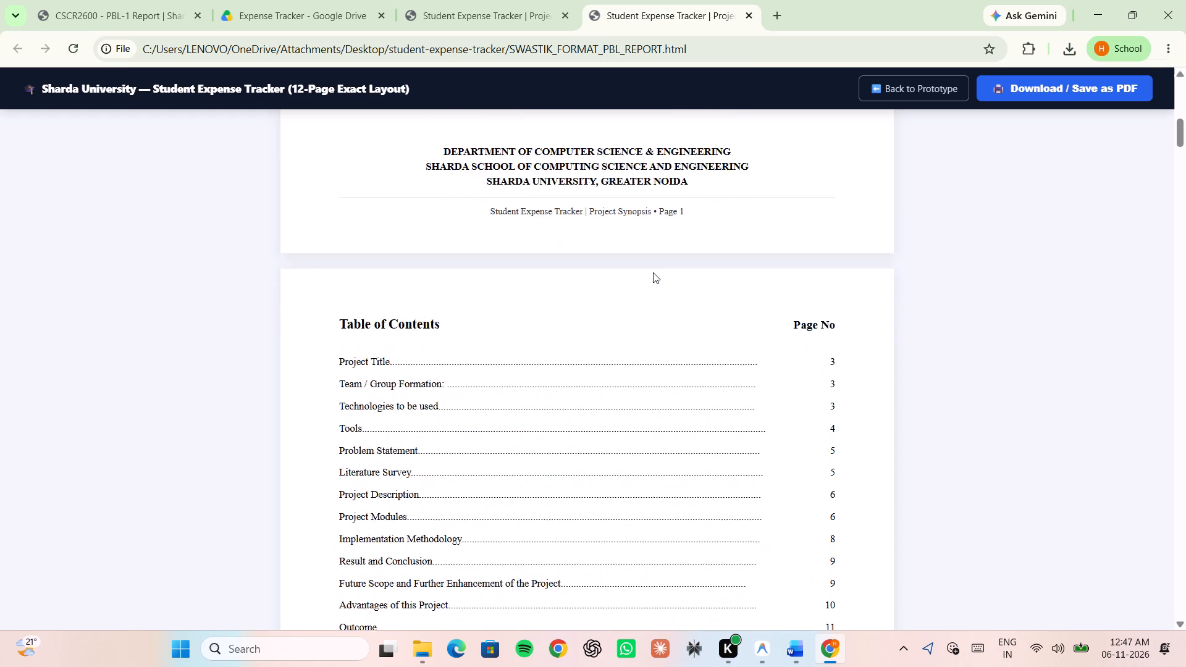
pyautogui.scroll(-5, 653, 272)
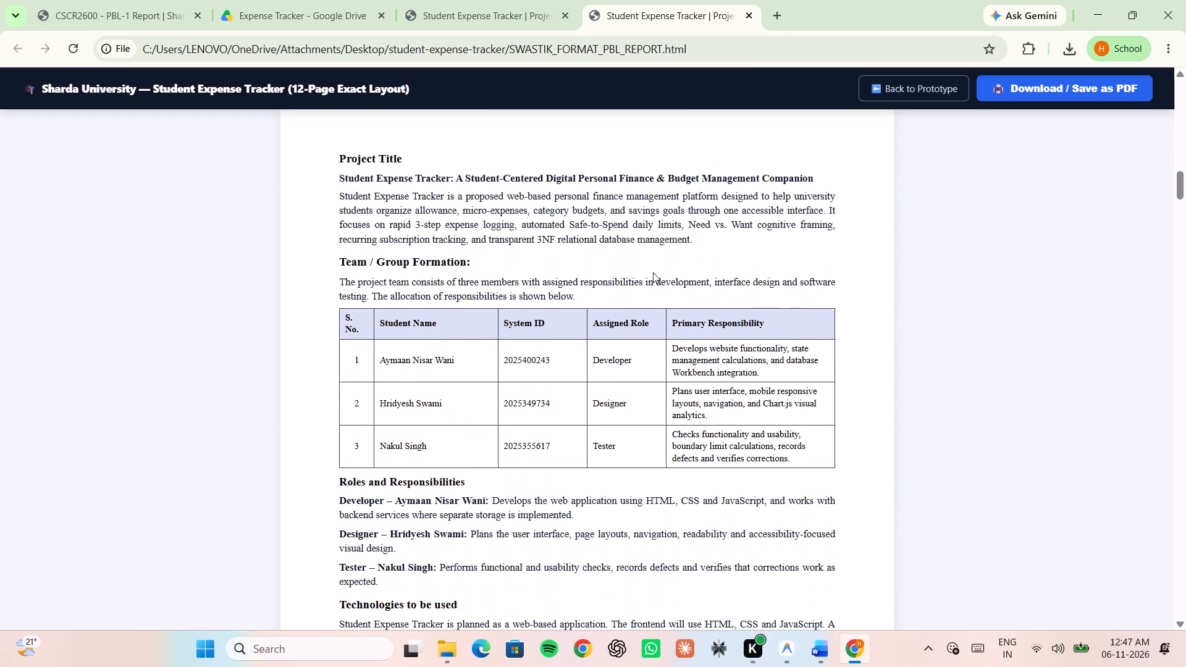
pyautogui.scroll(-2, 653, 272)
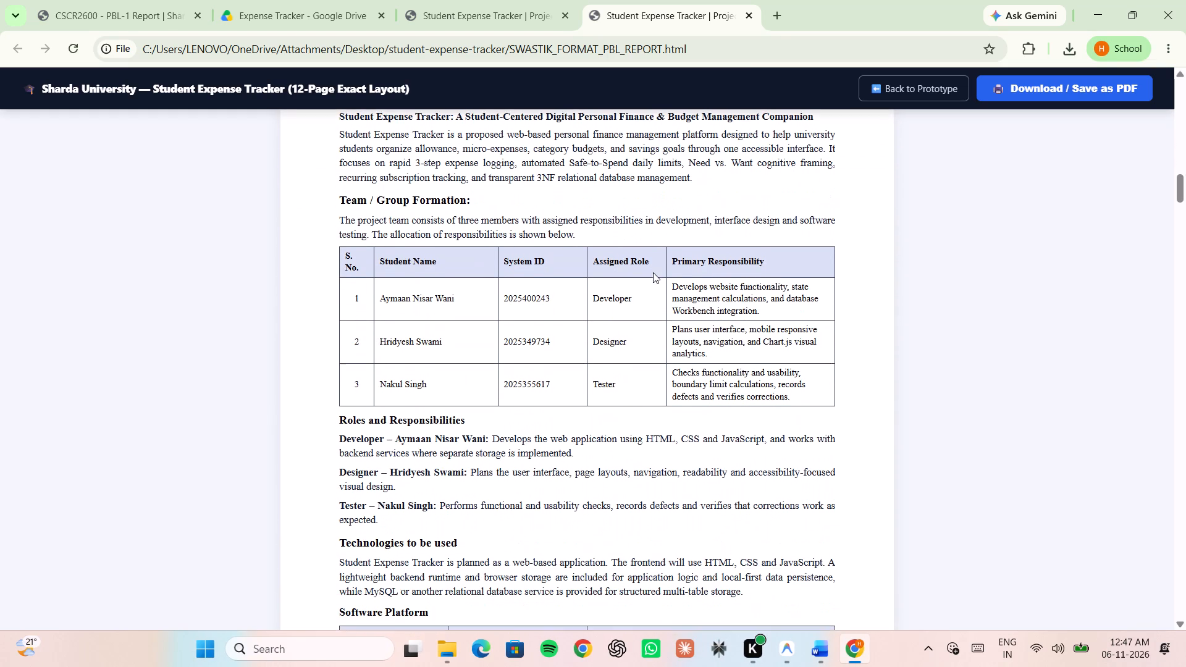
pyautogui.scroll(-3, 592, 327)
pyautogui.scroll(13, 592, 327)
pyautogui.scroll(-2, 592, 327)
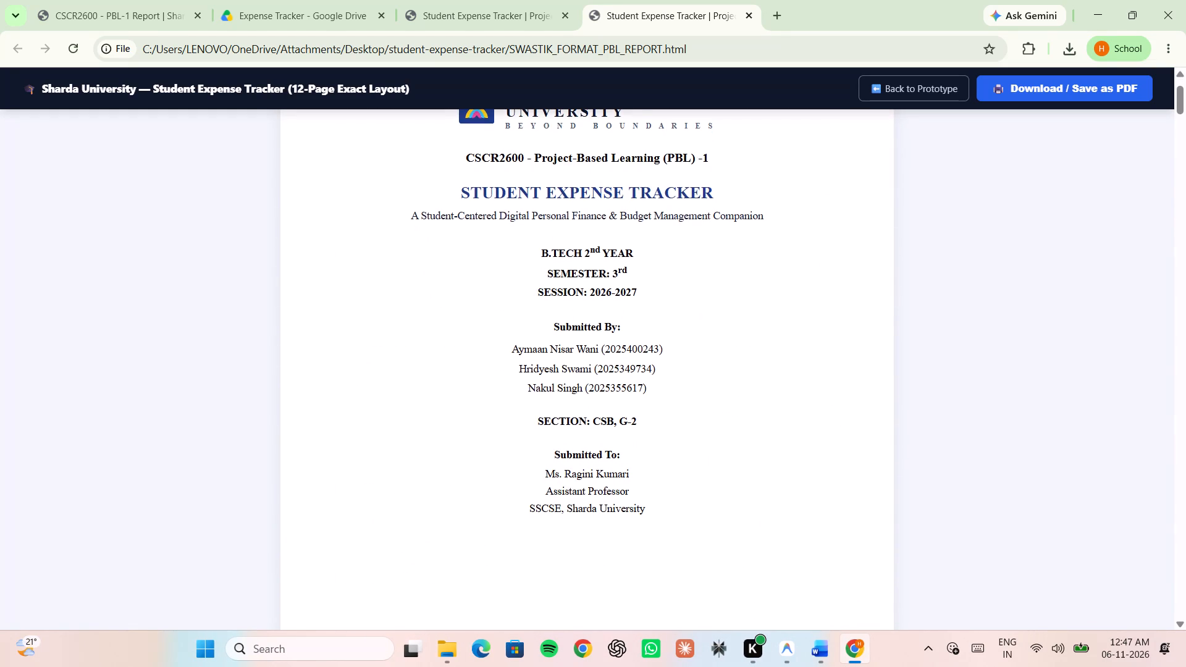
pyautogui.scroll(1, 592, 327)
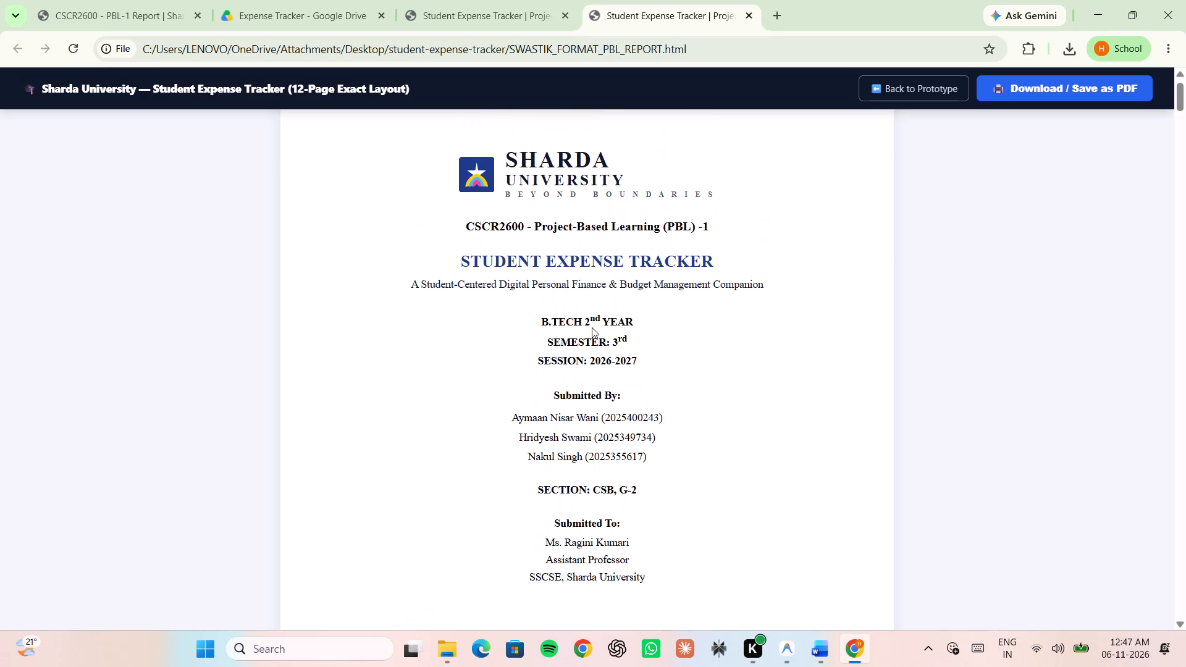
pyautogui.scroll(2, 592, 327)
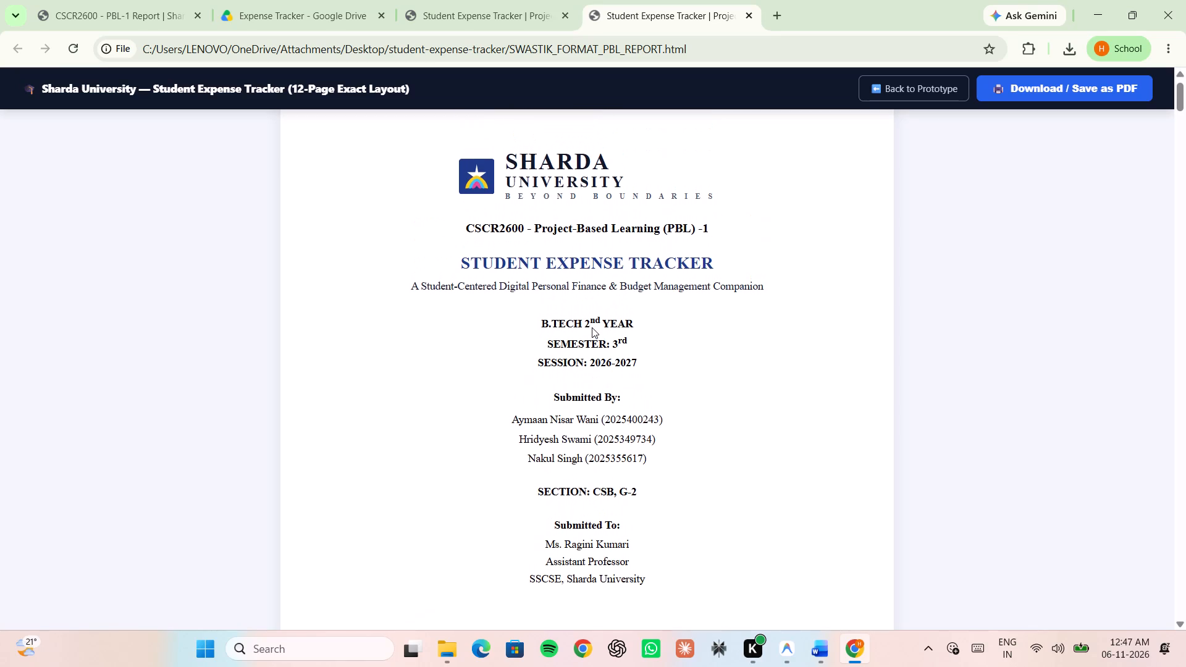
# Check the remaining pages of the 12-page report through to the Signature table, including the Advantages section, and return to the cover.
pyautogui.scroll(-16, 592, 327)
pyautogui.scroll(-7, 592, 327)
pyautogui.scroll(3, 592, 327)
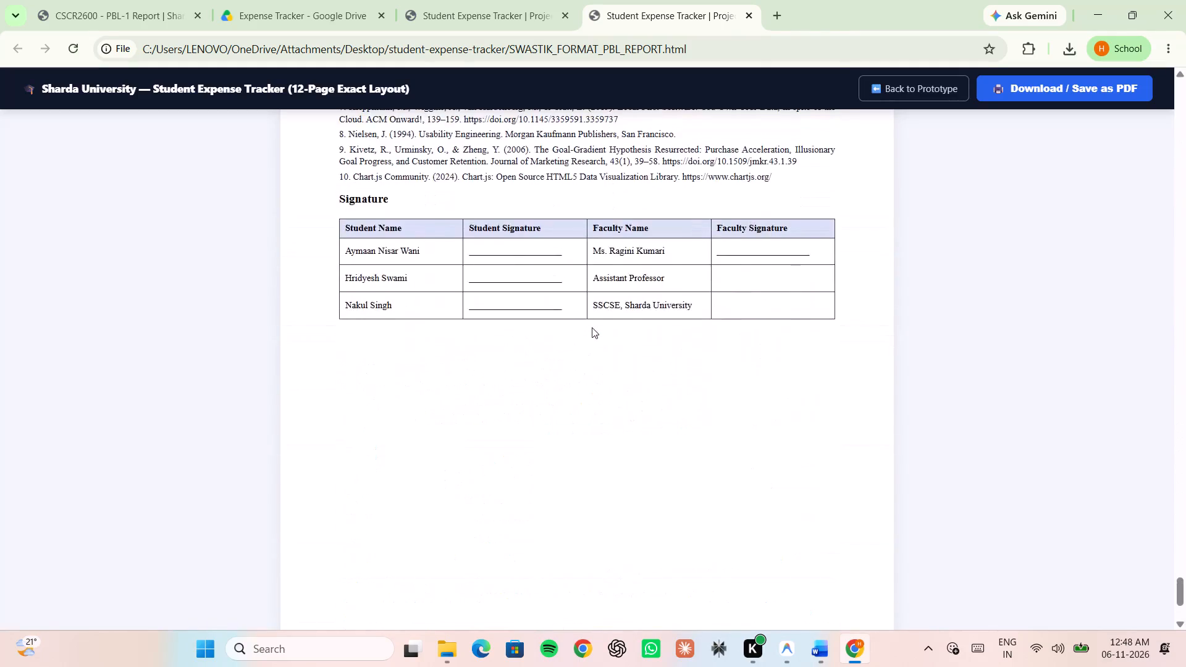
pyautogui.scroll(10, 592, 327)
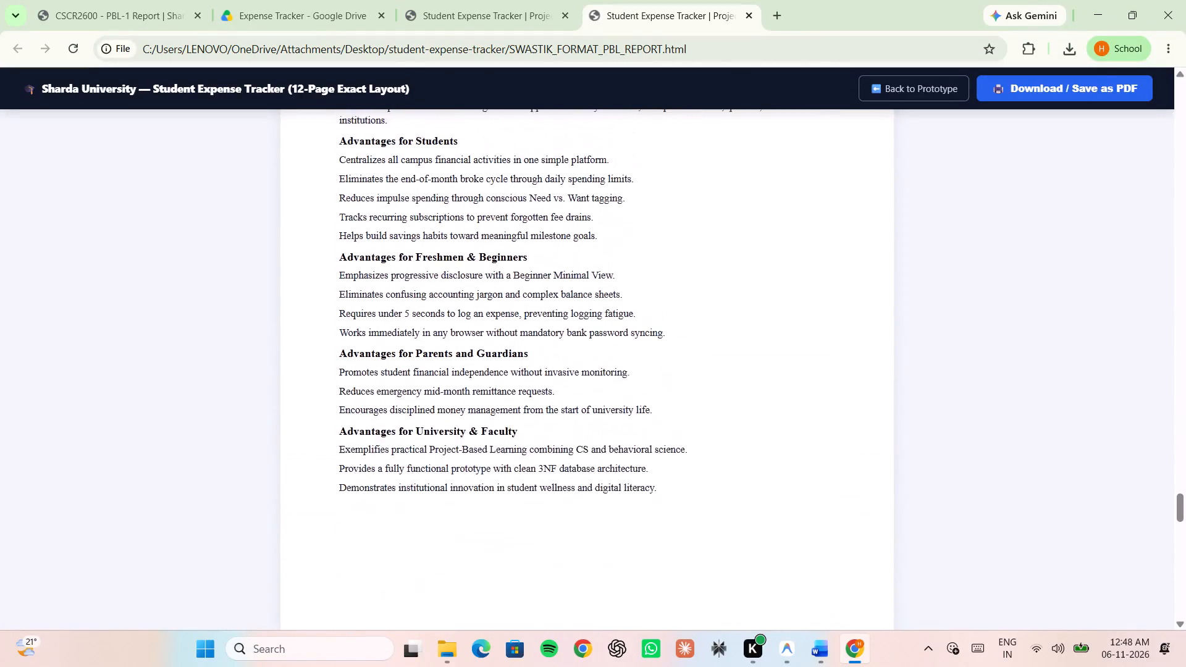
pyautogui.scroll(12, 592, 327)
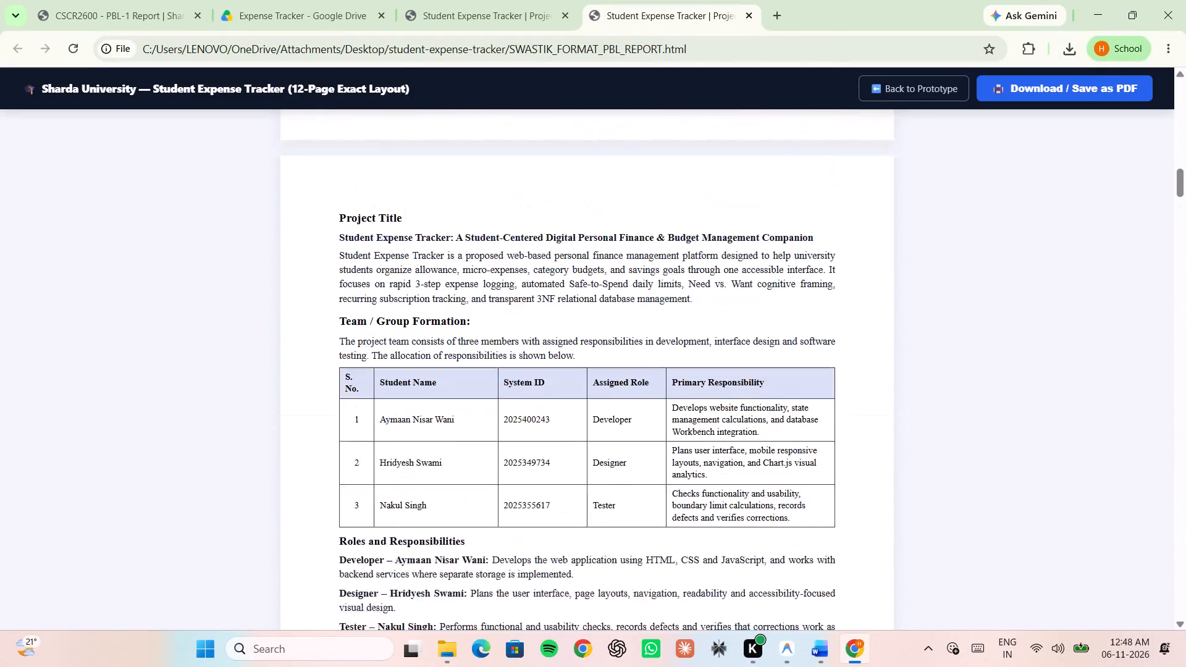
pyautogui.scroll(3, 592, 327)
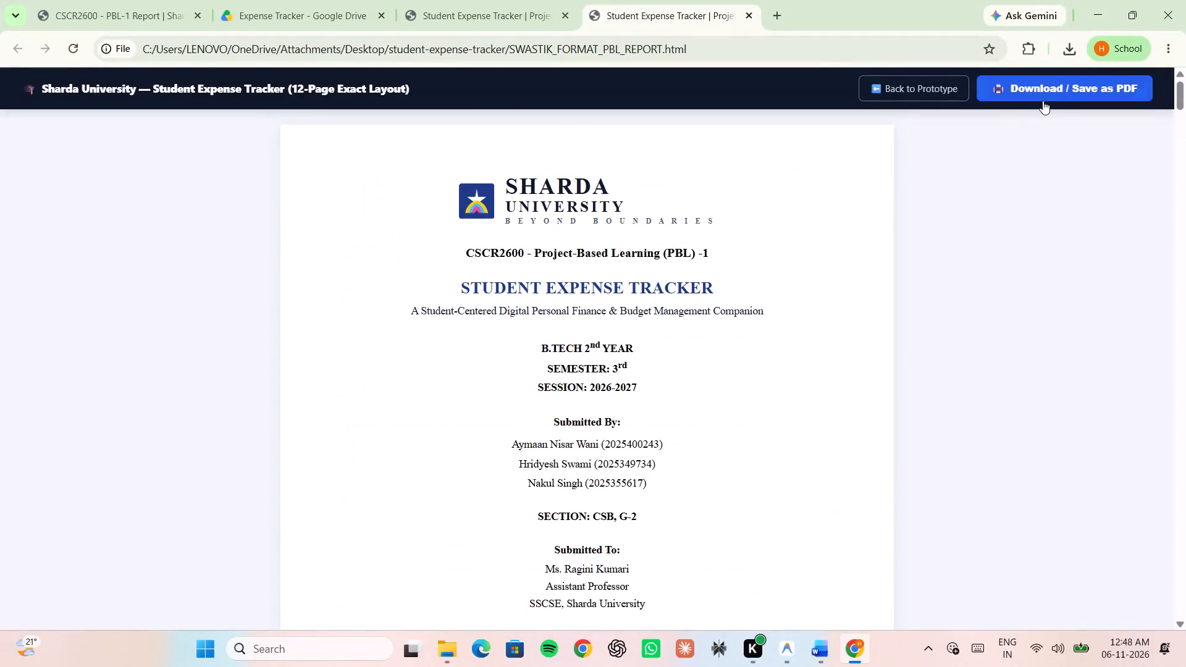
# Save the 12-page report as a PDF named "Student Expense Tracker _ Project Synopsis 2" in the Downloads folder.
pyautogui.click(1043, 100)
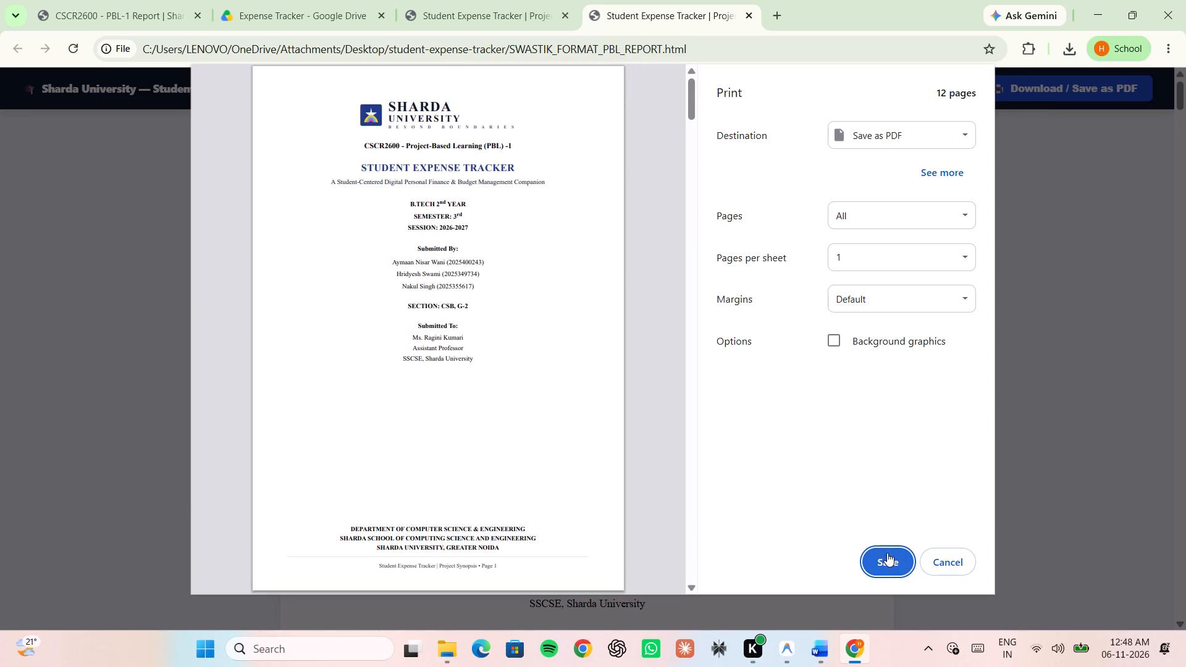
pyautogui.click(893, 569)
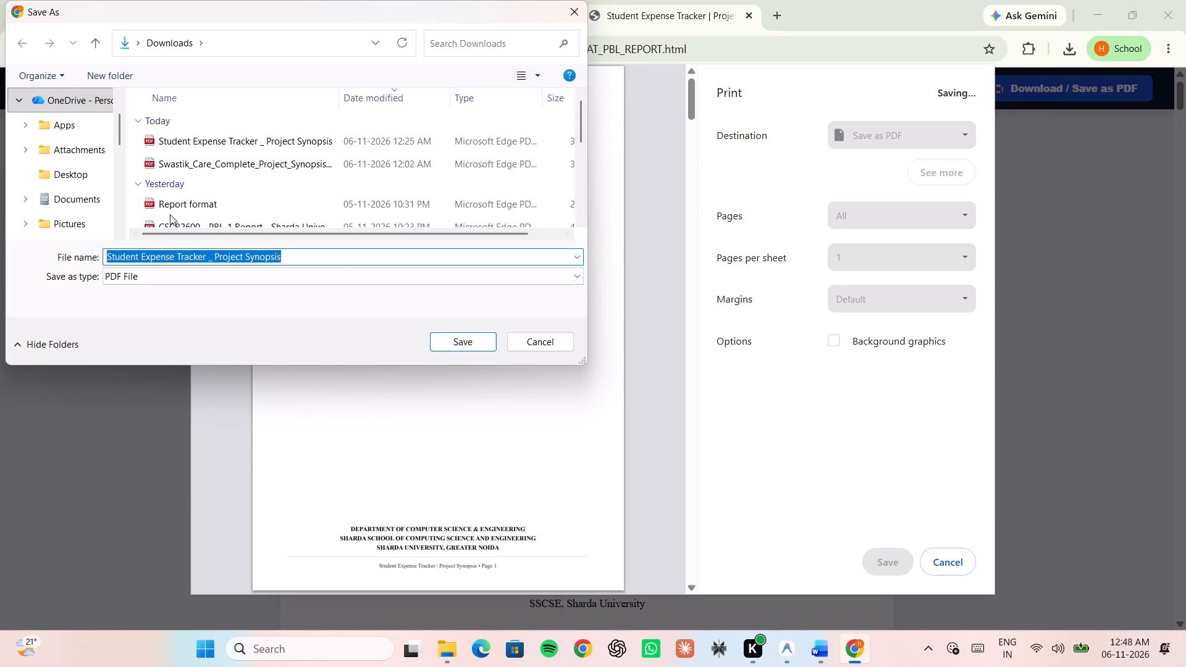
pyautogui.click(333, 262)
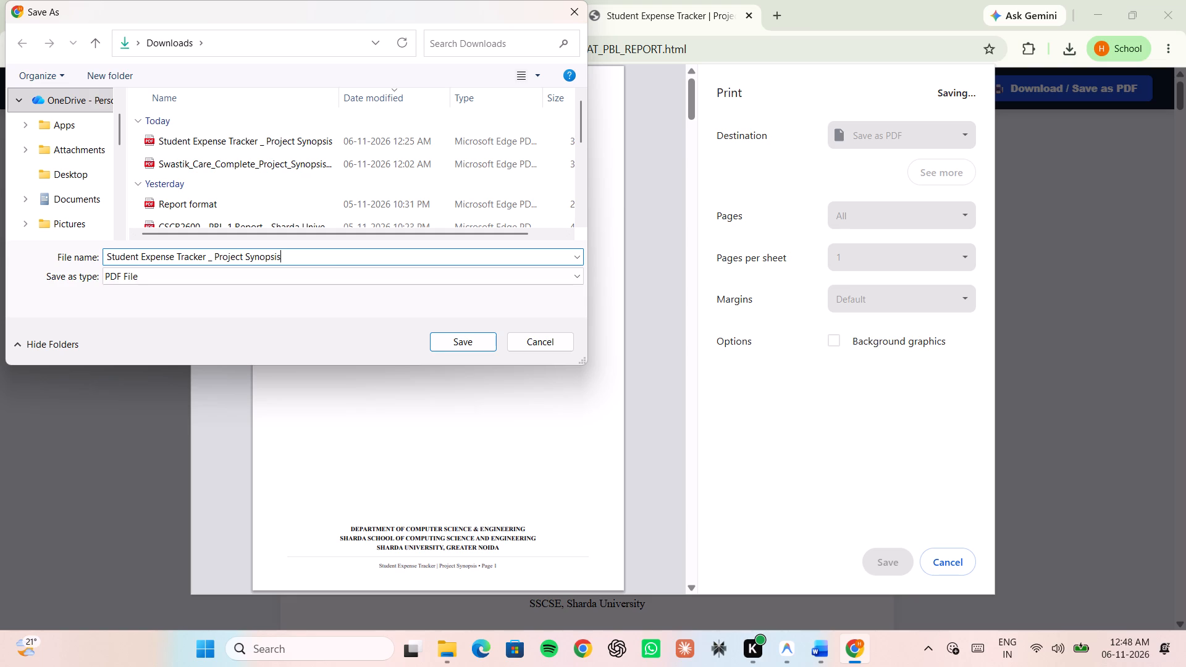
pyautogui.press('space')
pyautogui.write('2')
pyautogui.click(117, 155)
pyautogui.doubleClick(59, 204)
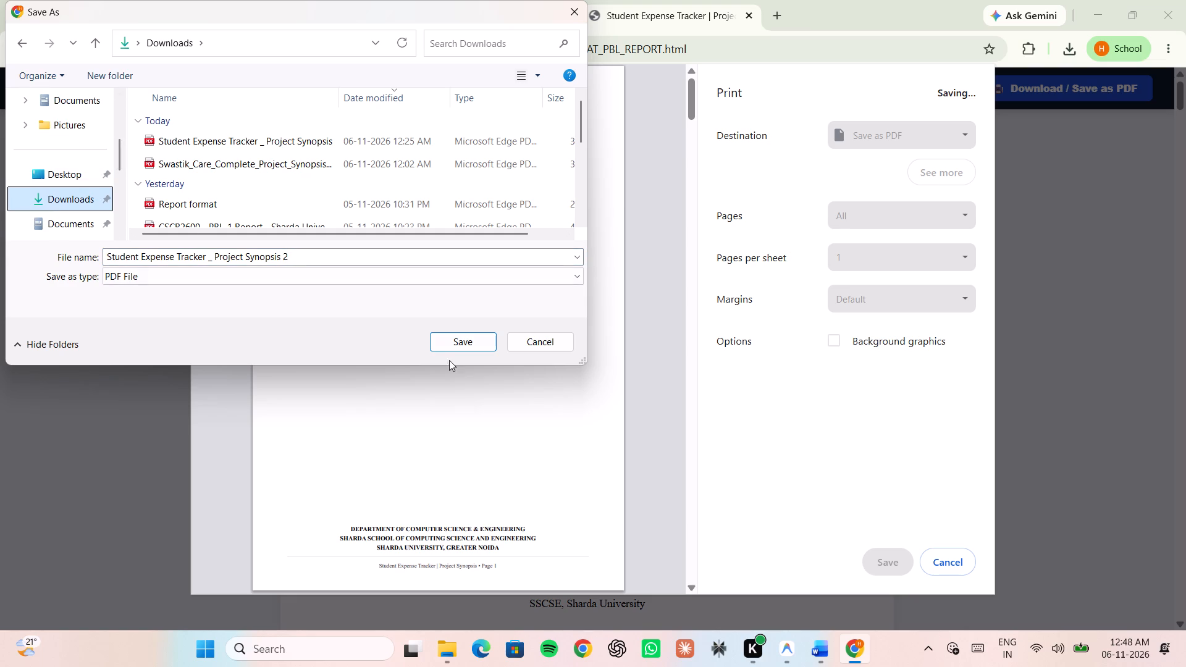
pyautogui.click(465, 351)
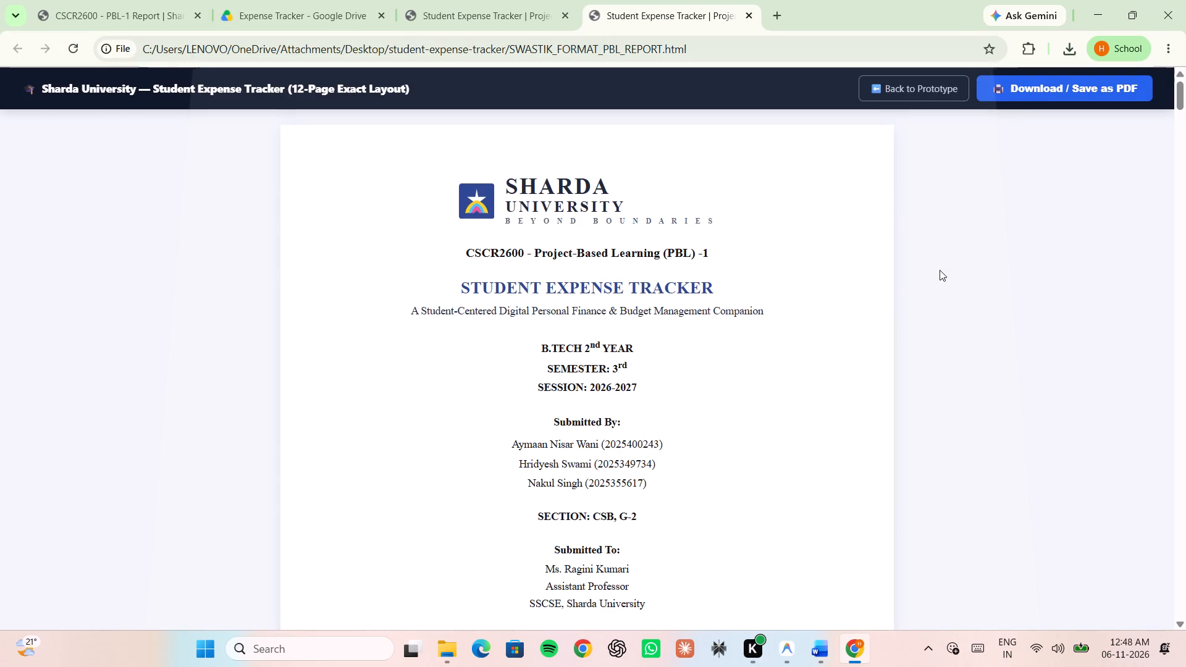
# Switch to Word and open the "Student Expense Tracker _ Project Synopsis 2" PDF from Downloads, converting it to an editable document.
pyautogui.click(1101, 3)
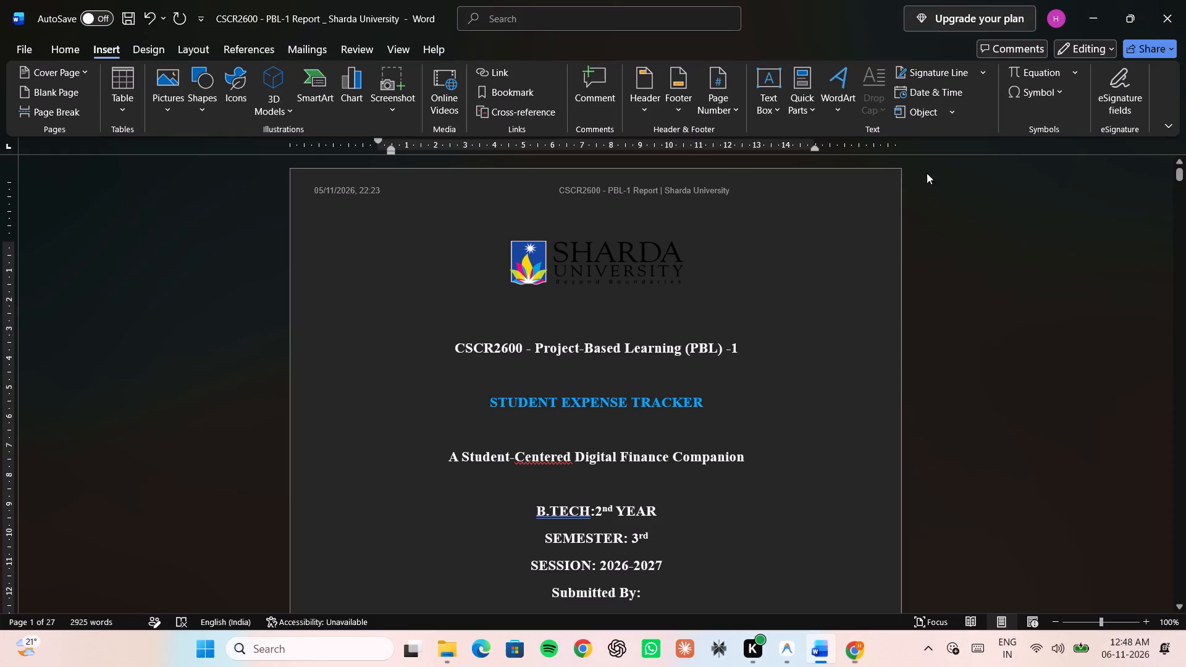
pyautogui.click(24, 52)
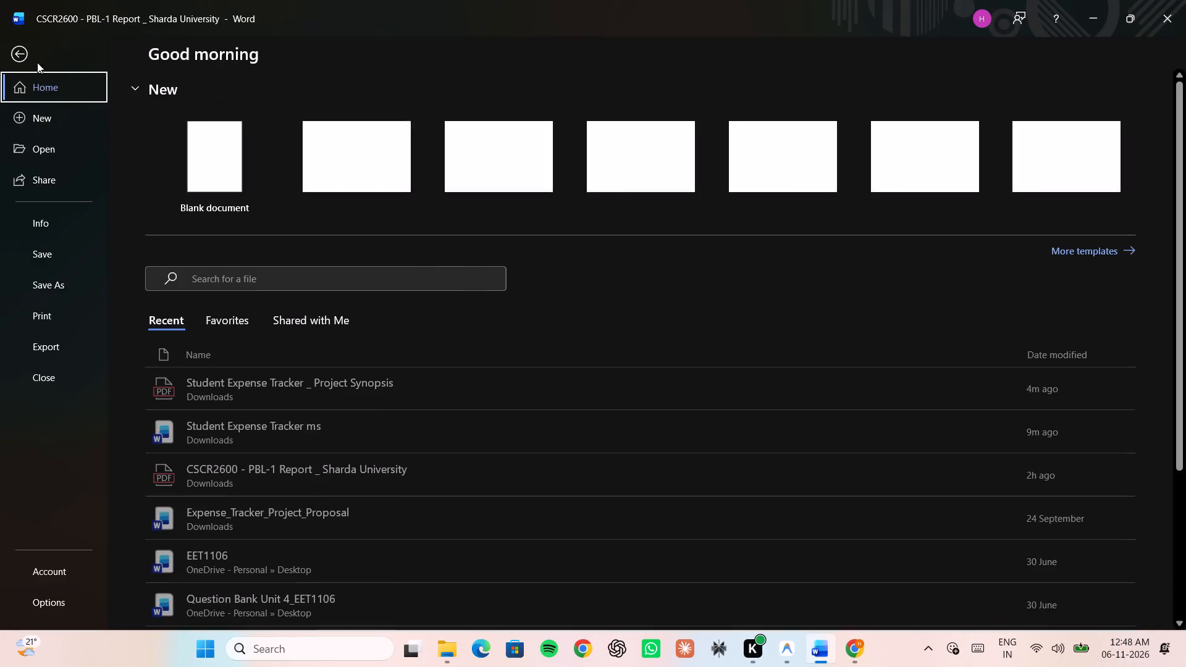
pyautogui.click(56, 150)
pyautogui.click(211, 358)
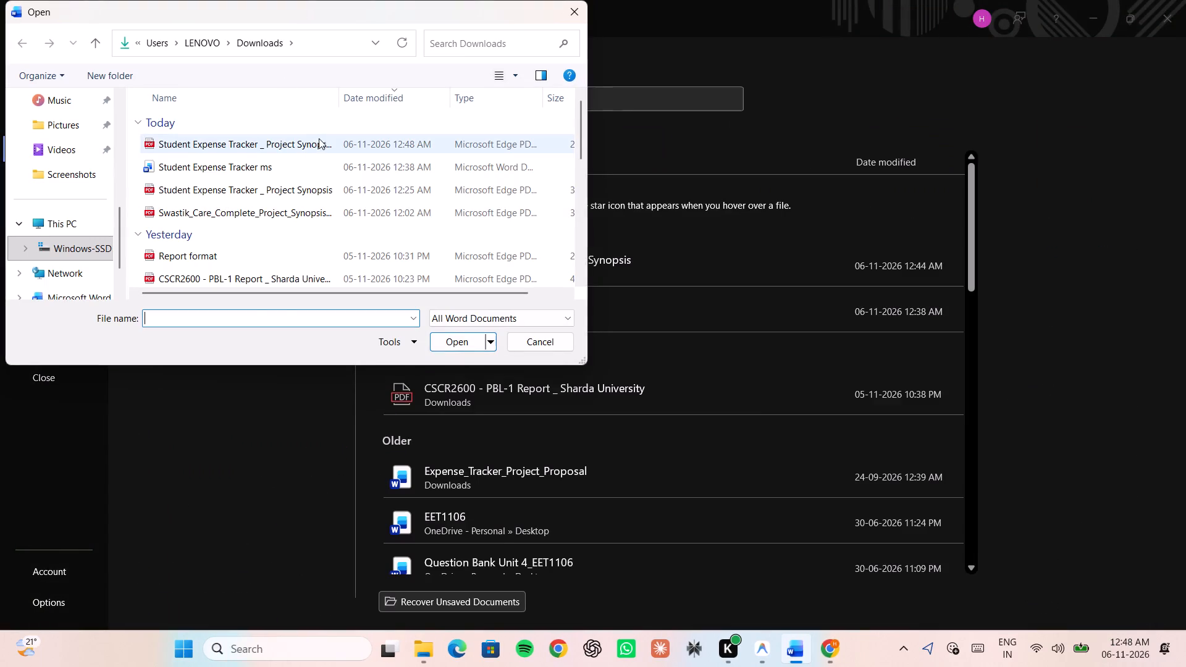
pyautogui.doubleClick(320, 140)
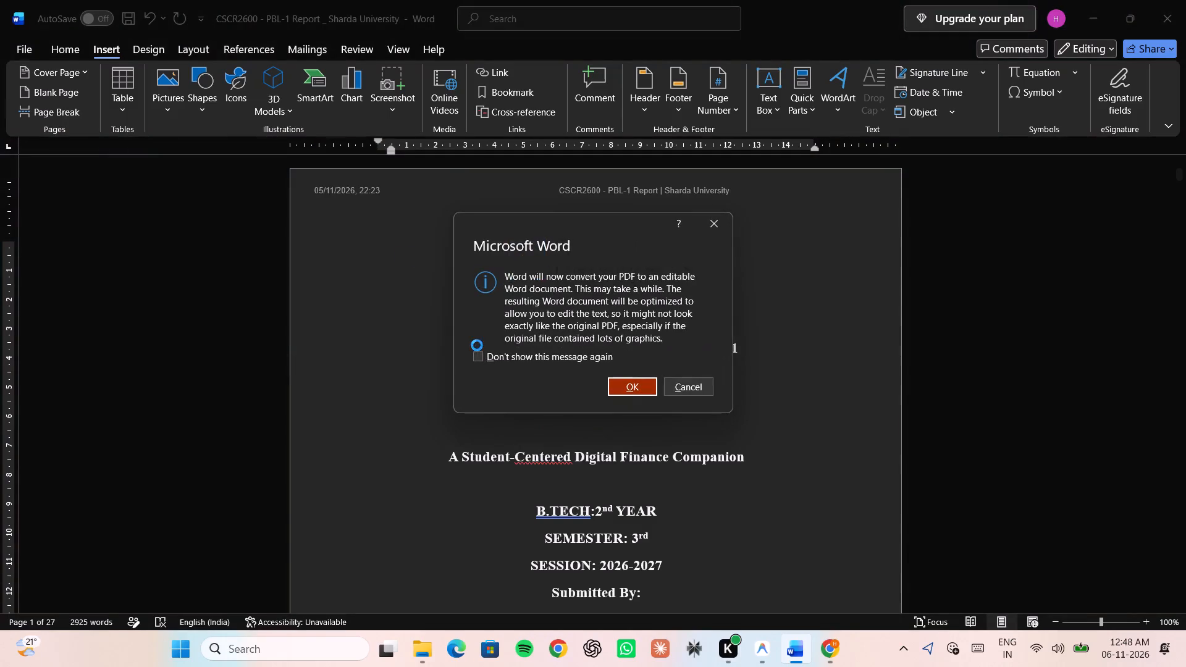
pyautogui.click(631, 387)
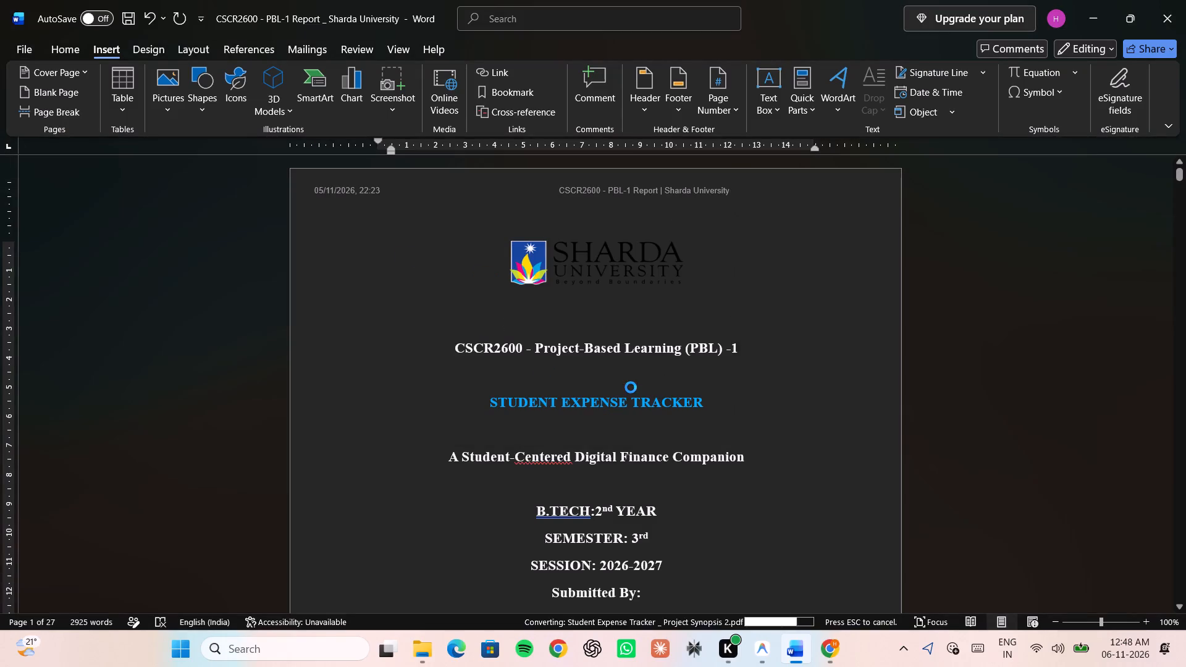
# Examine the converted synopsis from the cover to the Team / Group Formation table, checking the text in its Student Name column.
pyautogui.scroll(-6, 631, 451)
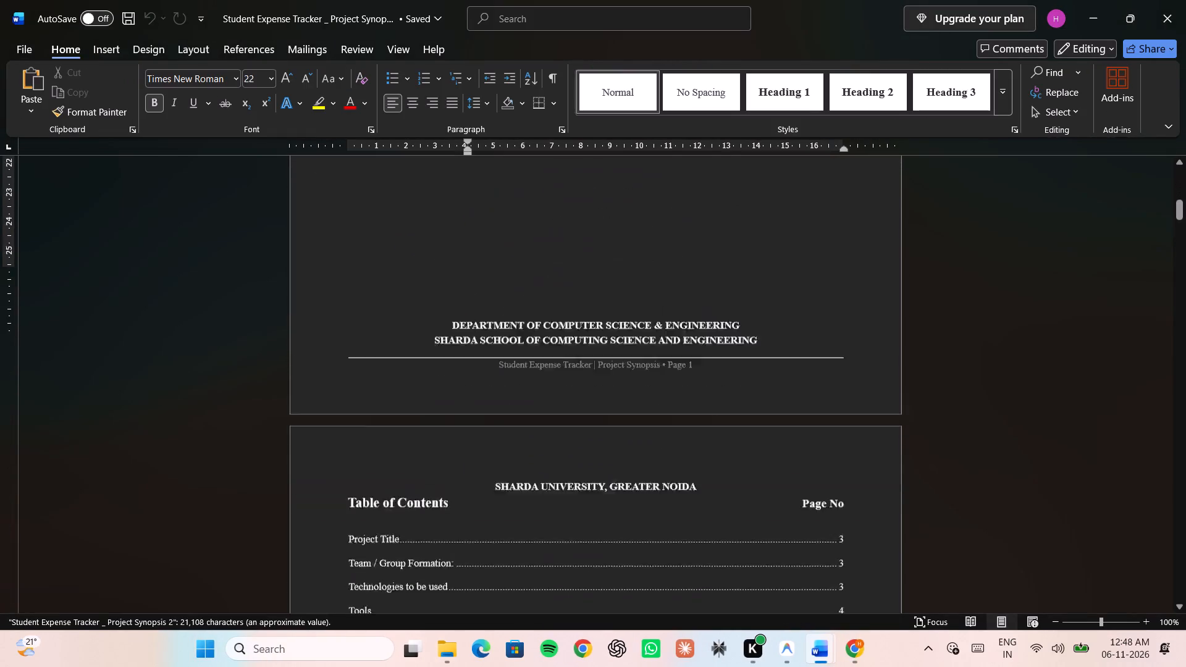
pyautogui.scroll(-5, 631, 451)
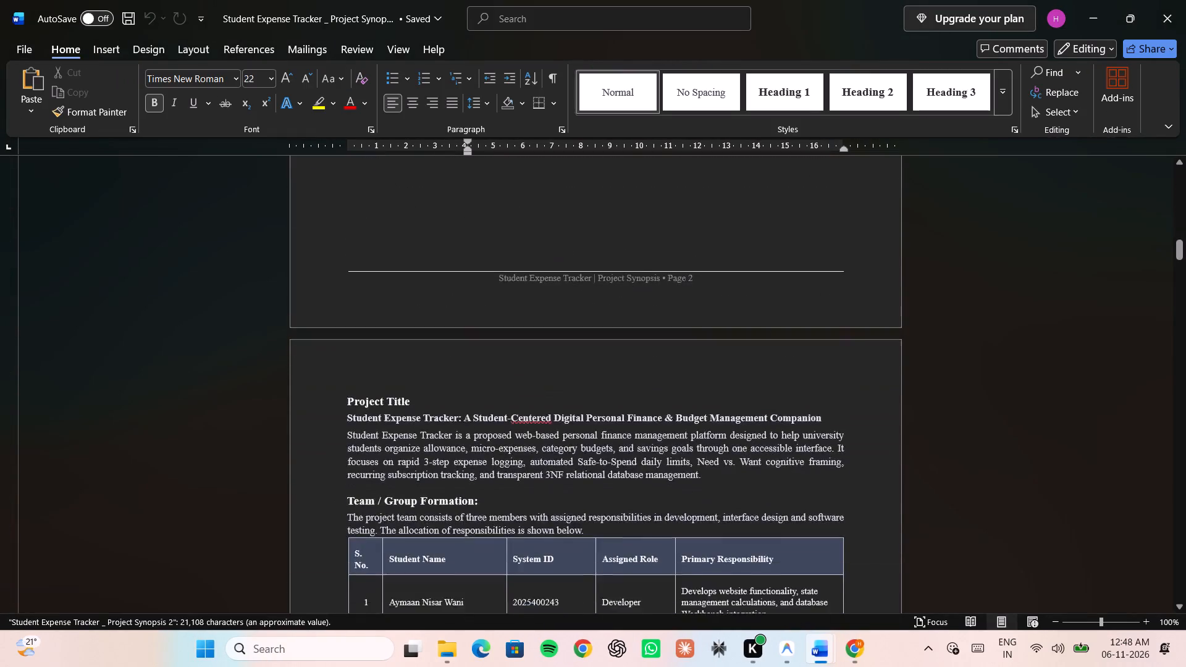
pyautogui.scroll(-1, 631, 451)
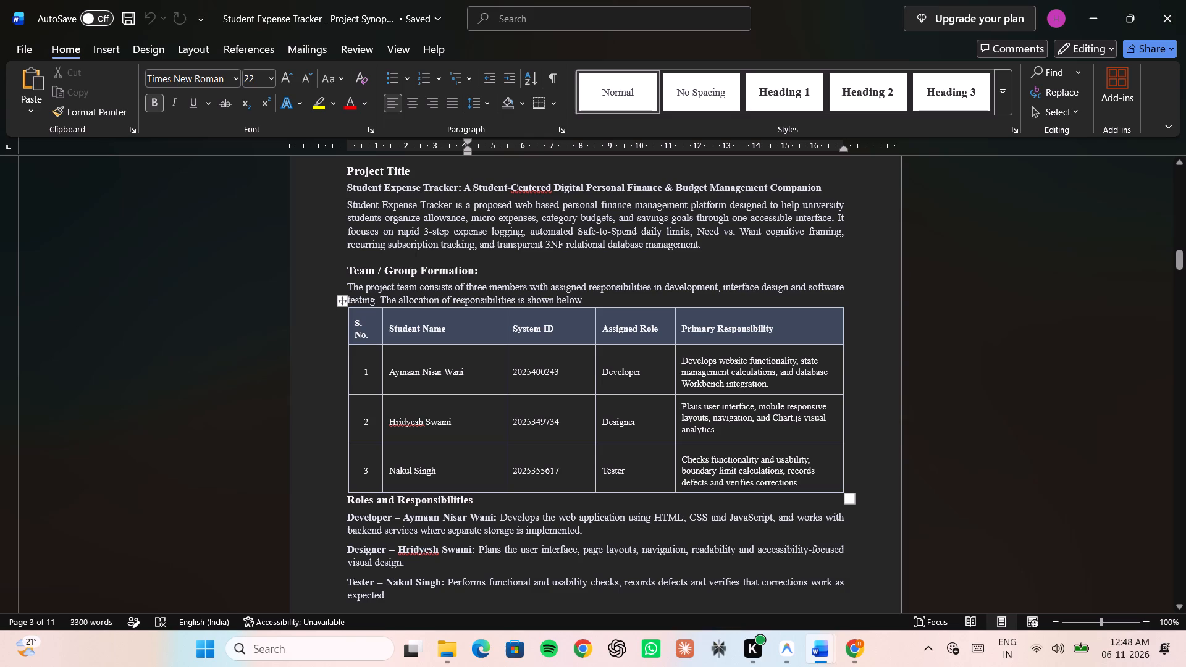
pyautogui.moveTo(388, 421); pyautogui.dragTo(434, 420)
pyautogui.click(465, 419)
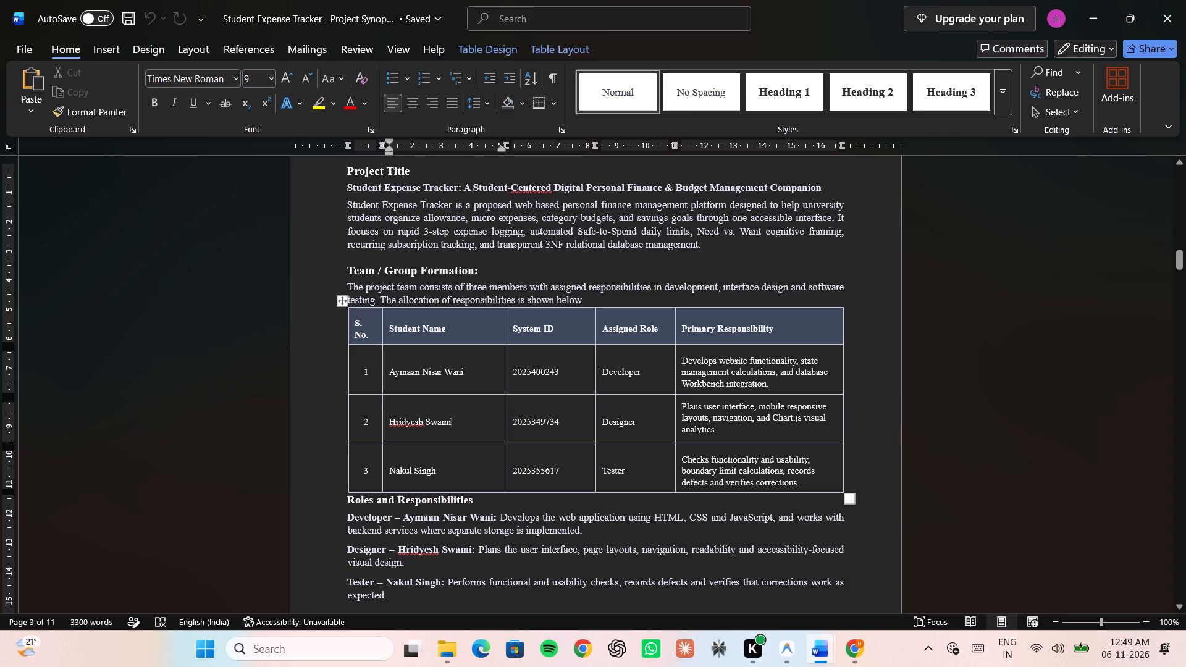
pyautogui.moveTo(392, 422); pyautogui.dragTo(464, 422)
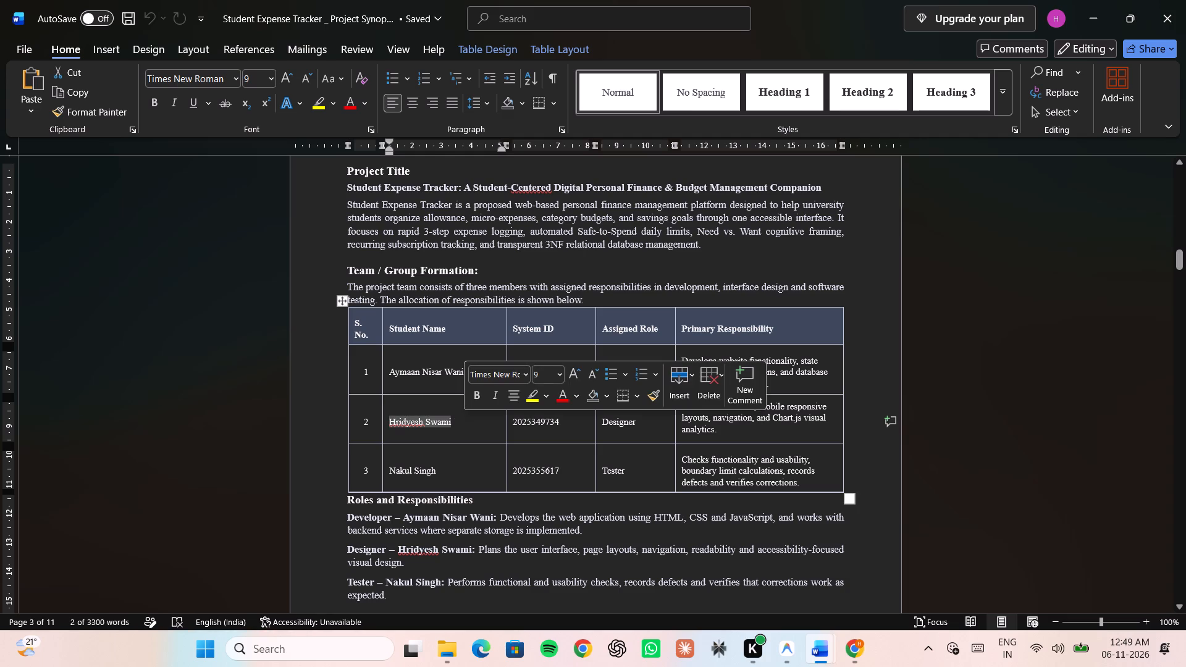
pyautogui.click(414, 378)
# Inspect the converted synopsis's cover page, including its logo, title and submission details.
pyautogui.scroll(2, 460, 378)
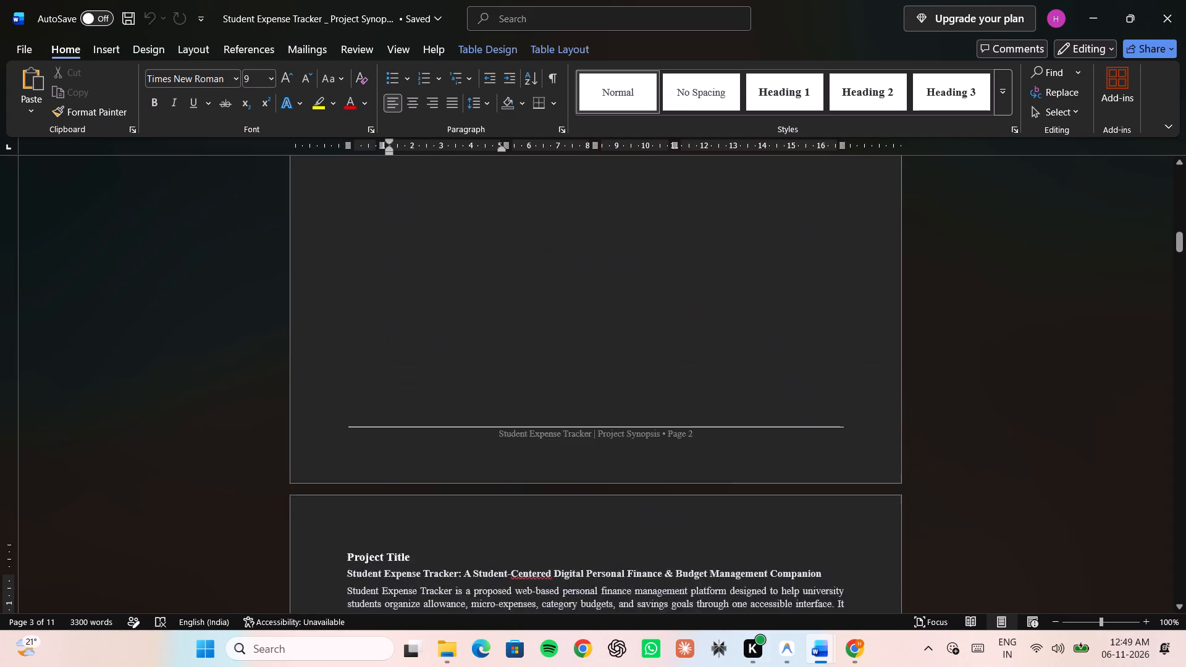
pyautogui.scroll(4, 460, 378)
pyautogui.scroll(-1, 460, 378)
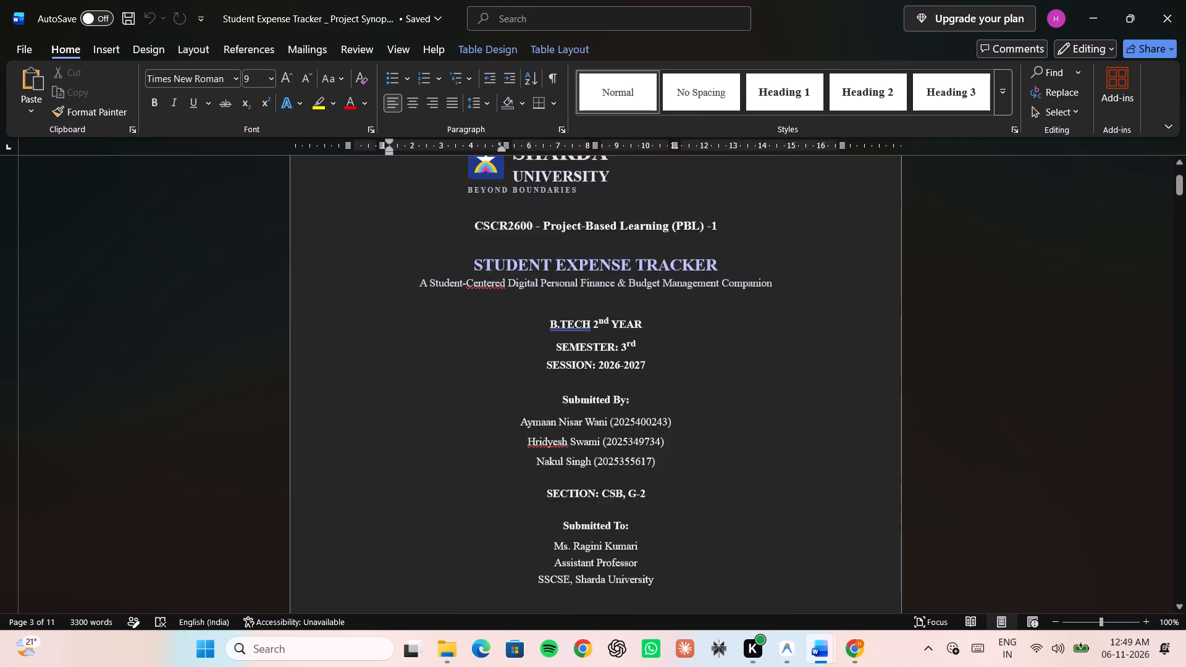
pyautogui.scroll(-1, 460, 378)
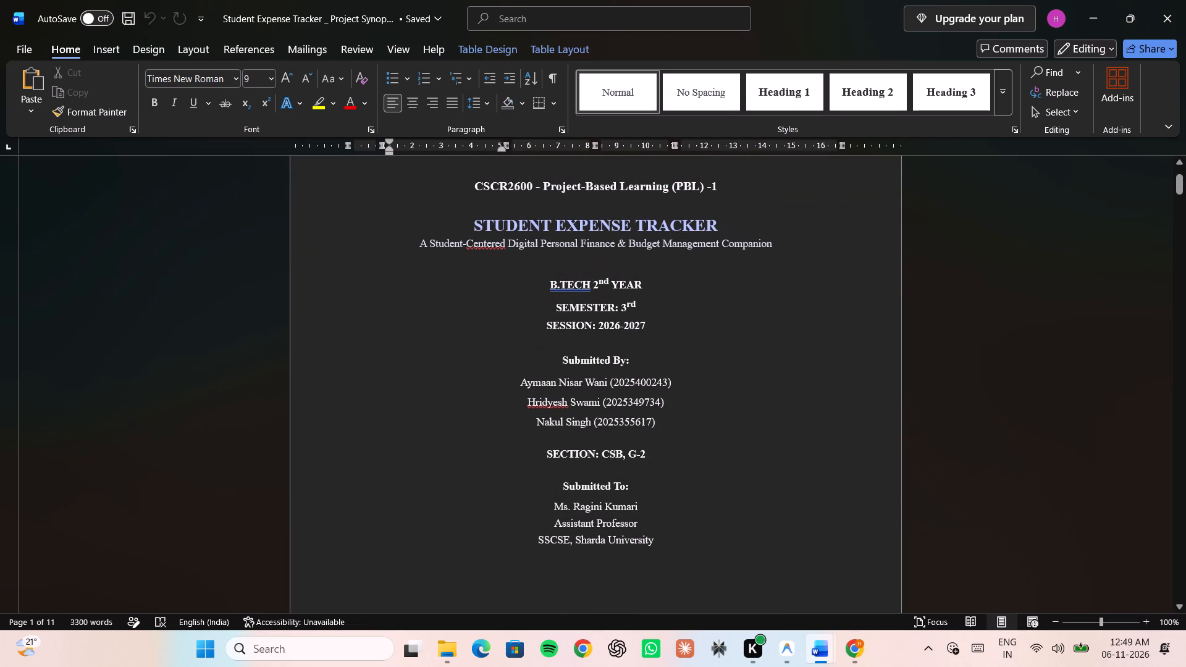
pyautogui.scroll(1, 547, 401)
pyautogui.scroll(-1, 547, 401)
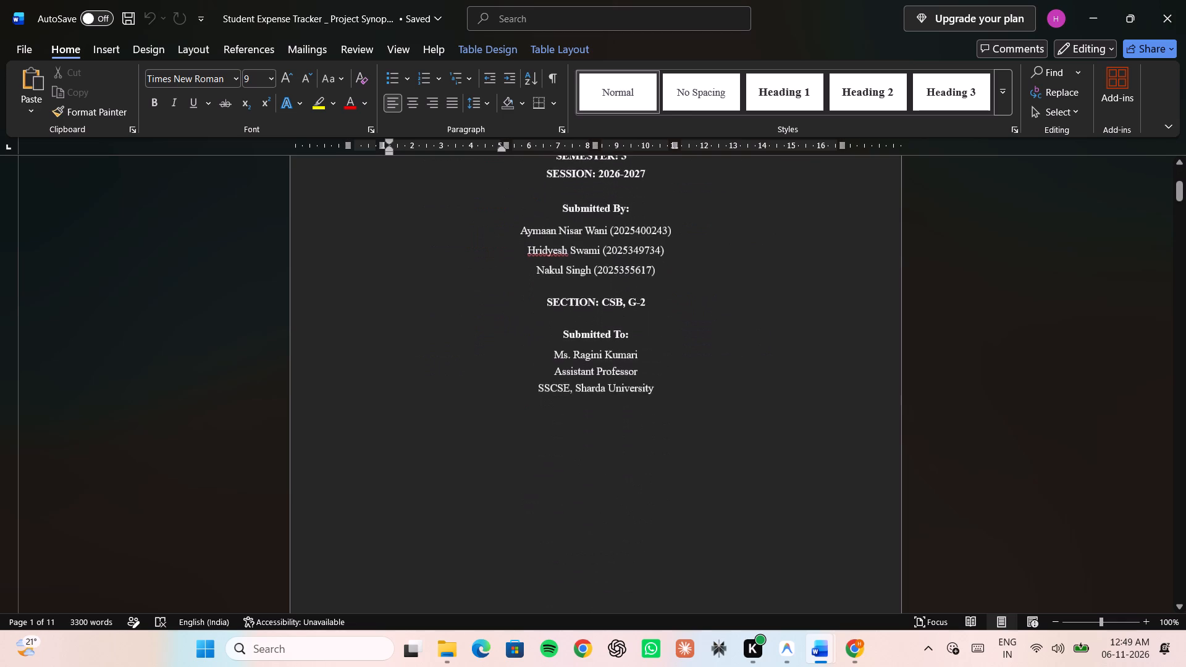
pyautogui.scroll(2, 547, 401)
pyautogui.scroll(-3, 547, 401)
pyautogui.scroll(2, 547, 401)
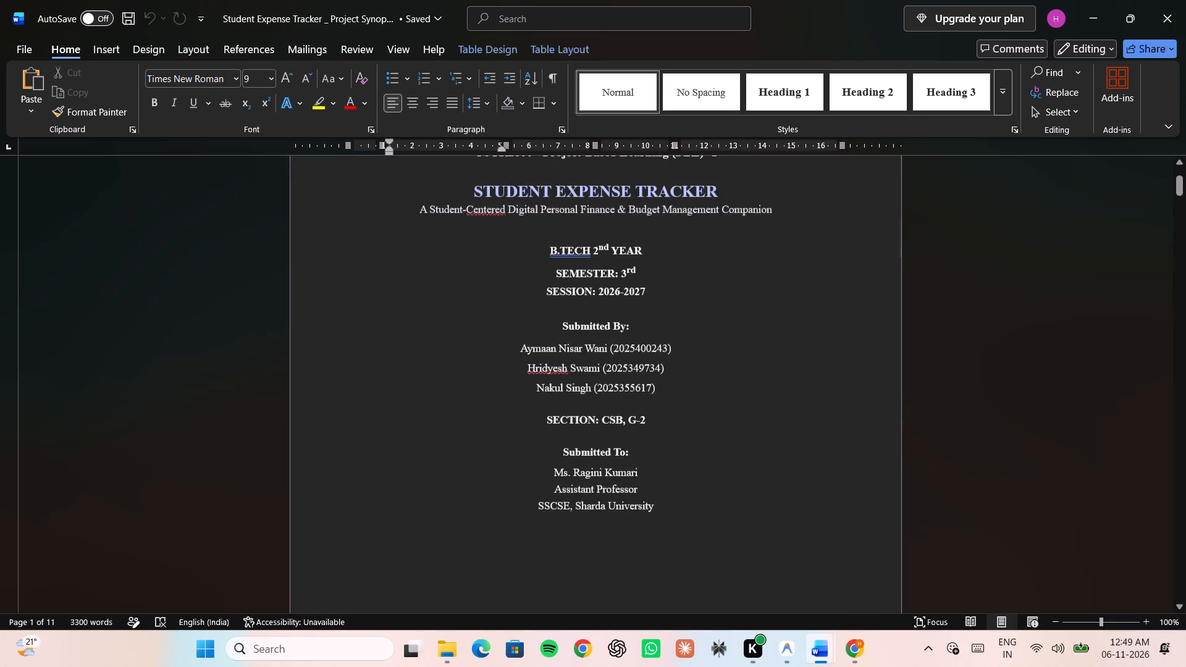
pyautogui.scroll(1, 547, 401)
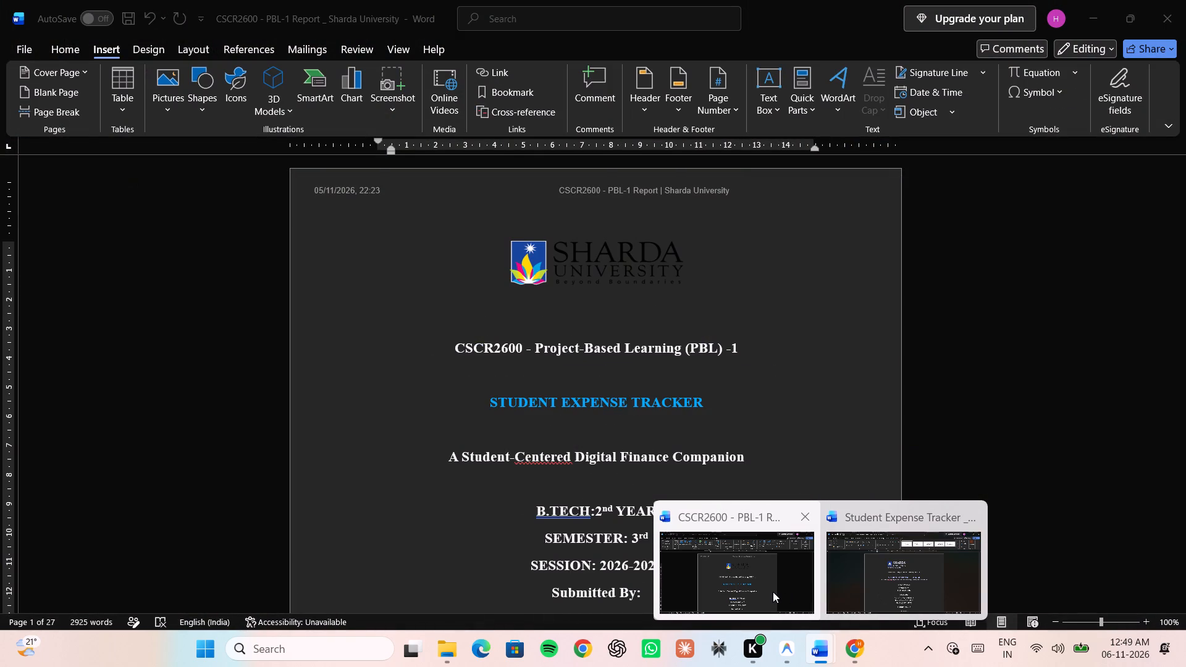
# Switch to the CSCR2600 - PBL-1 Report document and bring its cover page logo into view.
pyautogui.click(773, 592)
pyautogui.scroll(-2, 686, 461)
pyautogui.scroll(1, 686, 461)
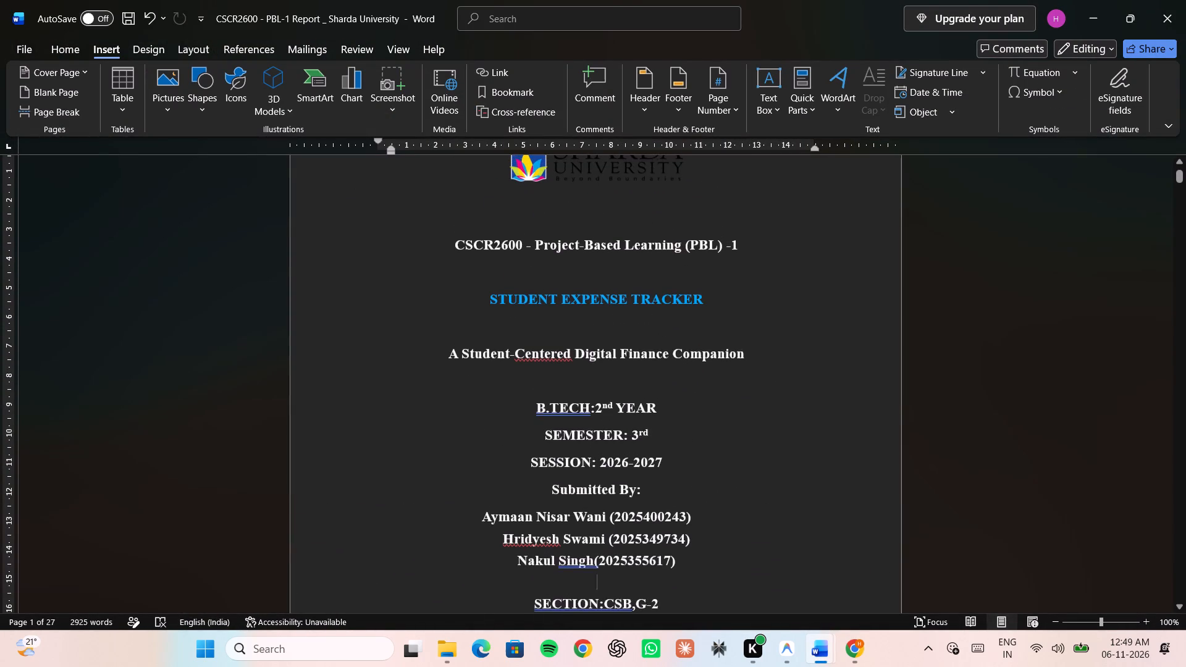
pyautogui.scroll(1, 508, 246)
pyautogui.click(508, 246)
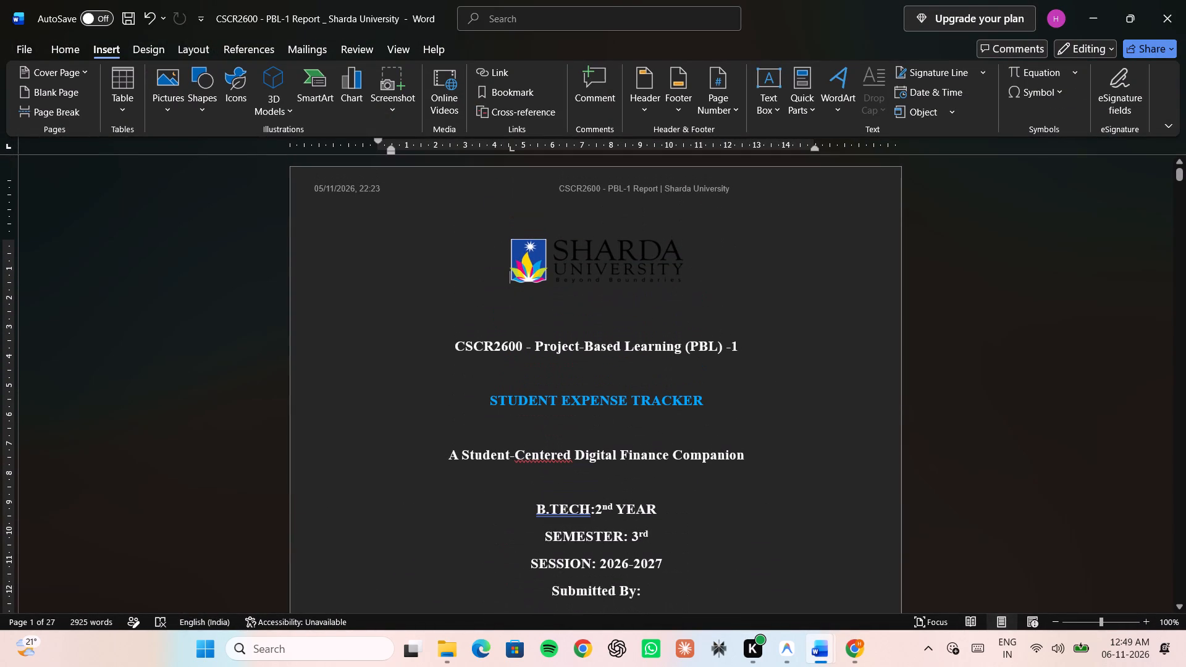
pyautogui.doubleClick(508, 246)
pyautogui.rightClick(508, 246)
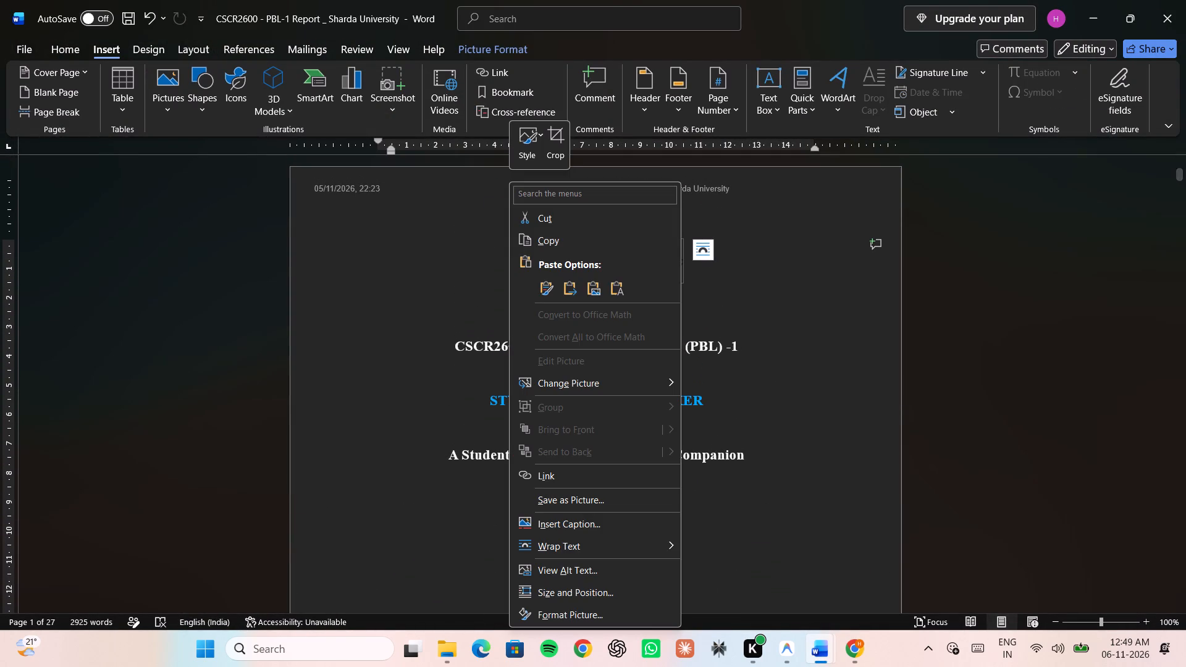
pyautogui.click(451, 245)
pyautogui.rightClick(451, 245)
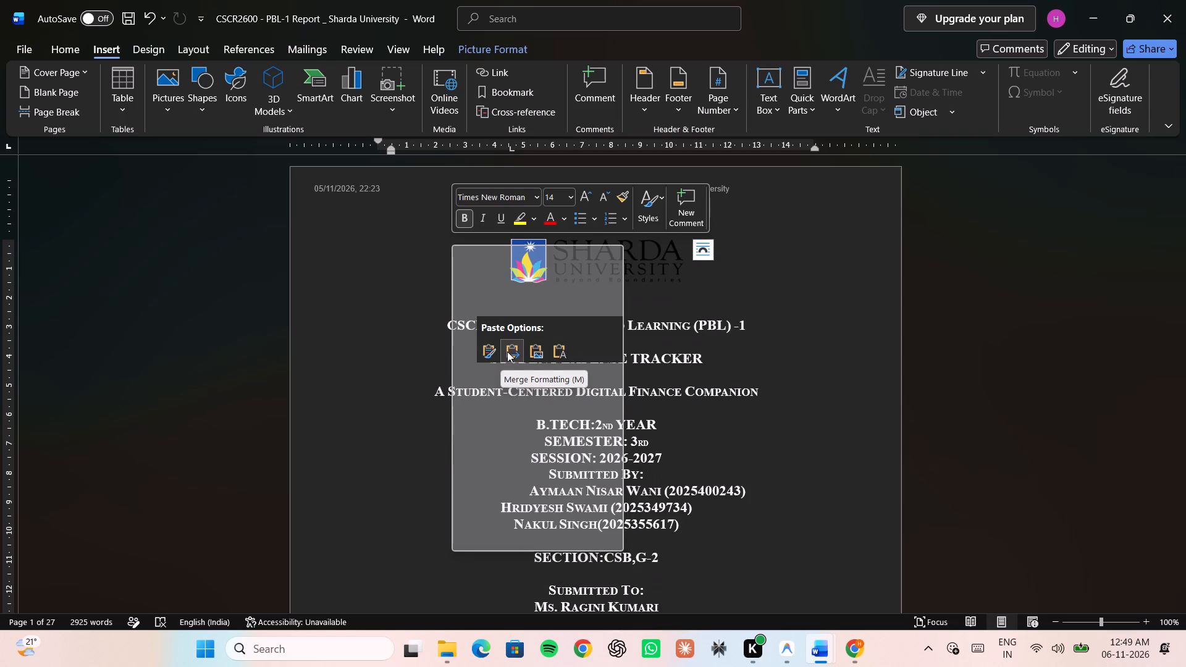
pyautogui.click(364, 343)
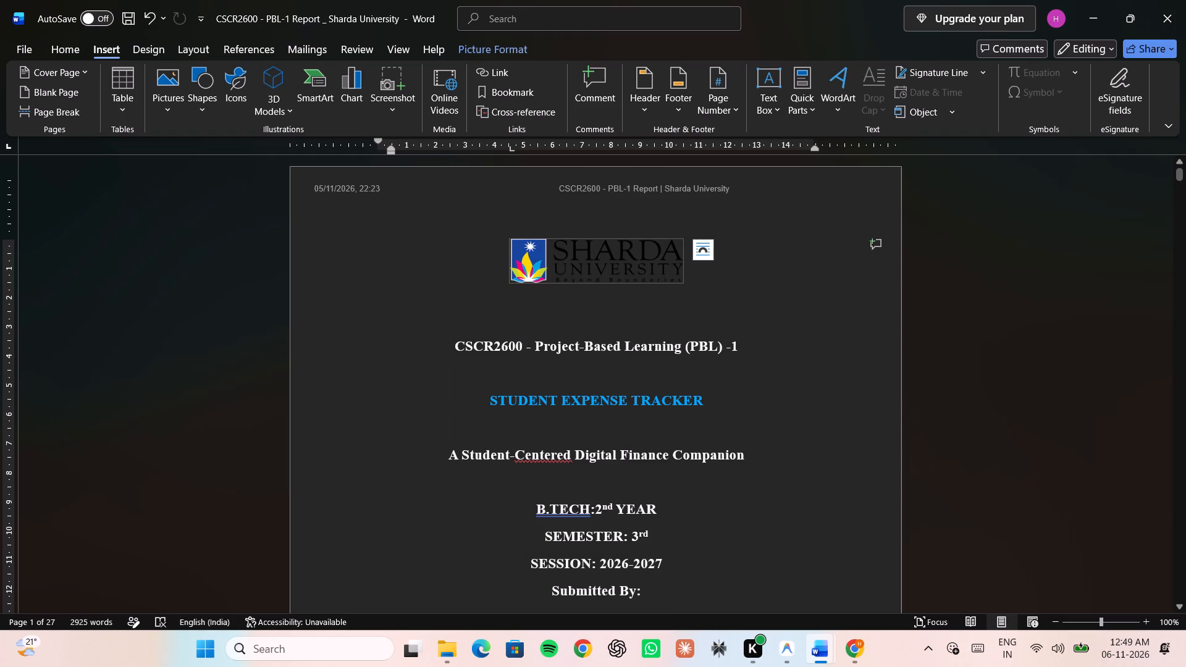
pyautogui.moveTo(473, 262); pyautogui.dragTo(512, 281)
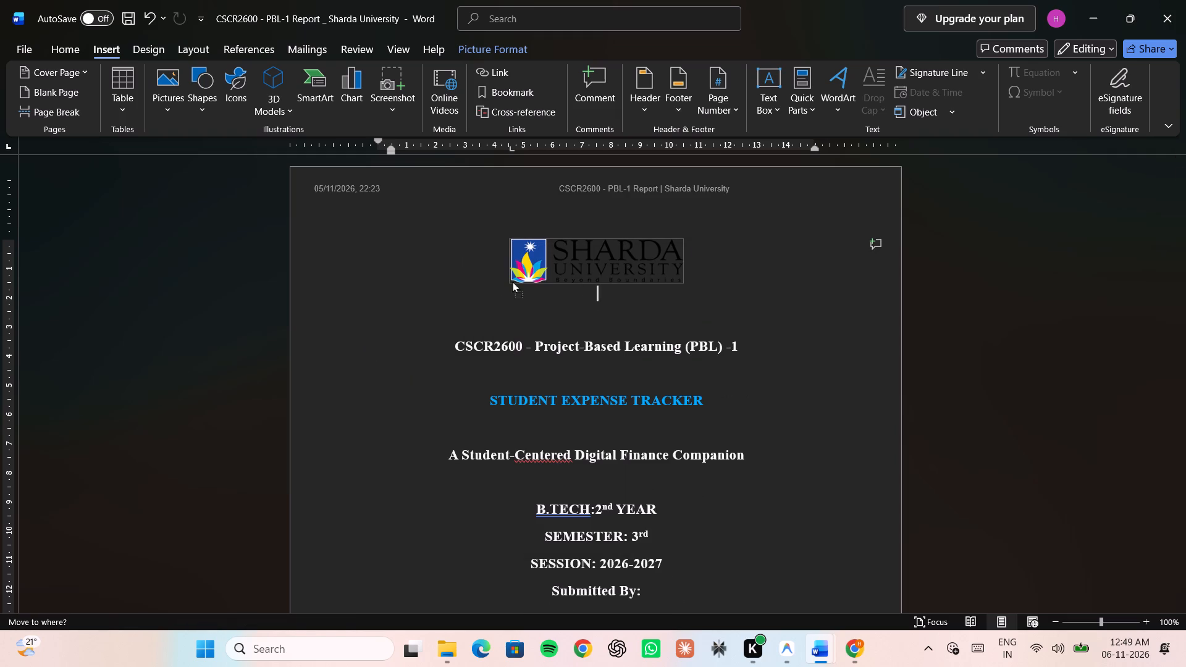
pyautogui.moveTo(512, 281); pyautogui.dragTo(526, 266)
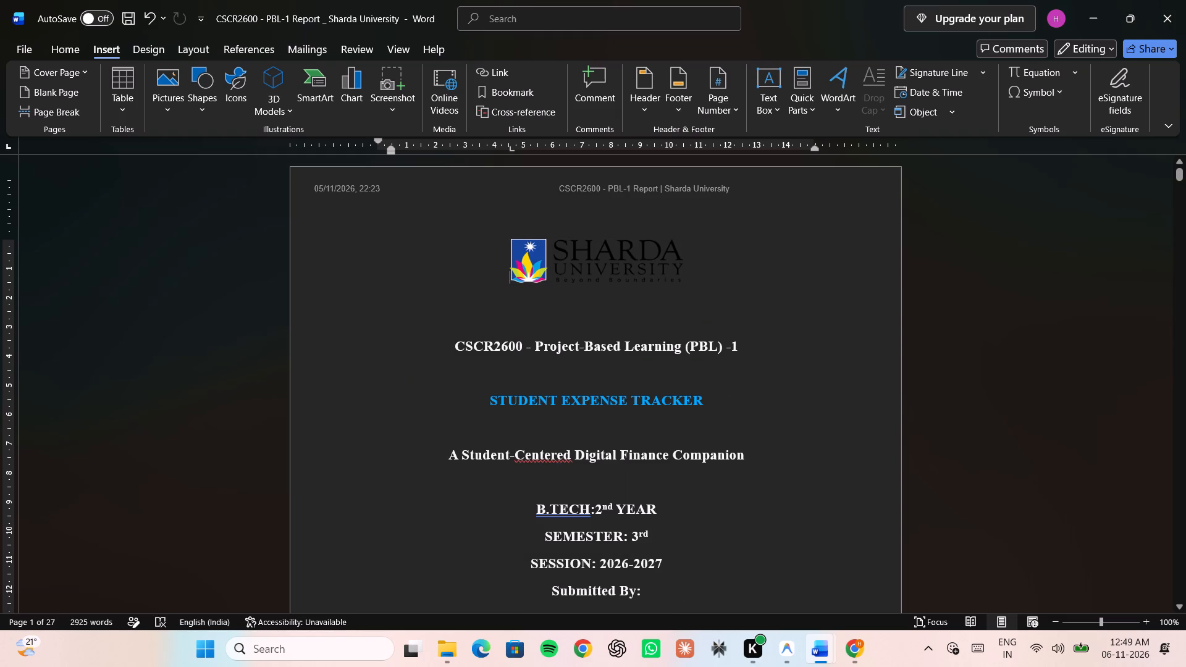
# Copy the PBL-1 report's cover content, from the Sharda University logo through the Department of Computer Science & Engineering line.
pyautogui.moveTo(500, 246); pyautogui.dragTo(641, 564)
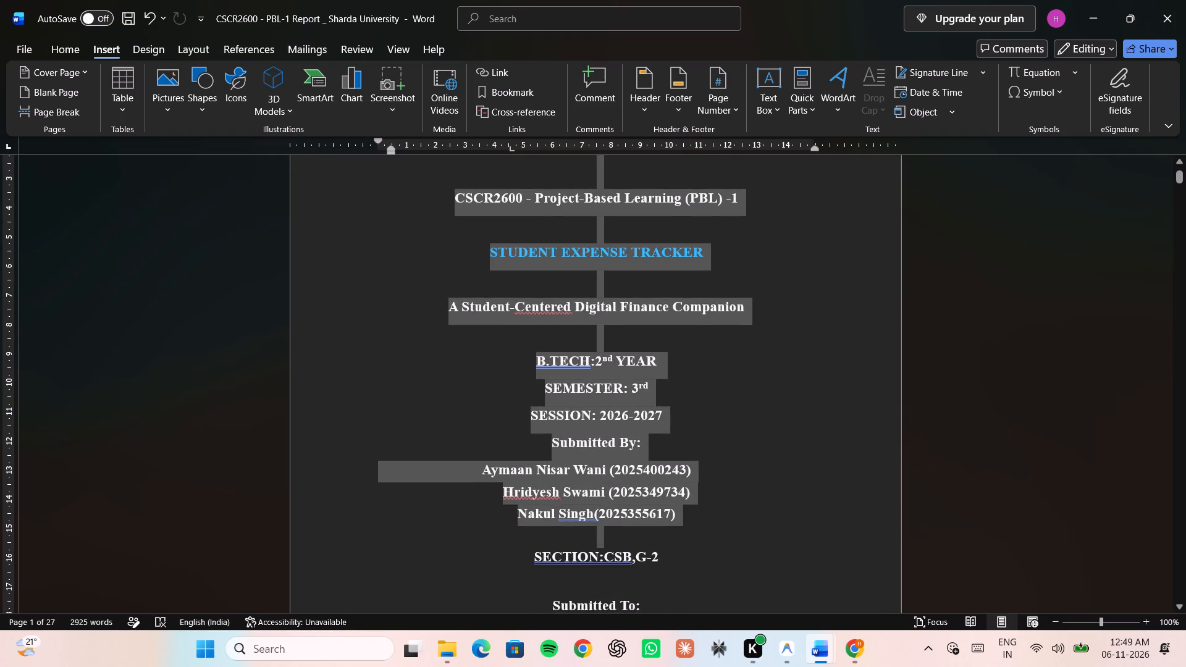
pyautogui.moveTo(641, 564); pyautogui.dragTo(654, 575)
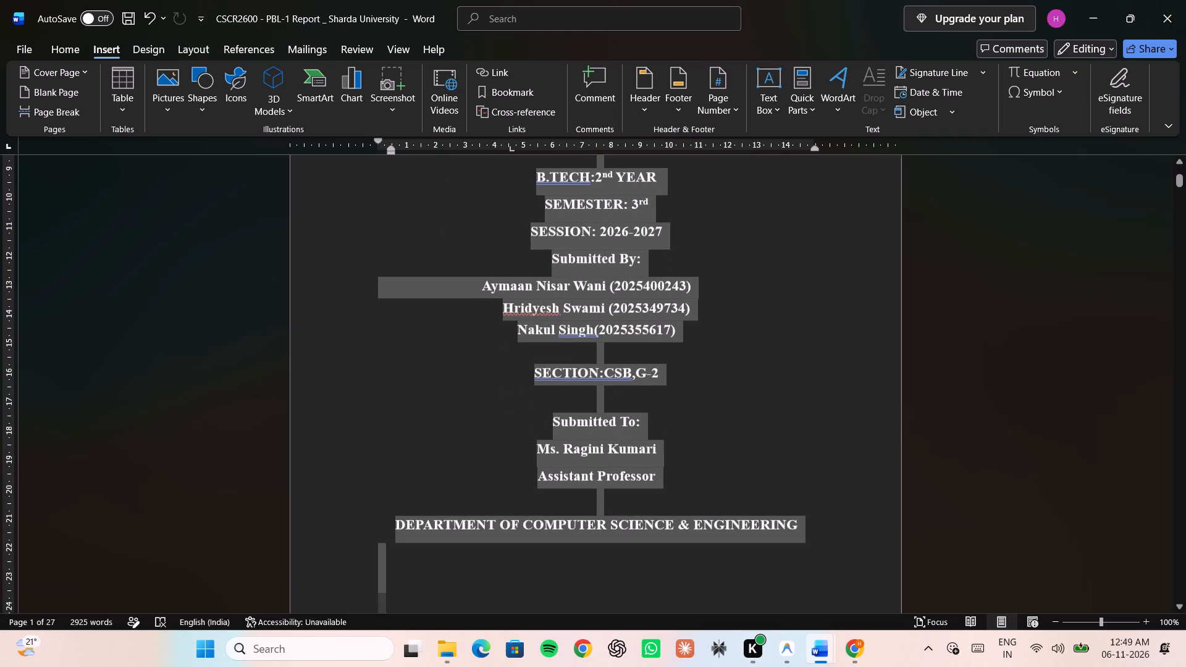
pyautogui.moveTo(654, 575); pyautogui.dragTo(785, 531)
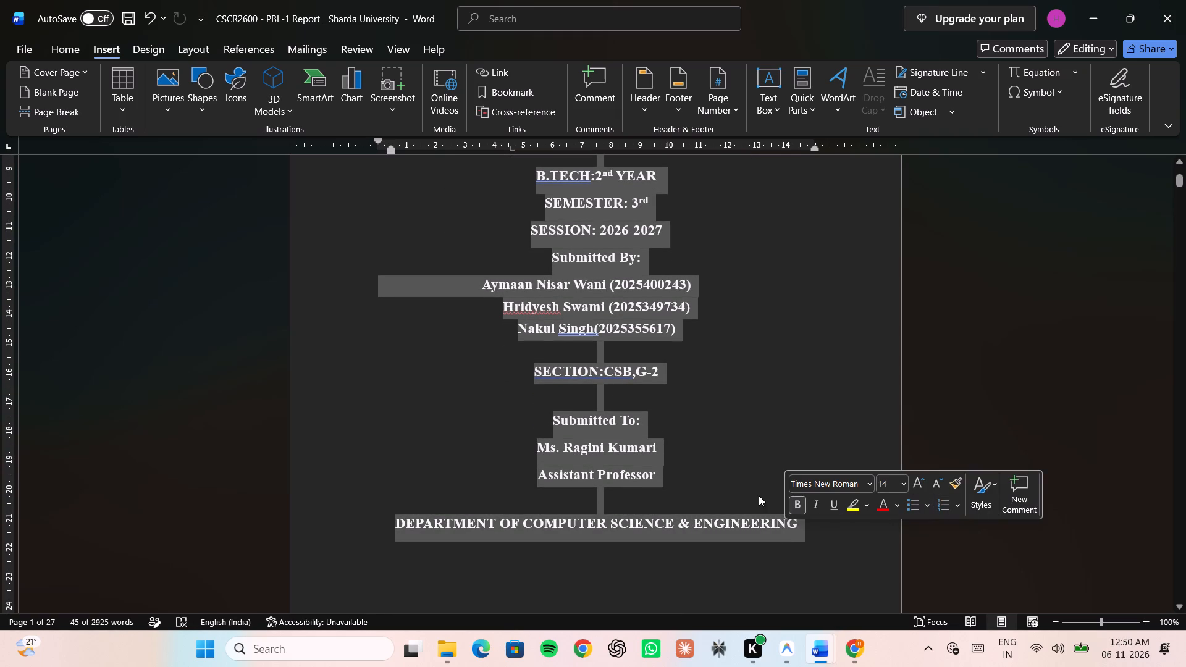
pyautogui.rightClick(736, 484)
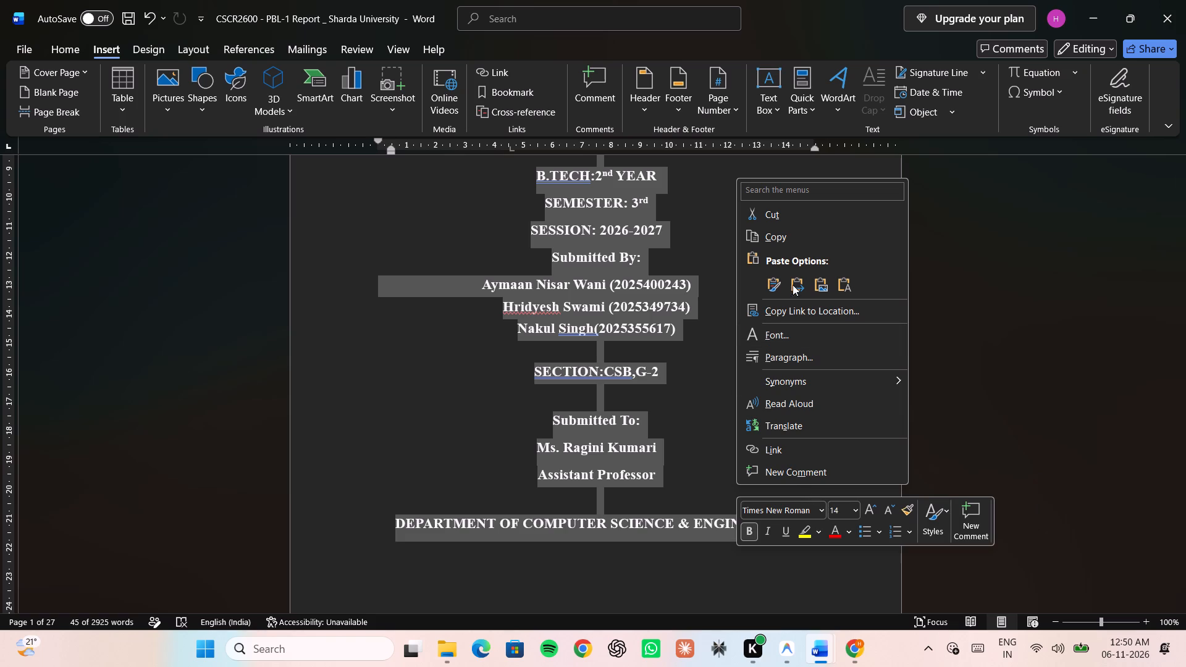
pyautogui.click(786, 238)
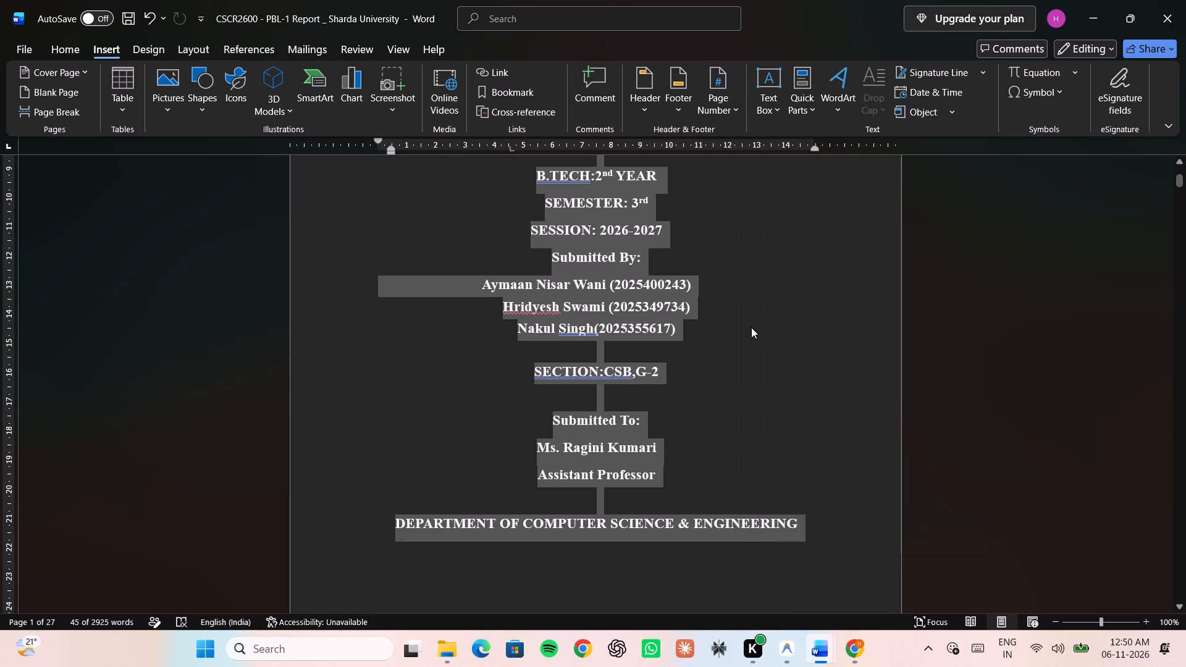
pyautogui.scroll(4, 751, 327)
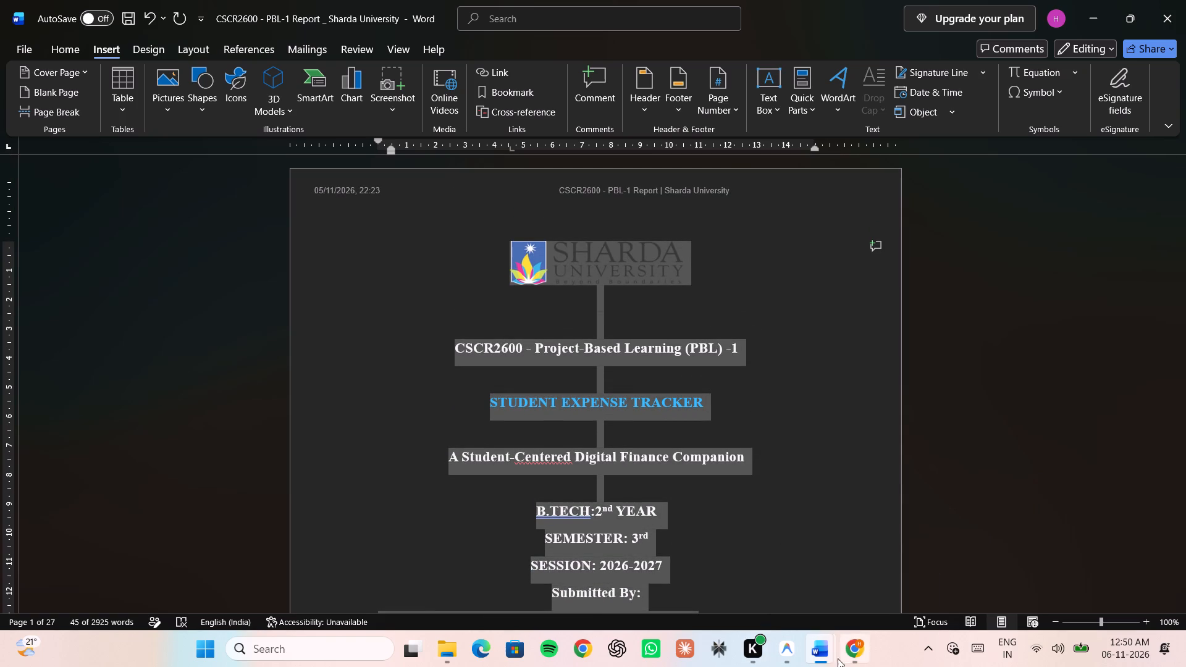
# Return to the converted synopsis and examine its layout from the cover through the table of contents to the Software Platform table.
pyautogui.click(893, 568)
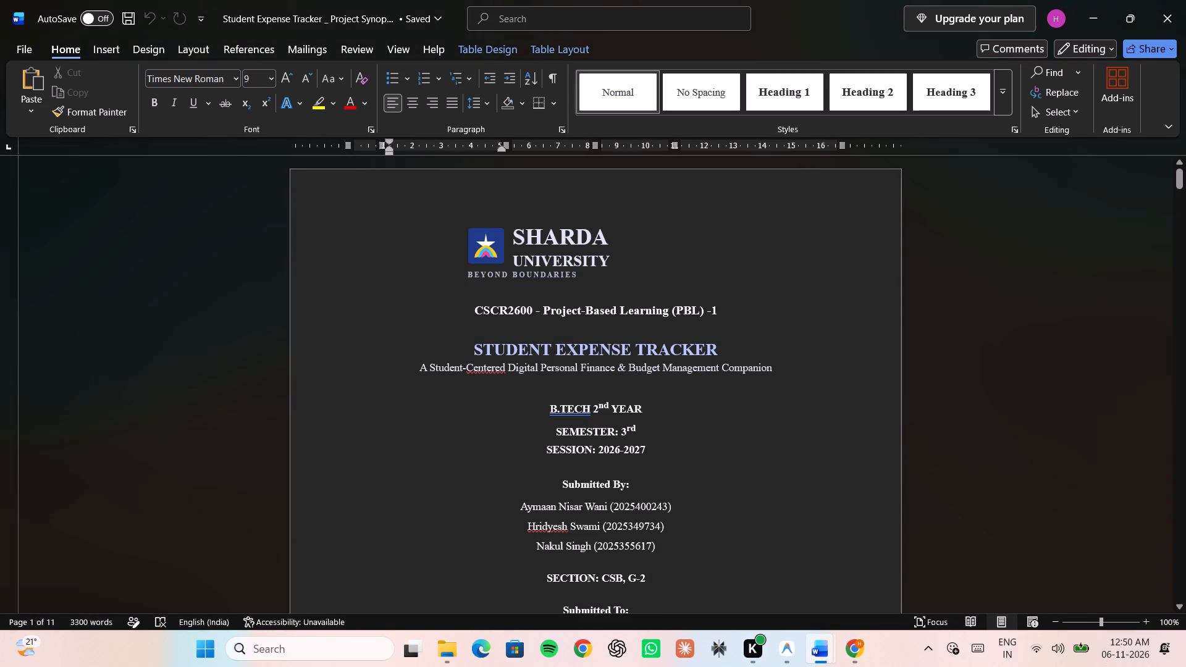
pyautogui.scroll(-6, 812, 480)
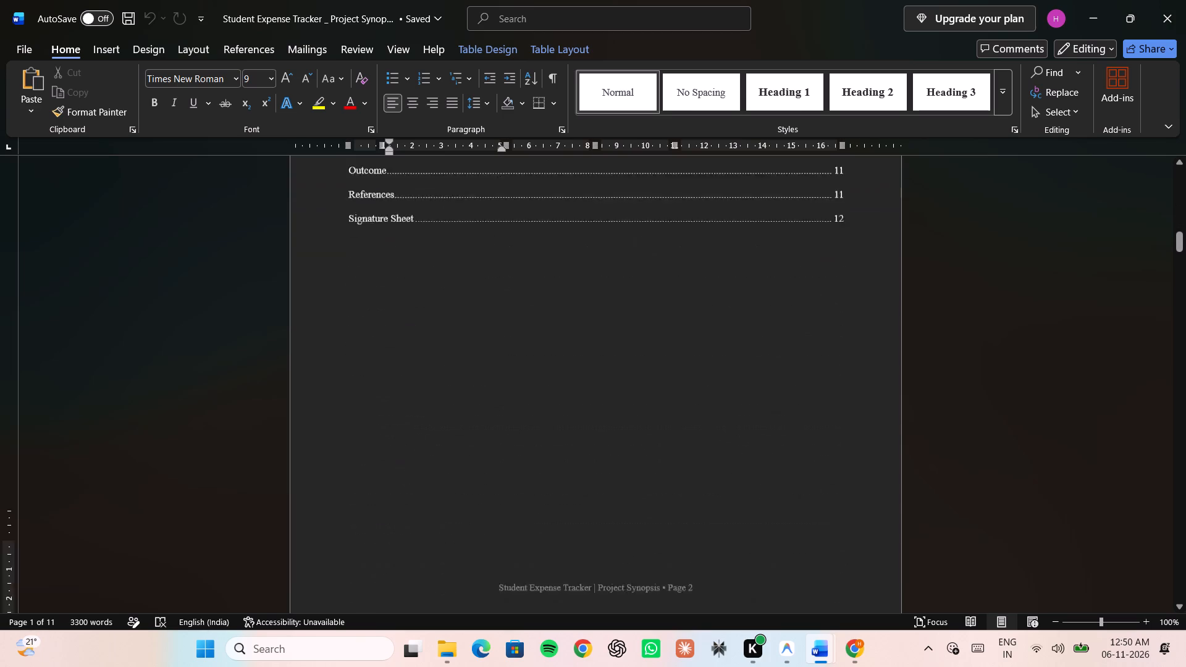
pyautogui.scroll(-1, 812, 480)
pyautogui.scroll(4, 812, 480)
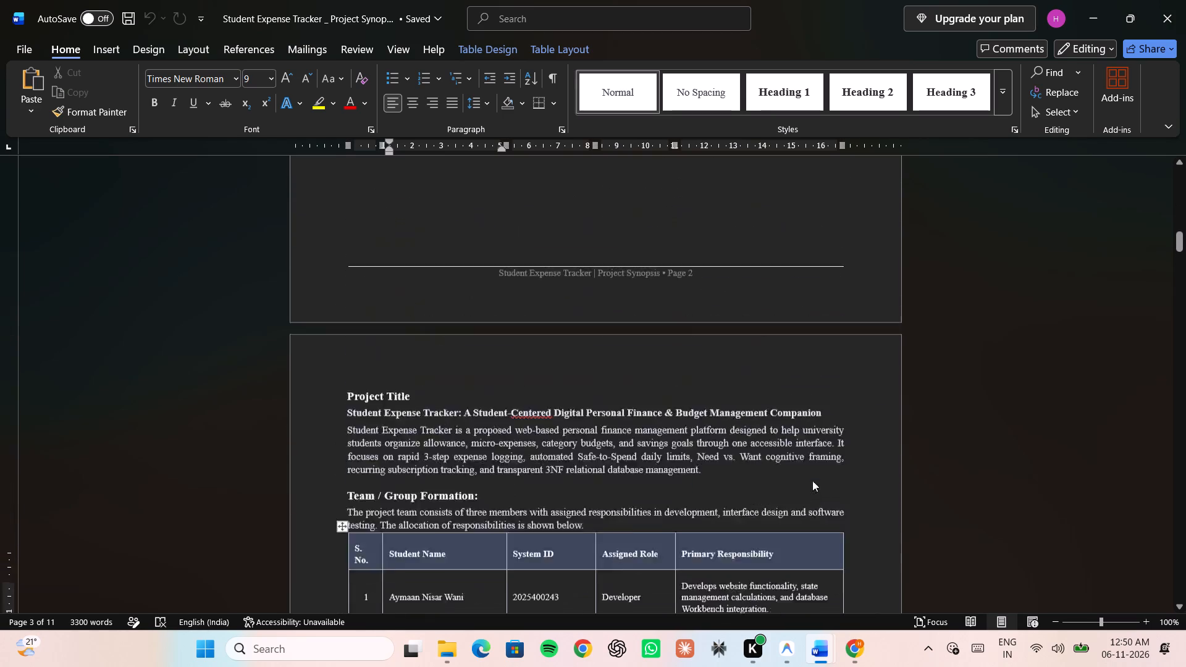
pyautogui.scroll(6, 812, 480)
pyautogui.scroll(-6, 812, 480)
pyautogui.scroll(1, 812, 480)
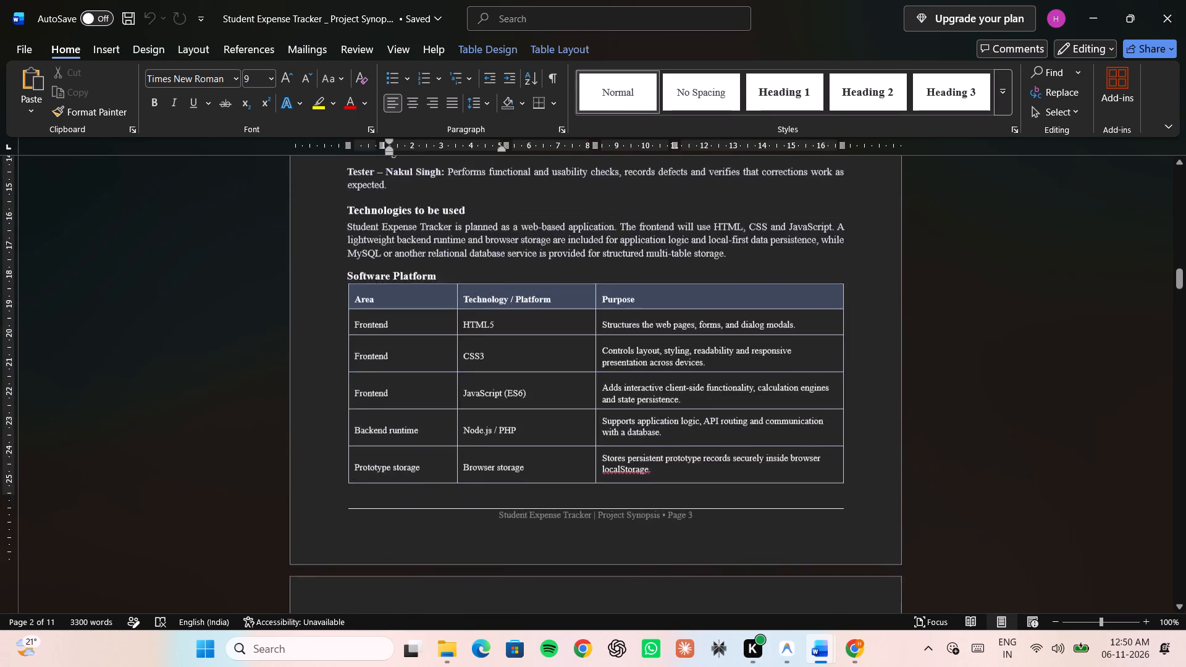
pyautogui.scroll(1, 812, 480)
pyautogui.keyDown('ctrl'); pyautogui.scroll(1, 757, 476); pyautogui.keyUp('ctrl')
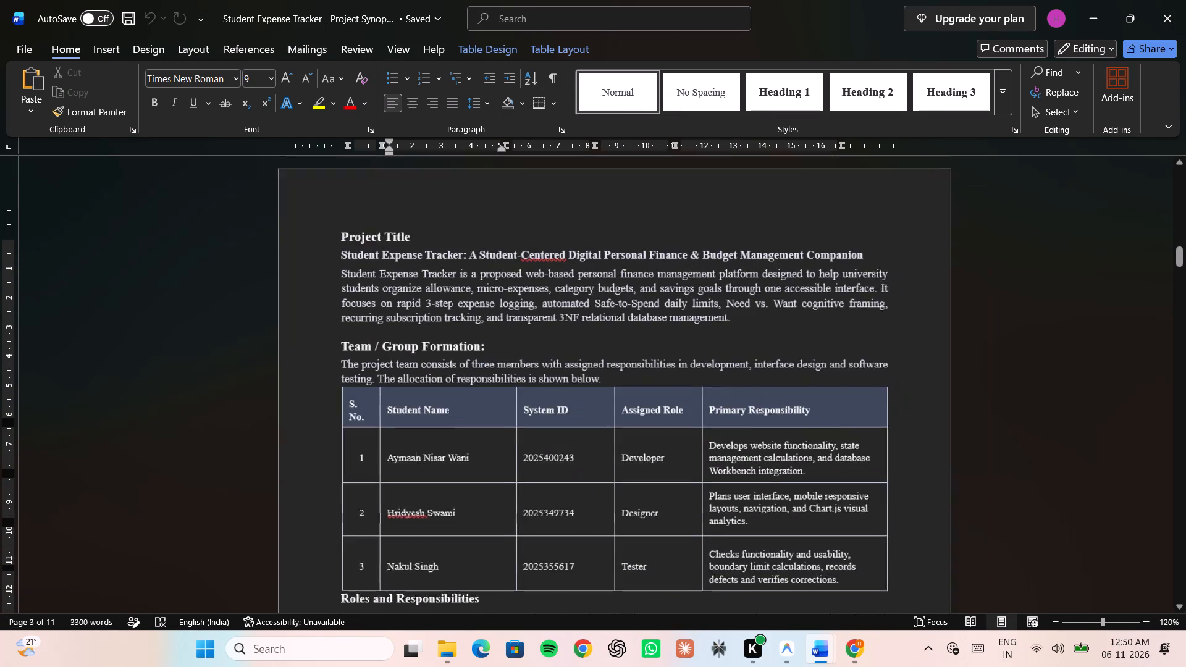
pyautogui.keyDown('ctrl'); pyautogui.scroll(1, 757, 476); pyautogui.keyUp('ctrl')
pyautogui.keyDown('ctrl'); pyautogui.scroll(-3, 757, 476); pyautogui.keyUp('ctrl')
pyautogui.scroll(5, 757, 476)
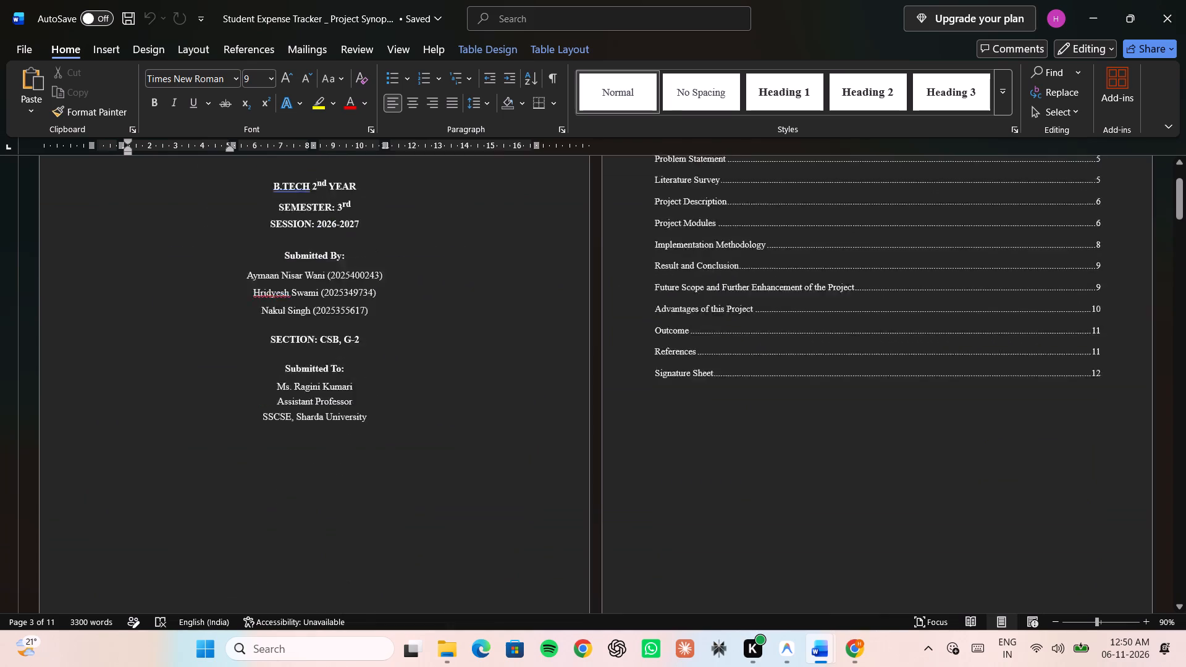
pyautogui.scroll(1, 757, 476)
pyautogui.keyDown('ctrl'); pyautogui.scroll(-2, 757, 476); pyautogui.keyUp('ctrl')
pyautogui.keyDown('ctrl'); pyautogui.scroll(4, 757, 476); pyautogui.keyUp('ctrl')
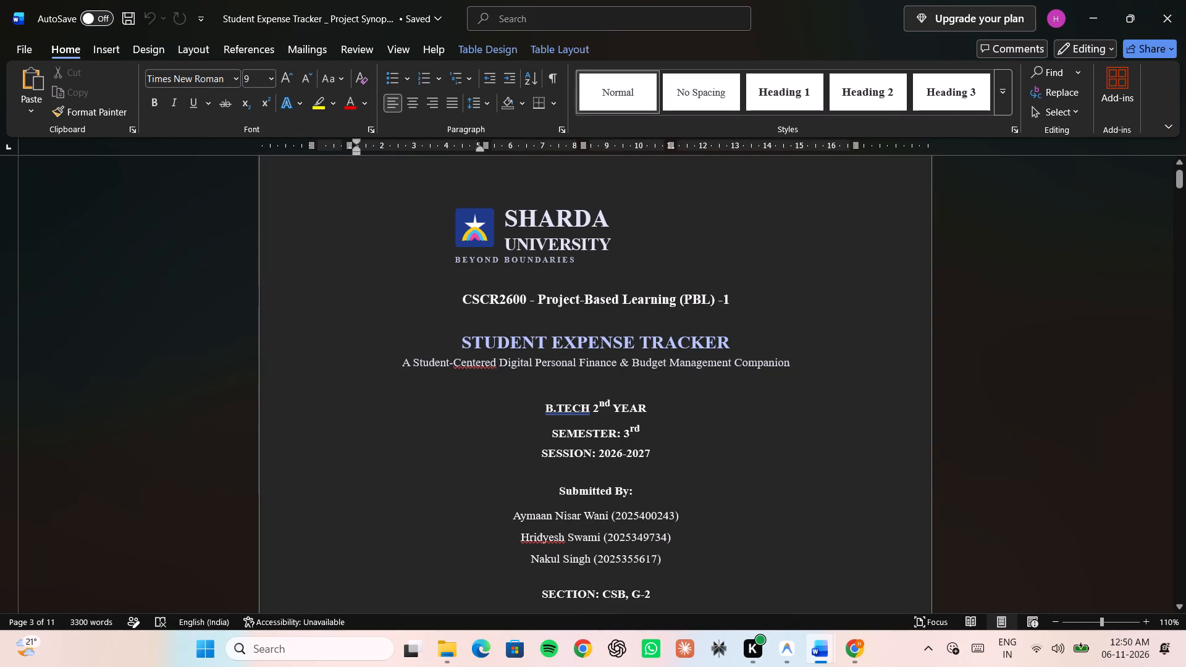
pyautogui.click(1049, 625)
pyautogui.scroll(1, 694, 424)
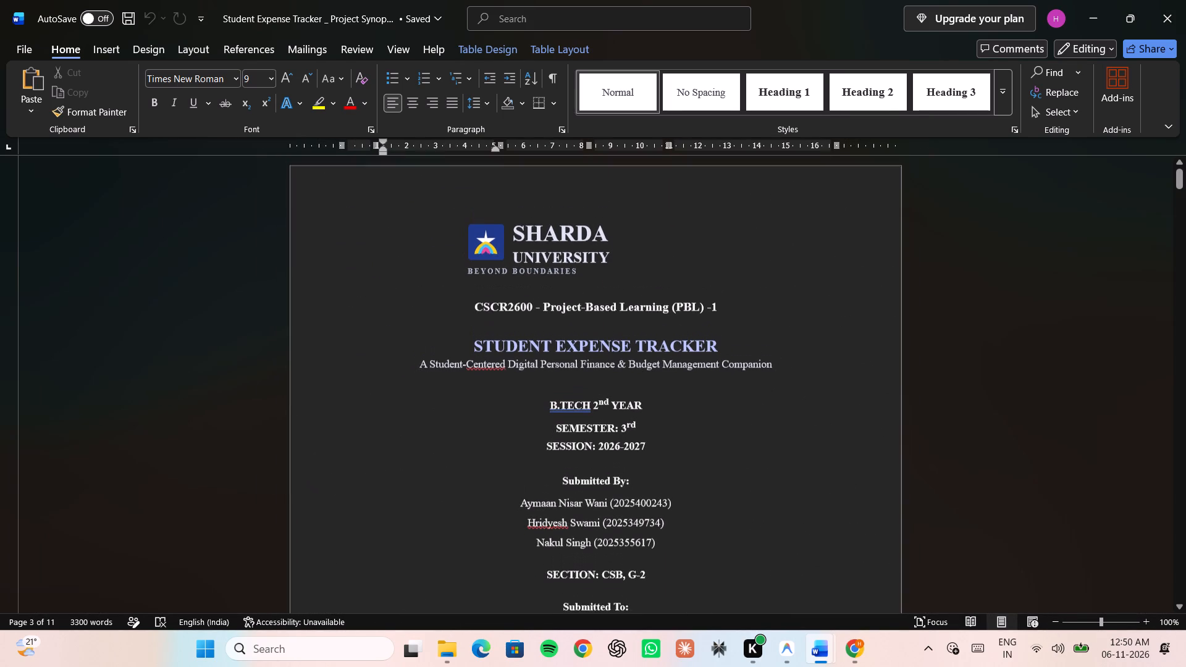
pyautogui.scroll(1, 694, 424)
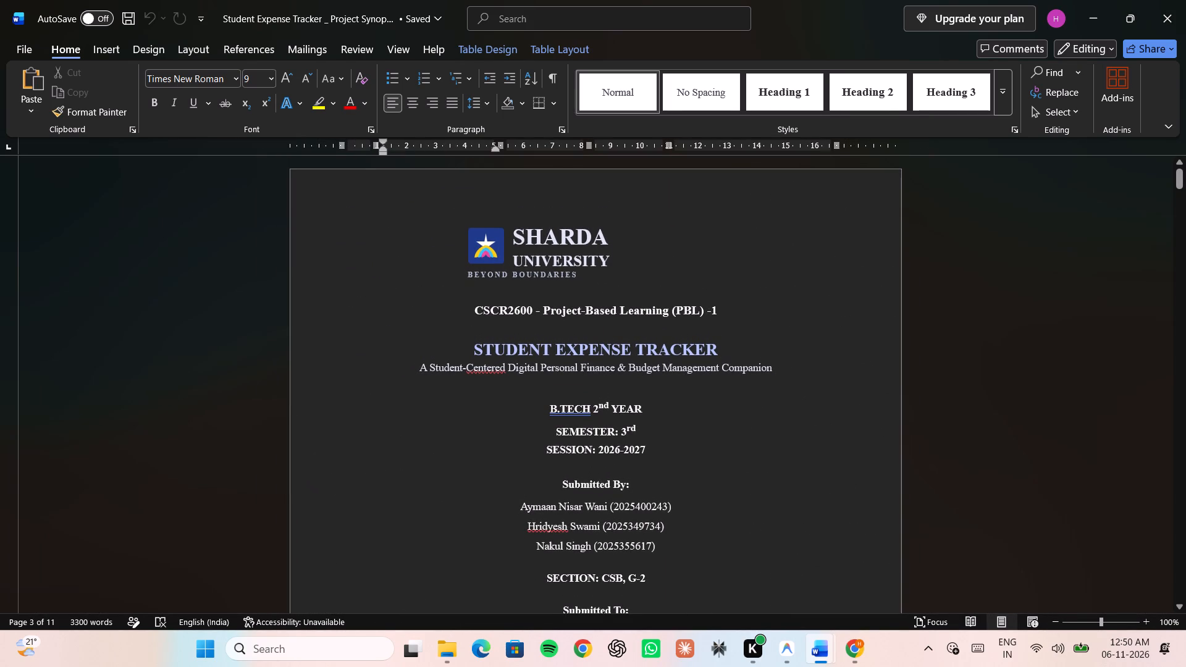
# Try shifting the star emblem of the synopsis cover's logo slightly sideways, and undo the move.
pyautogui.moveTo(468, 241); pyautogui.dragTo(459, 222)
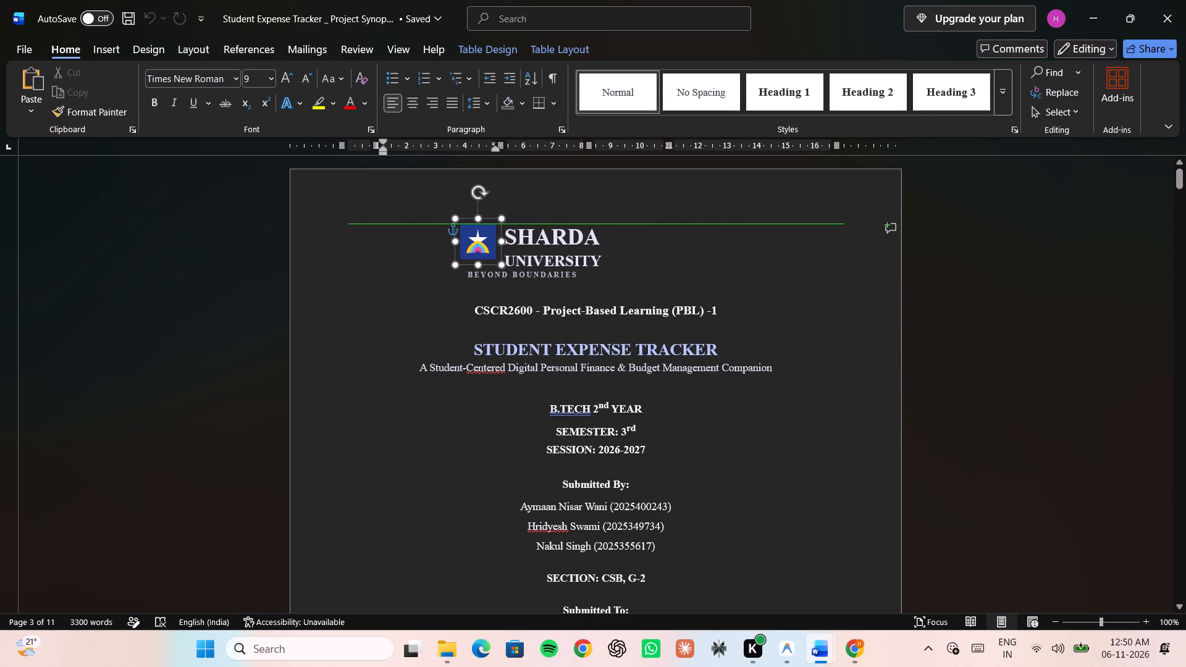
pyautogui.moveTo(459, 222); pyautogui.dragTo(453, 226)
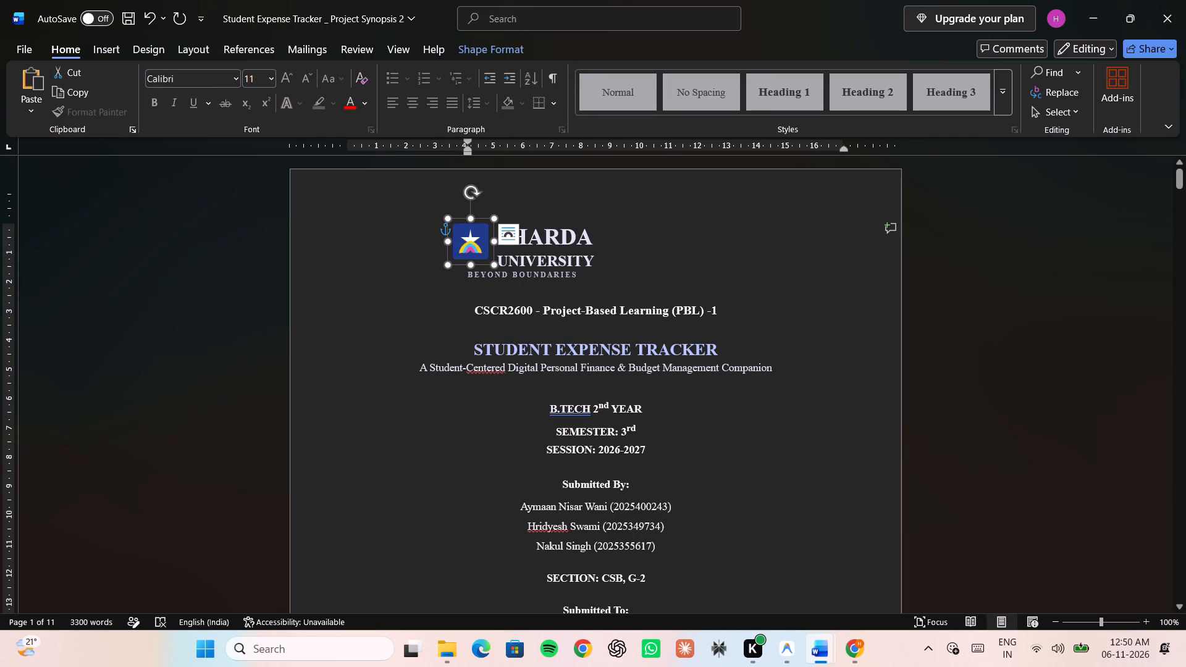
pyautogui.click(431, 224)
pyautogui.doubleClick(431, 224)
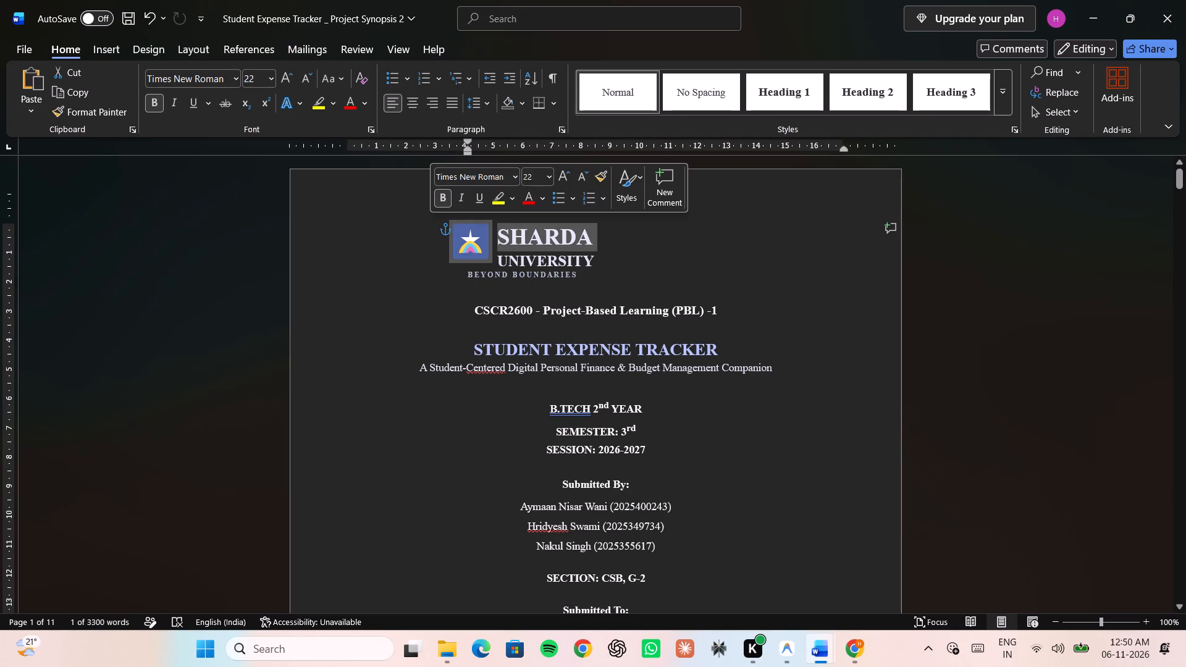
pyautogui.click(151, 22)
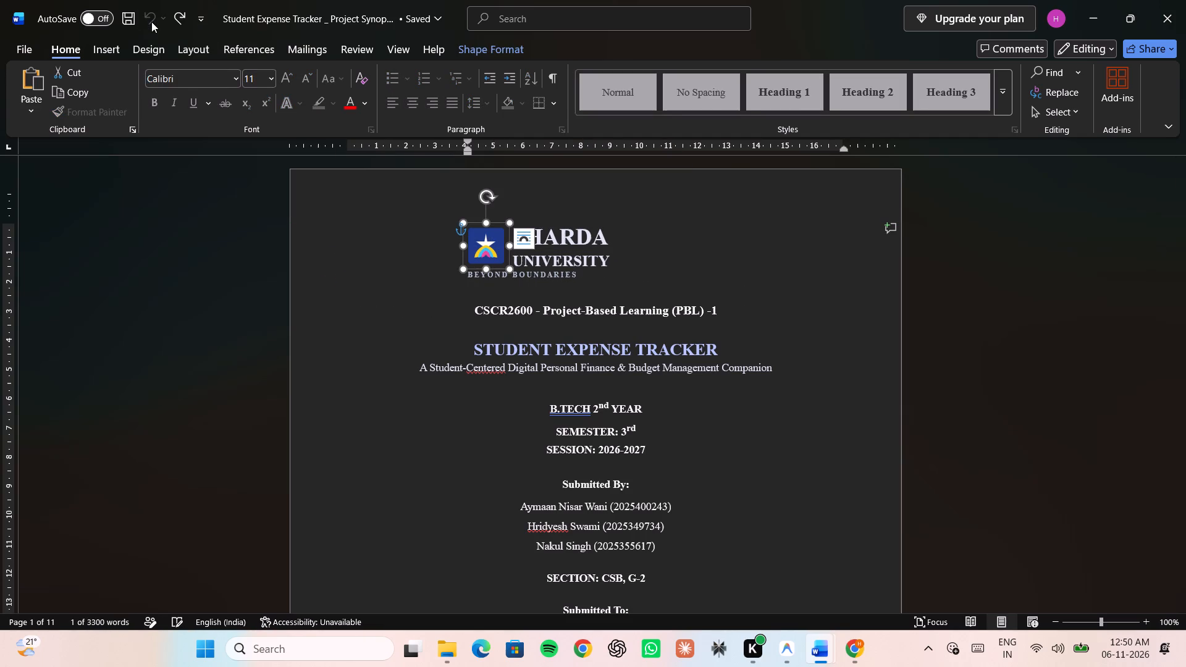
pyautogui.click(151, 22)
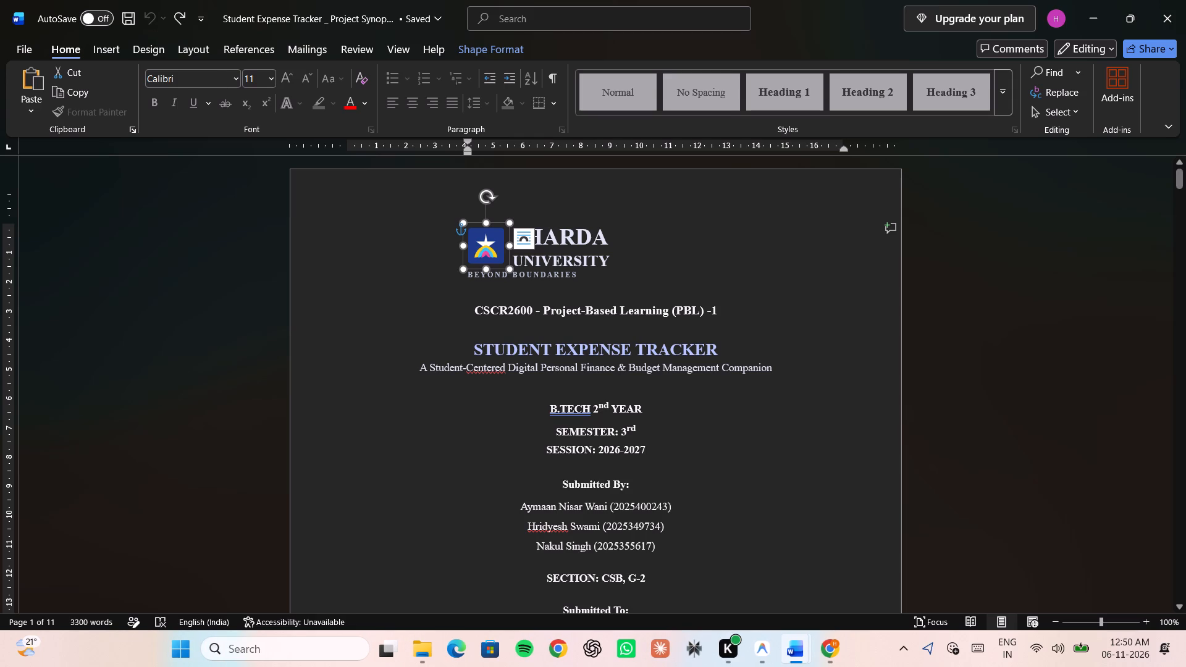
# Replace the synopsis's entire cover content, from the logo through the Sharda School of Computing line, with the copied PBL-1 report cover.
pyautogui.click(455, 301)
pyautogui.moveTo(461, 235); pyautogui.dragTo(637, 624)
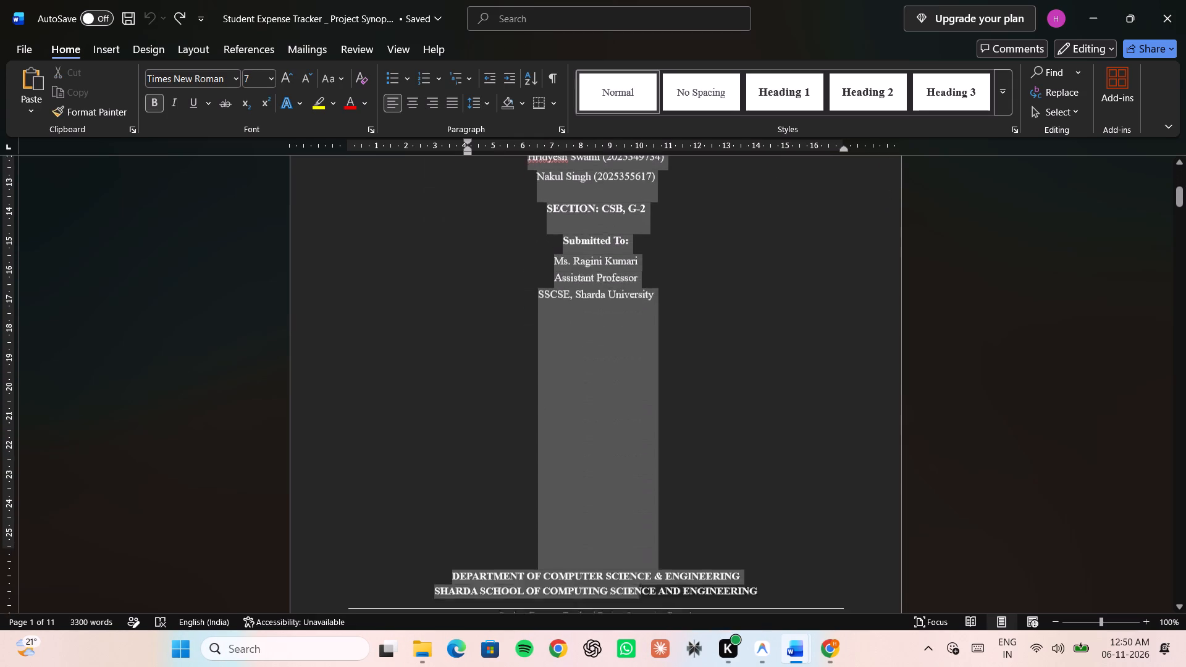
pyautogui.moveTo(637, 624); pyautogui.dragTo(673, 543)
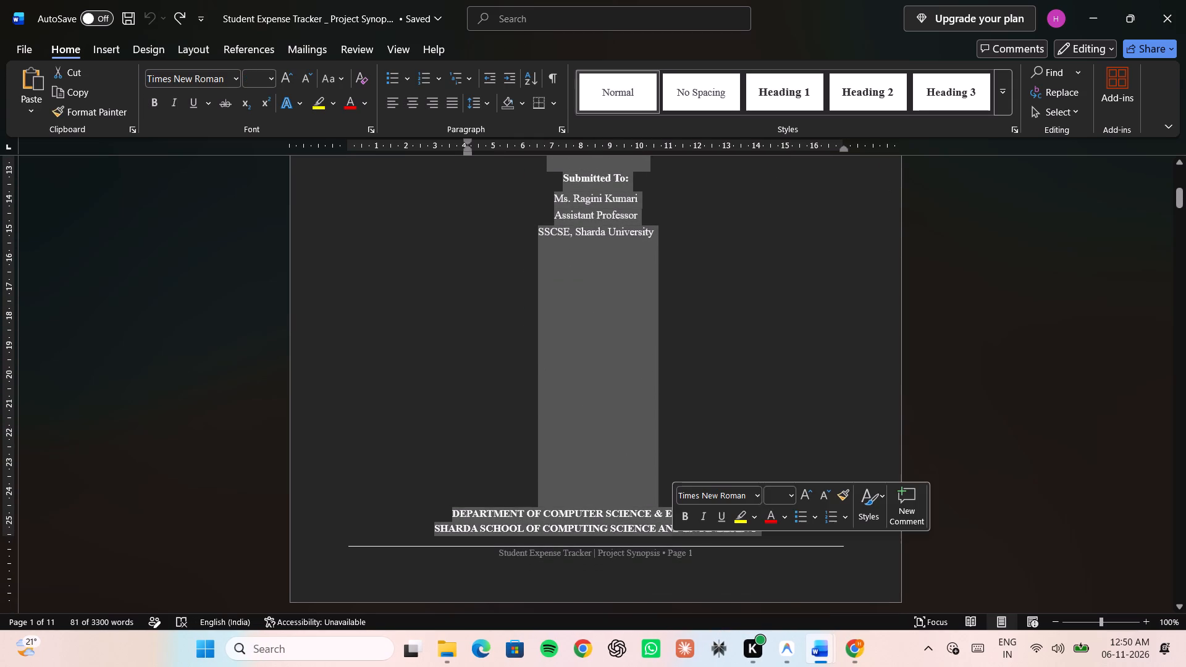
pyautogui.hotkey('ctrl', 'v')
pyautogui.scroll(1, 655, 463)
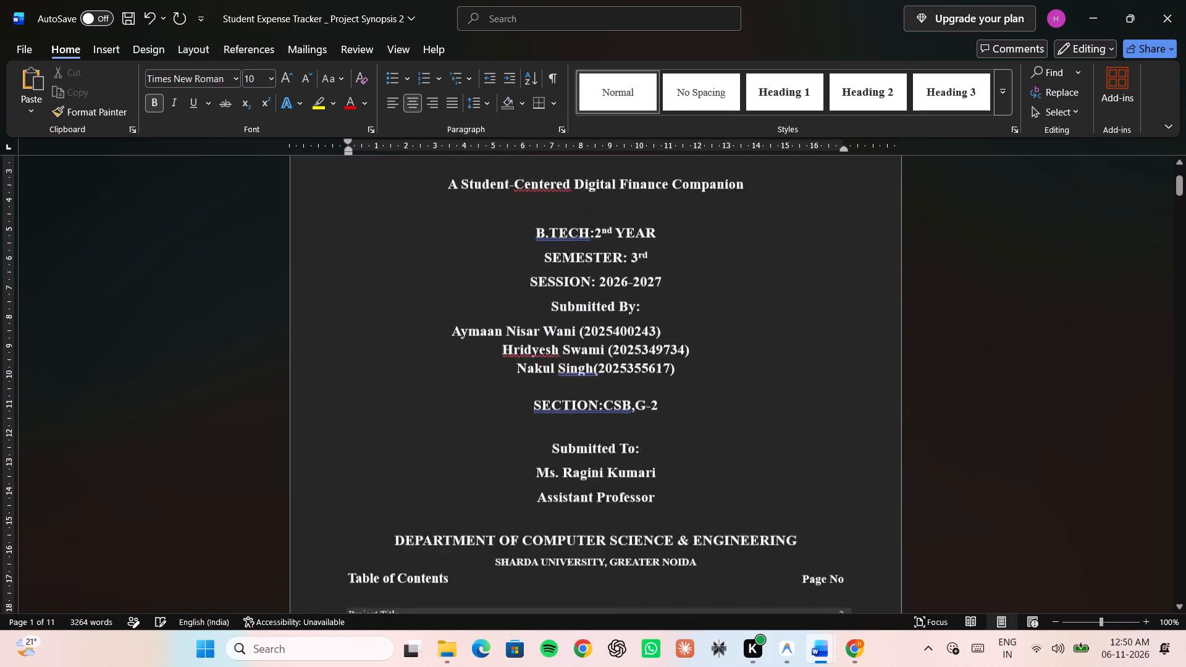
pyautogui.scroll(2, 655, 463)
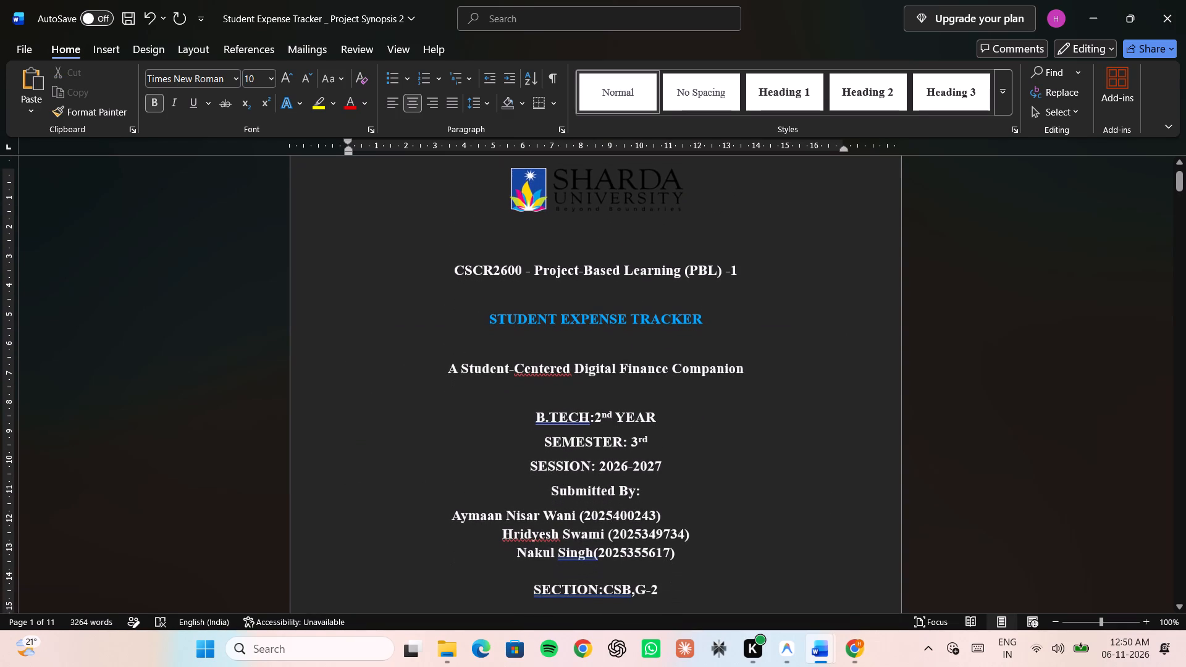
# Examine how the pasted cover, the Table of Contents and the Project Title section are split across the synopsis's first pages.
pyautogui.scroll(-5, 655, 463)
pyautogui.scroll(1, 655, 463)
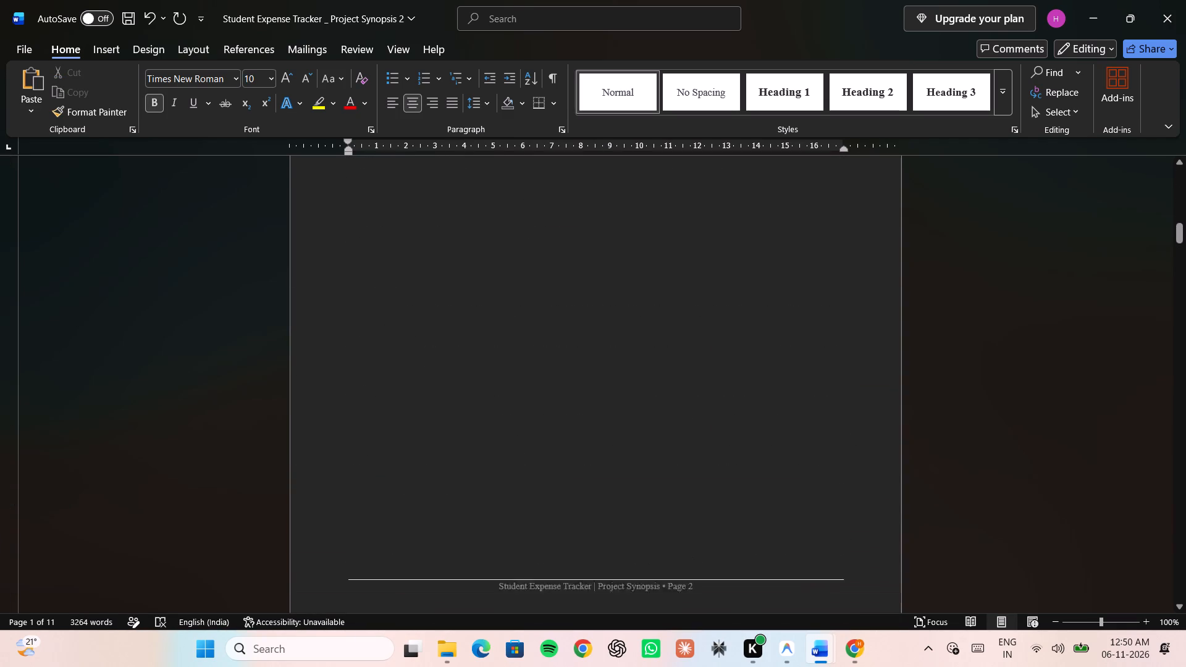
pyautogui.scroll(1, 655, 463)
pyautogui.scroll(-4, 655, 463)
pyautogui.scroll(3, 655, 463)
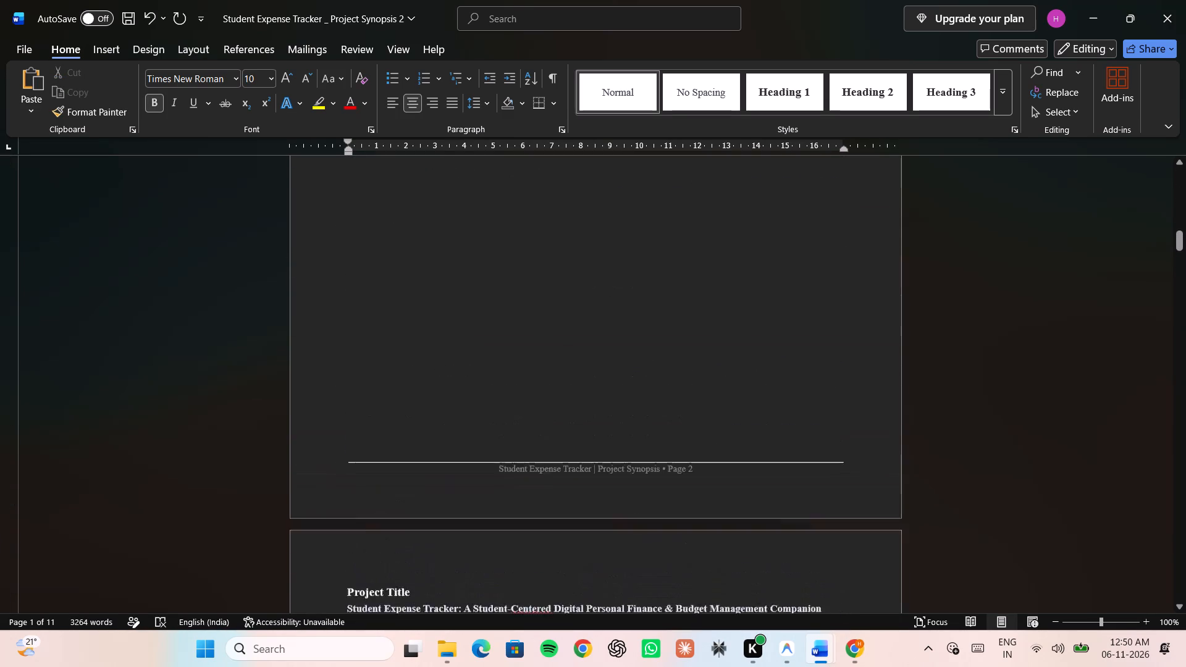
pyautogui.scroll(5, 655, 463)
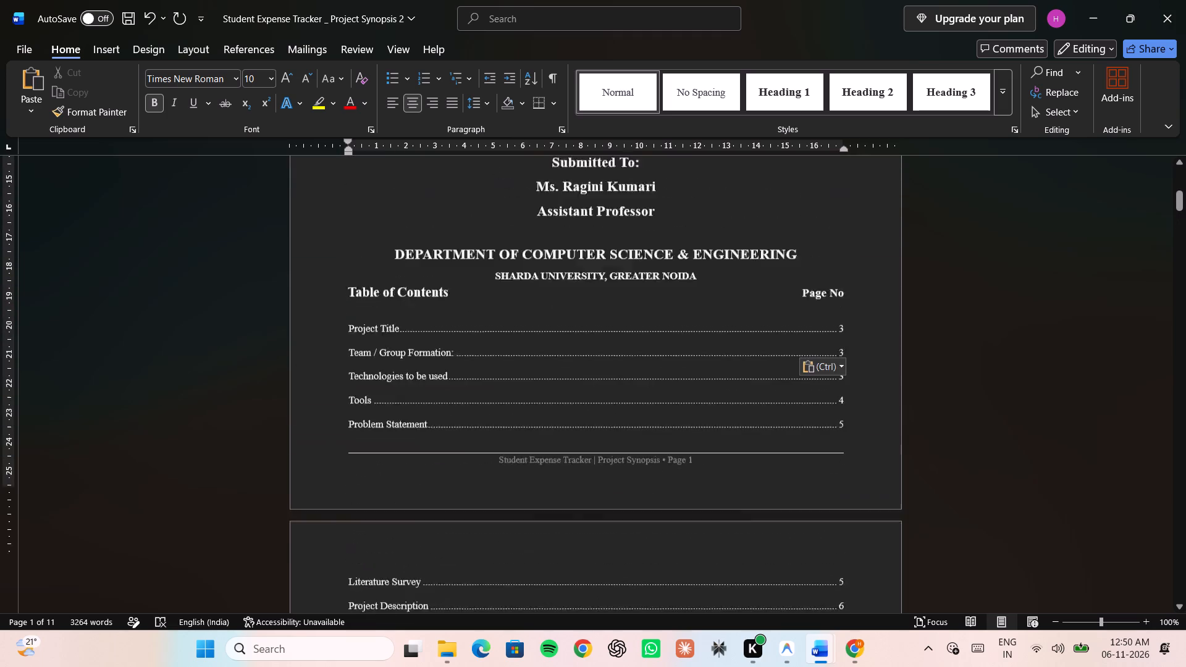
pyautogui.scroll(3, 655, 463)
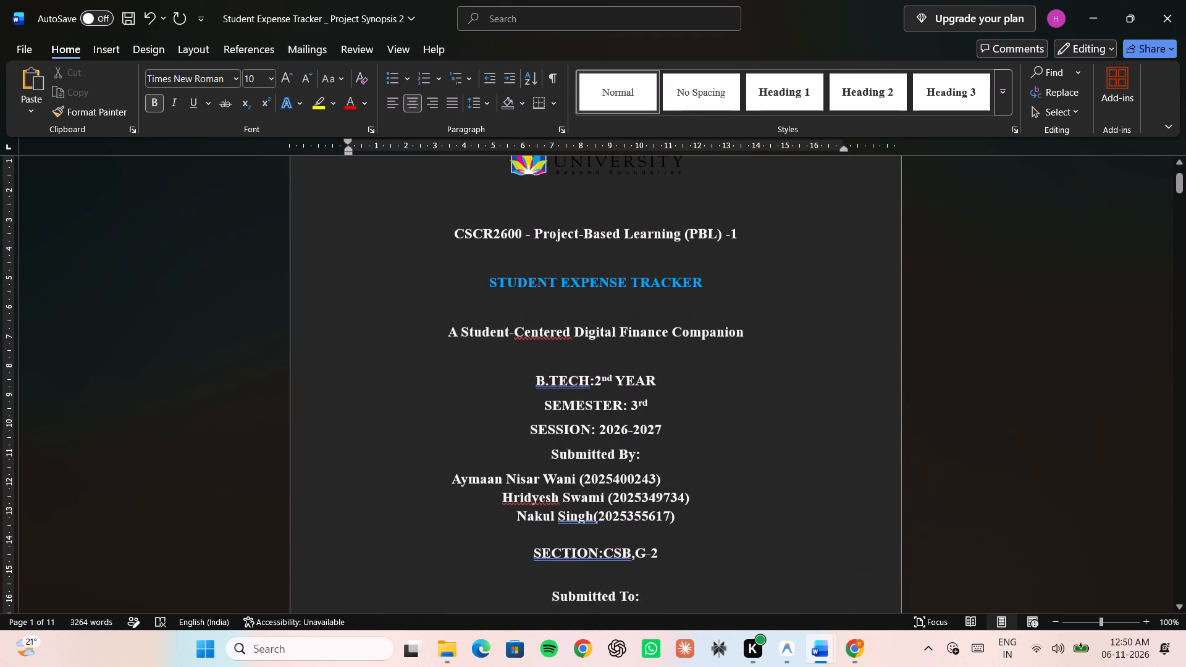
# Insert four blank lines before the Table of Contents heading, moving it off the cover onto the second page.
pyautogui.scroll(3, 655, 463)
pyautogui.scroll(-3, 655, 463)
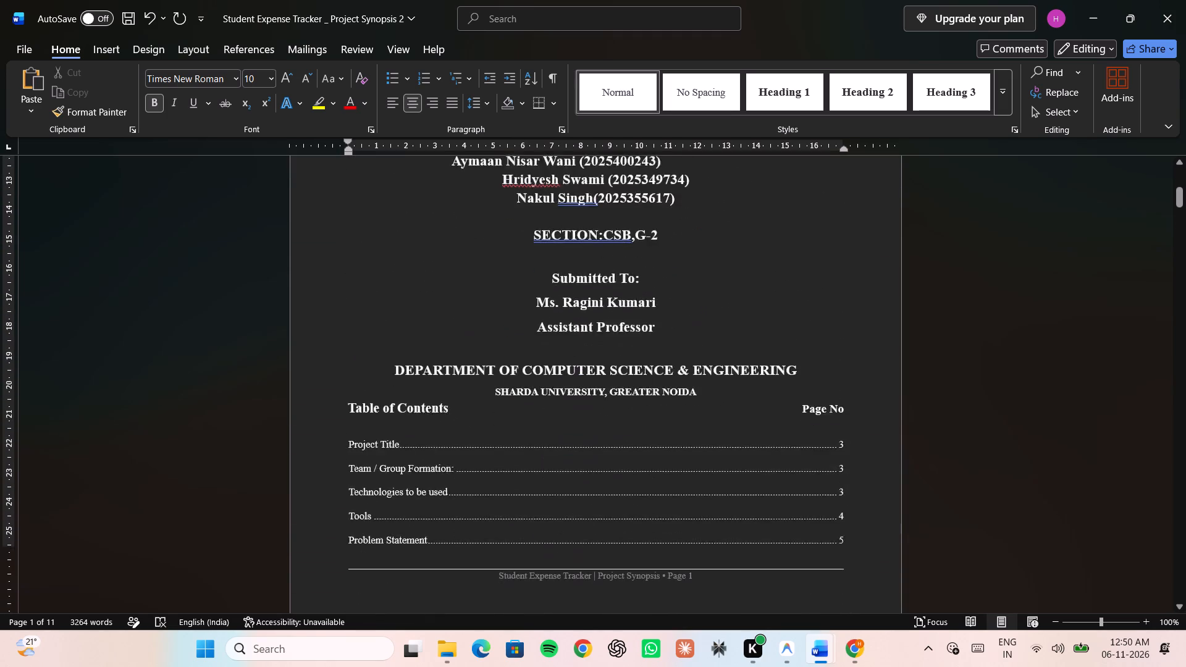
pyautogui.scroll(-1, 655, 463)
pyautogui.scroll(-1, 372, 500)
pyautogui.scroll(1, 337, 414)
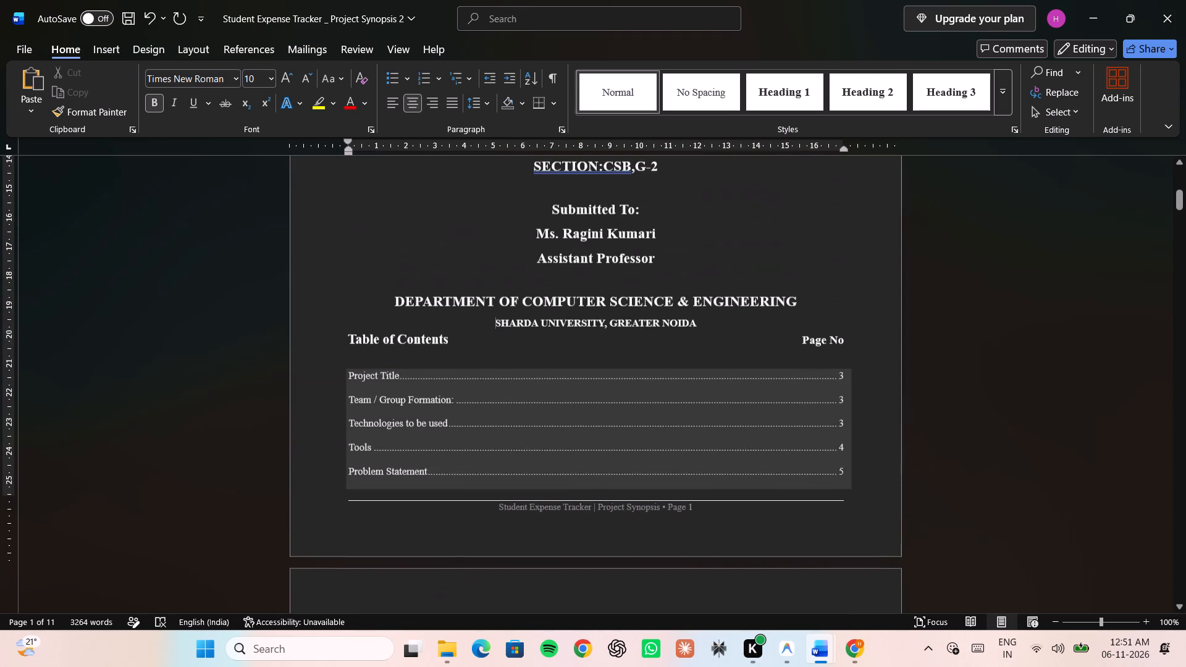
pyautogui.click(336, 342)
pyautogui.click(412, 359)
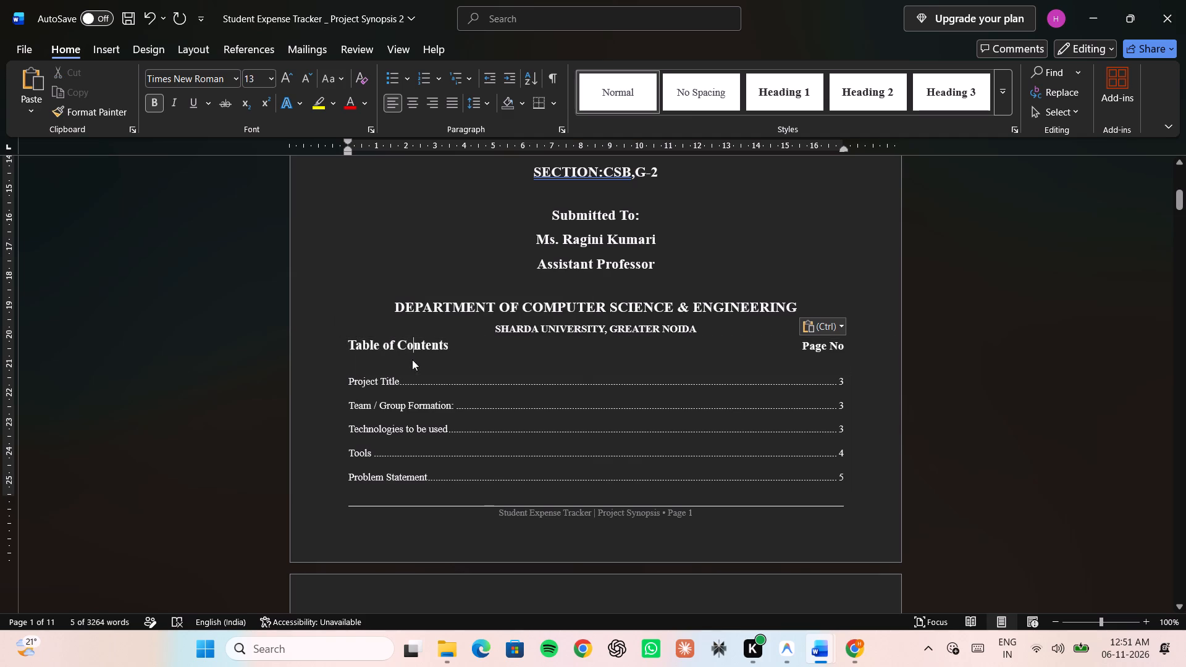
pyautogui.press('Left')
pyautogui.press('Left')
pyautogui.press('Left')
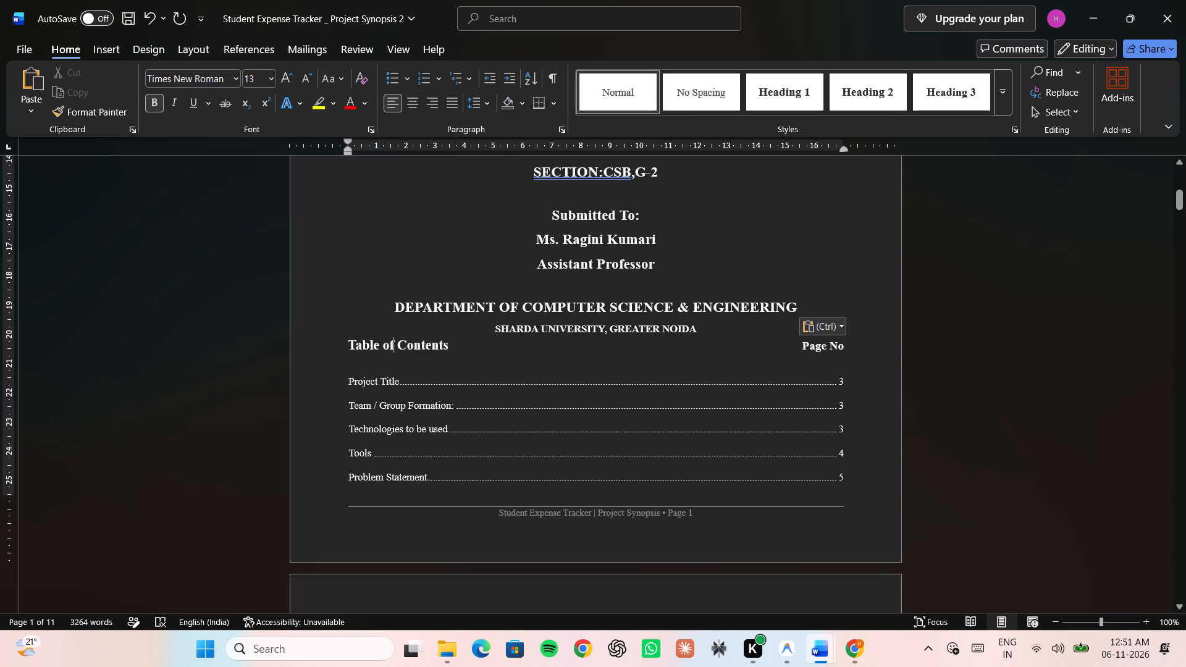
pyautogui.press('Left')
pyautogui.press('Left')
pyautogui.press('Left')
pyautogui.press('Left')
pyautogui.press('Left')
pyautogui.press('Left')
pyautogui.press('Left')
pyautogui.press('Left')
pyautogui.press('Return')
pyautogui.press('Return')
pyautogui.press('Return')
pyautogui.press('Return')
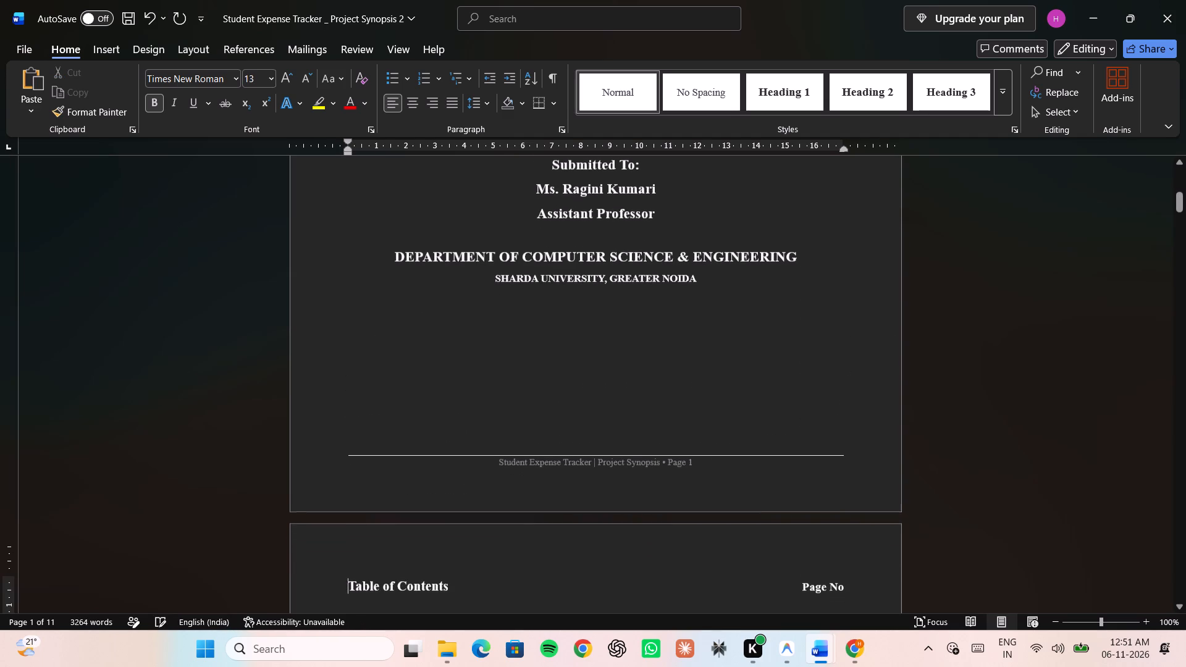
# Examine the page layout from the cover through the Table of Contents, Project Title section and Software Platform table.
pyautogui.click(533, 394)
pyautogui.scroll(1, 533, 394)
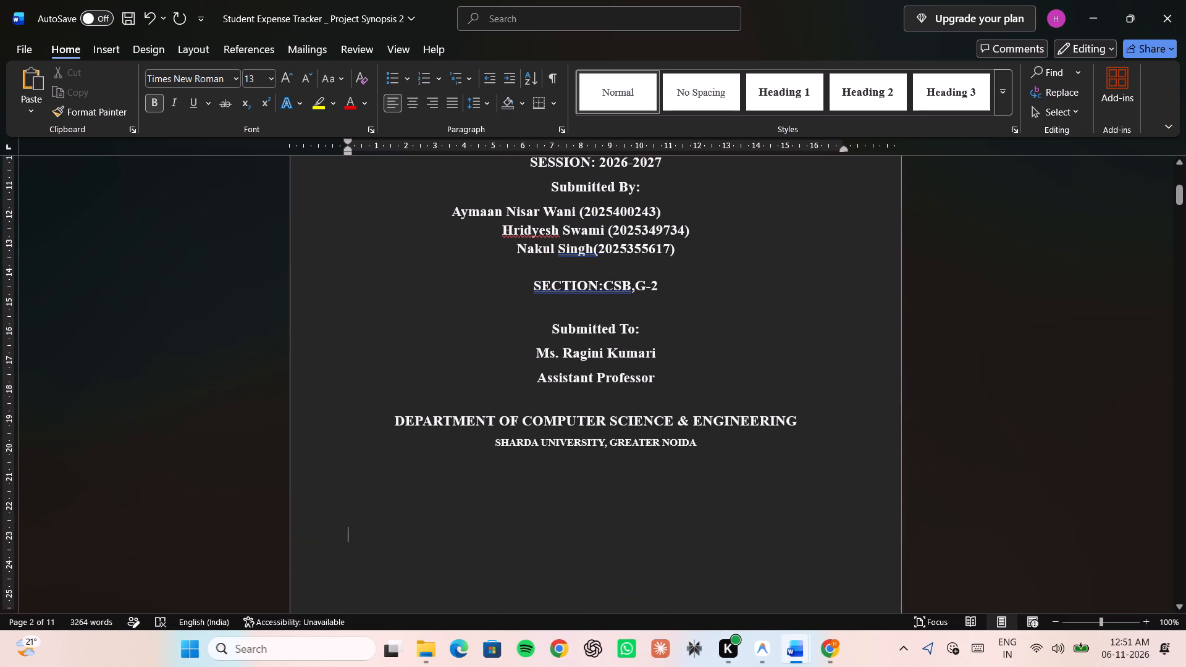
pyautogui.scroll(3, 533, 394)
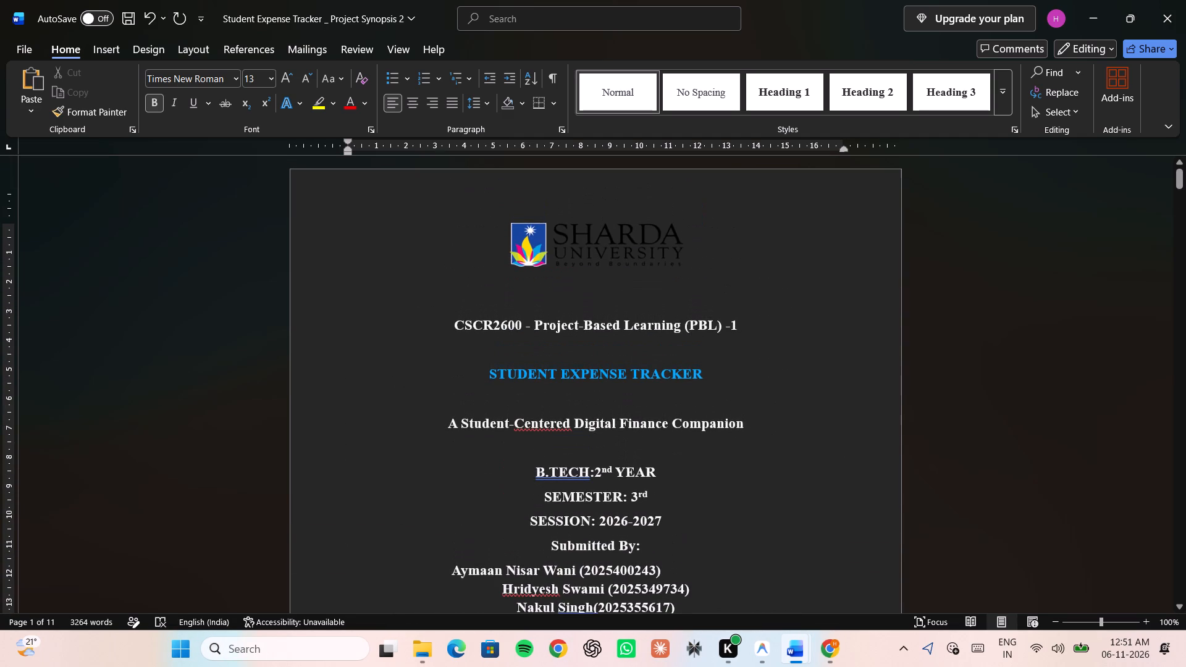
pyautogui.scroll(1, 533, 394)
pyautogui.scroll(-6, 533, 394)
pyautogui.scroll(1, 533, 394)
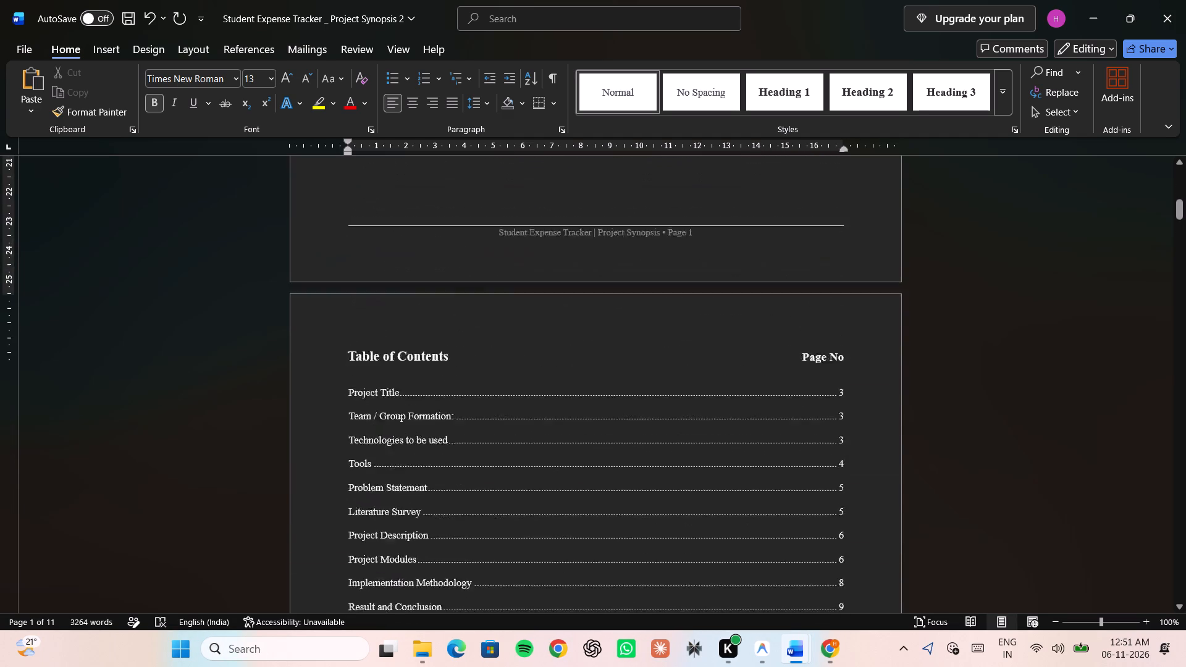
pyautogui.scroll(1, 533, 394)
pyautogui.scroll(-3, 533, 394)
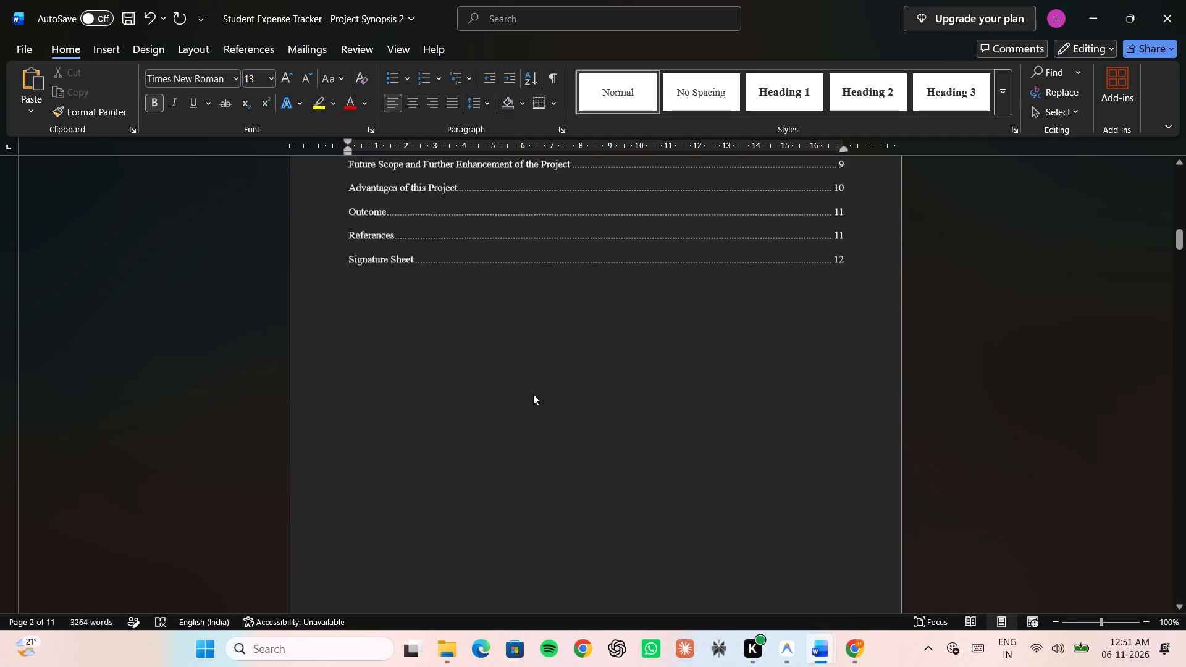
pyautogui.scroll(-5, 533, 394)
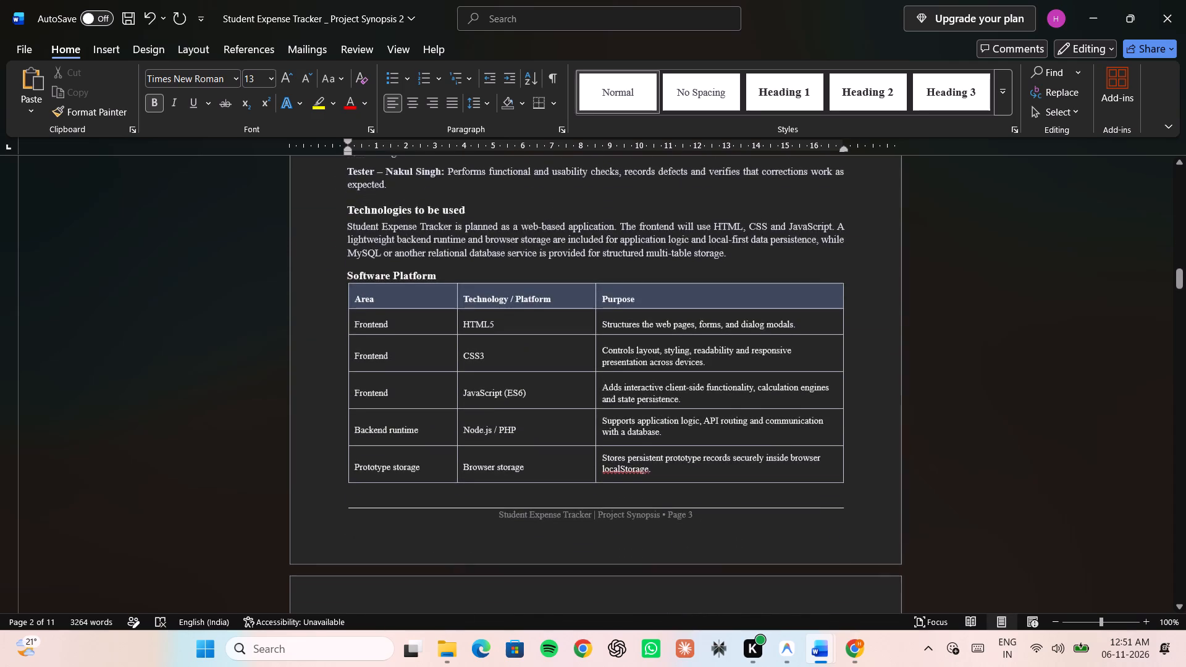
pyautogui.scroll(3, 533, 394)
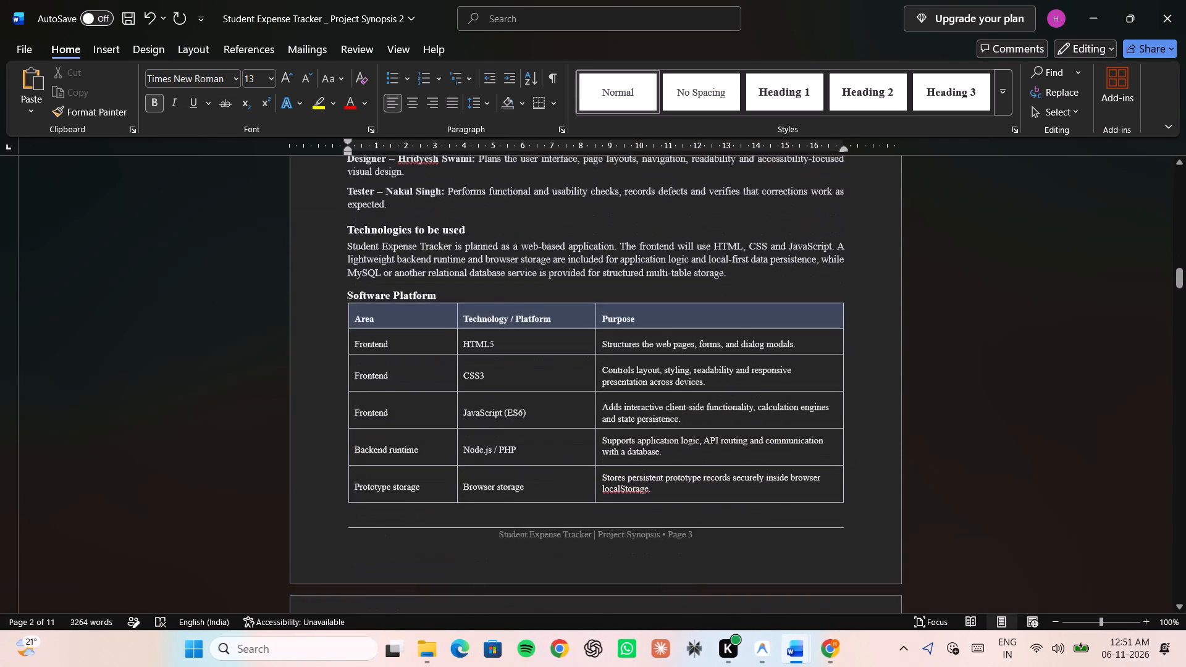
pyautogui.scroll(1, 533, 394)
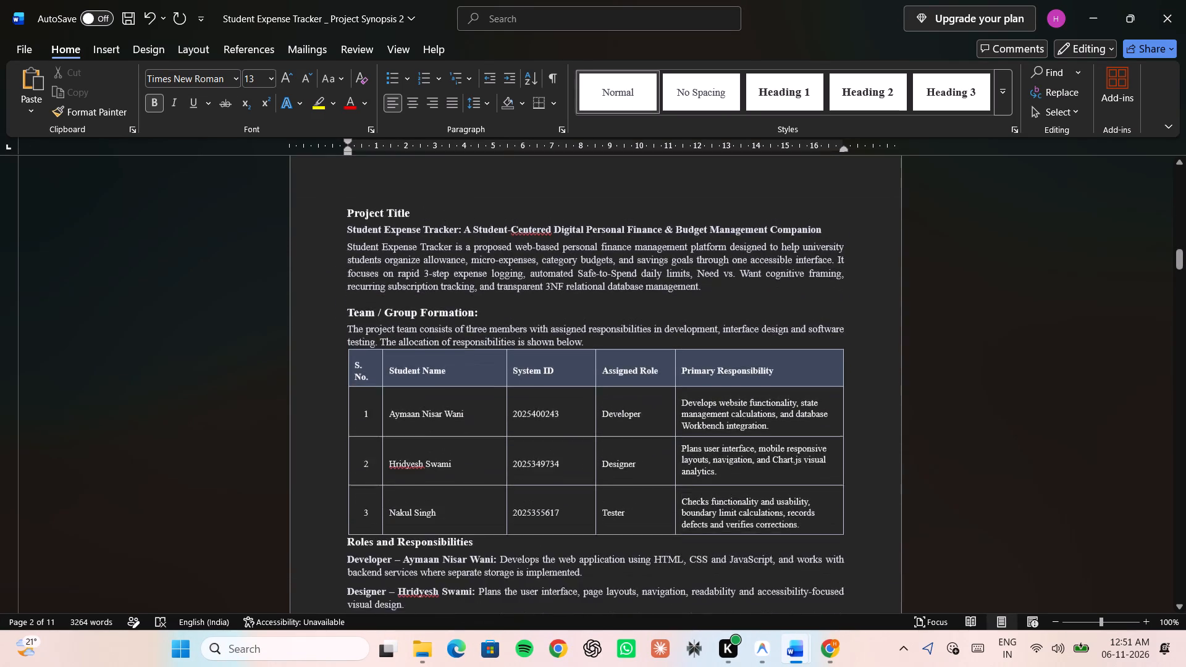
# Replace the student name in row 1 of the Team / Group Formation table with the name of the member listed in row 2.
pyautogui.click(467, 378)
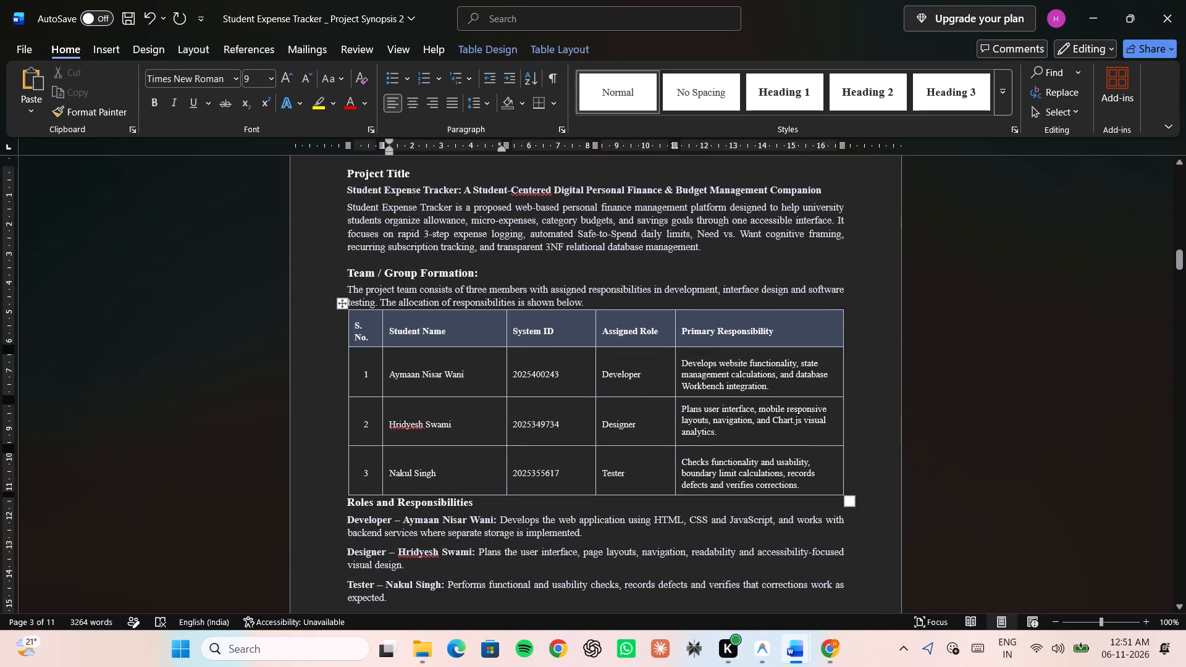
pyautogui.press('BackSpace')
pyautogui.press('BackSpace')
pyautogui.press('BackSpace')
pyautogui.press('BackSpace')
pyautogui.press('BackSpace')
pyautogui.press('BackSpace')
pyautogui.press('BackSpace')
pyautogui.press('BackSpace')
pyautogui.press('BackSpace')
pyautogui.press('BackSpace')
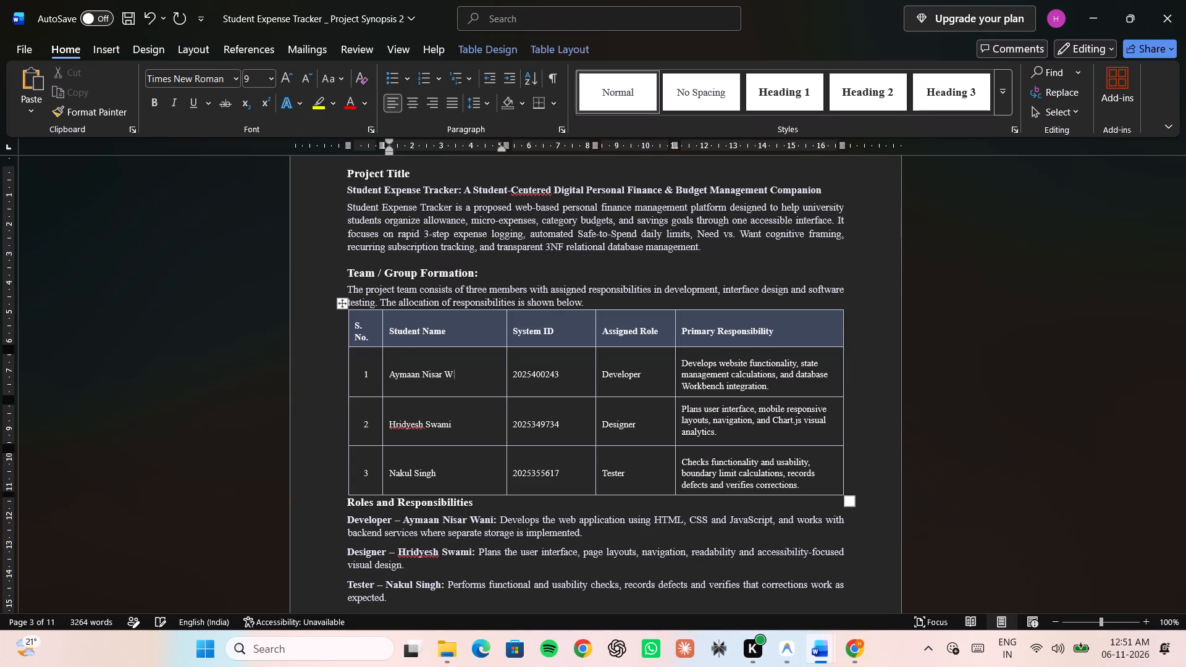
pyautogui.press('BackSpace')
pyautogui.press('BackSpace')
pyautogui.press('BackSpace')
pyautogui.press('BackSpace')
pyautogui.press('BackSpace')
pyautogui.press('BackSpace')
pyautogui.press('BackSpace')
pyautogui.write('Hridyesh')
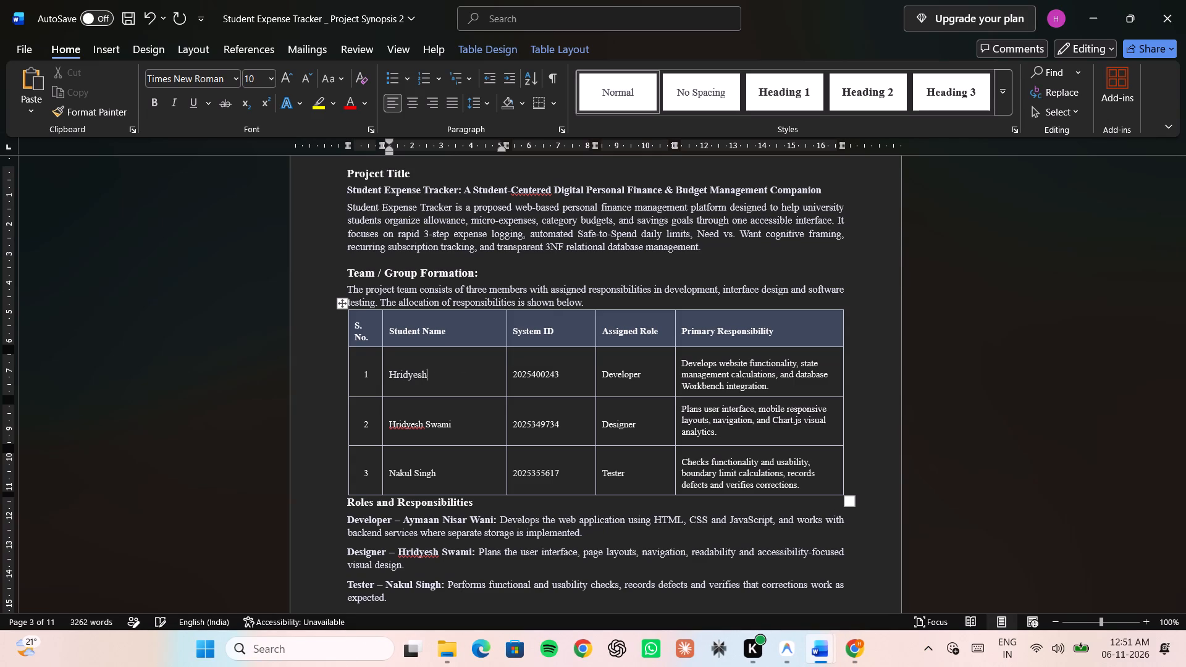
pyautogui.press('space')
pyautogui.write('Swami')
# Replace the student name in row 2 of the Team / Group Formation table with the name of the member listed first on the cover.
pyautogui.click(468, 433)
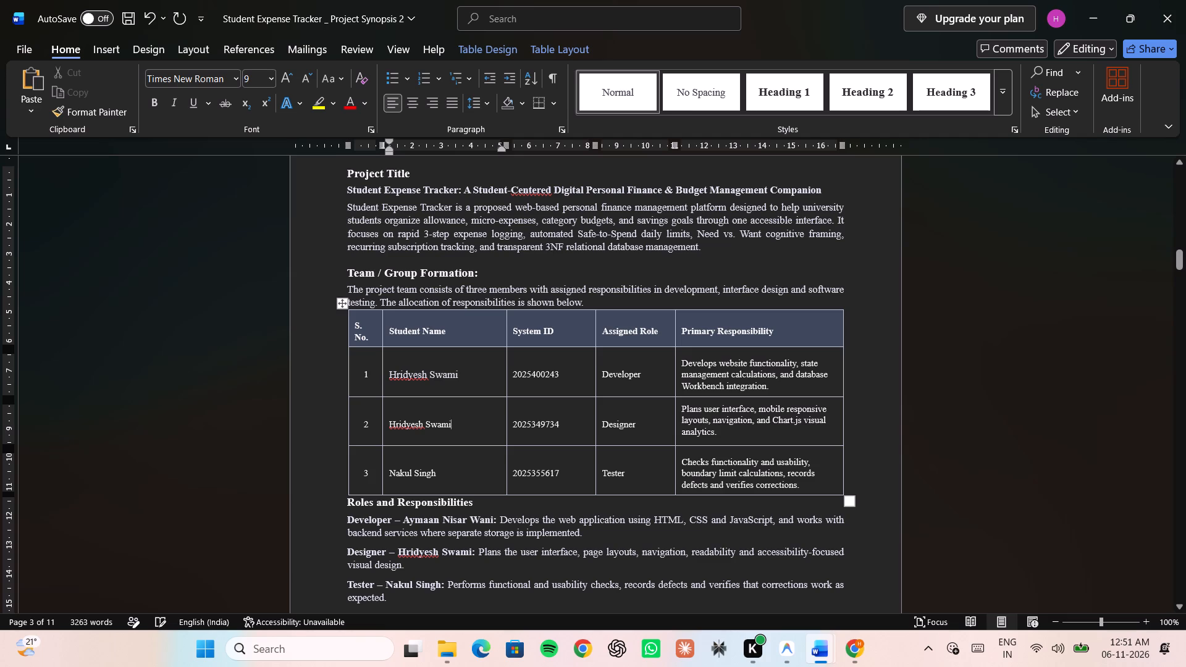
pyautogui.press('BackSpace')
pyautogui.press('BackSpace')
pyautogui.press('BackSpace')
pyautogui.press('BackSpace')
pyautogui.press('BackSpace')
pyautogui.press('BackSpace')
pyautogui.press('BackSpace')
pyautogui.press('BackSpace')
pyautogui.press('BackSpace')
pyautogui.press('BackSpace')
pyautogui.press('BackSpace')
pyautogui.press('BackSpace')
pyautogui.press('BackSpace')
pyautogui.press('BackSpace')
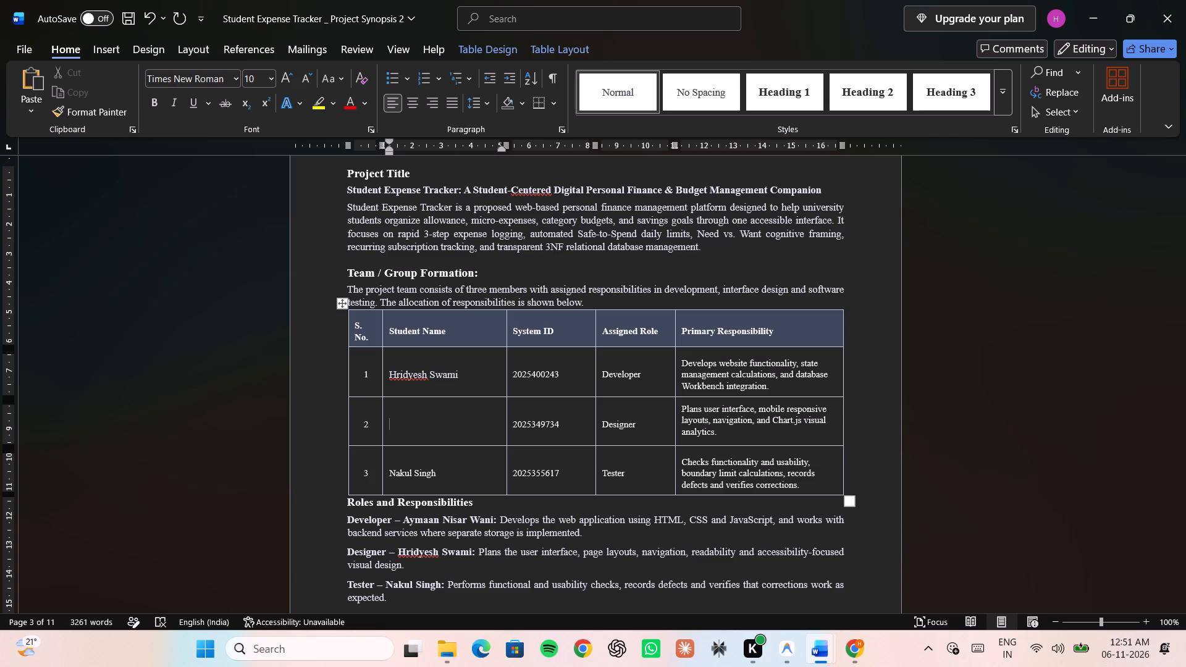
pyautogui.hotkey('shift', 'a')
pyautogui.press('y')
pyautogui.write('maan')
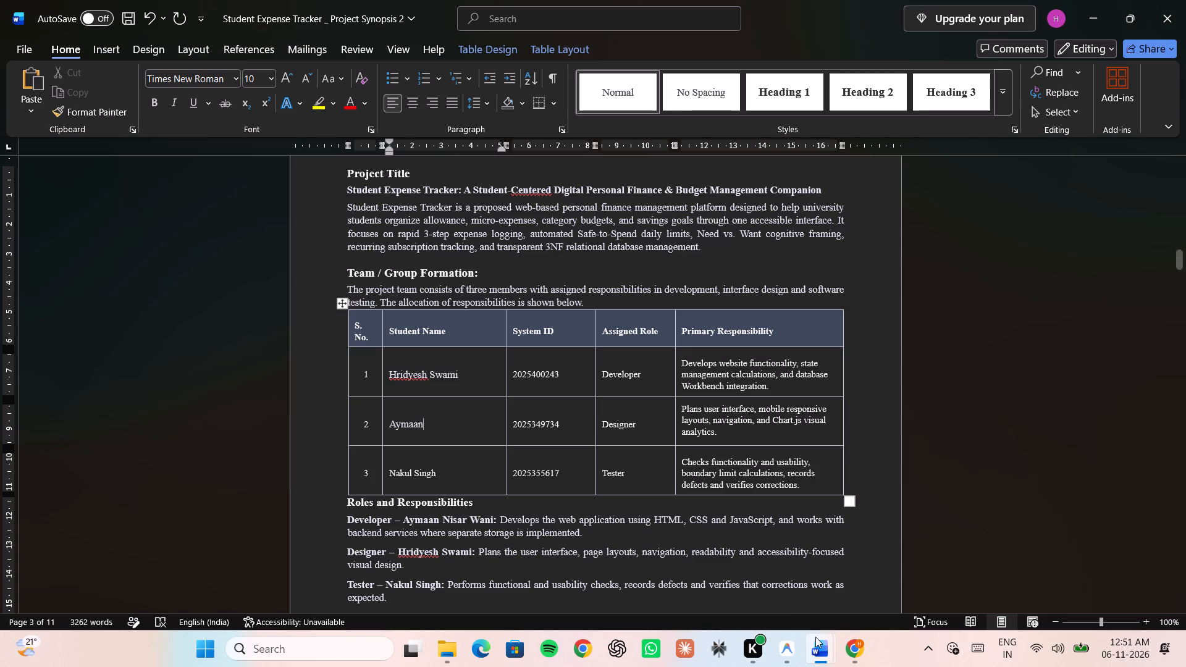
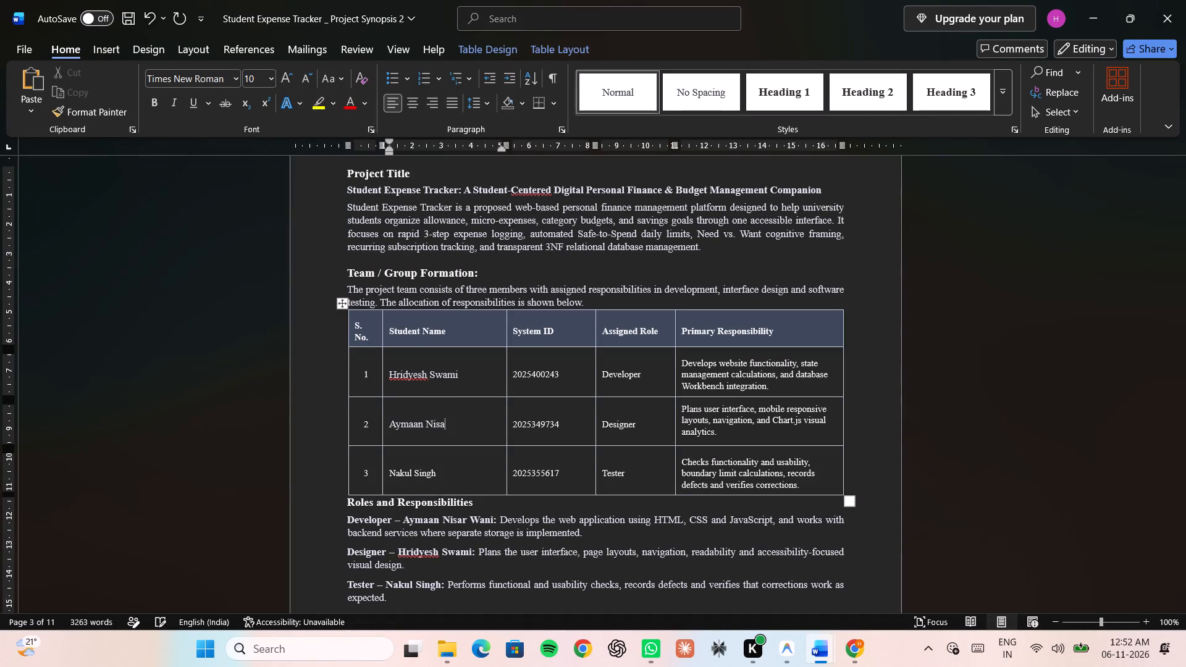
# Complete the student name in row 2 of the Team / Group Formation table by adding the member's surname.
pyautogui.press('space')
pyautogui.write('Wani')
# Replace the System ID in row 2 of the Team / Group Formation table with the System ID listed in row 1.
pyautogui.click(448, 481)
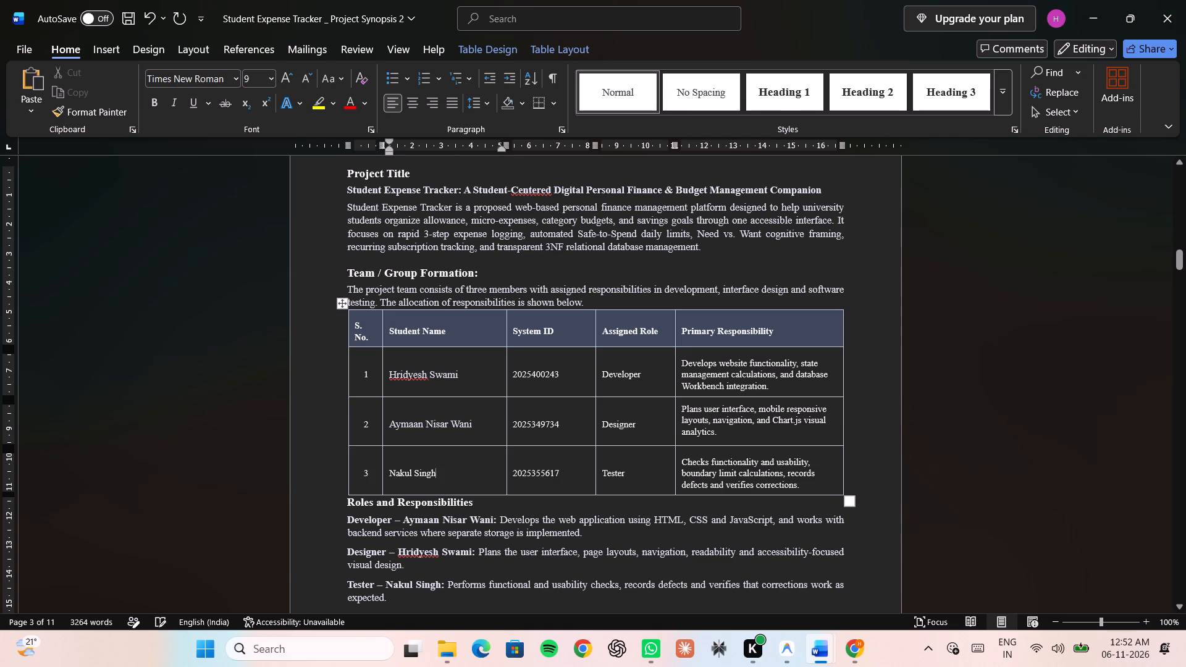
pyautogui.click(573, 426)
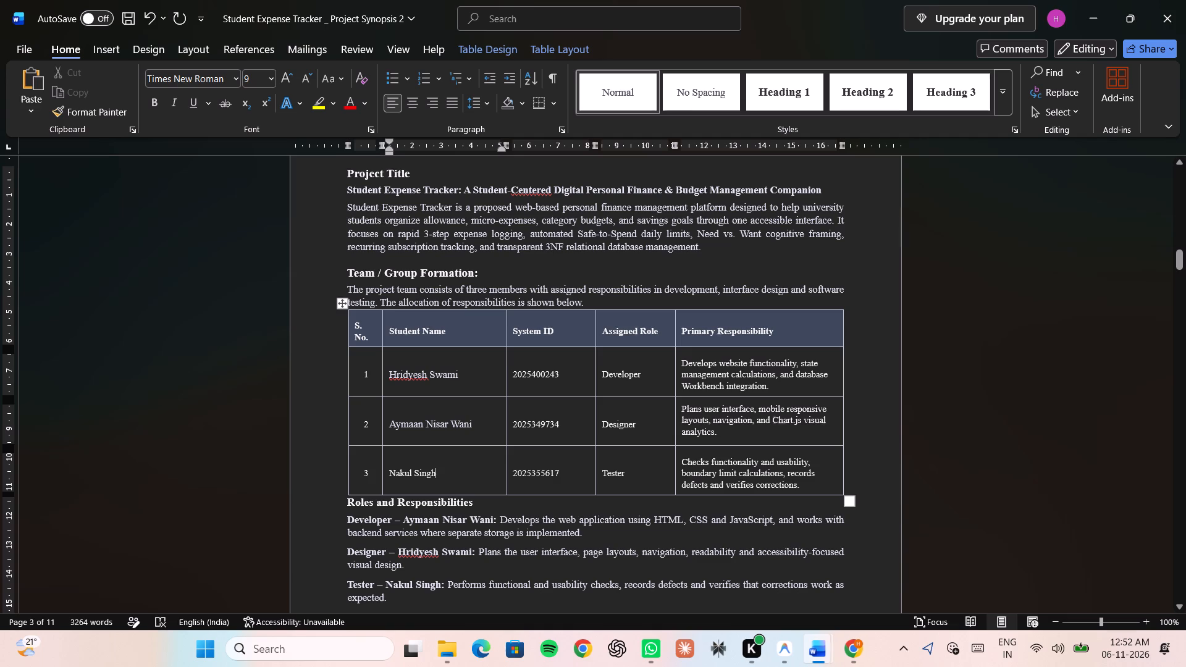
pyautogui.click(512, 369)
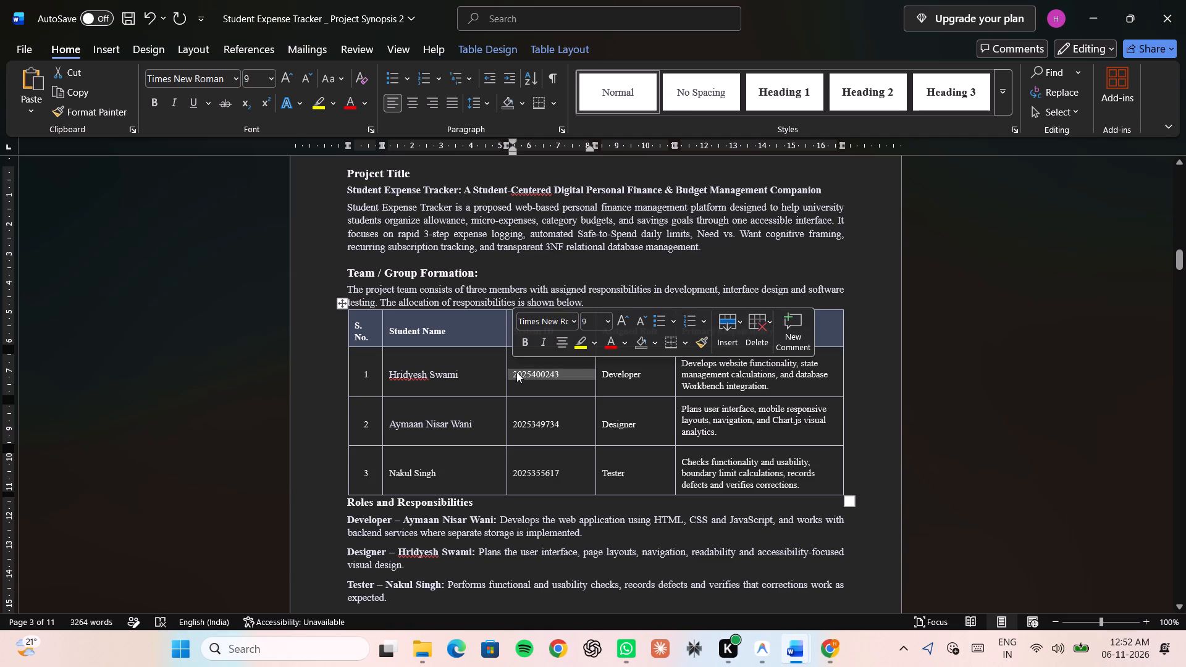
pyautogui.click(557, 384)
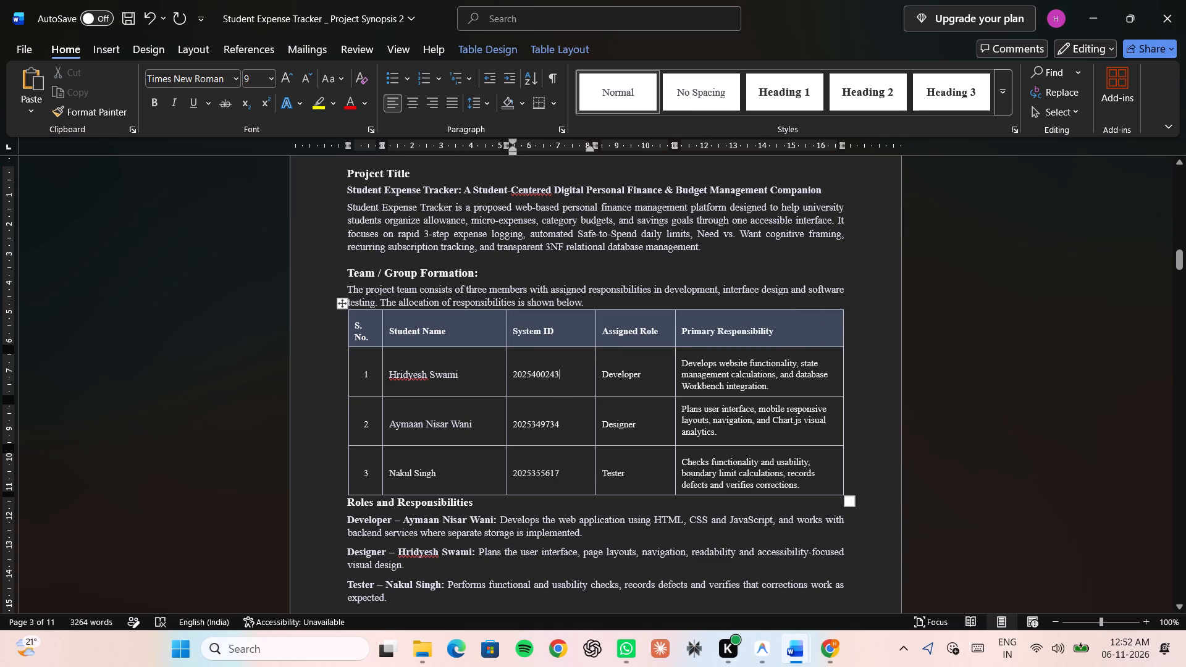
pyautogui.moveTo(518, 369); pyautogui.dragTo(568, 377)
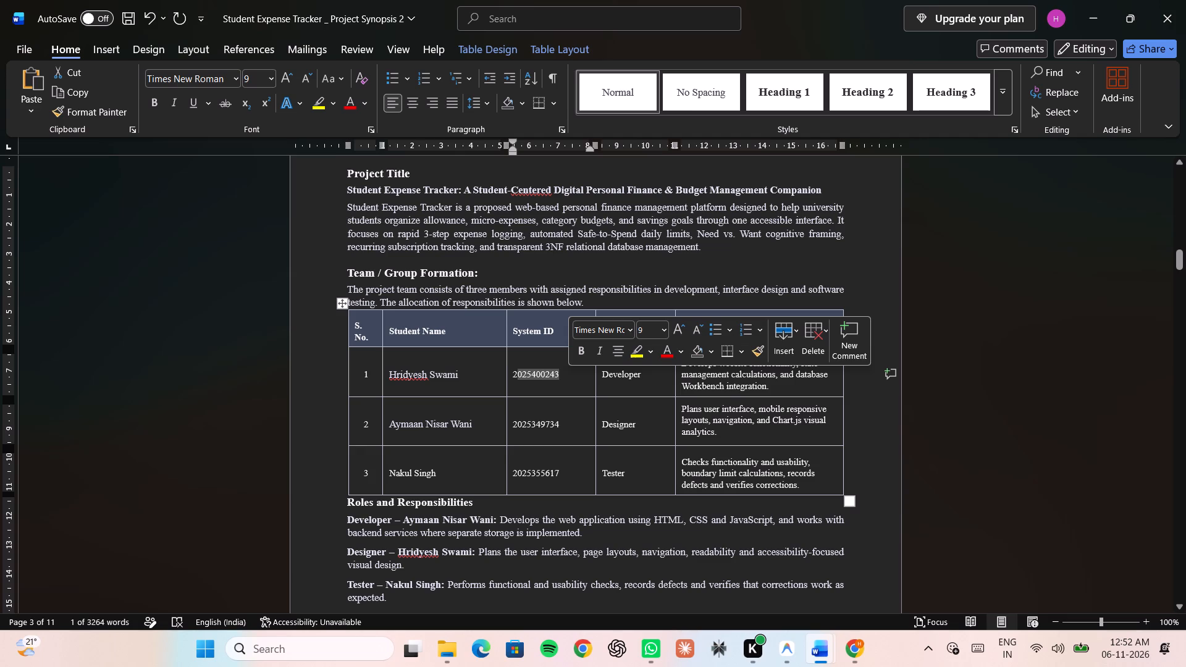
pyautogui.hotkey('ctrl', 'c')
pyautogui.click(569, 422)
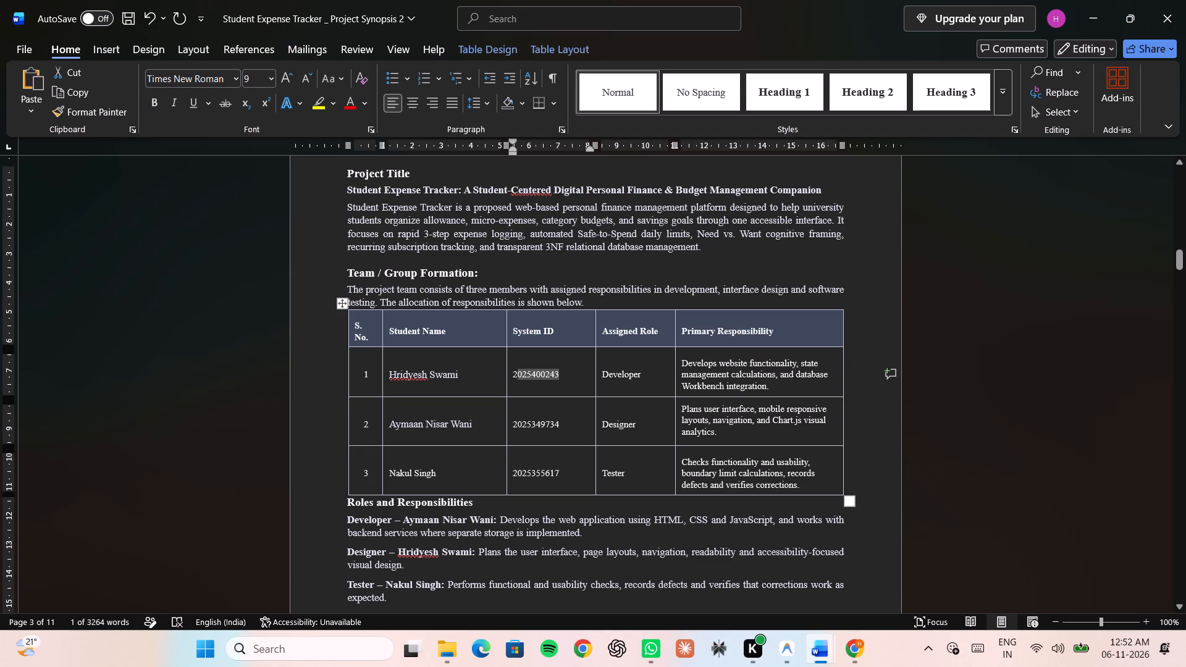
pyautogui.press('BackSpace')
pyautogui.press('BackSpace')
pyautogui.press('BackSpace')
pyautogui.press('BackSpace')
pyautogui.press('BackSpace')
pyautogui.press('BackSpace')
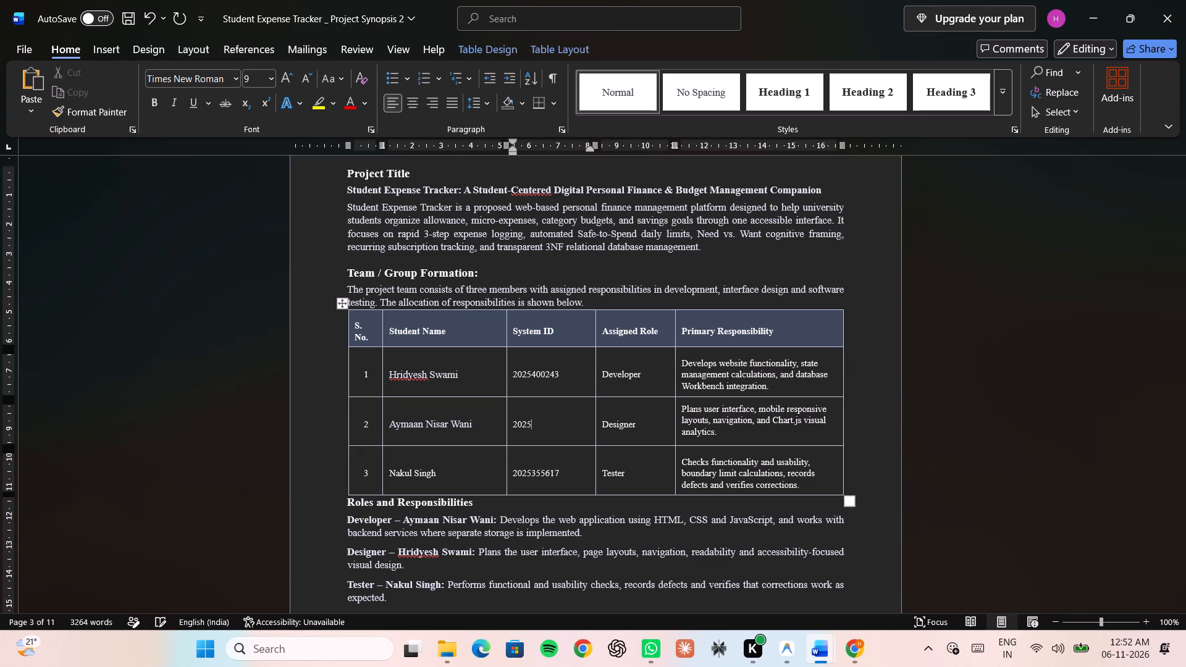
pyautogui.press('BackSpace')
pyautogui.press('BackSpace')
pyautogui.press('BackSpace')
pyautogui.press('BackSpace')
pyautogui.hotkey('ctrl', 'v')
pyautogui.click(529, 426)
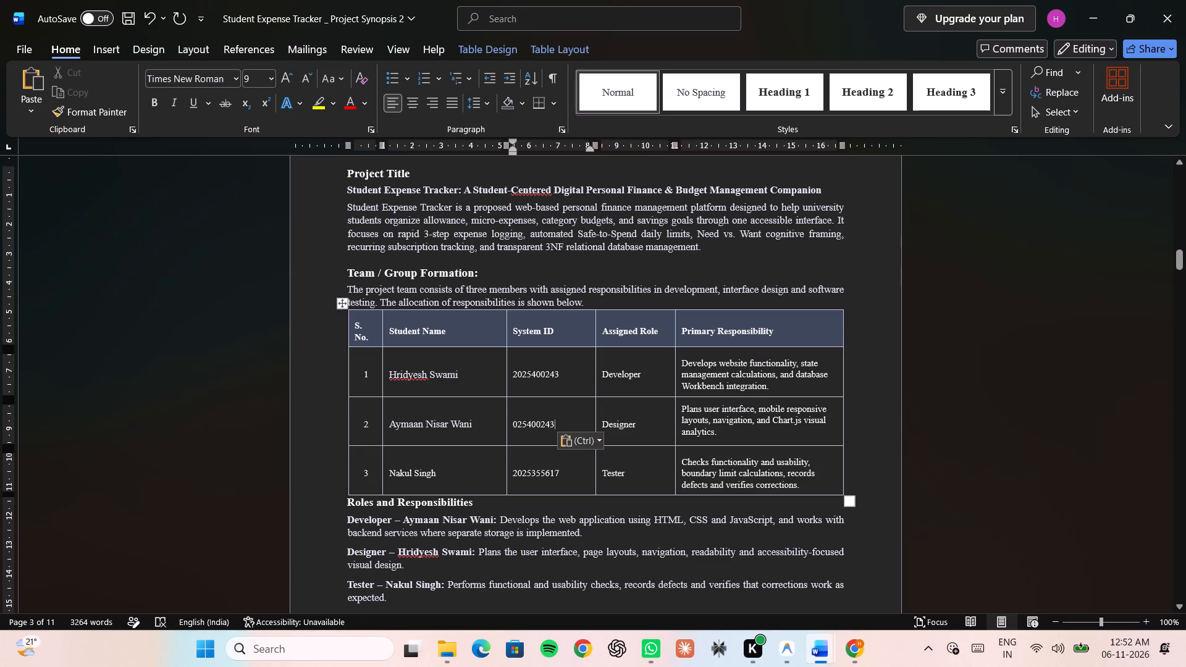
pyautogui.press('Left')
pyautogui.press('Left')
pyautogui.press('Left')
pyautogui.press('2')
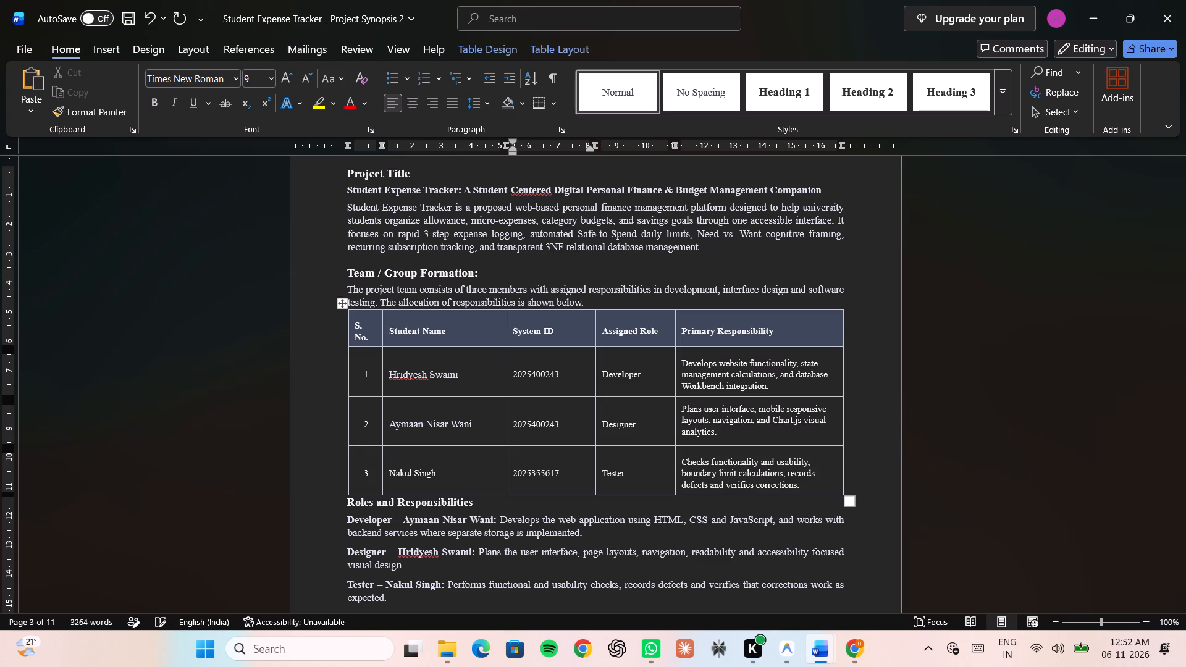
# Replace the System ID in row 1 of the Team / Group Formation table with the ID originally listed in row 2.
pyautogui.press('Up')
pyautogui.press('Right')
pyautogui.press('Right')
pyautogui.press('Right')
pyautogui.press('Right')
pyautogui.press('Right')
pyautogui.press('Right')
pyautogui.press('Right')
pyautogui.press('Right')
pyautogui.press('Right')
pyautogui.press('BackSpace')
pyautogui.press('BackSpace')
pyautogui.press('BackSpace')
pyautogui.press('BackSpace')
pyautogui.press('BackSpace')
pyautogui.press('BackSpace')
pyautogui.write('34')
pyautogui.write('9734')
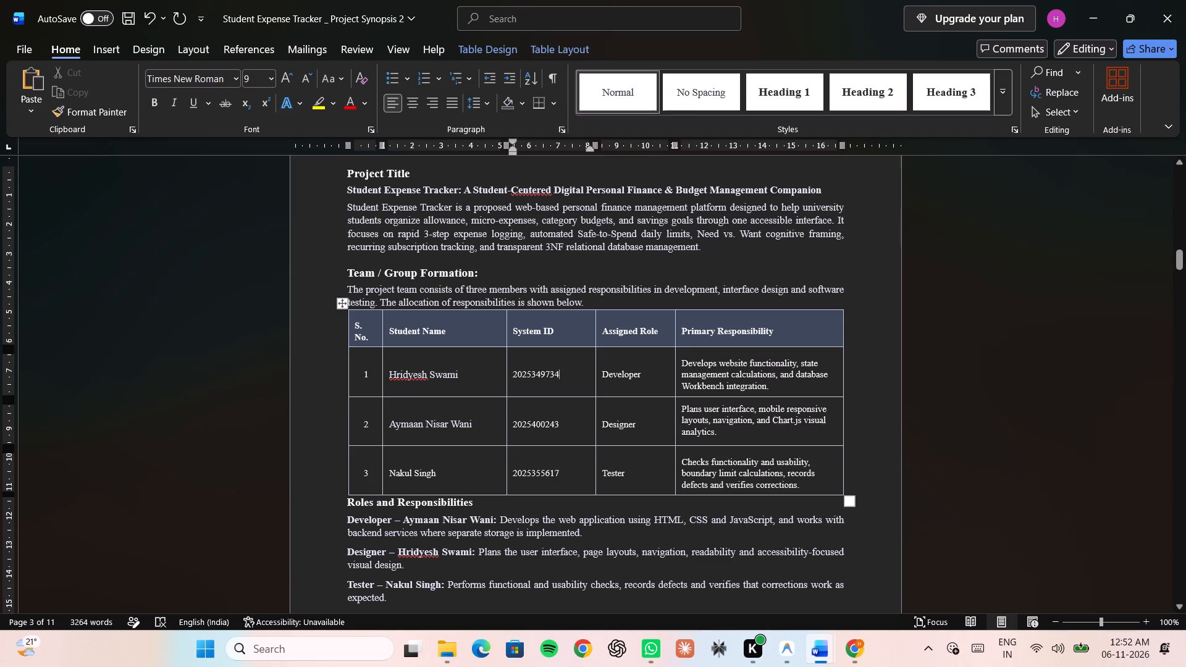
# Replace the Developer's name under Roles and Responsibilities with the name of the student in row 1 of the team table.
pyautogui.scroll(-1, 578, 488)
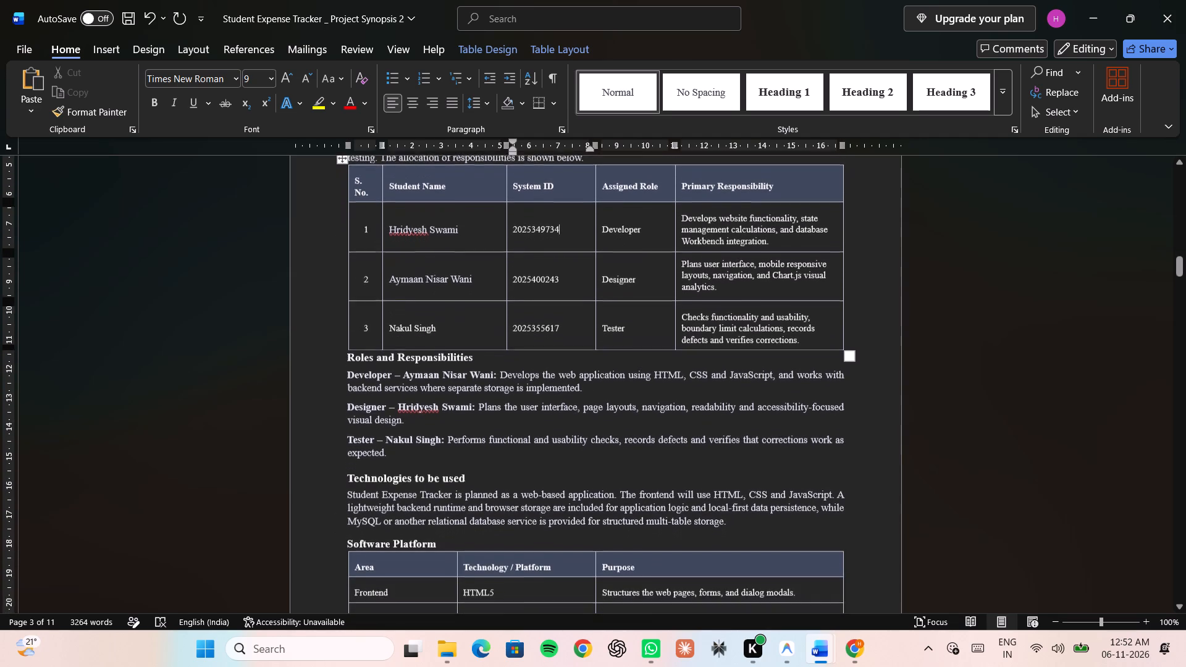
pyautogui.scroll(-1, 578, 488)
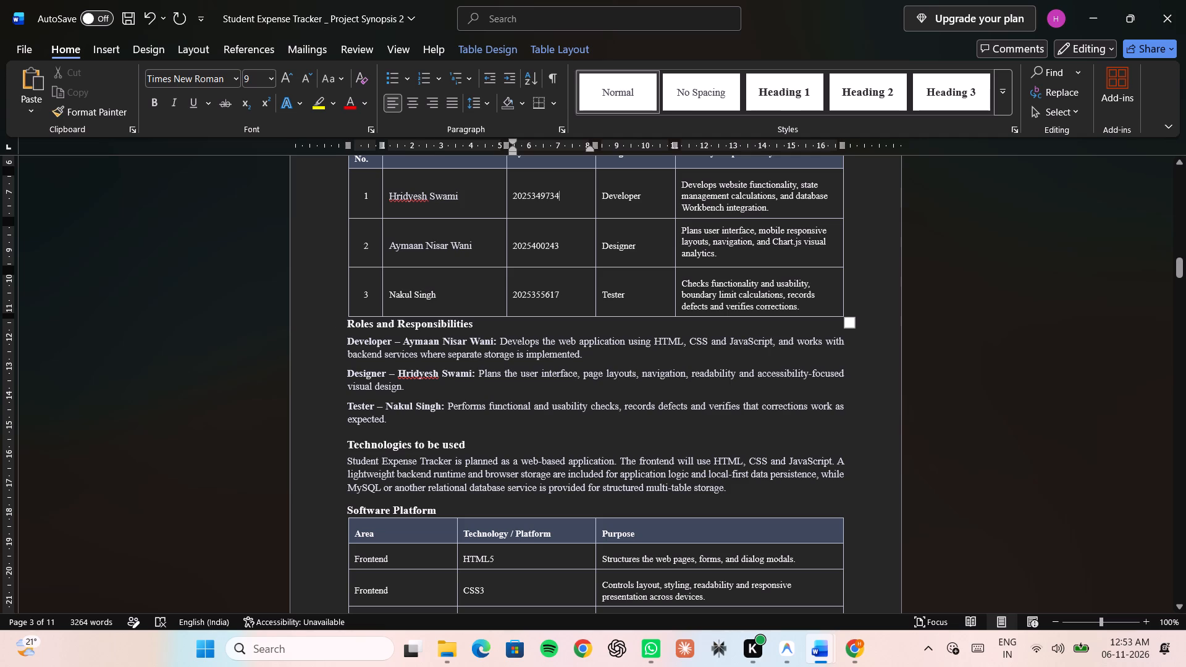
pyautogui.press('Down')
pyautogui.press('Down')
pyautogui.press('Down')
pyautogui.press('Down')
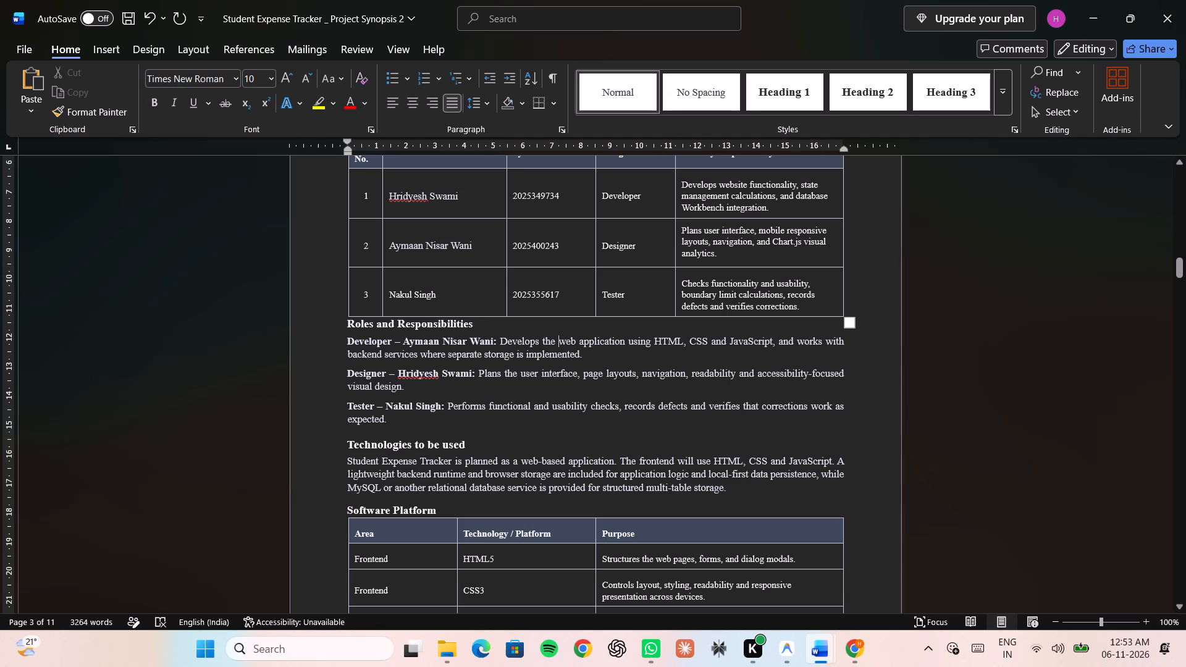
pyautogui.press('Left')
pyautogui.press('Left')
pyautogui.press('Left')
pyautogui.press('Left')
pyautogui.press('Left')
pyautogui.press('Left')
pyautogui.press('Left')
pyautogui.press('Left')
pyautogui.press('Left')
pyautogui.press('Left')
pyautogui.press('Left')
pyautogui.press('Left')
pyautogui.press('Left')
pyautogui.press('Left')
pyautogui.press('Left')
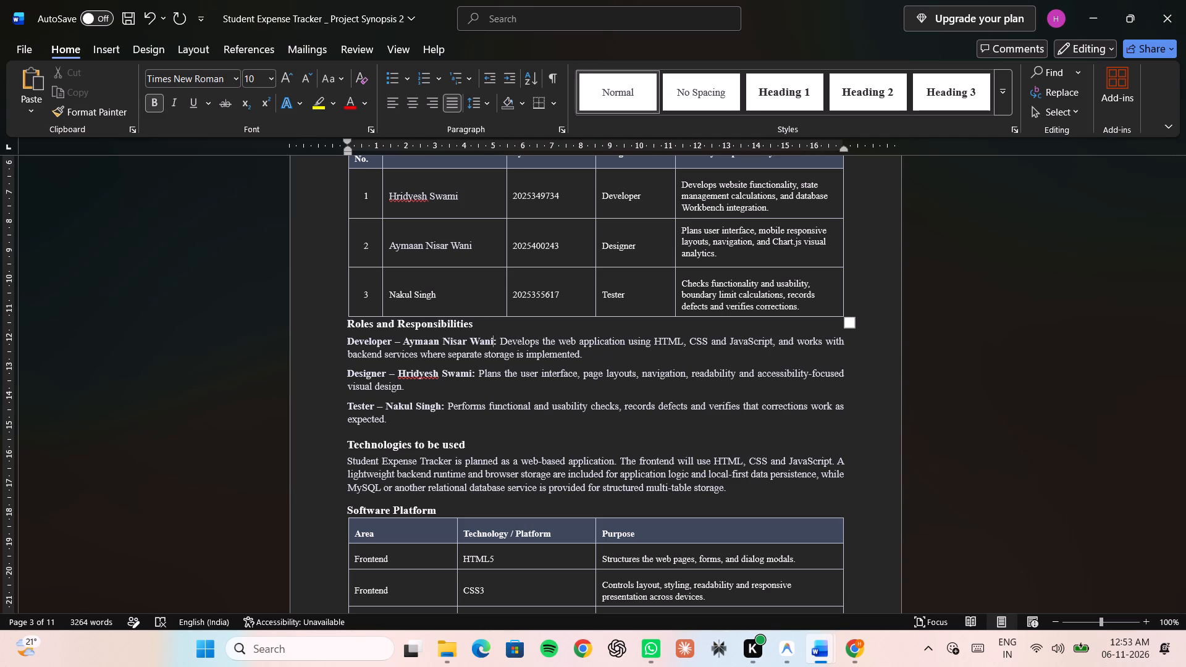
pyautogui.press('BackSpace')
pyautogui.press('BackSpace')
pyautogui.press('BackSpace')
pyautogui.press('BackSpace')
pyautogui.press('BackSpace')
pyautogui.press('BackSpace')
pyautogui.press('BackSpace')
pyautogui.press('BackSpace')
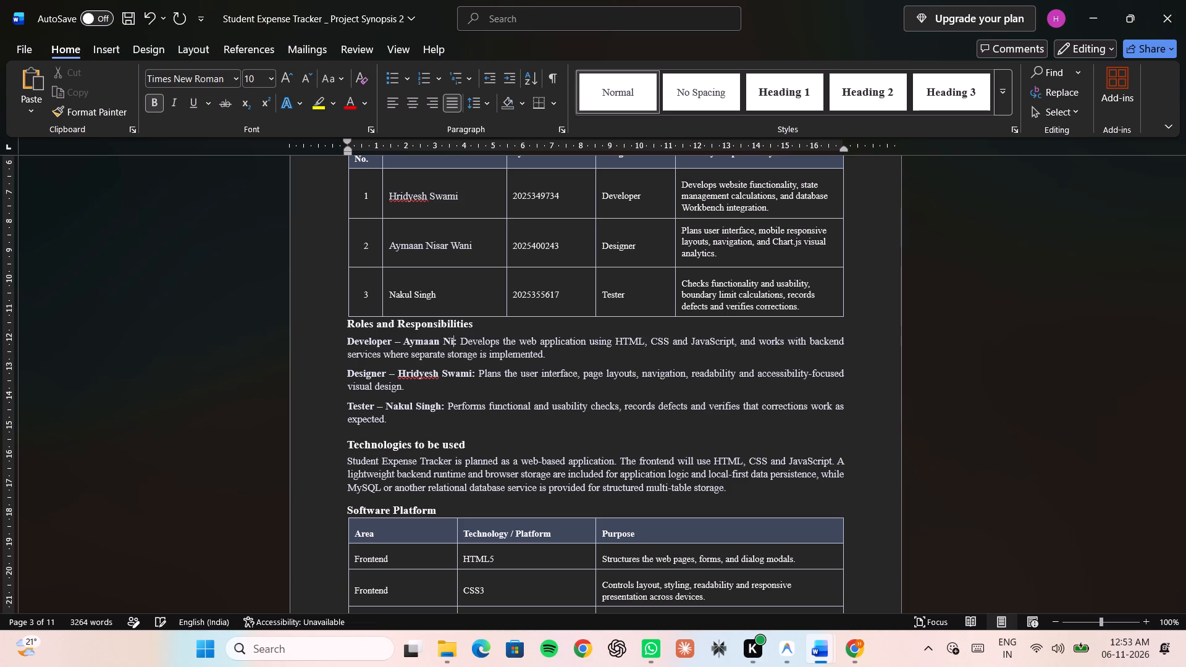
pyautogui.press('BackSpace')
pyautogui.press('BackSpace')
pyautogui.press('BackSpace')
pyautogui.press('BackSpace')
pyautogui.press('BackSpace')
pyautogui.press('BackSpace')
pyautogui.press('BackSpace')
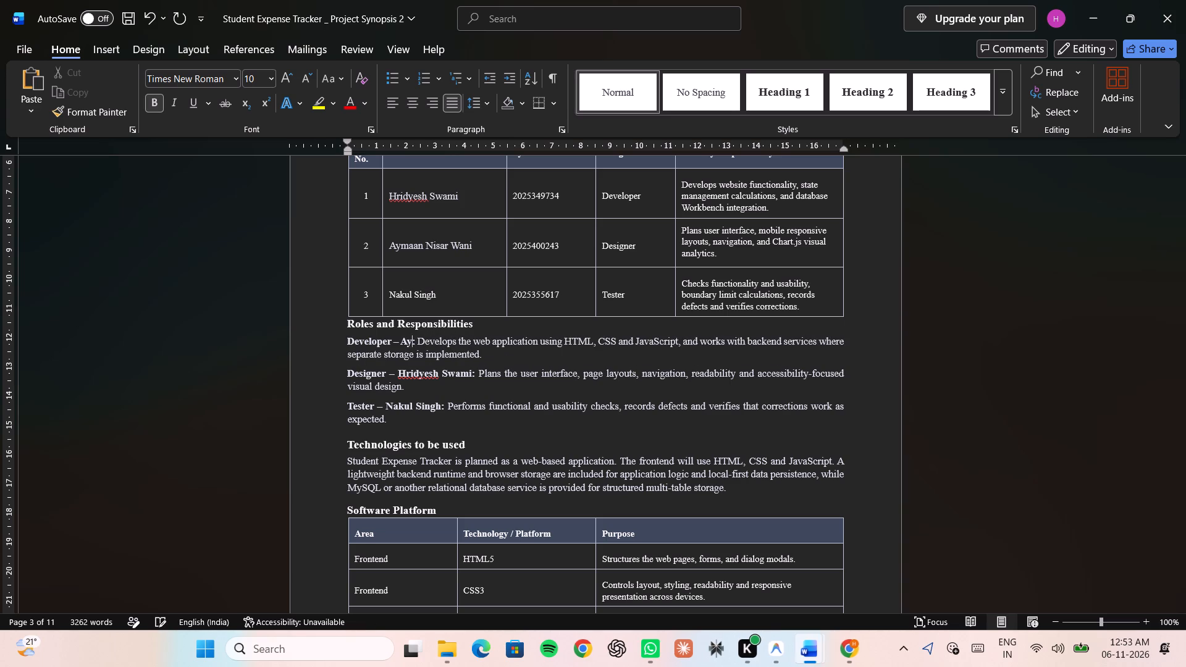
pyautogui.press('BackSpace')
pyautogui.press('BackSpace')
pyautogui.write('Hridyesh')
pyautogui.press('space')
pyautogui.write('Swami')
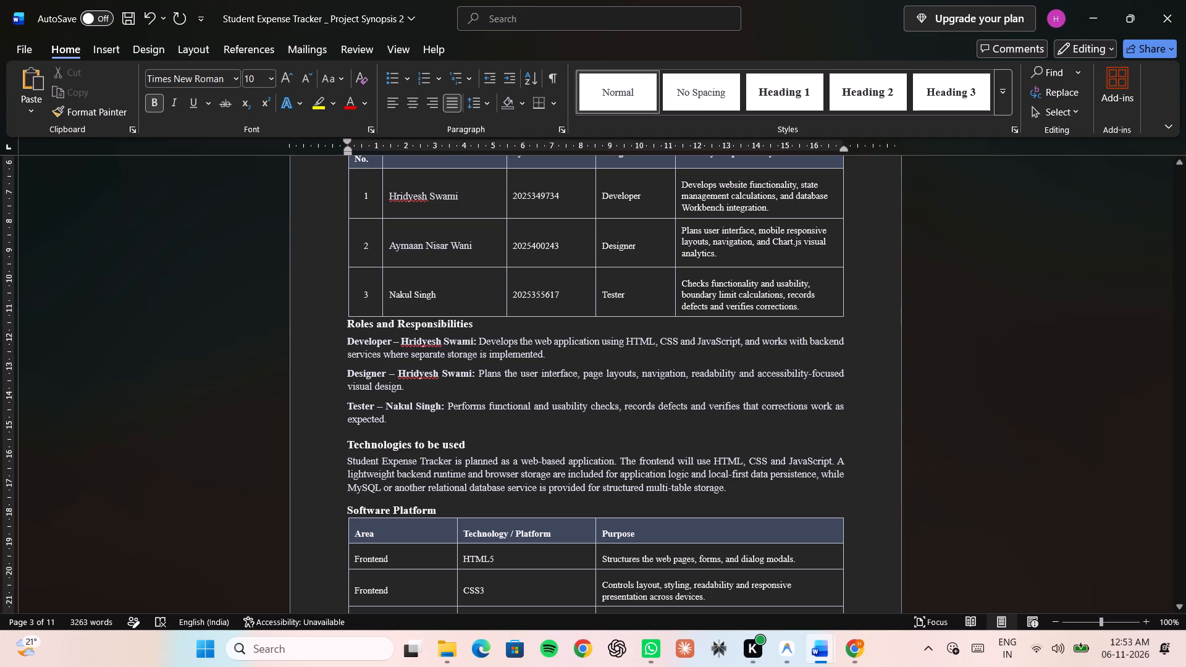
# Replace the Designer's name under Roles and Responsibilities with the name of the student in row 2 of the team table.
pyautogui.click(447, 372)
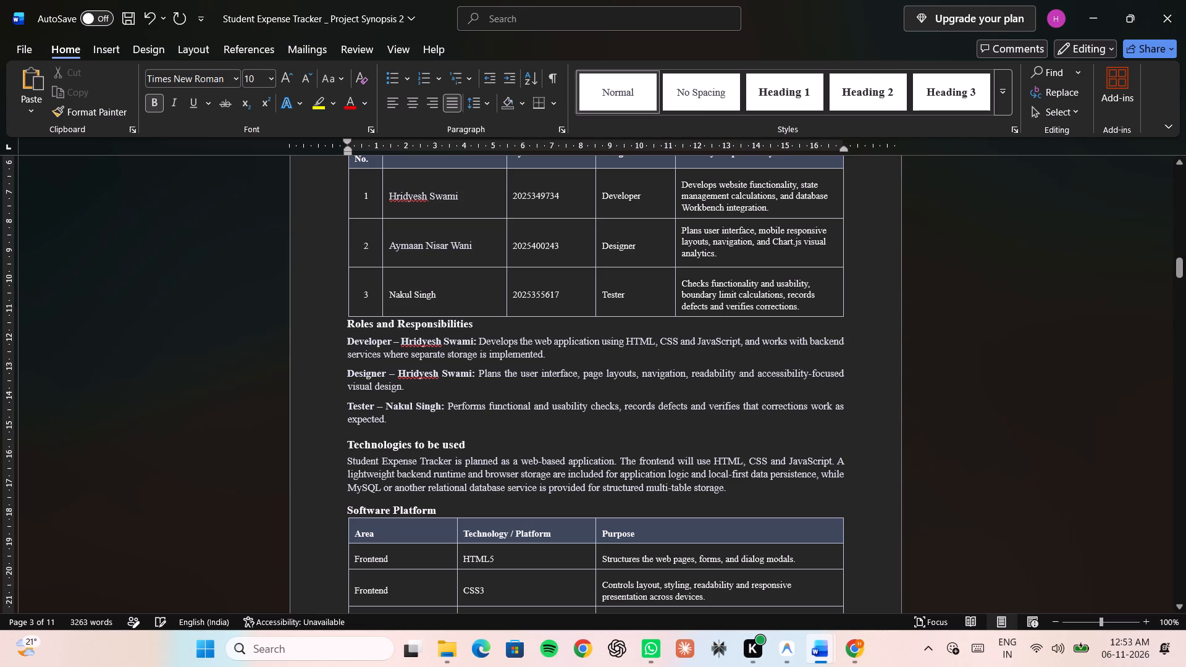
pyautogui.click(470, 375)
pyautogui.press('Right')
pyautogui.press('BackSpace')
pyautogui.press('BackSpace')
pyautogui.press('BackSpace')
pyautogui.press('BackSpace')
pyautogui.press('BackSpace')
pyautogui.press('BackSpace')
pyautogui.press('BackSpace')
pyautogui.press('BackSpace')
pyautogui.press('BackSpace')
pyautogui.press('BackSpace')
pyautogui.press('BackSpace')
pyautogui.press('BackSpace')
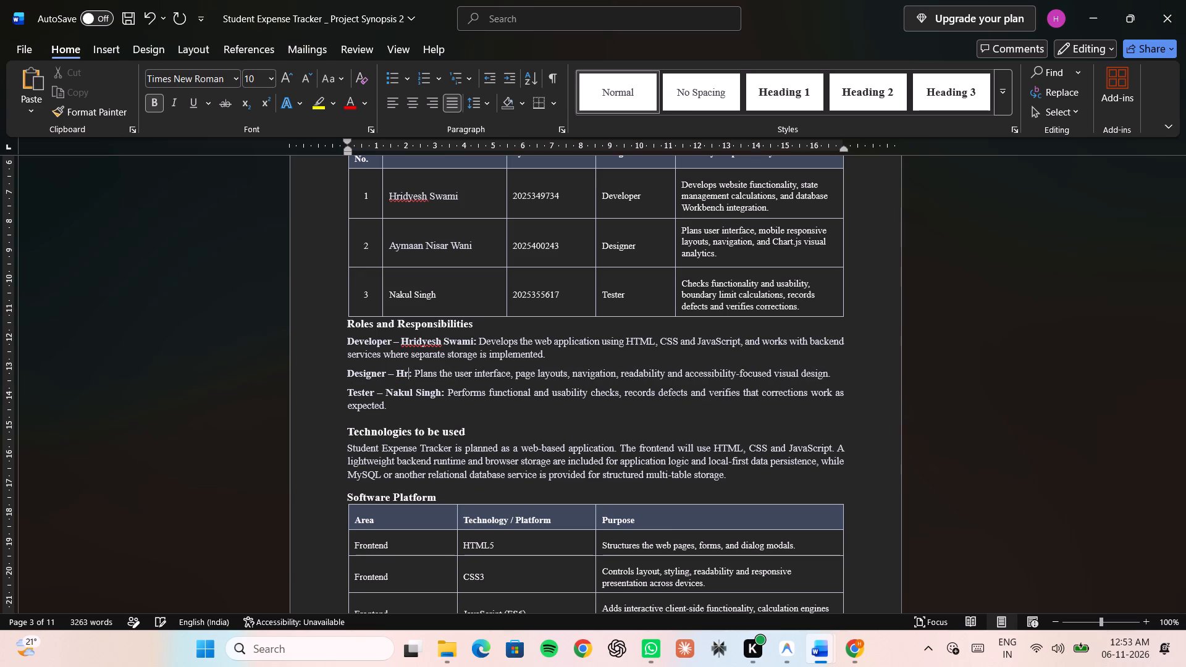
pyautogui.press('BackSpace')
pyautogui.press('BackSpace')
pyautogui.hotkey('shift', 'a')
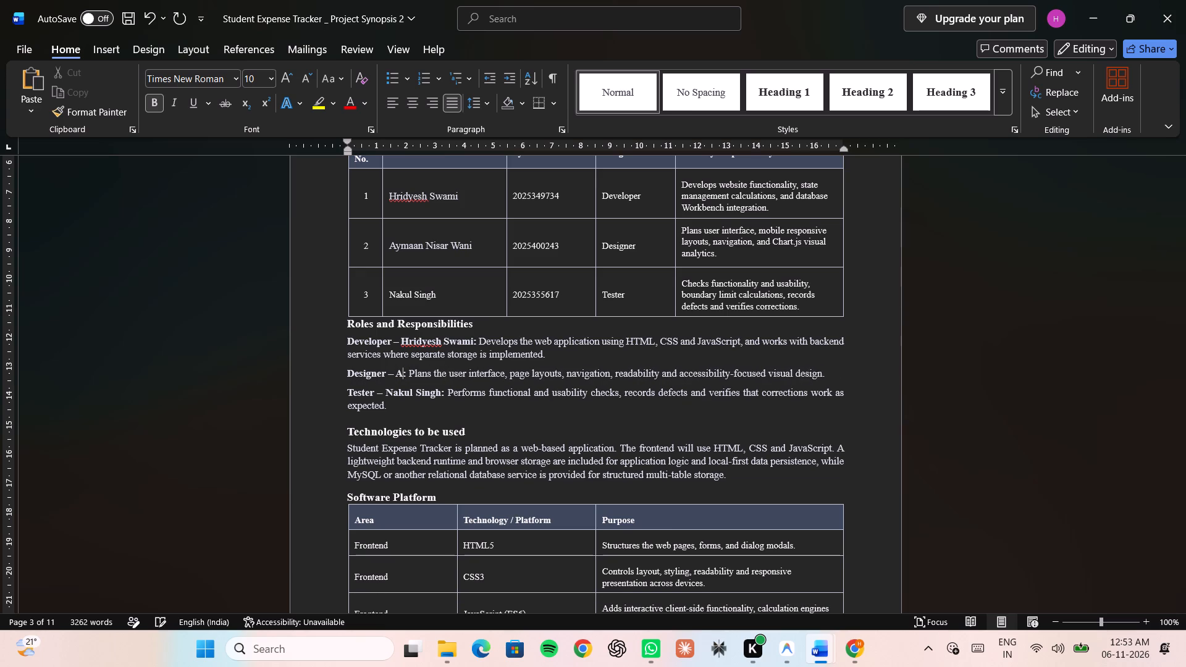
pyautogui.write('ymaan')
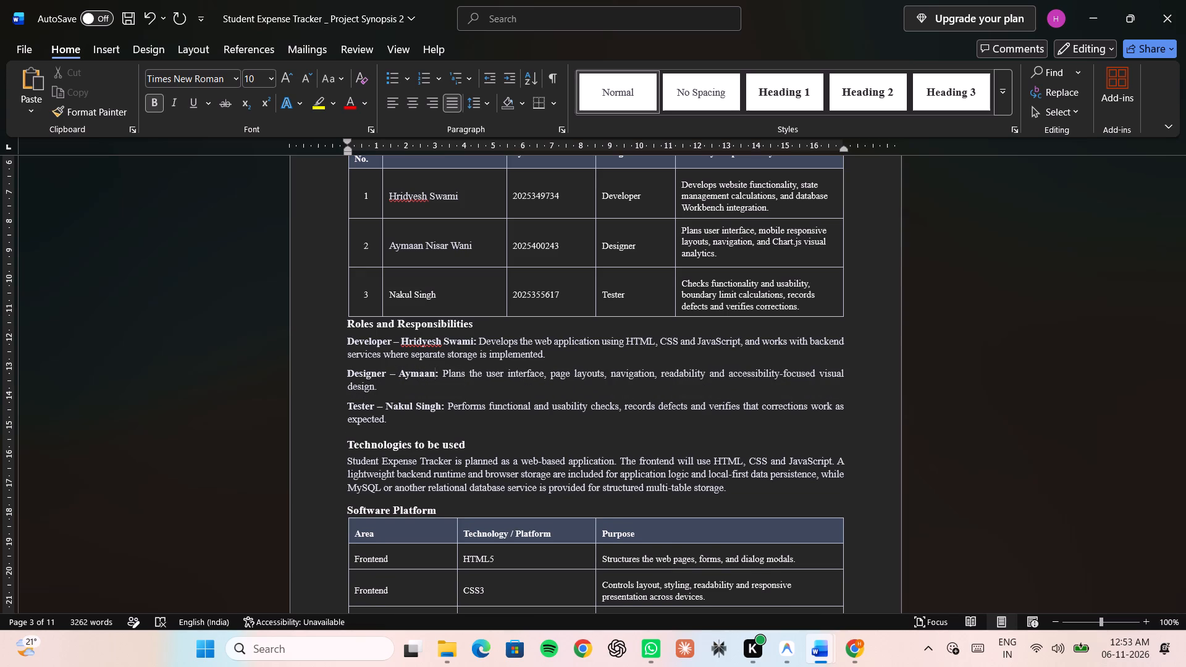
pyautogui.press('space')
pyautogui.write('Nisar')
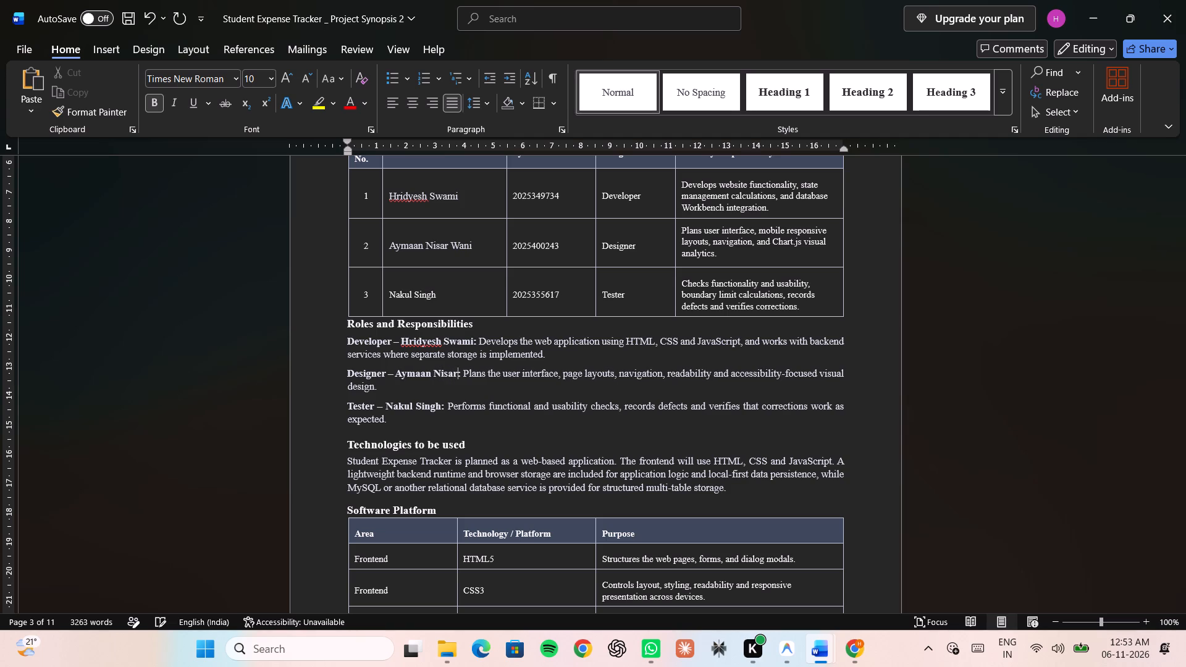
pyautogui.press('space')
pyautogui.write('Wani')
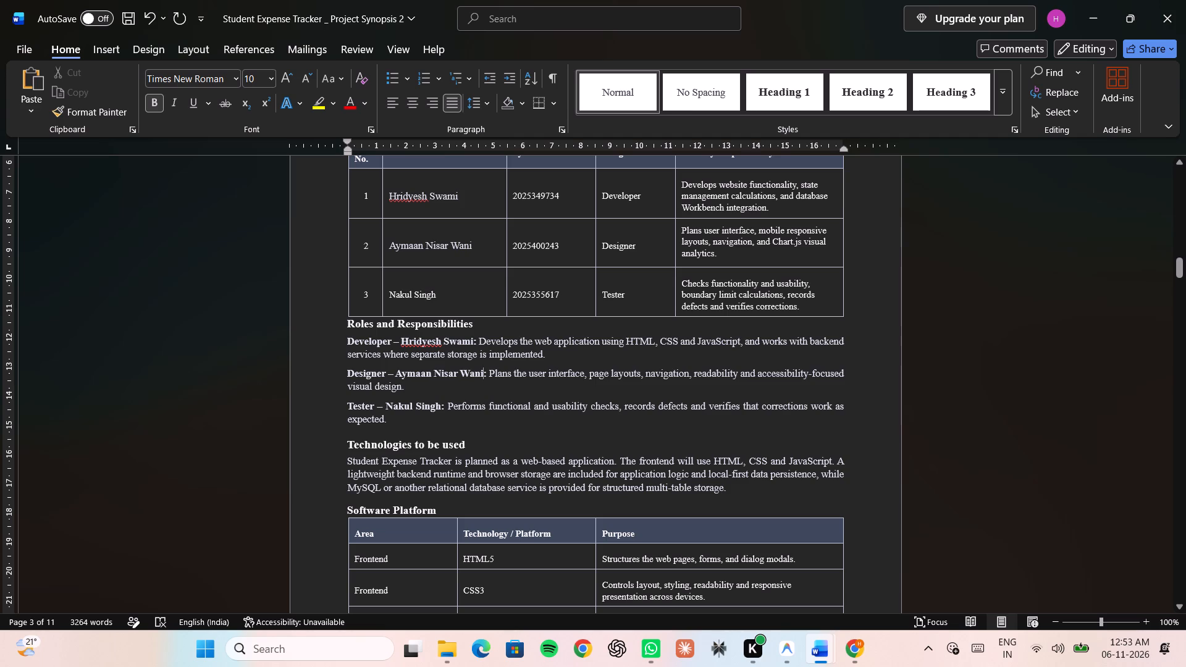
# Review the report's content and page breaks from the Team / Group Formation section through to the Signature table on the last page.
pyautogui.scroll(1, 534, 401)
pyautogui.scroll(-1, 534, 401)
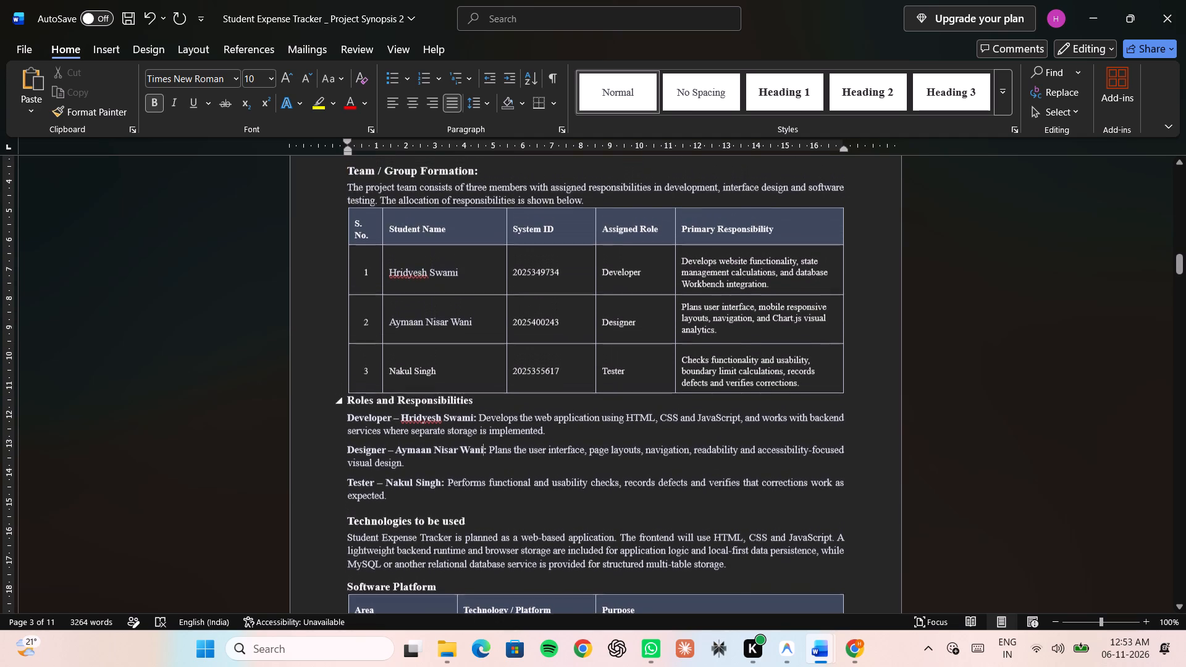
pyautogui.scroll(-2, 534, 401)
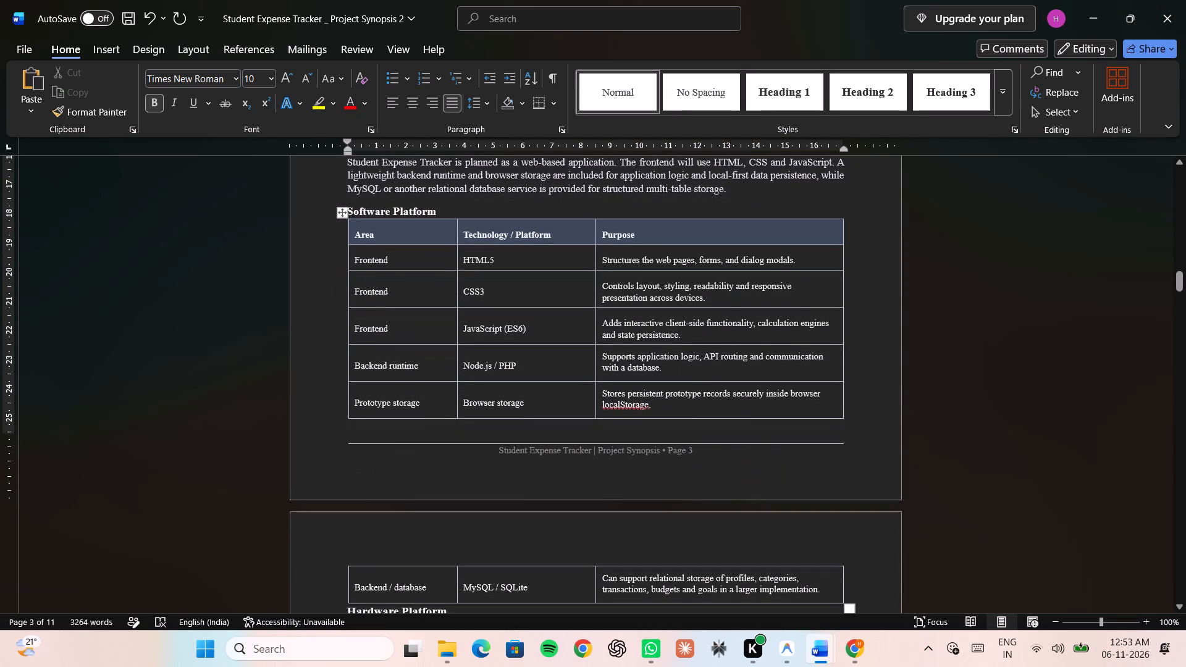
pyautogui.scroll(-3, 534, 401)
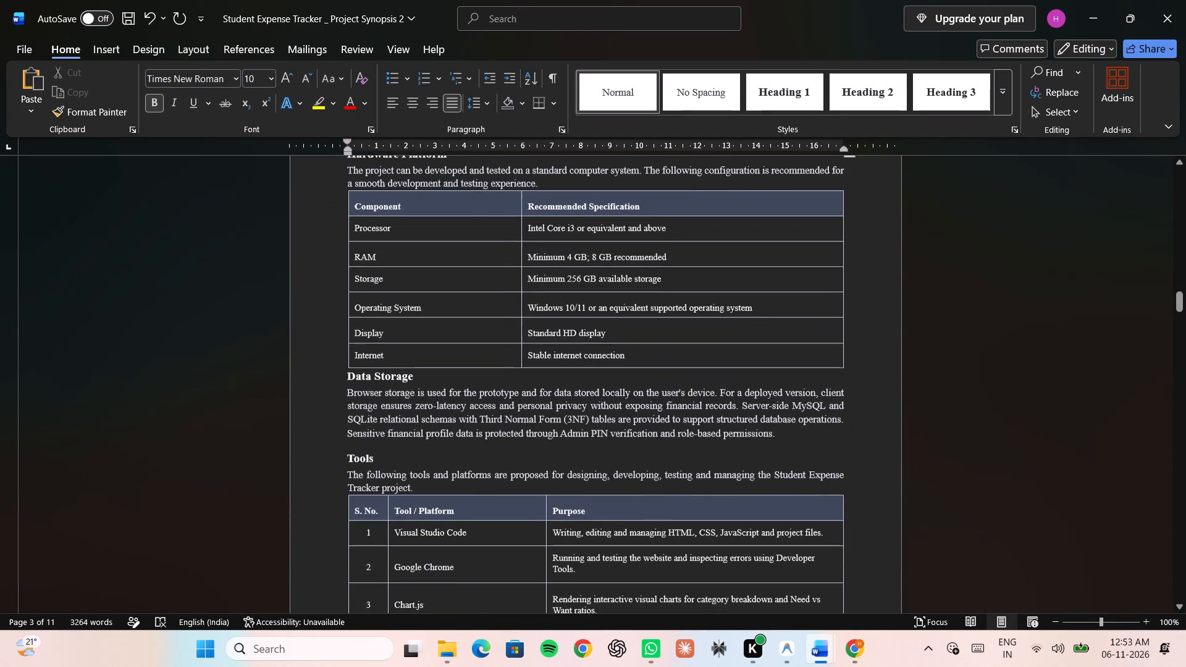
pyautogui.scroll(-3, 534, 401)
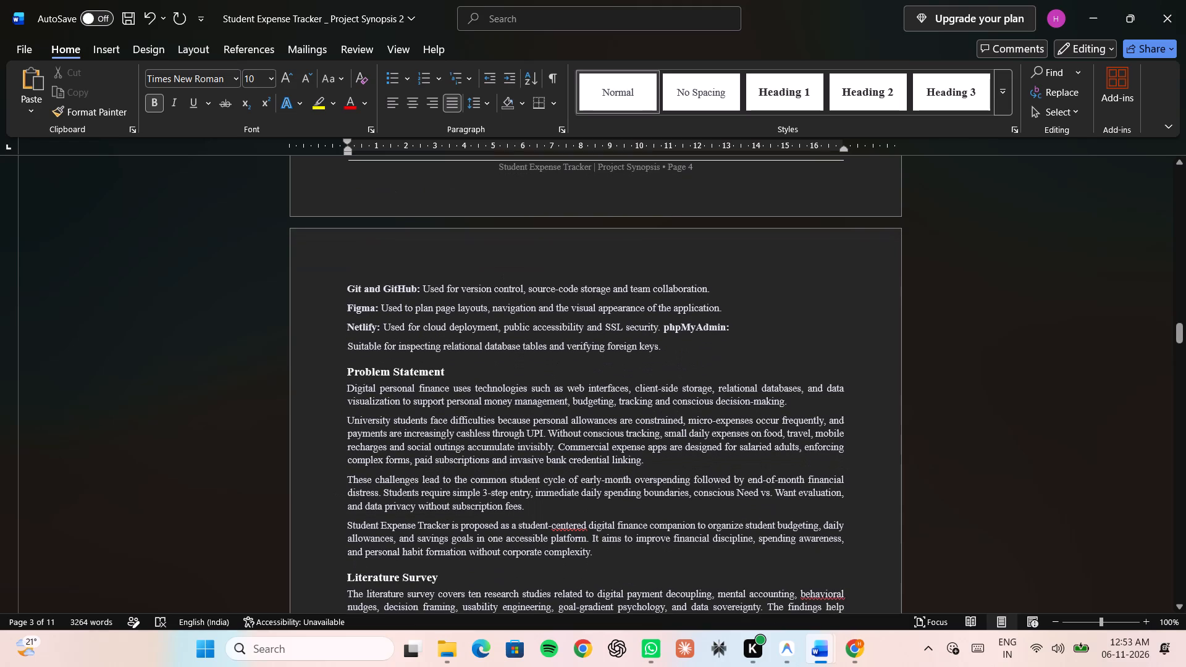
pyautogui.scroll(-3, 534, 401)
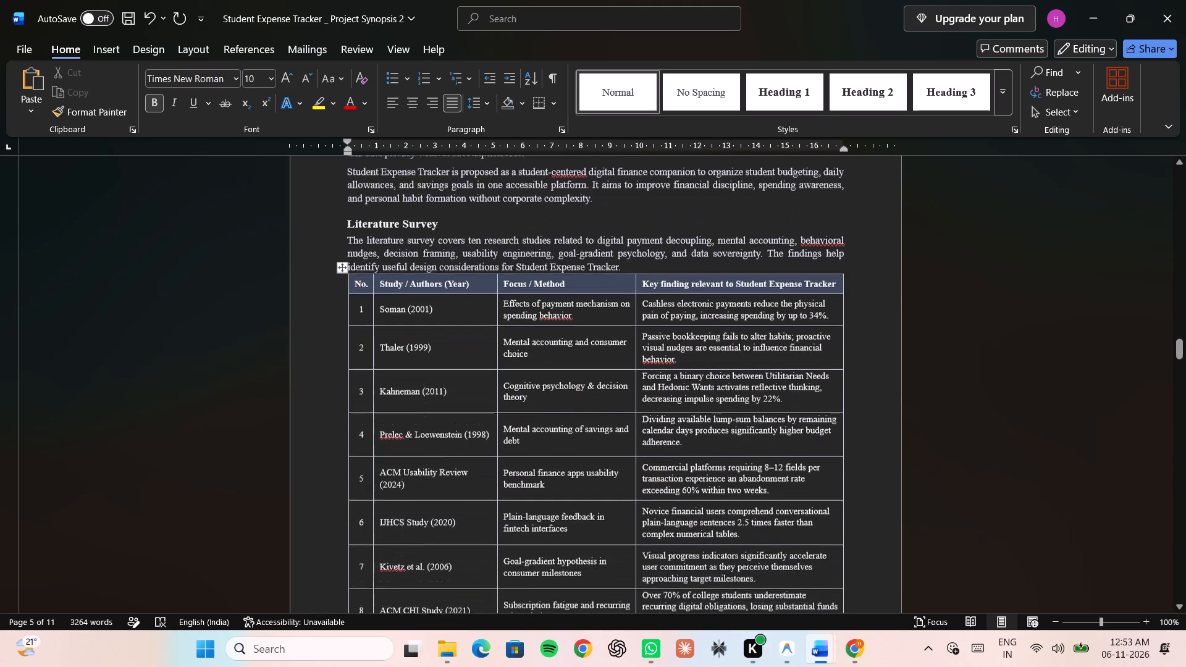
pyautogui.scroll(-3, 534, 401)
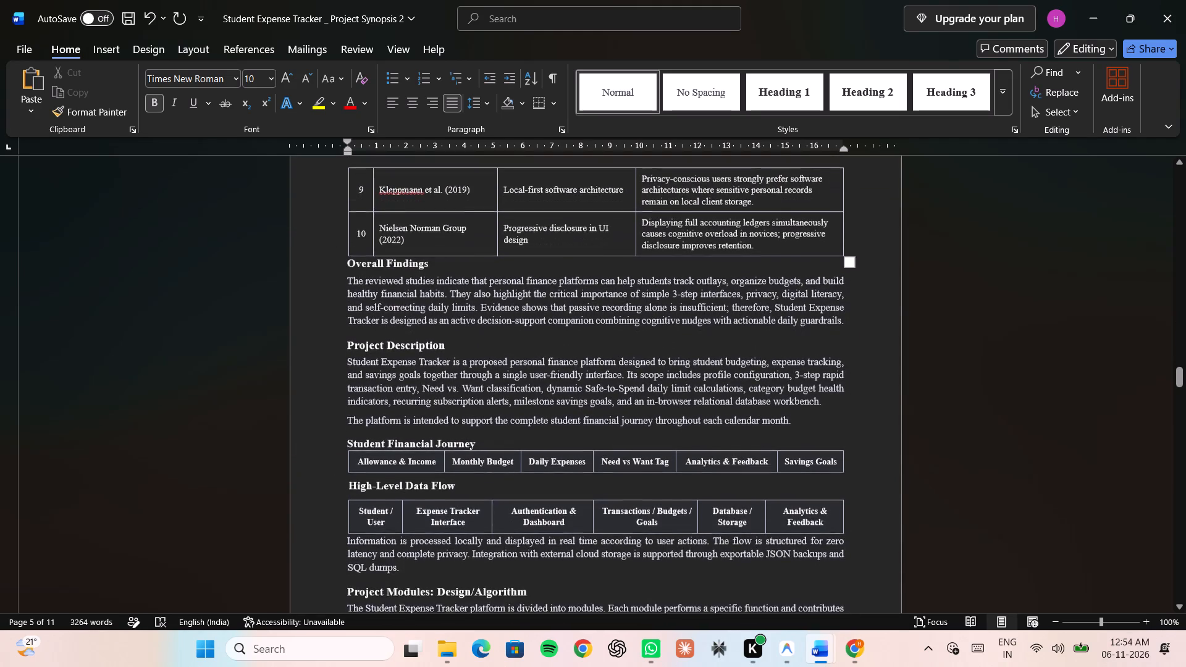
pyautogui.scroll(-2, 534, 401)
pyautogui.hscroll(1, 534, 401)
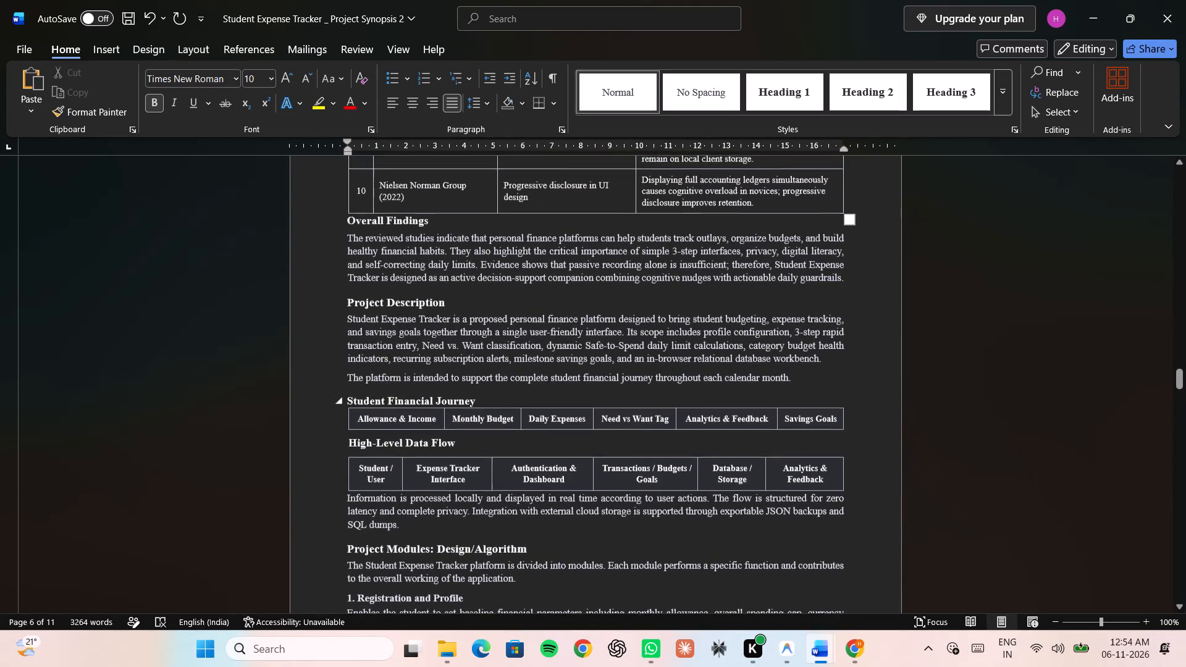
pyautogui.hscroll(1, 534, 401)
pyautogui.scroll(-1, 534, 401)
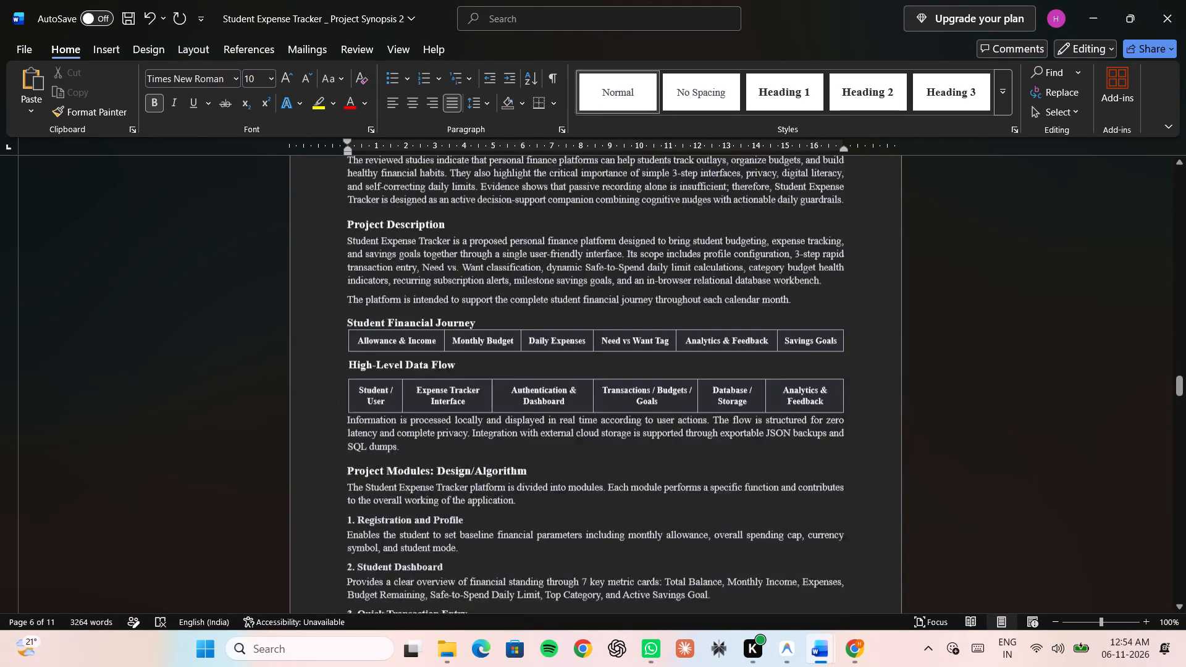
pyautogui.scroll(-3, 534, 401)
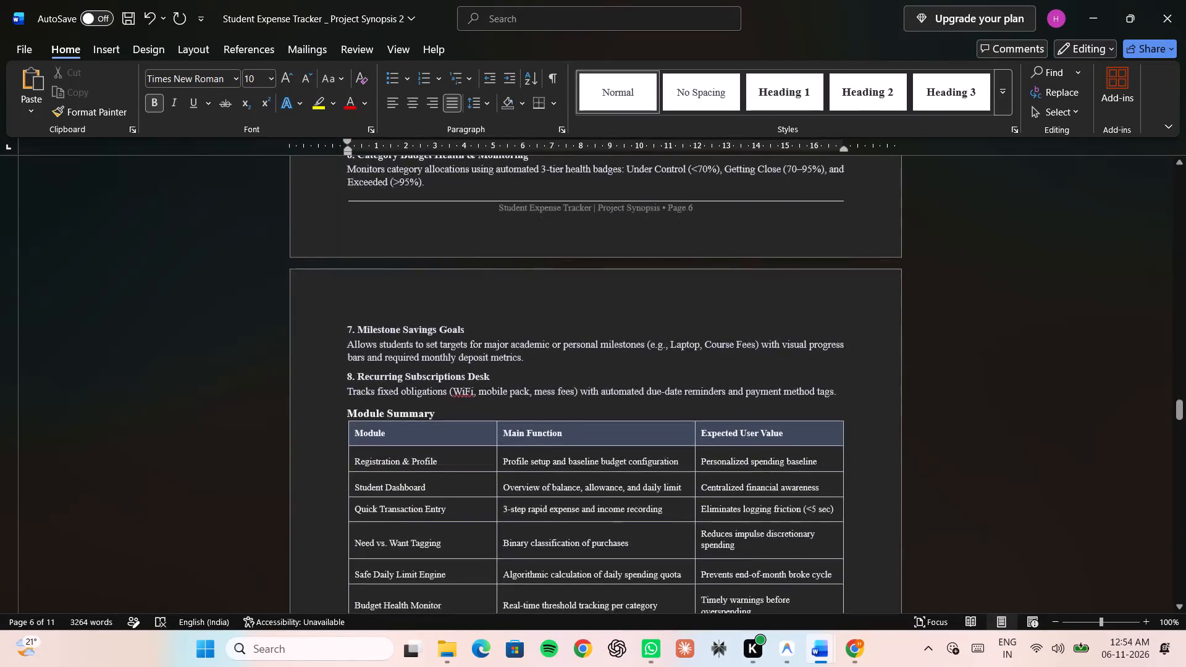
pyautogui.scroll(-5, 534, 401)
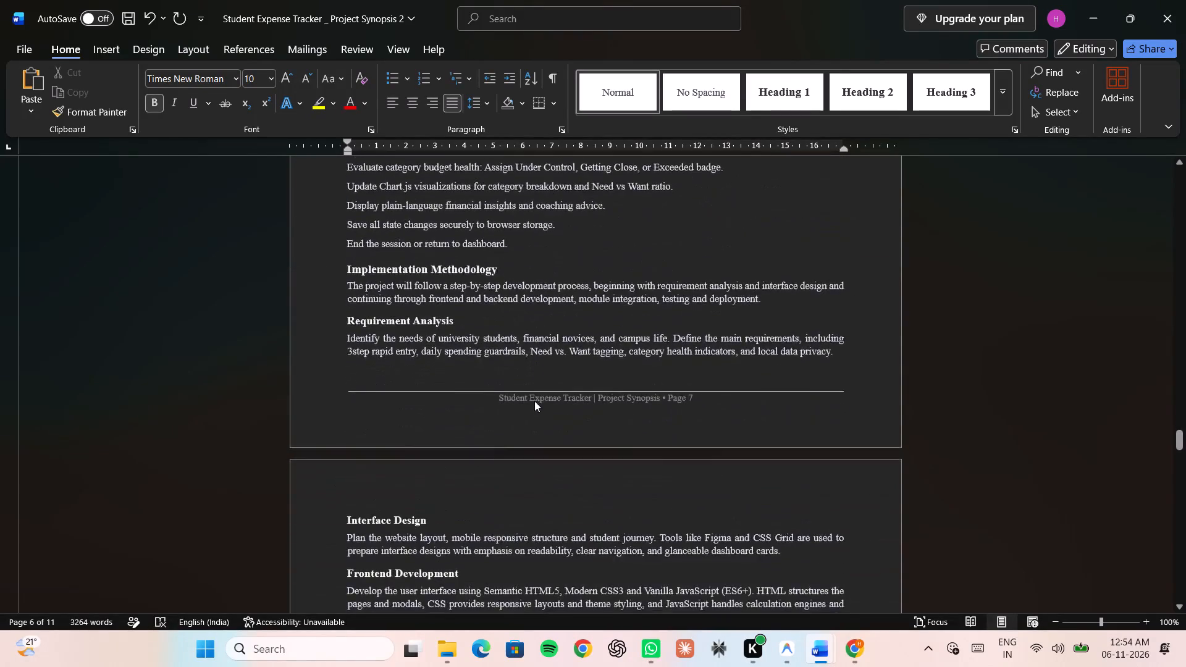
pyautogui.scroll(-4, 534, 401)
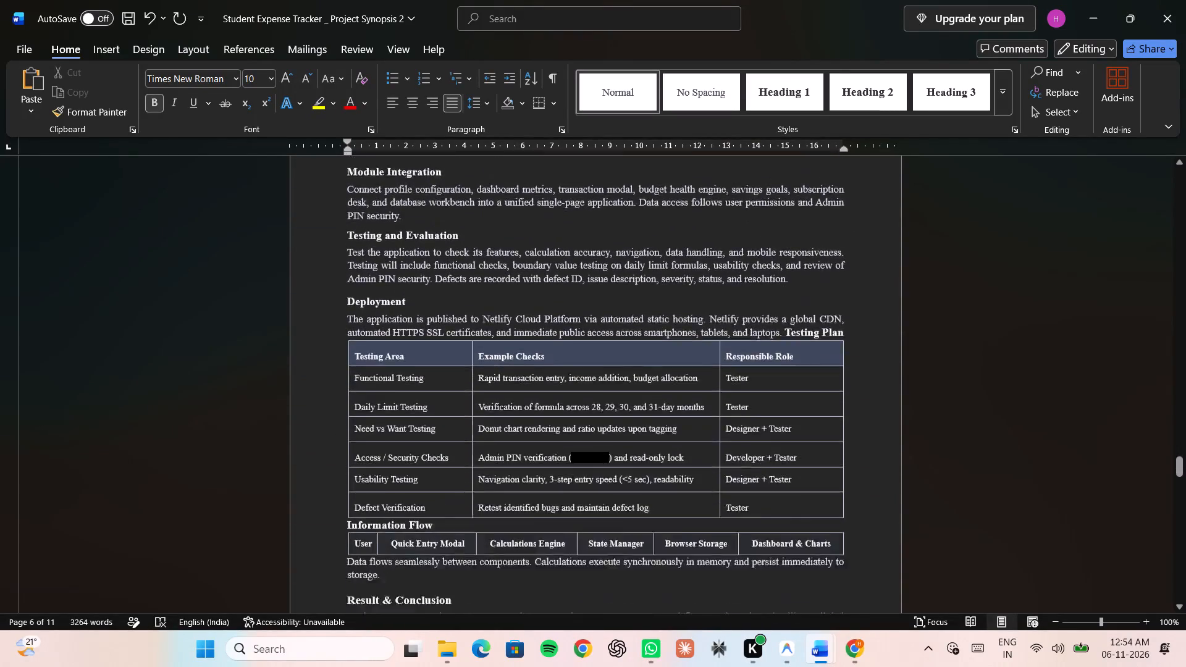
pyautogui.scroll(-4, 534, 401)
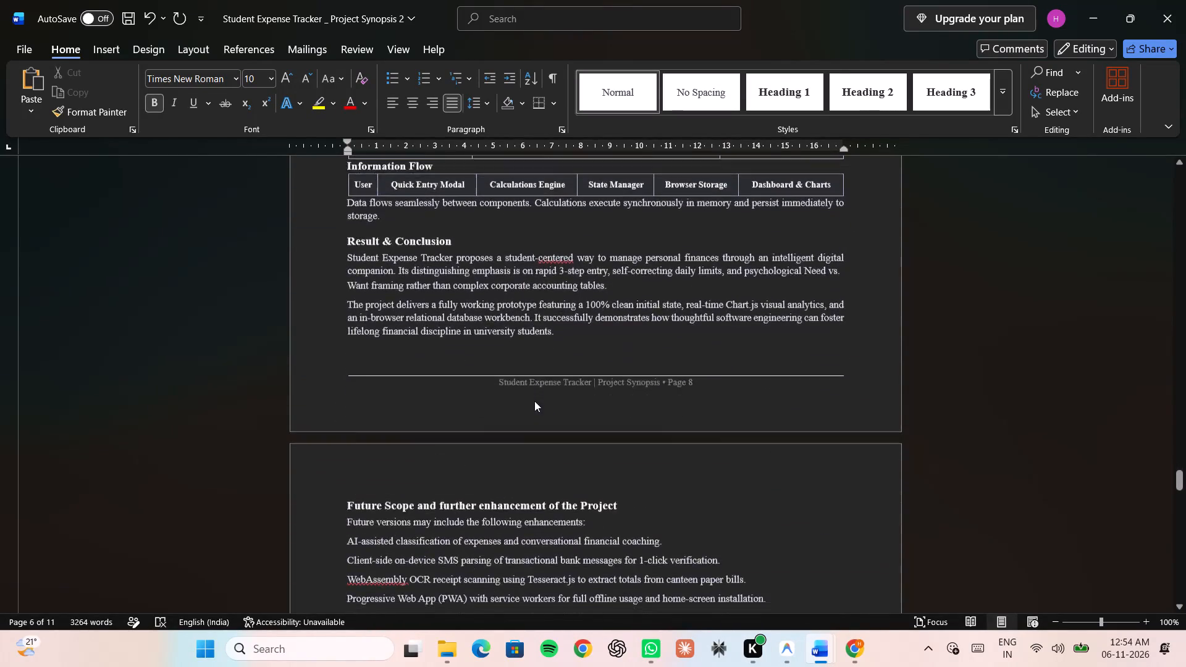
pyautogui.scroll(-4, 534, 401)
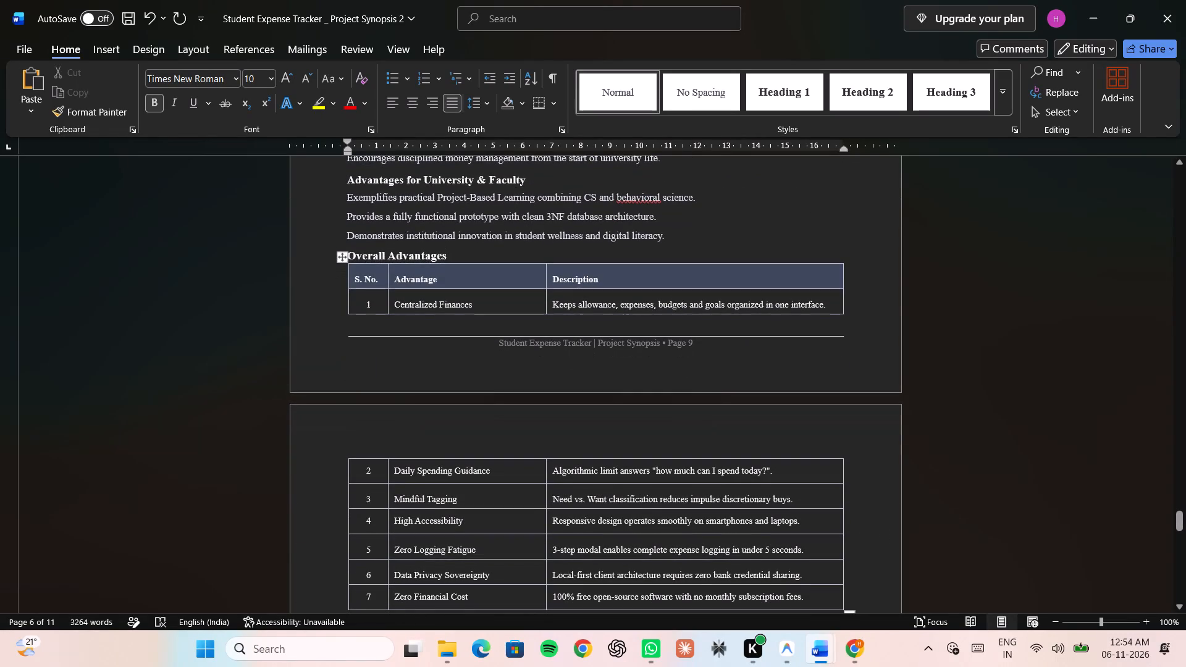
pyautogui.scroll(-5, 534, 401)
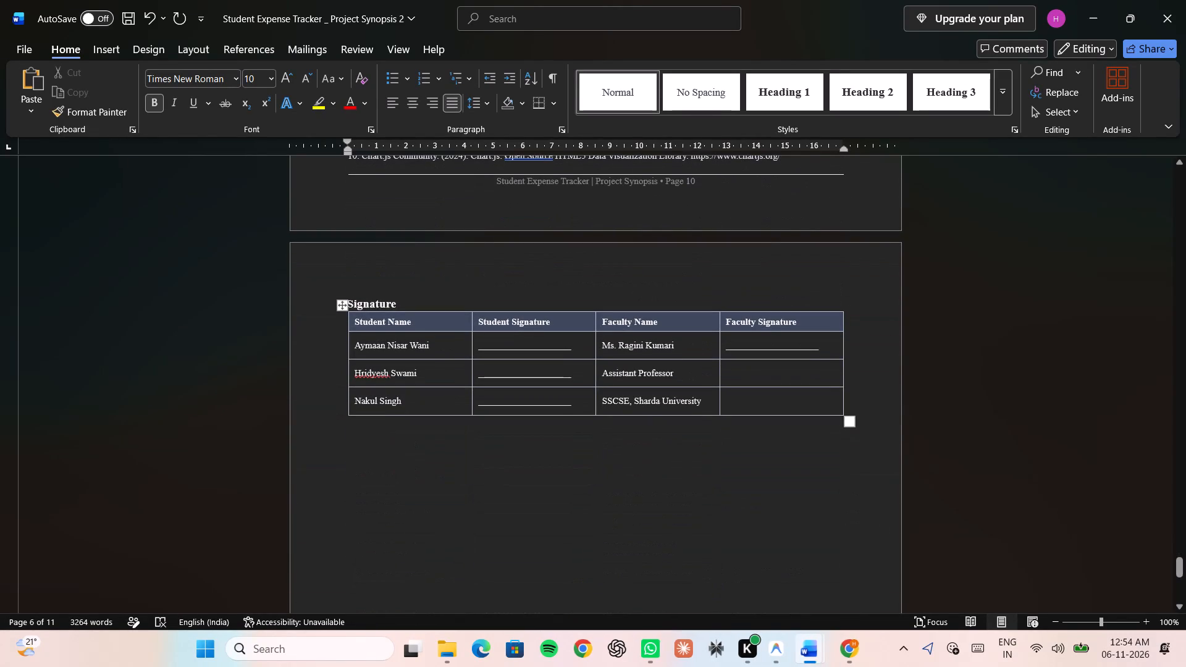
pyautogui.scroll(-1, 534, 401)
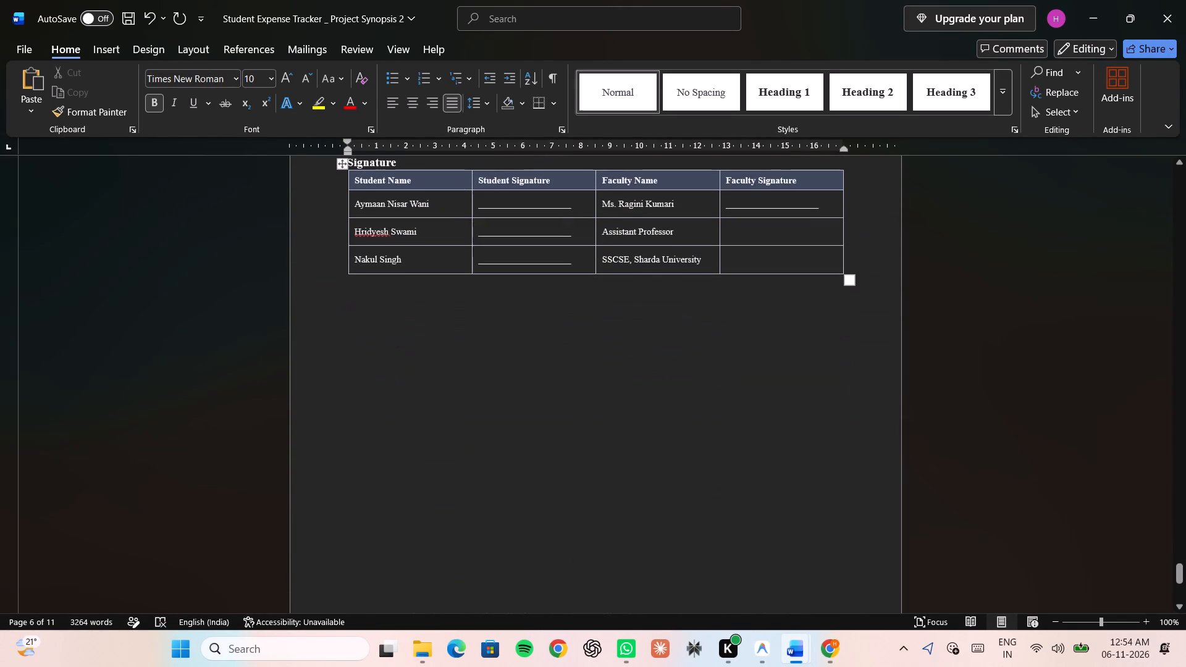
pyautogui.scroll(-1, 534, 401)
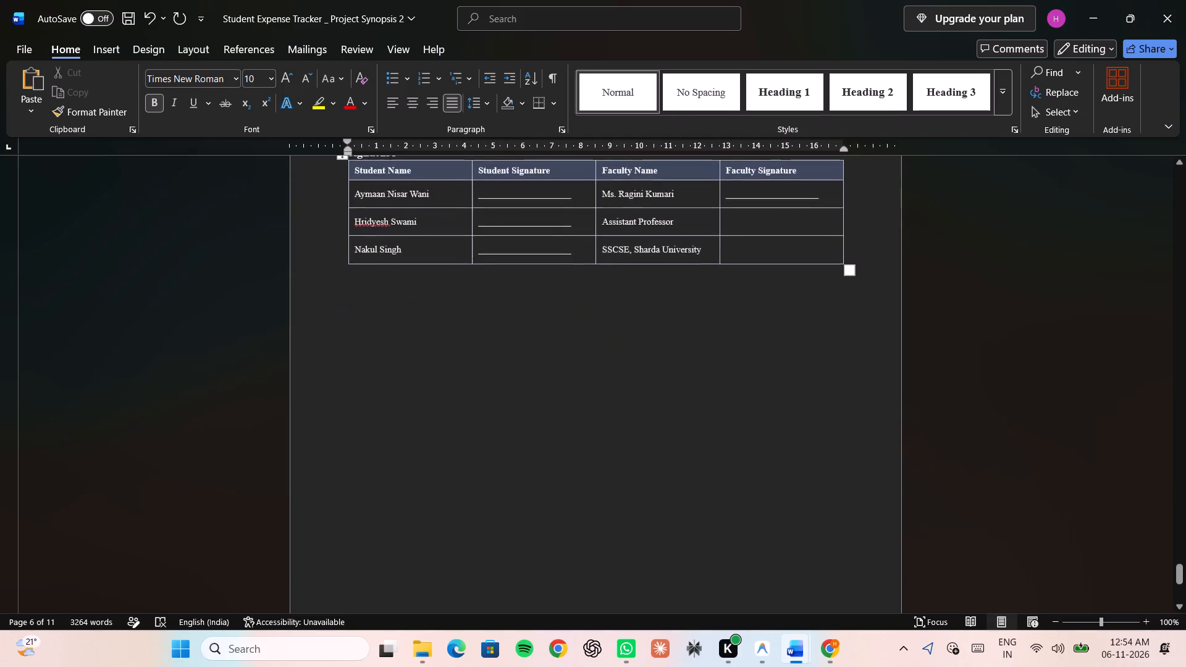
pyautogui.scroll(-3, 534, 401)
pyautogui.scroll(4, 534, 401)
pyautogui.scroll(-4, 534, 401)
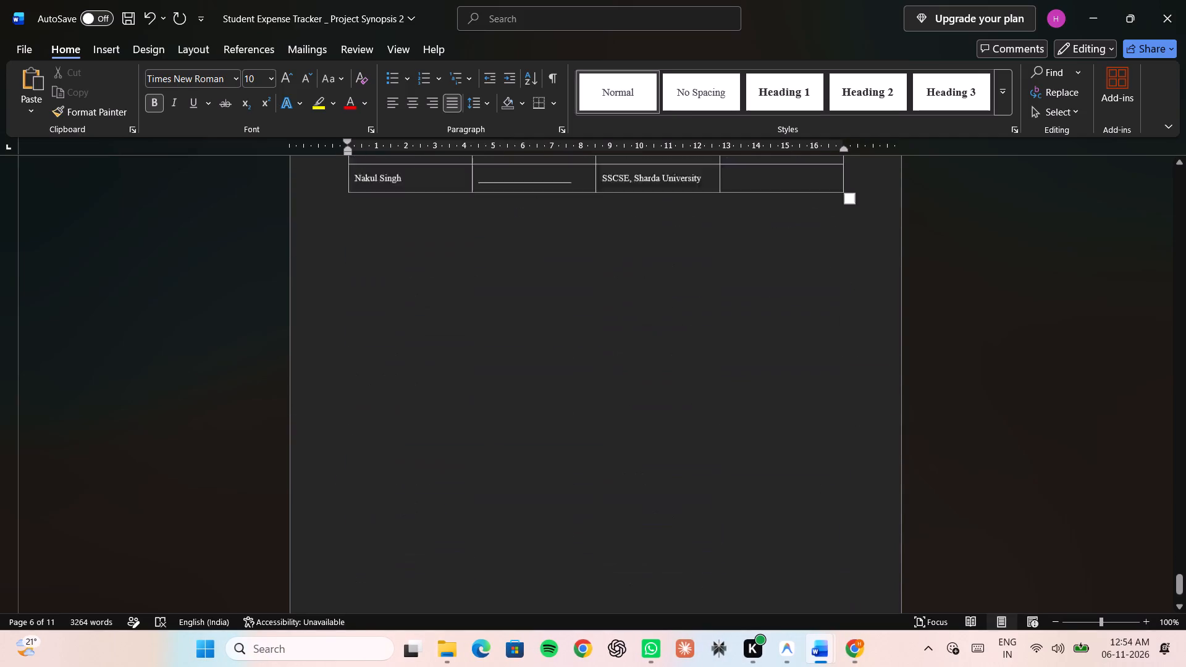
# Check the cover page, Table of Contents, and Project Title and Team / Group Formation sections again.
pyautogui.scroll(8, 534, 401)
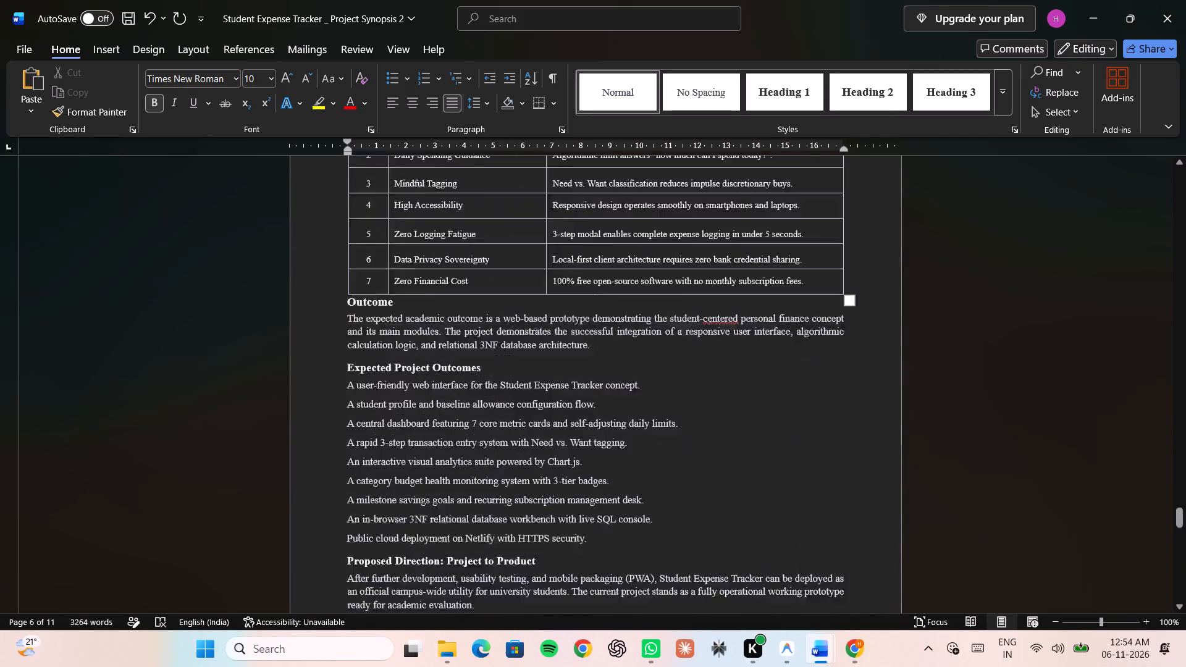
pyautogui.scroll(8, 534, 401)
pyautogui.scroll(-1, 534, 401)
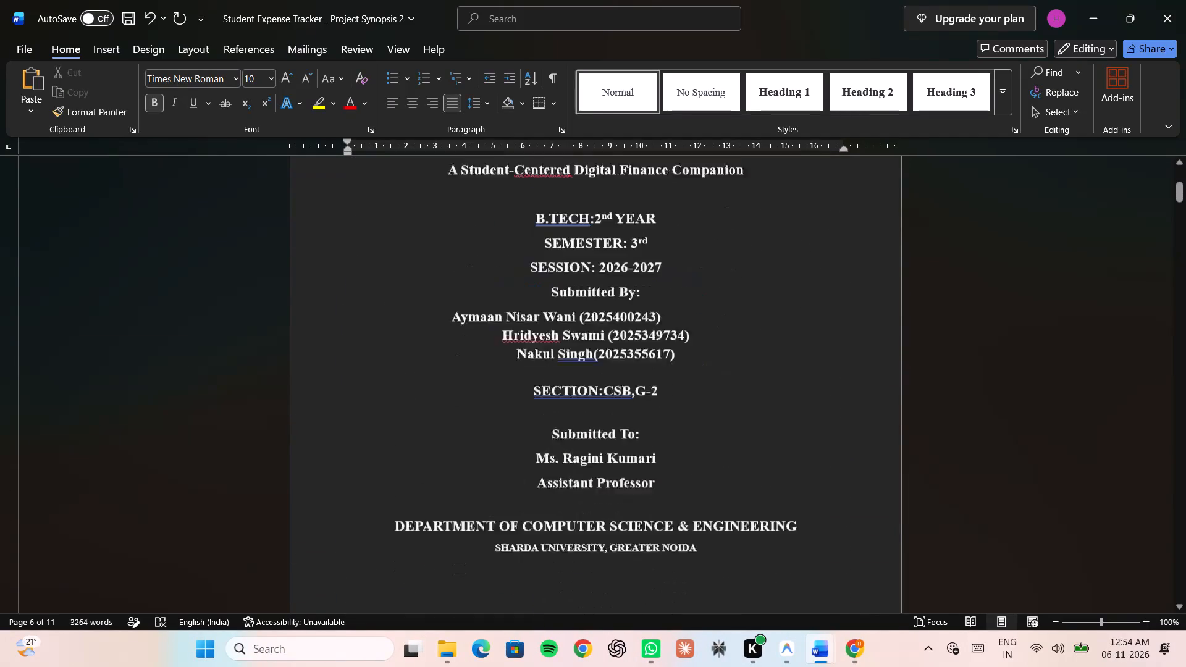
pyautogui.scroll(-7, 534, 401)
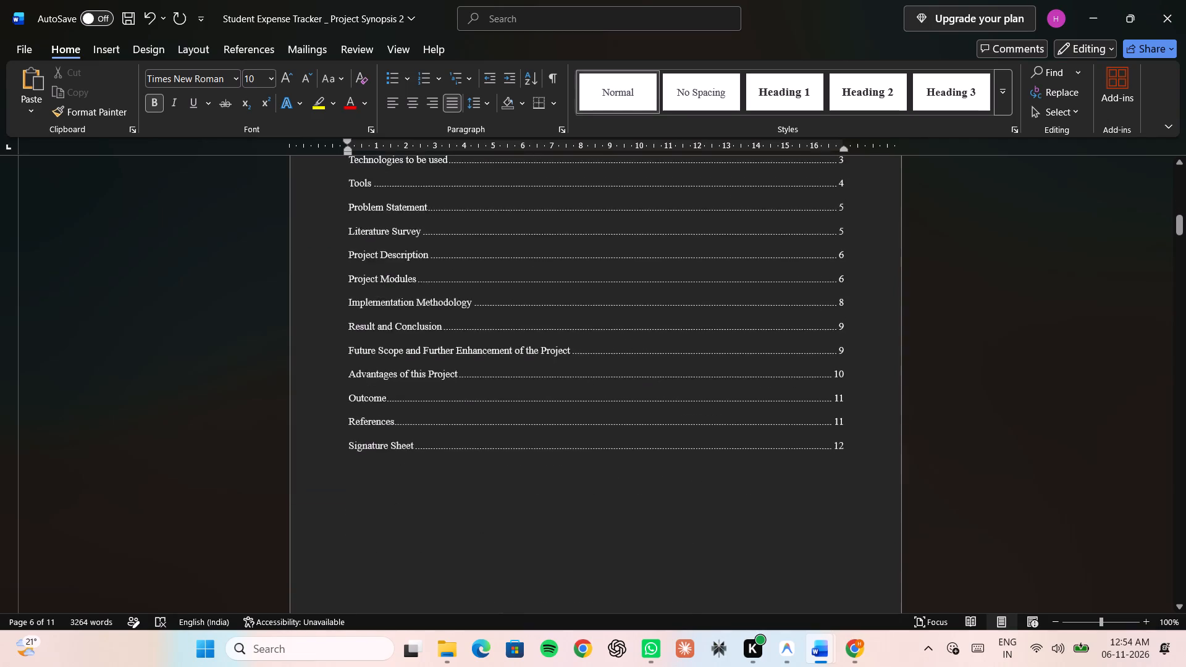
pyautogui.scroll(-5, 534, 401)
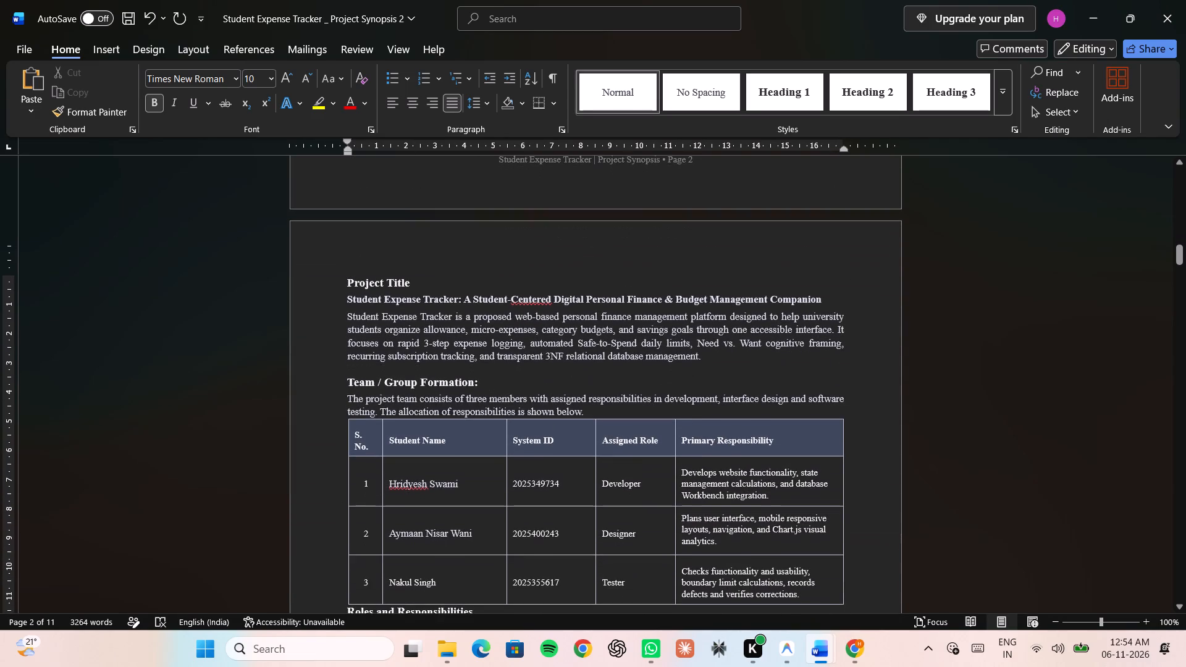
pyautogui.scroll(-1, 534, 401)
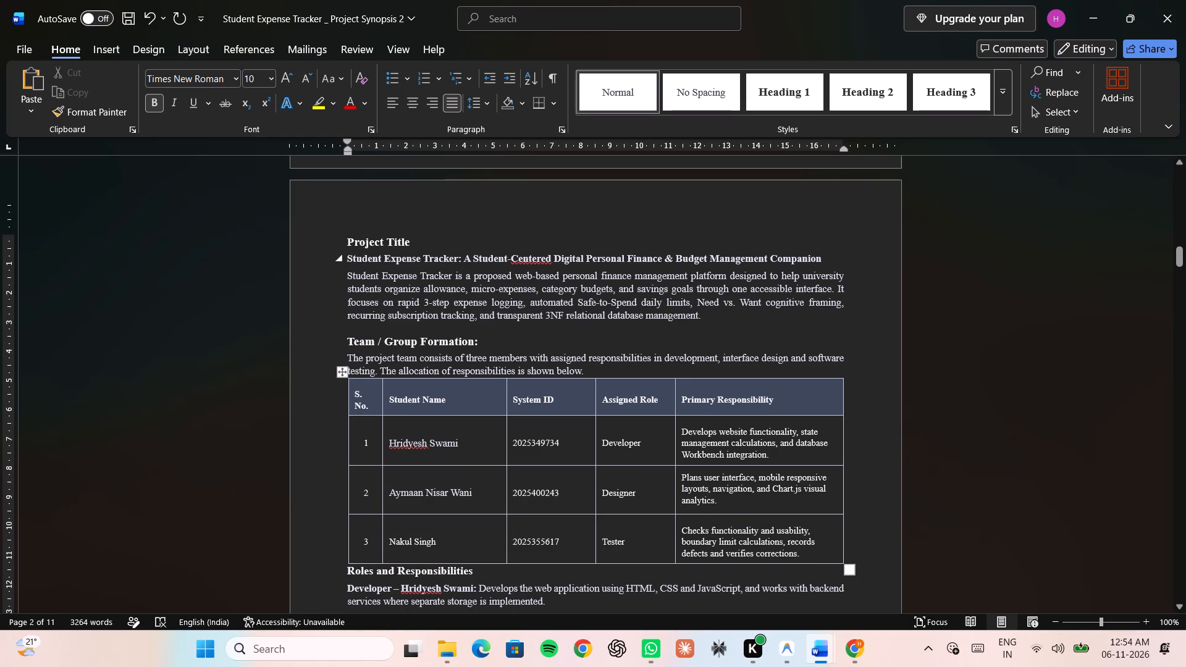
# Indent the first student's line under Submitted By on the cover page by eight spaces to align it with the lines beneath.
pyautogui.scroll(6, 500, 264)
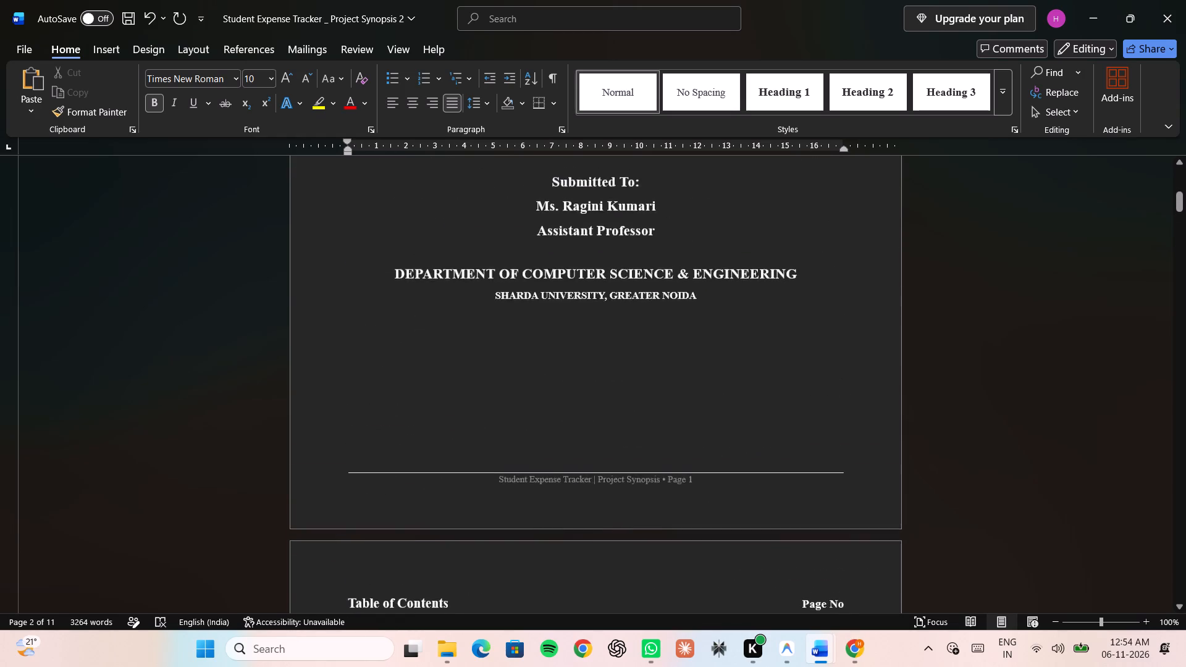
pyautogui.scroll(1, 500, 264)
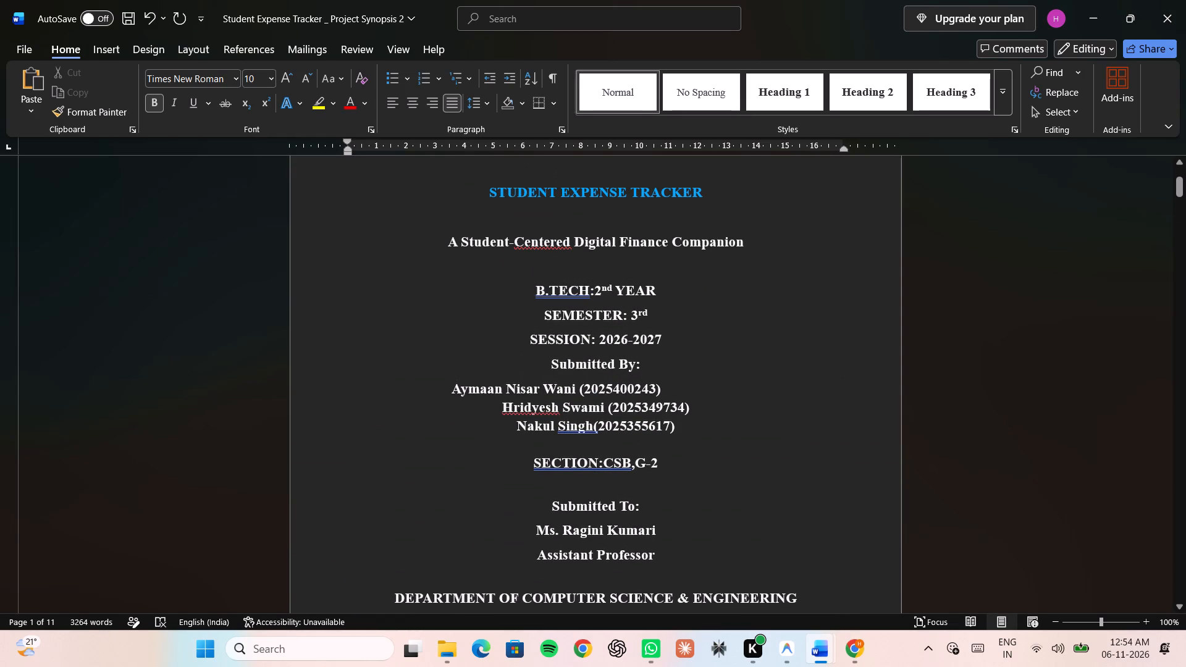
pyautogui.click(442, 394)
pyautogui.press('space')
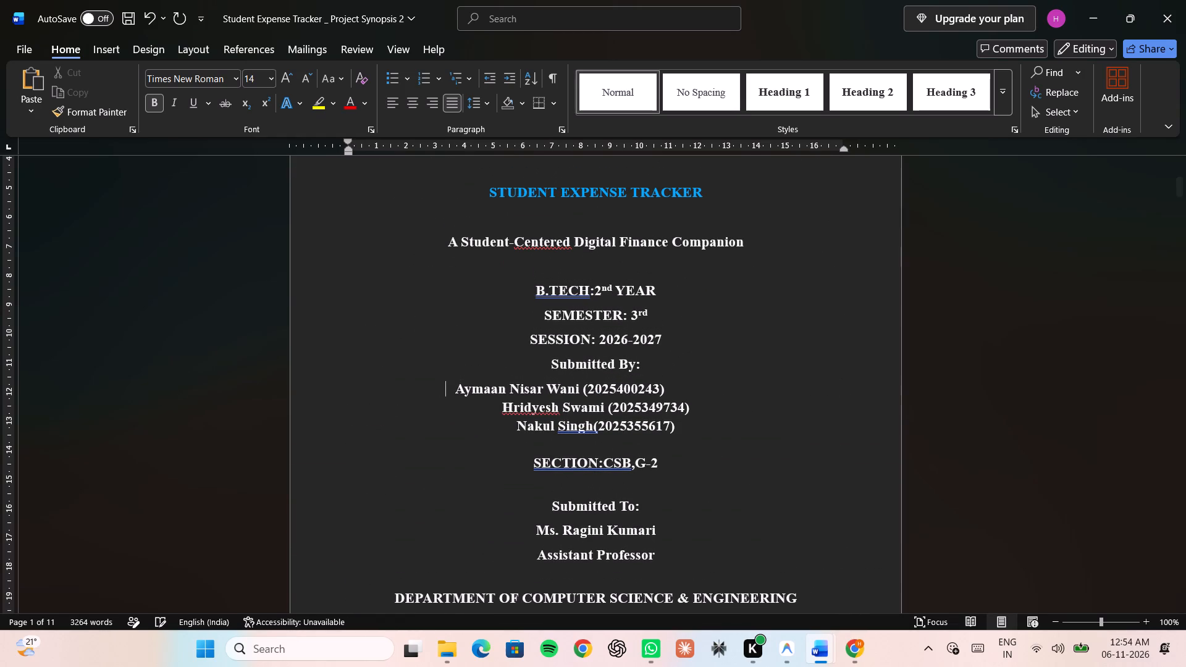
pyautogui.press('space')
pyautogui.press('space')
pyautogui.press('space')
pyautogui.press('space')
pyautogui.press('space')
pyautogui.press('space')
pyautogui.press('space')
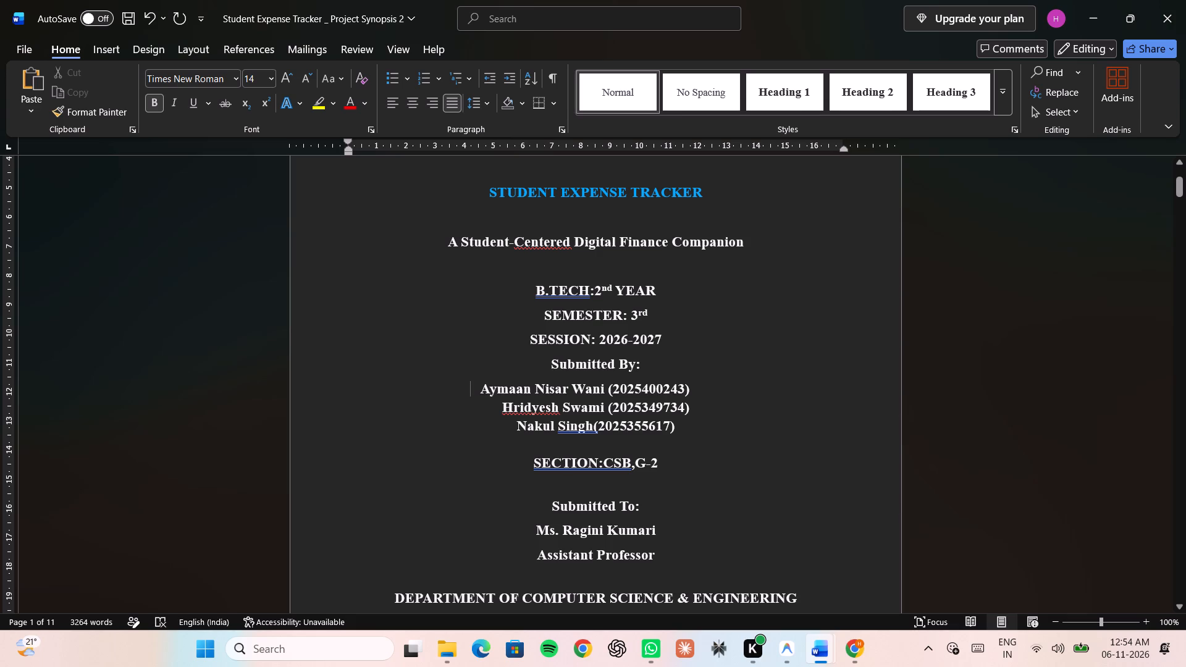
# Replace the text following "Student Expense Tracker:" under Project Title with the cover page's subtitle, "A Student-Centered Digital Finance Companion".
pyautogui.moveTo(441, 241); pyautogui.dragTo(793, 238)
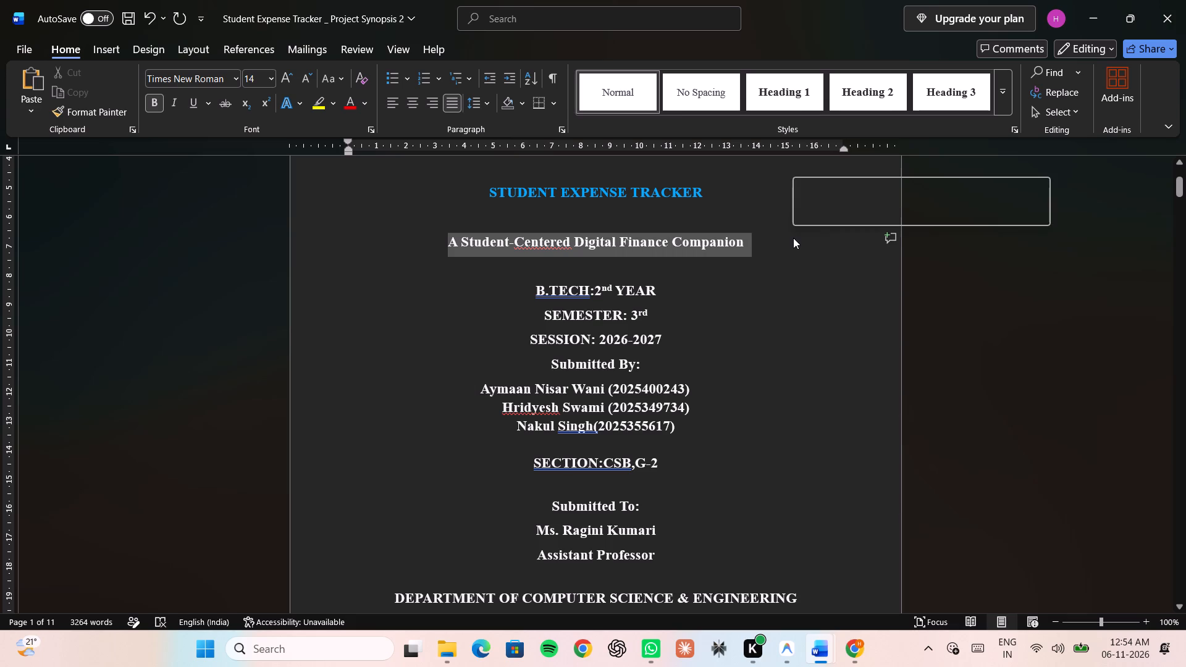
pyautogui.hotkey('ctrl', 'c')
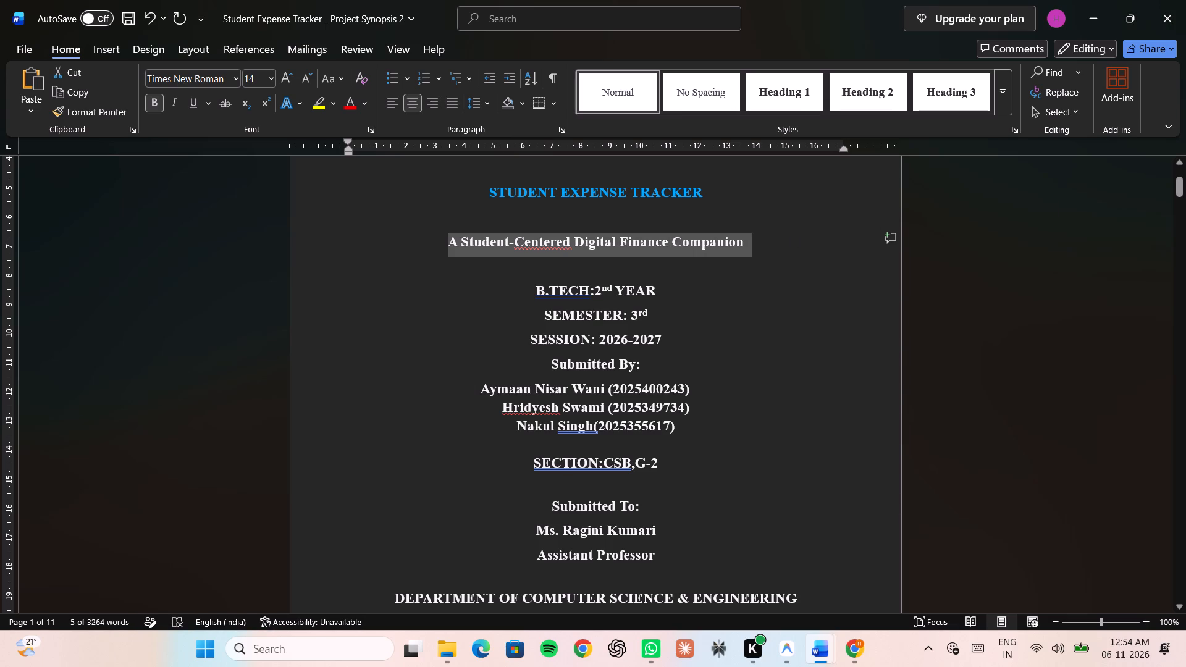
pyautogui.click(688, 302)
pyautogui.scroll(-4, 688, 302)
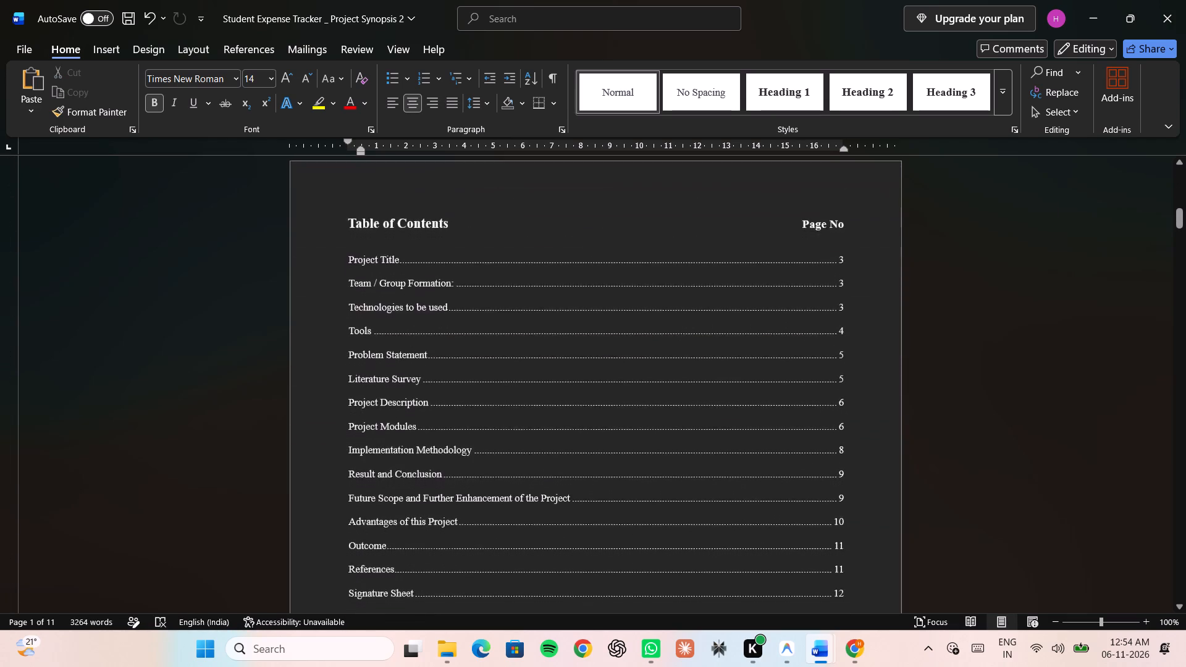
pyautogui.scroll(-4, 688, 302)
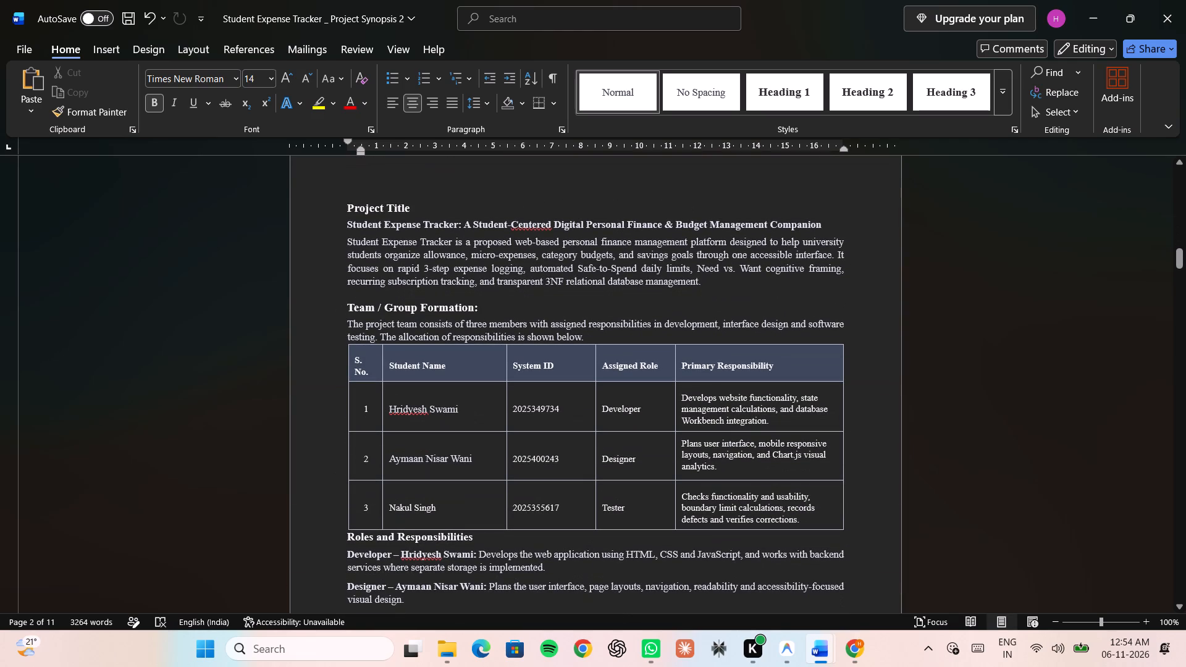
pyautogui.moveTo(464, 222); pyautogui.dragTo(634, 232)
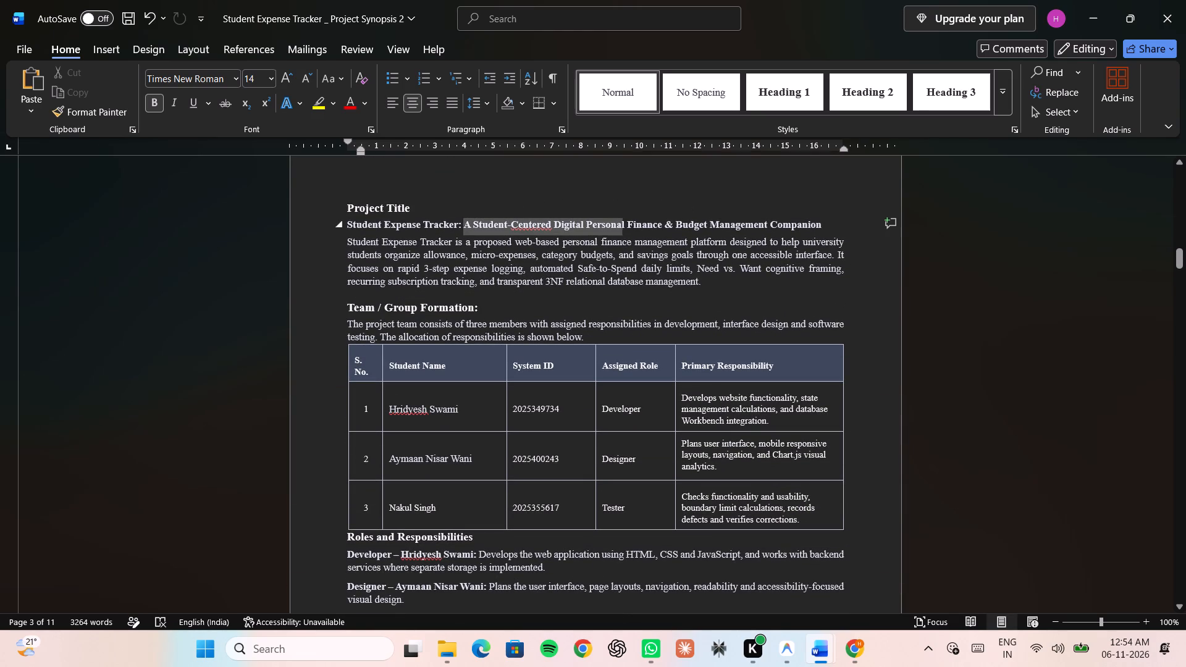
pyautogui.moveTo(634, 232); pyautogui.dragTo(878, 222)
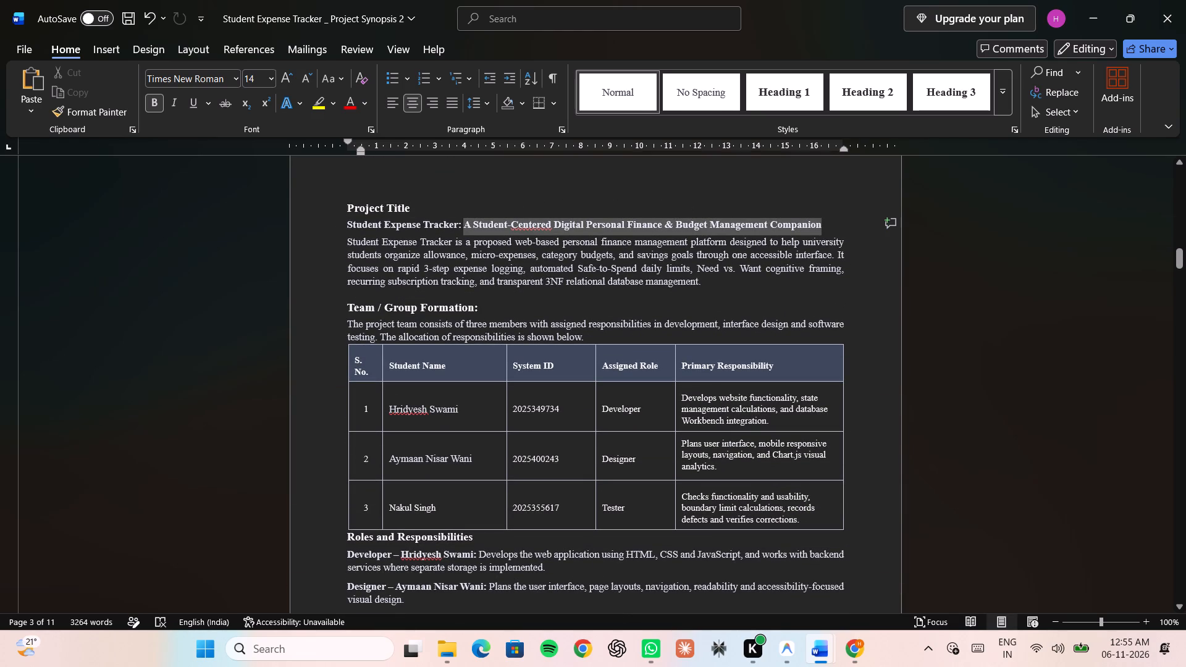
pyautogui.moveTo(878, 222); pyautogui.dragTo(836, 217)
pyautogui.press('BackSpace')
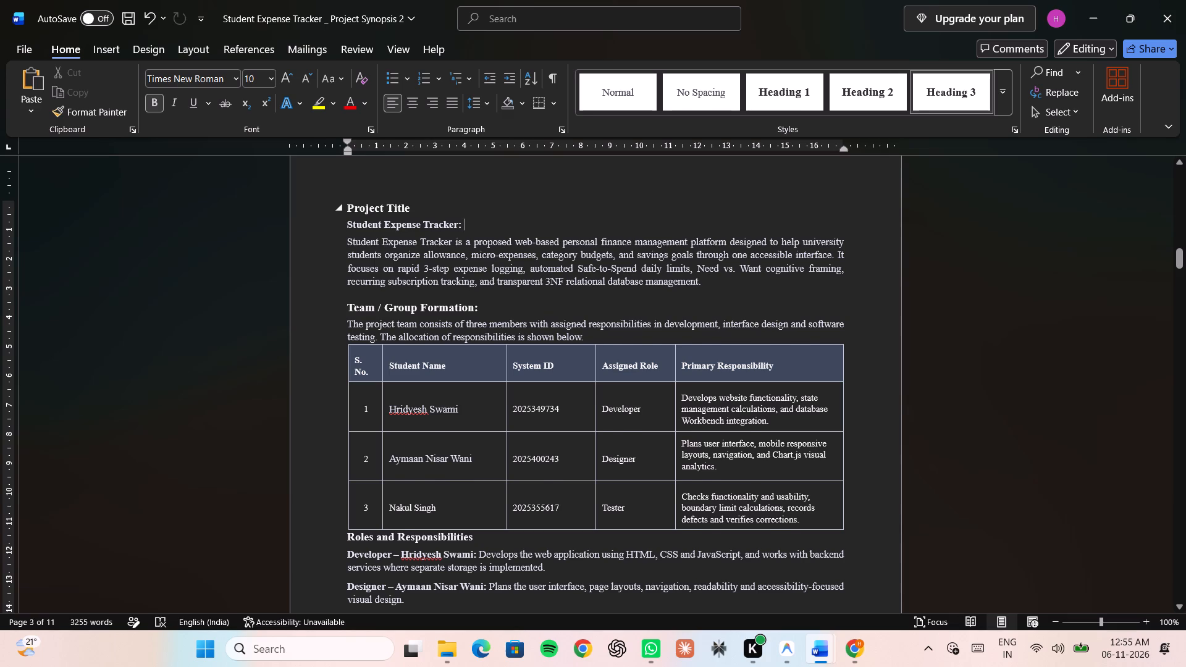
pyautogui.hotkey('ctrl', 'v')
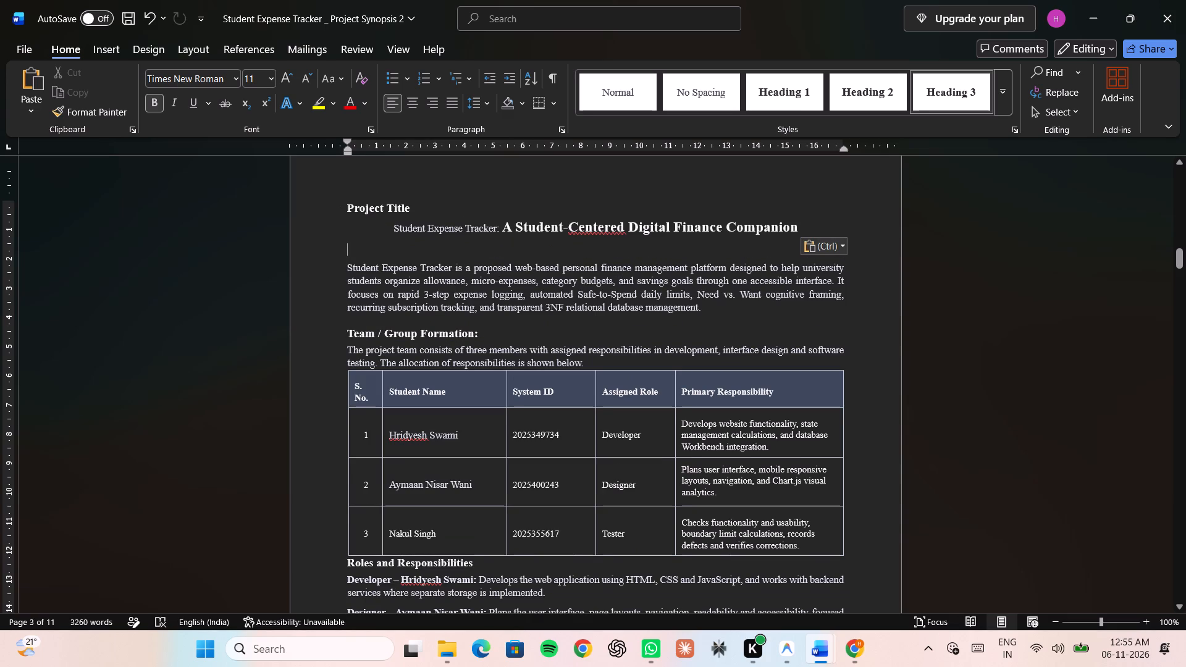
# Set "A Student-Centered Digital Finance Companion" in the Project Title section to font size 11.
pyautogui.moveTo(502, 229); pyautogui.dragTo(752, 229)
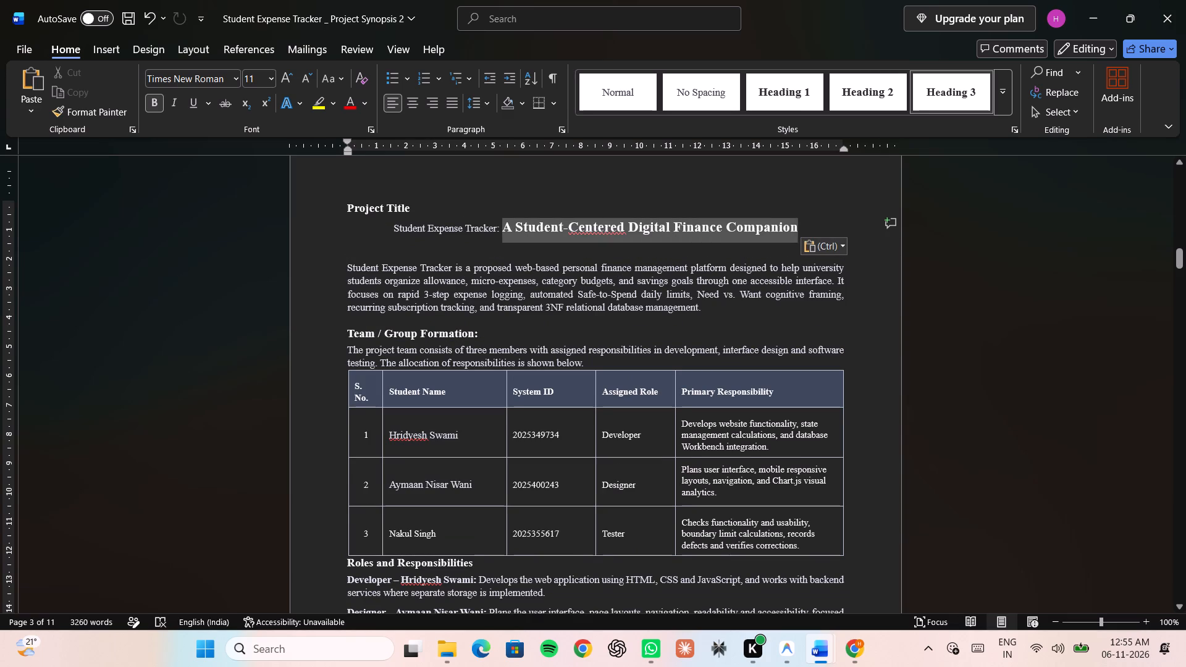
pyautogui.moveTo(752, 229); pyautogui.dragTo(782, 225)
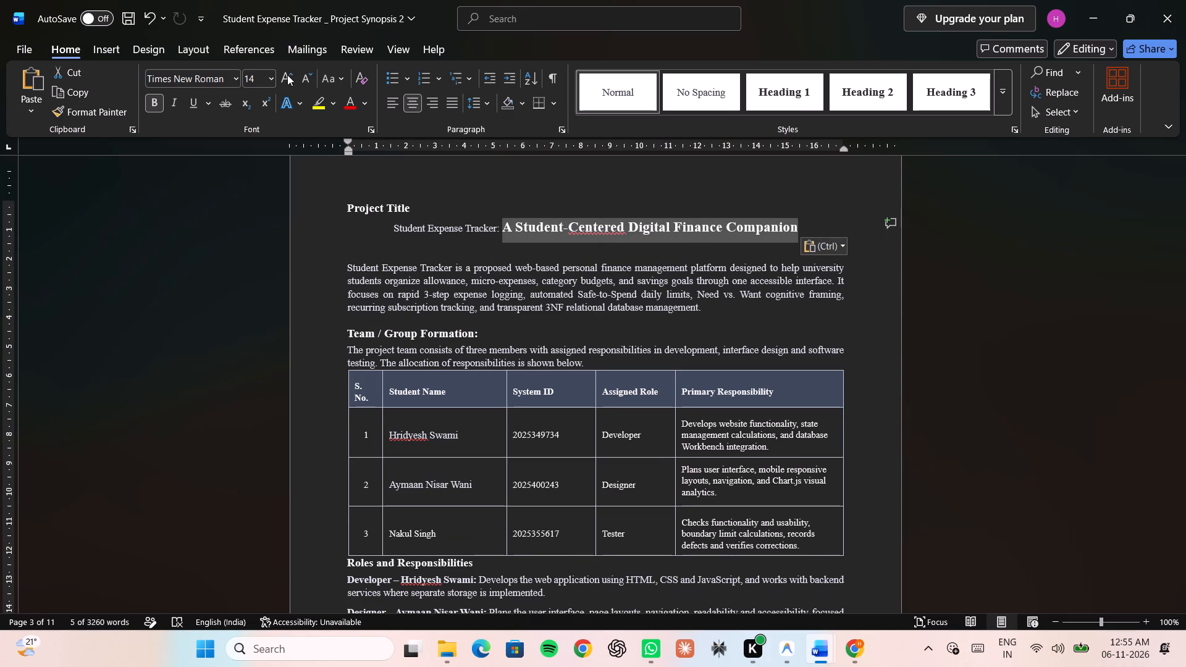
pyautogui.click(275, 77)
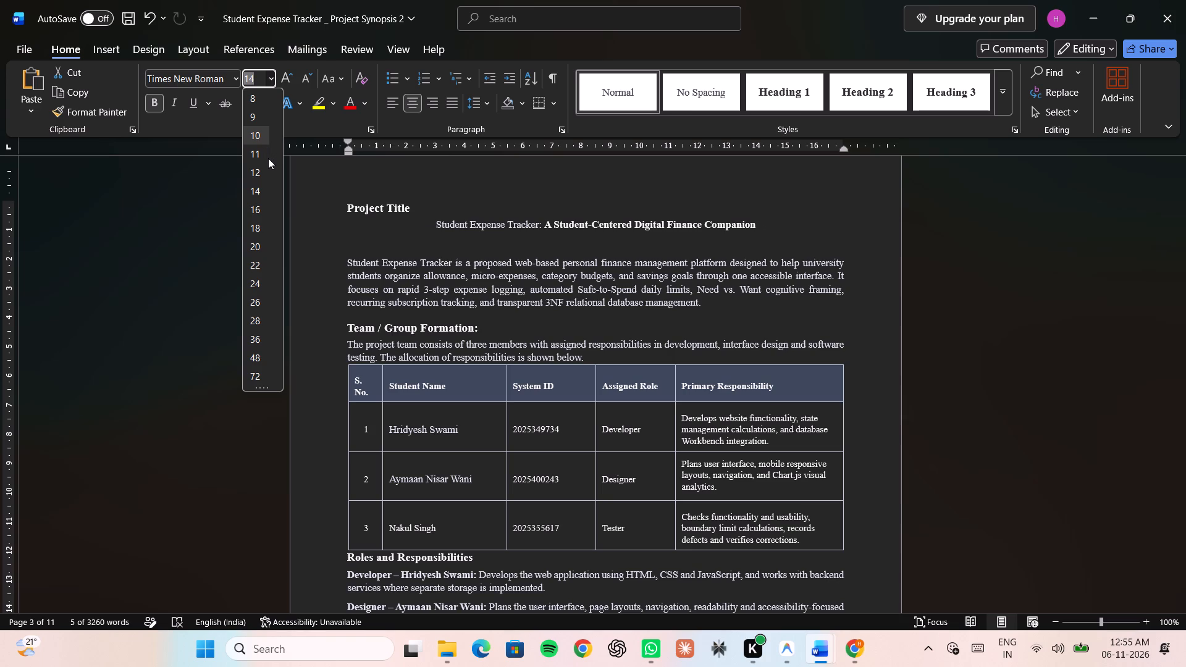
pyautogui.click(257, 157)
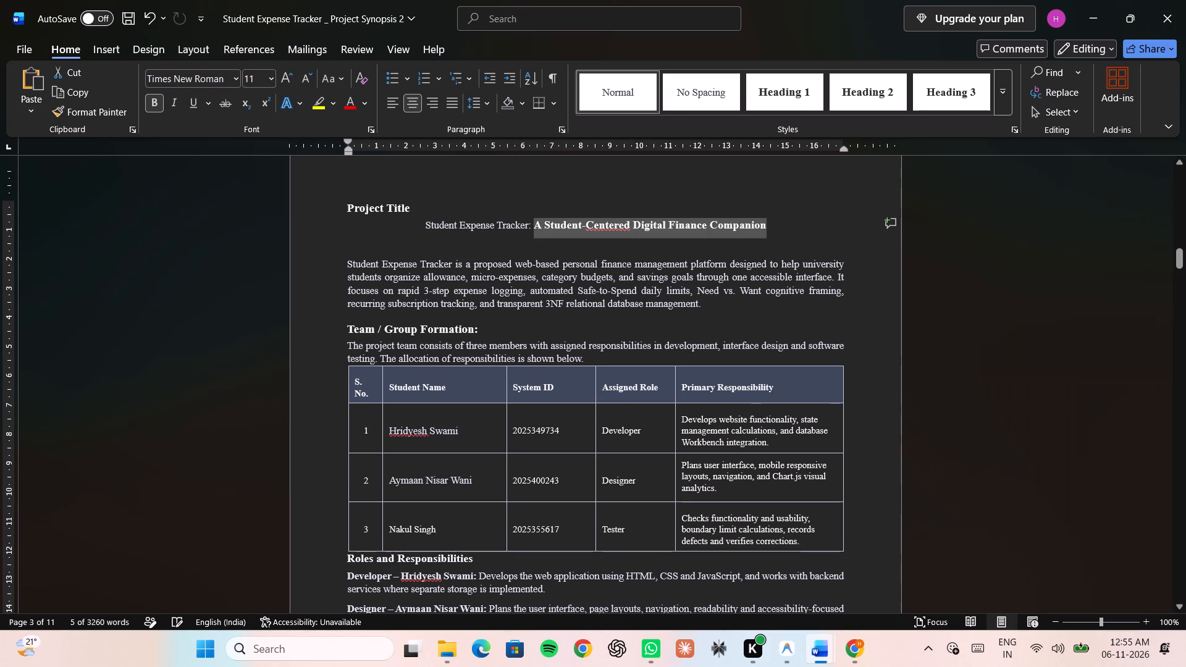
# Set the "Student Expense Tracker:" text before the subtitle under Project Title to font size 11.
pyautogui.click(410, 230)
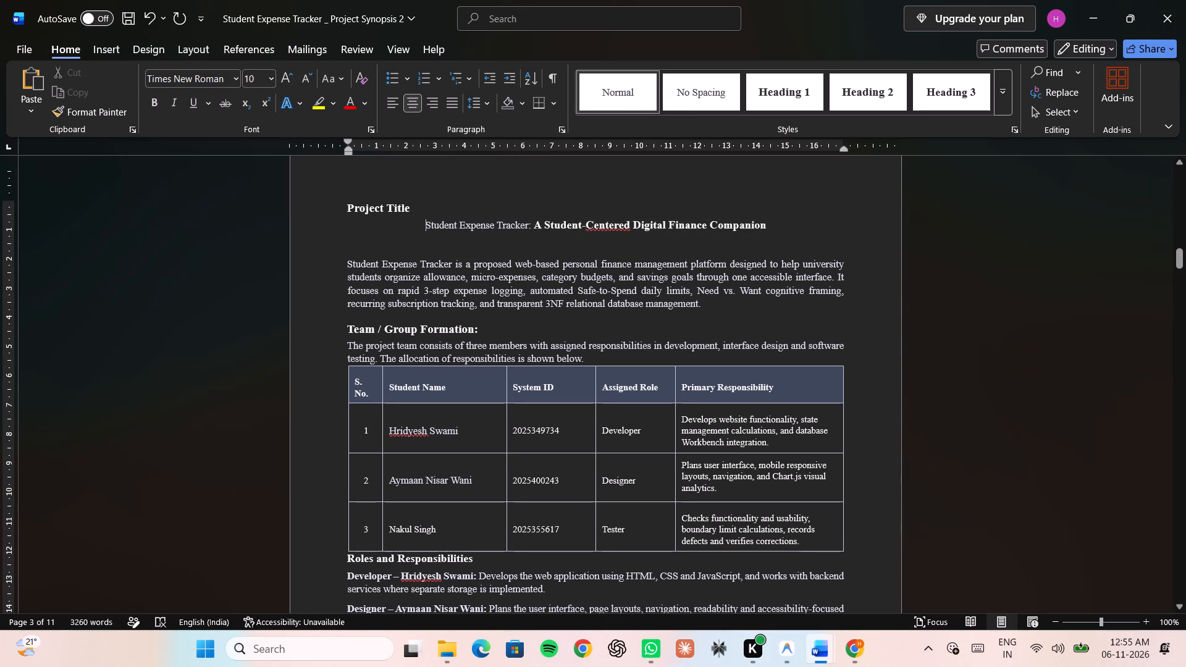
pyautogui.click(434, 222)
pyautogui.click(611, 228)
pyautogui.click(497, 221)
pyautogui.moveTo(422, 222); pyautogui.dragTo(432, 224)
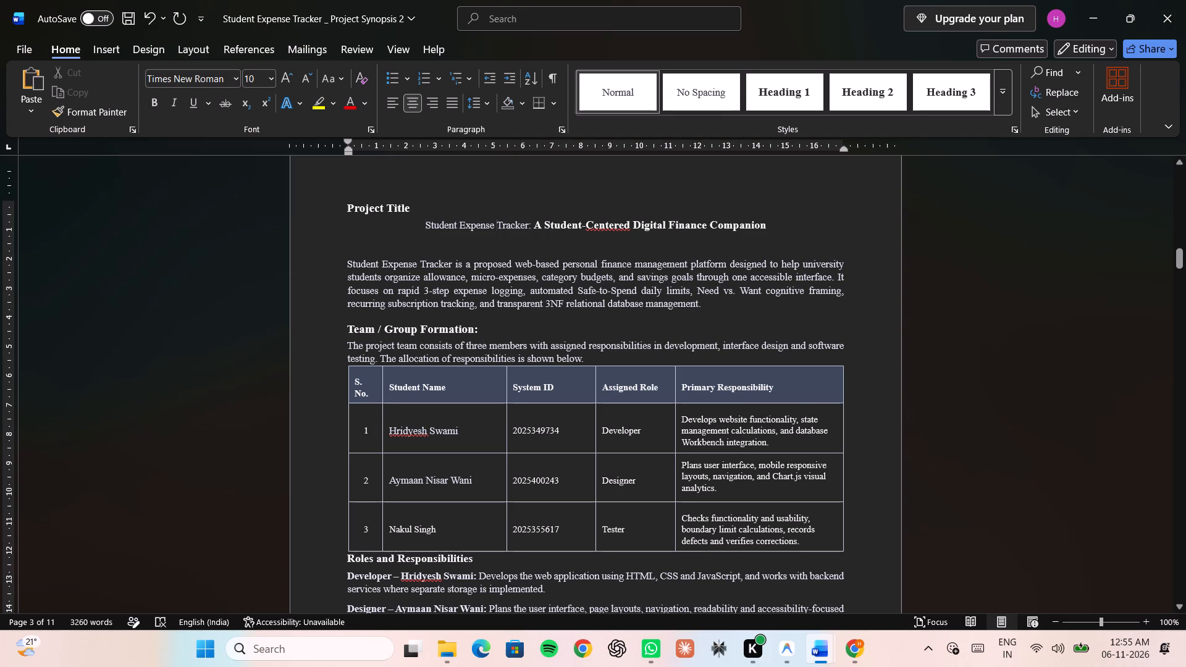
pyautogui.moveTo(432, 224); pyautogui.dragTo(526, 222)
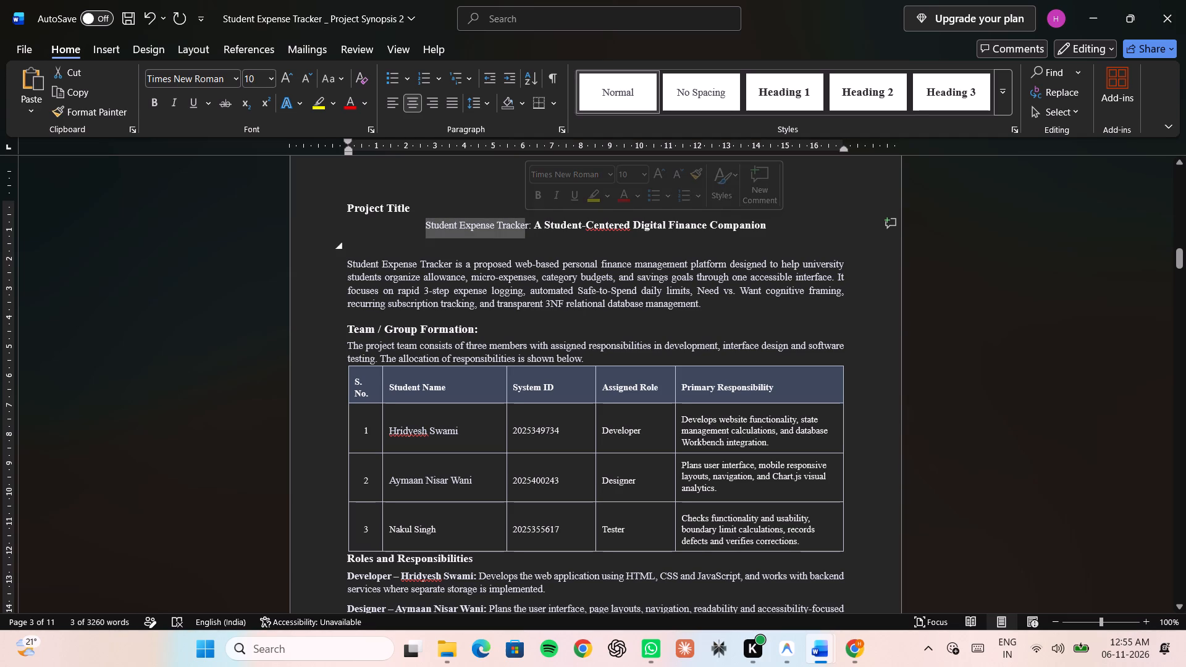
pyautogui.moveTo(434, 220); pyautogui.dragTo(456, 222)
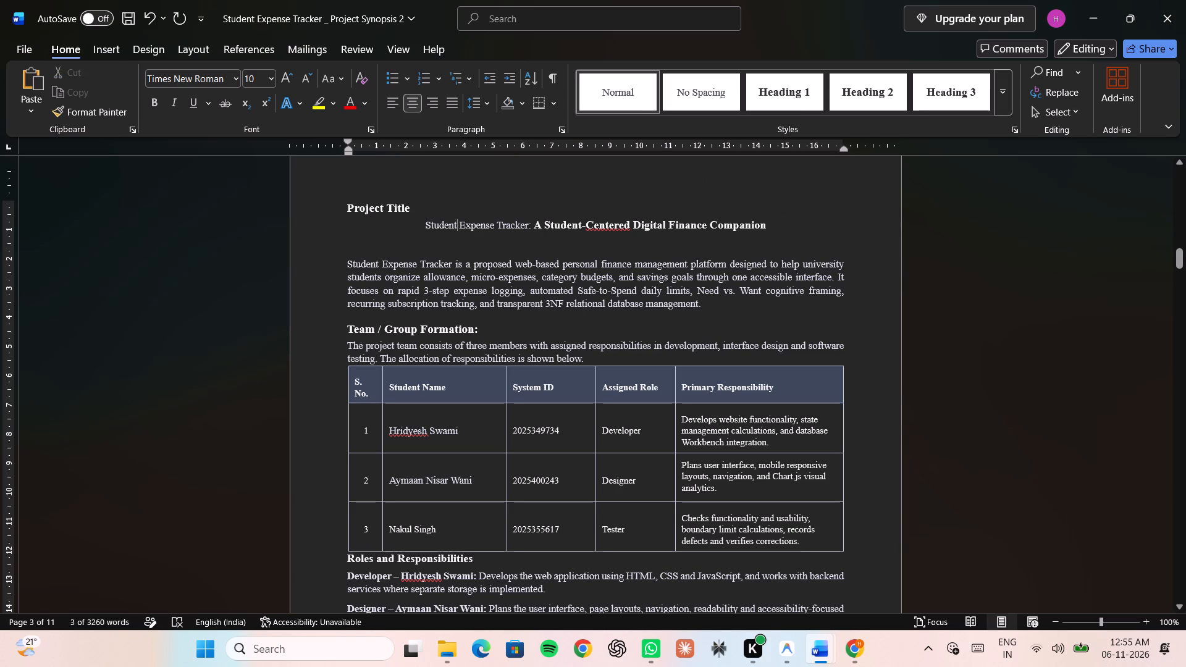
pyautogui.moveTo(418, 223); pyautogui.dragTo(521, 227)
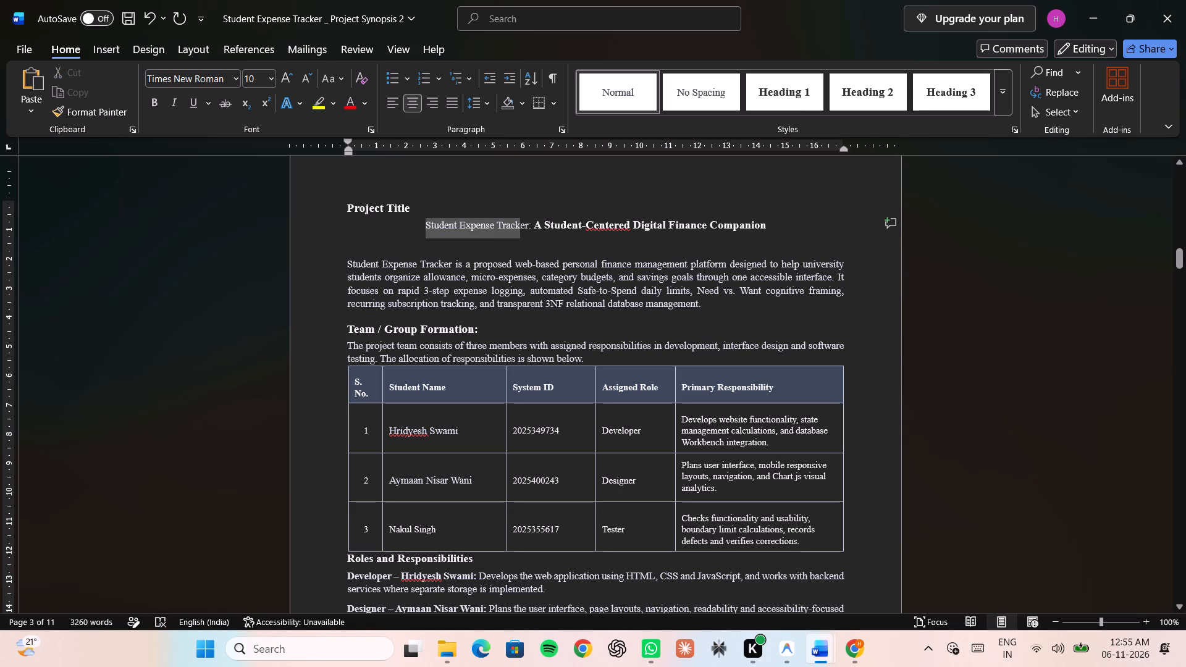
pyautogui.moveTo(521, 227); pyautogui.dragTo(532, 226)
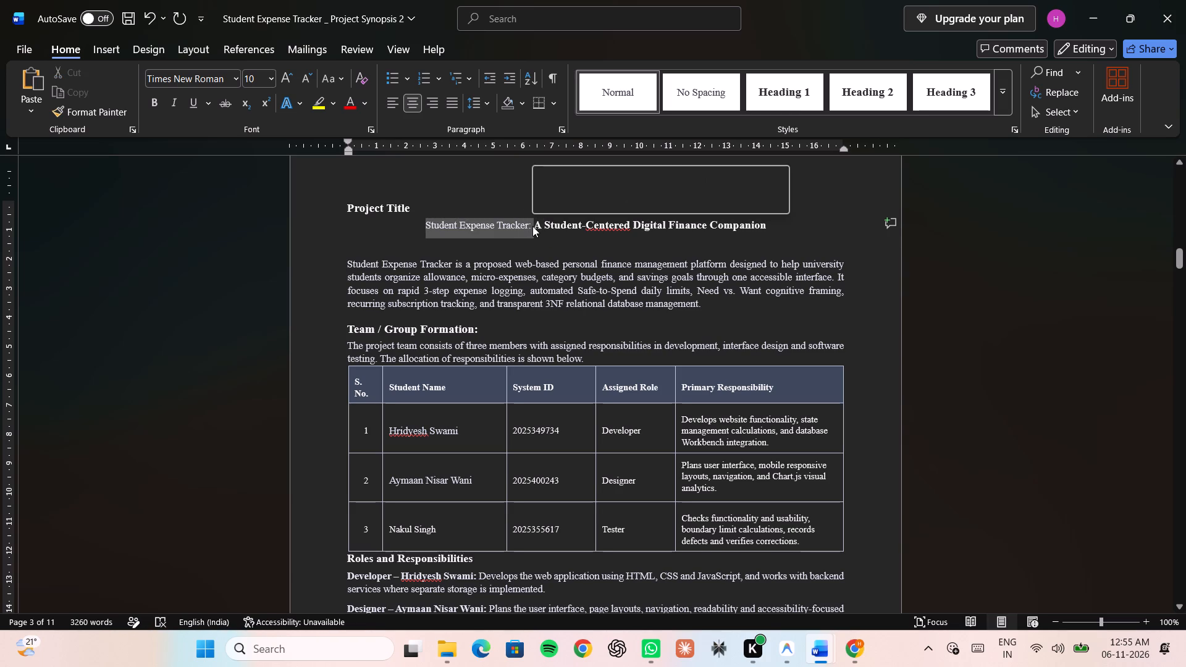
pyautogui.click(267, 80)
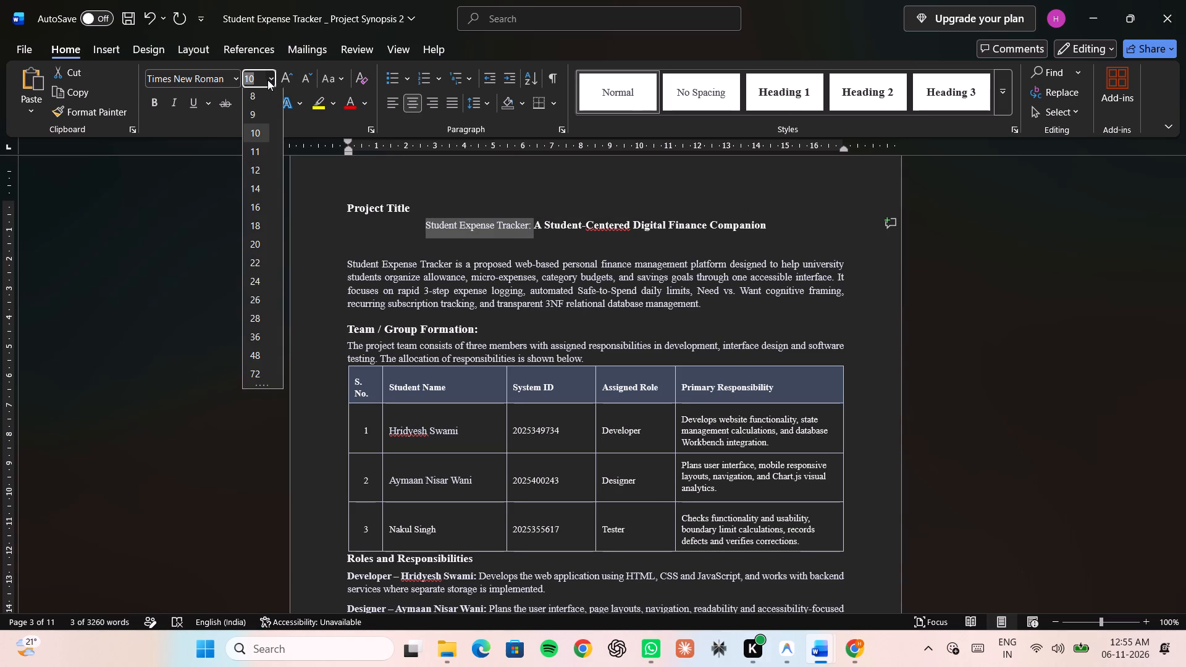
pyautogui.click(254, 153)
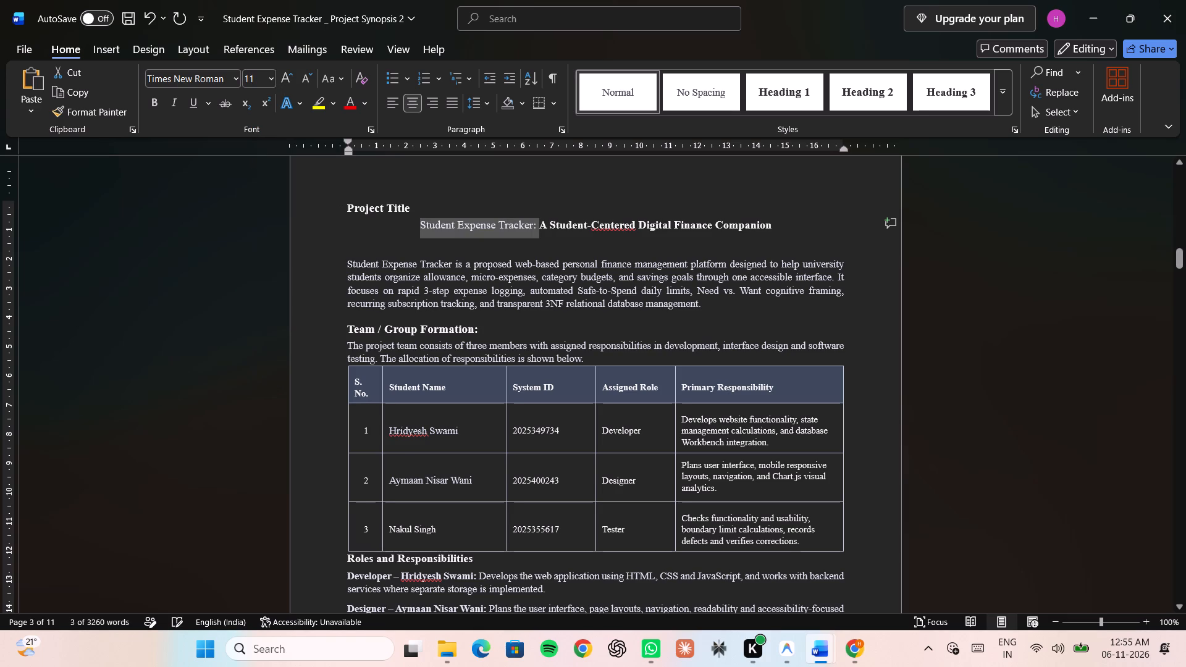
# Remove the centring from the title line under the Project Title heading so it starts at the left margin.
pyautogui.click(462, 209)
pyautogui.click(403, 219)
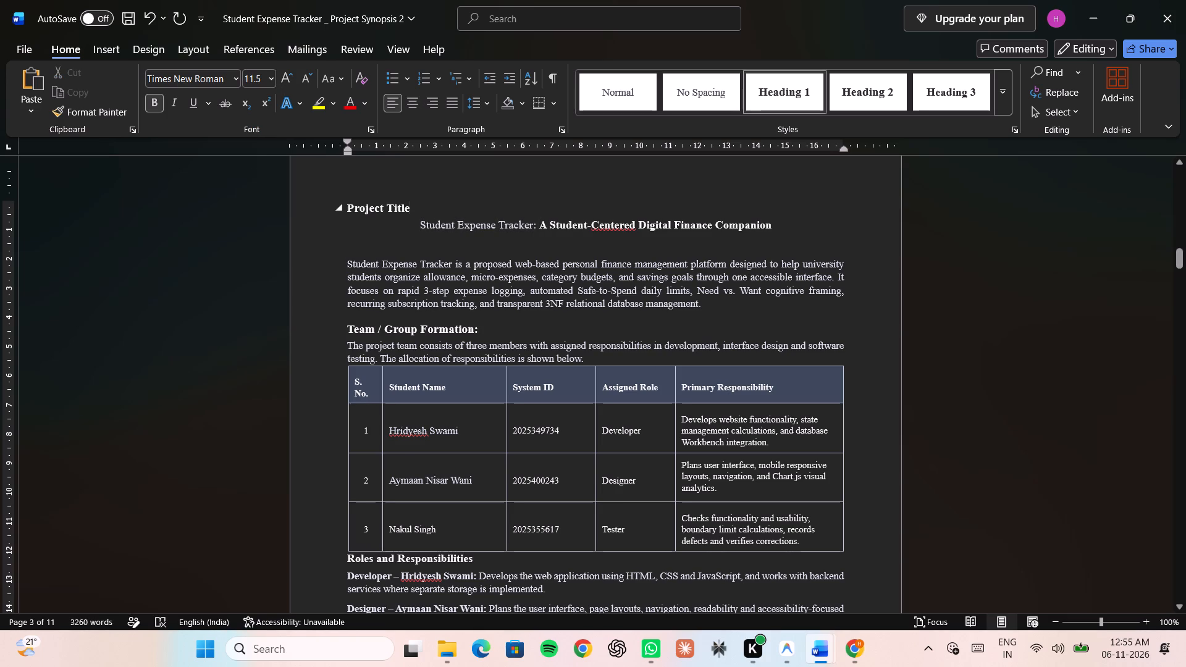
pyautogui.press('BackSpace')
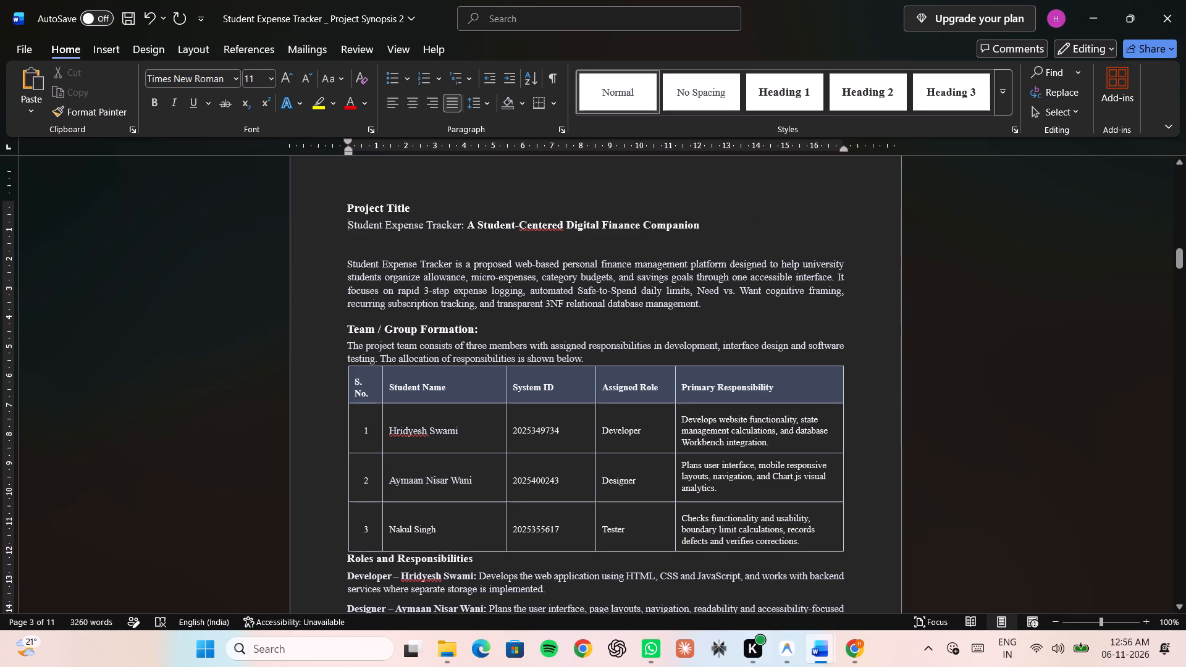
# Remove the blank space between the project title line and its description, keeping the description as a separate paragraph.
pyautogui.click(340, 267)
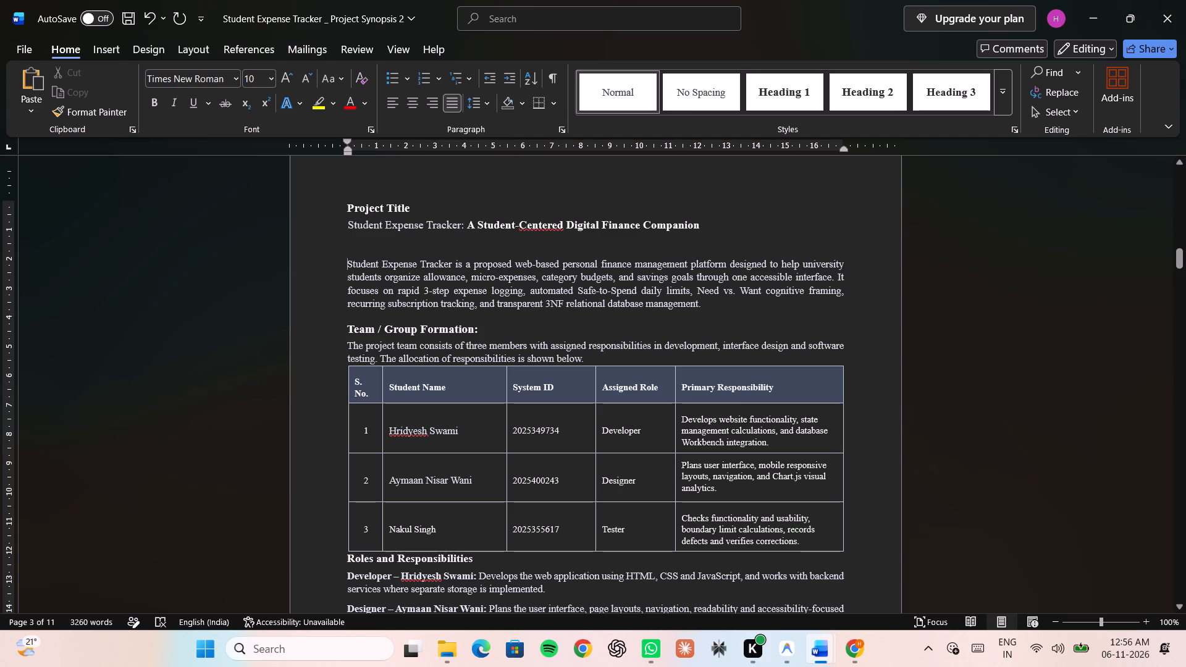
pyautogui.press('BackSpace')
pyautogui.press('BackSpace')
pyautogui.press('BackSpace')
pyautogui.press('BackSpace')
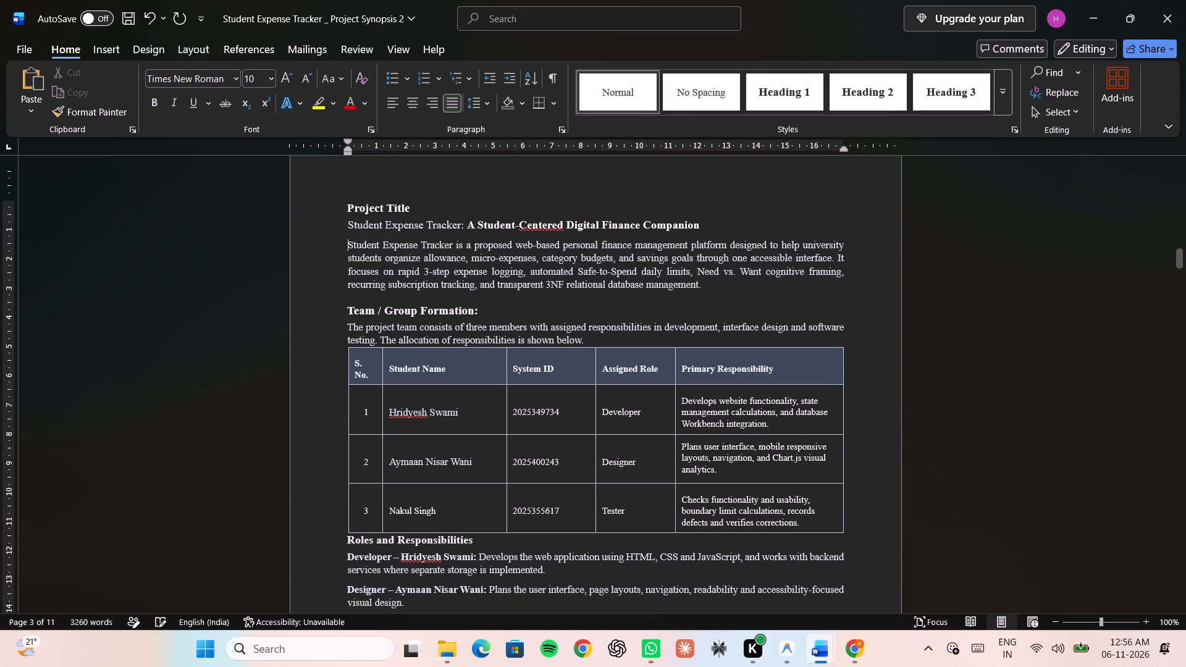
pyautogui.press('BackSpace')
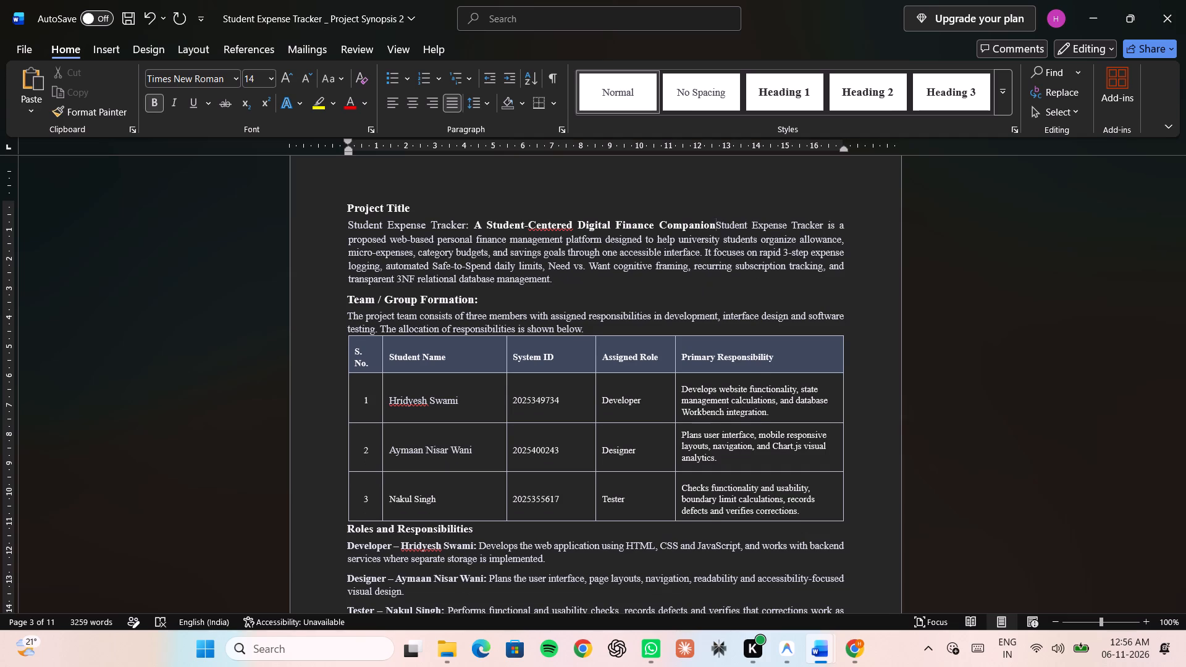
pyautogui.press('Return')
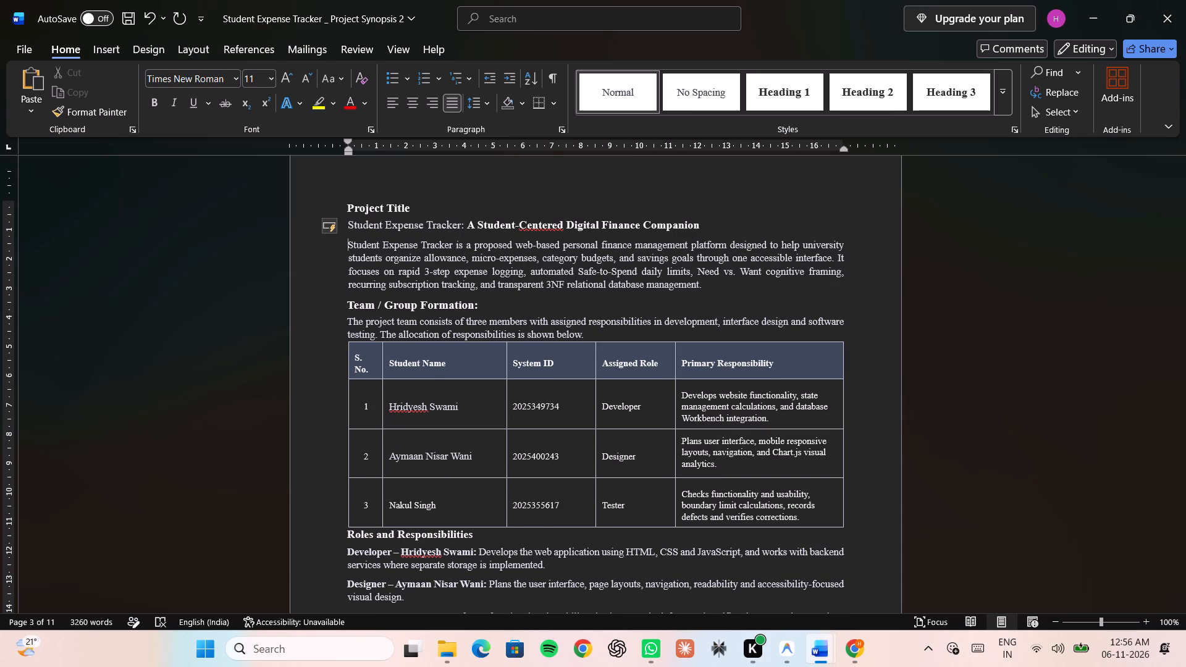
pyautogui.click(725, 221)
# Review the report's layout and page breaks, from the Table of Contents through the Advantages and Outcome sections and back to the cover page.
pyautogui.scroll(-1, 655, 237)
pyautogui.scroll(1, 655, 237)
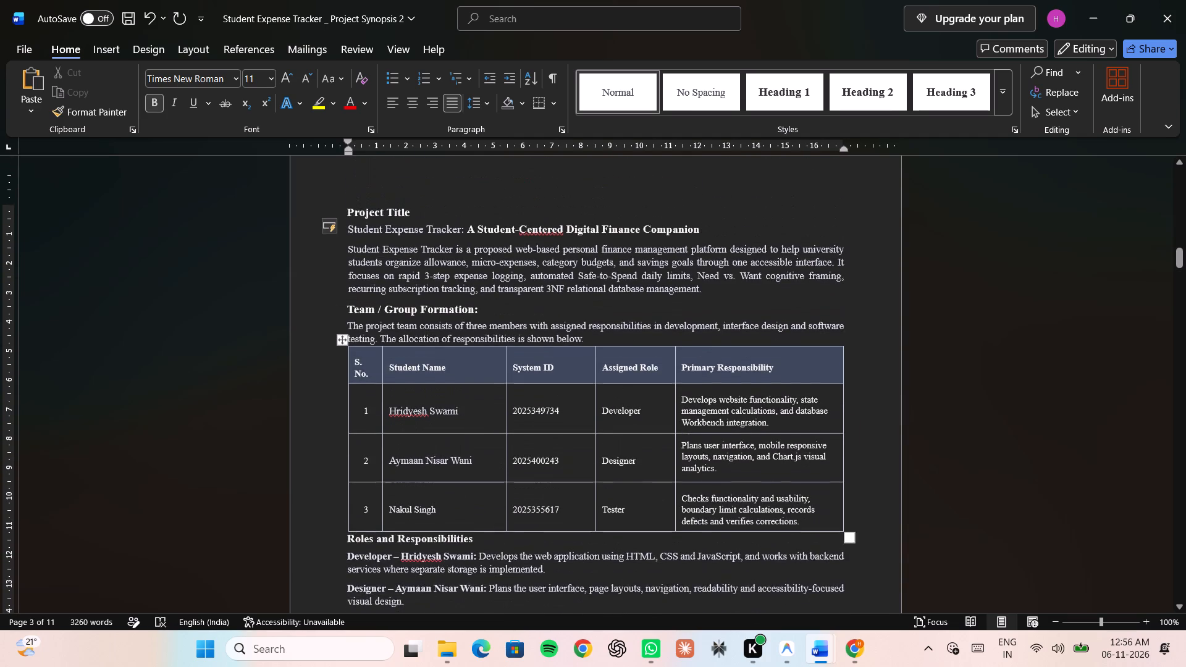
pyautogui.scroll(9, 655, 237)
pyautogui.scroll(-6, 655, 237)
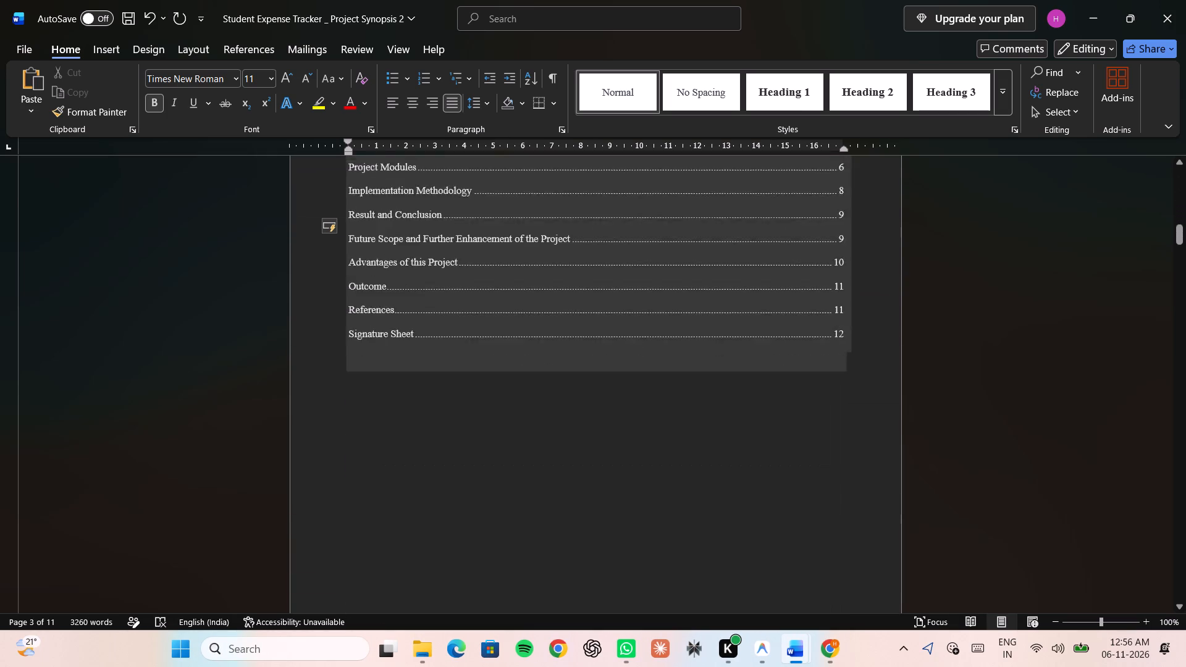
pyautogui.scroll(-7, 655, 237)
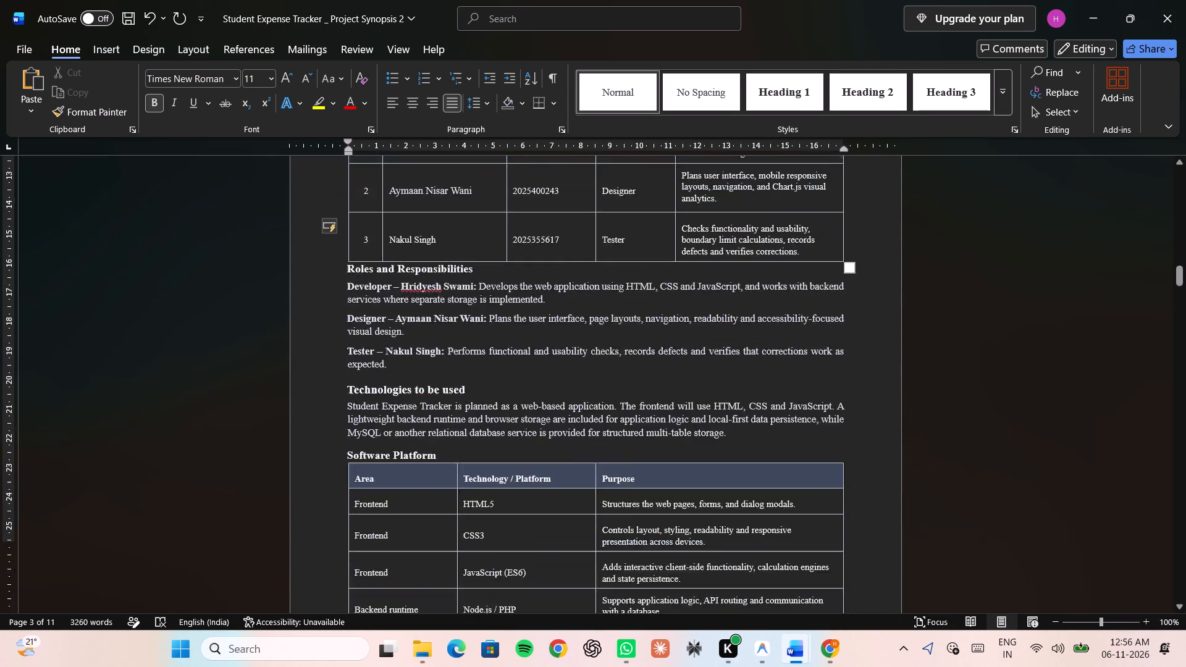
pyautogui.scroll(-2, 655, 237)
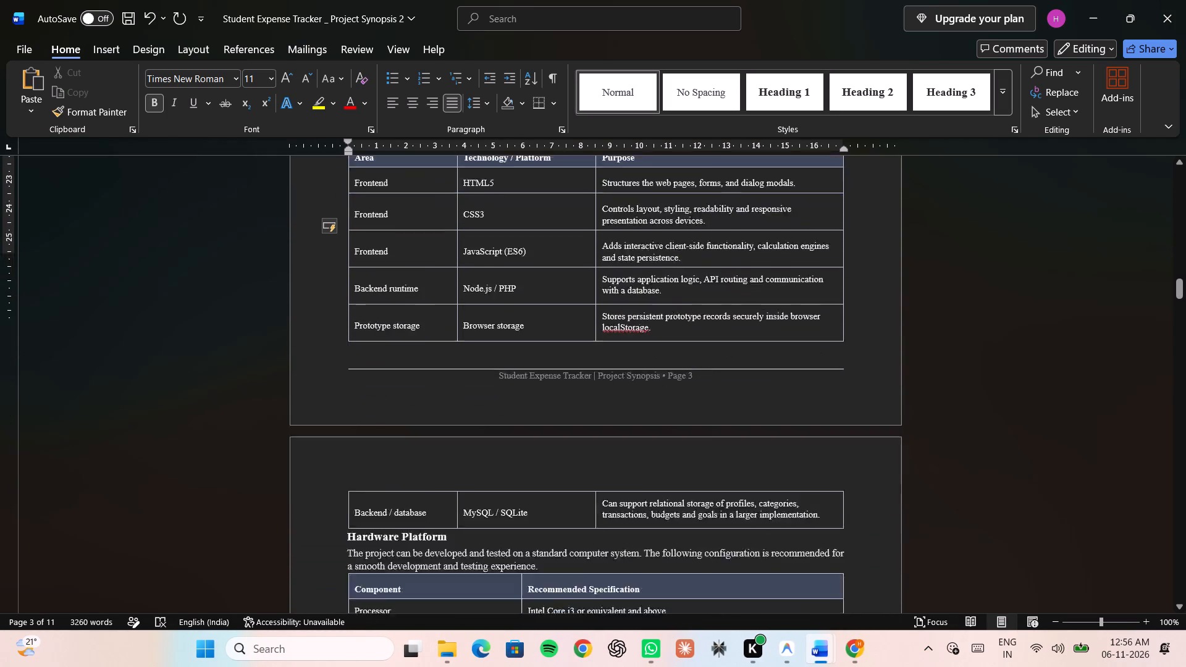
pyautogui.scroll(-4, 655, 237)
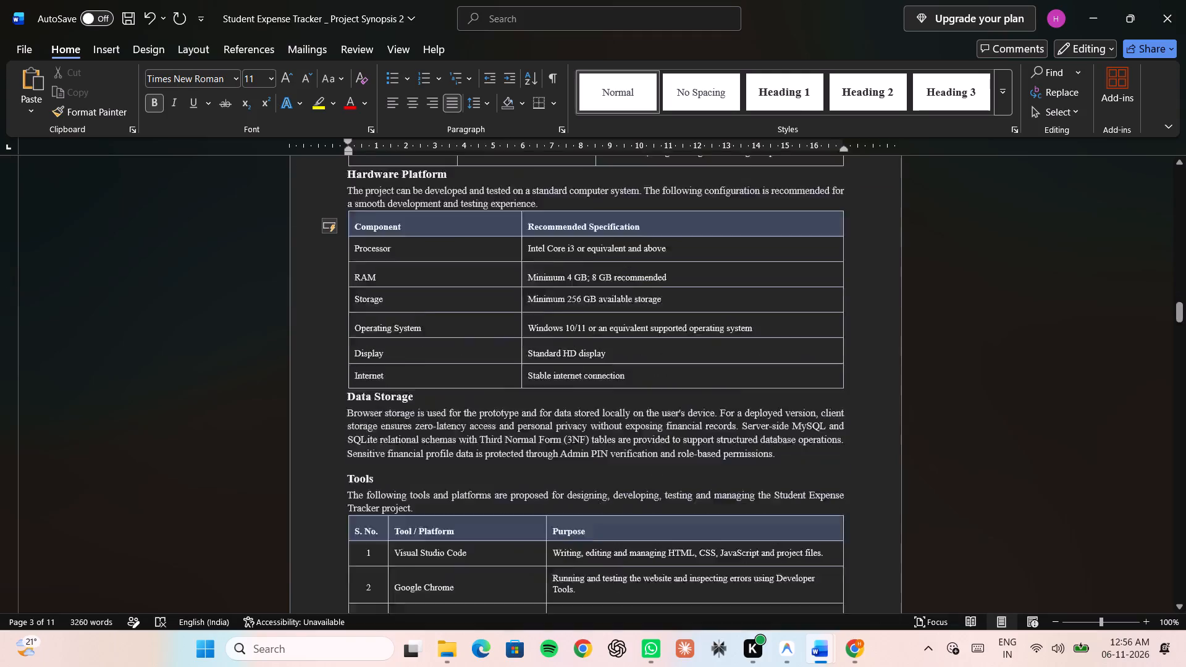
pyautogui.scroll(-3, 655, 237)
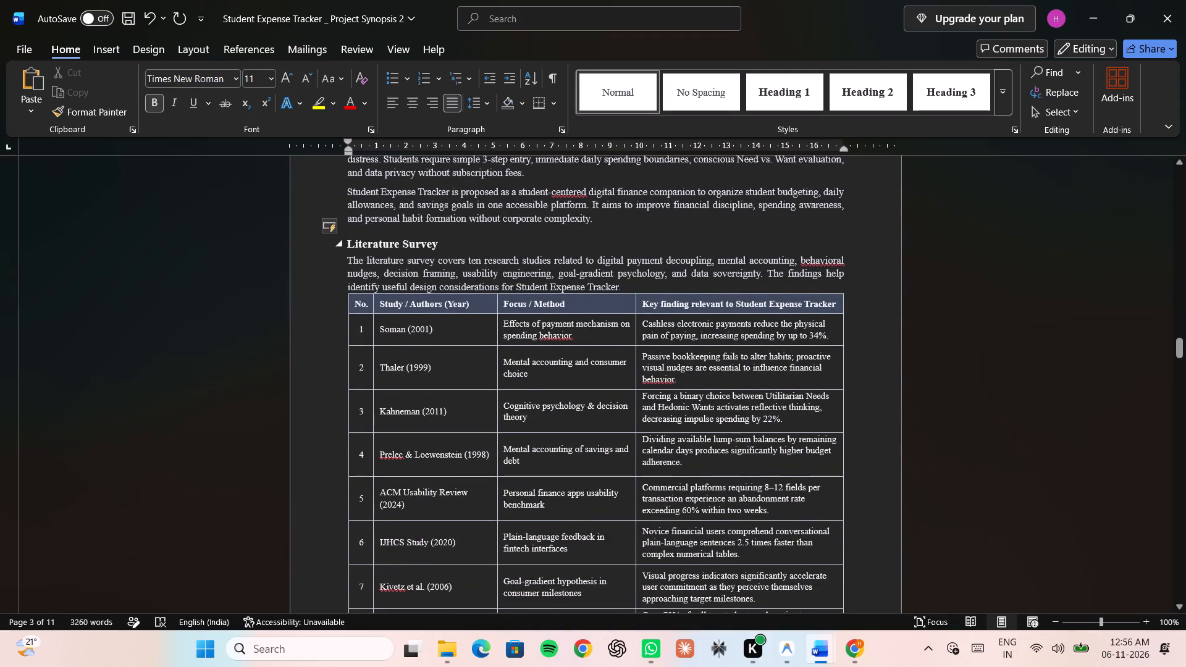
pyautogui.scroll(-7, 655, 237)
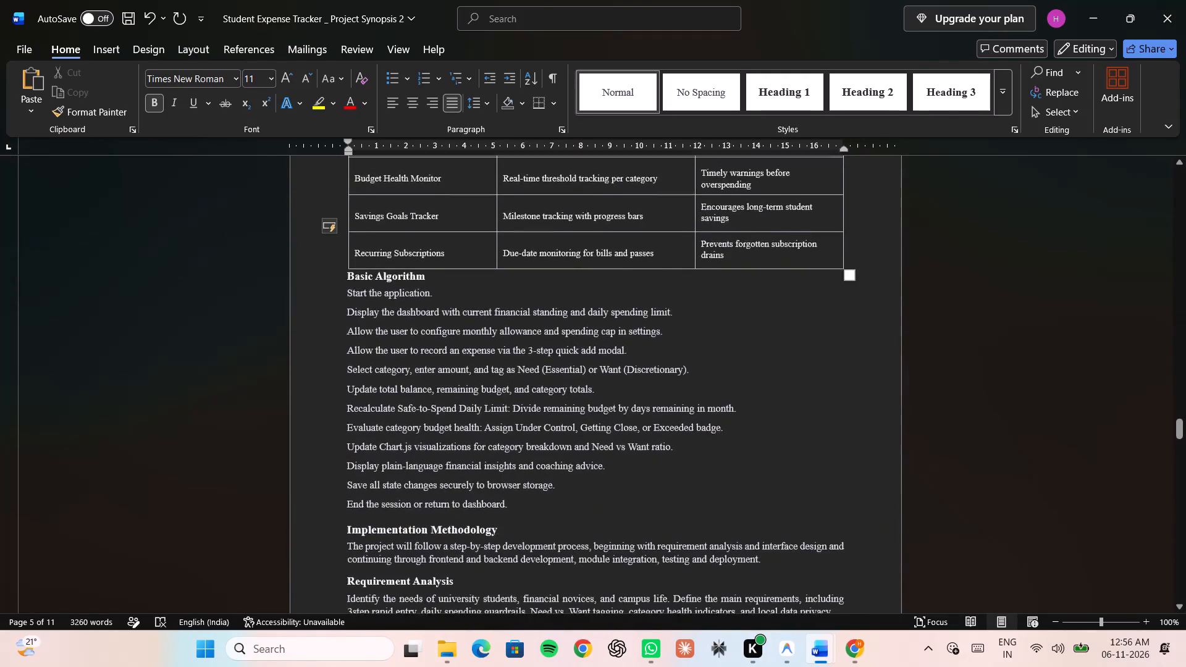
pyautogui.scroll(-4, 655, 237)
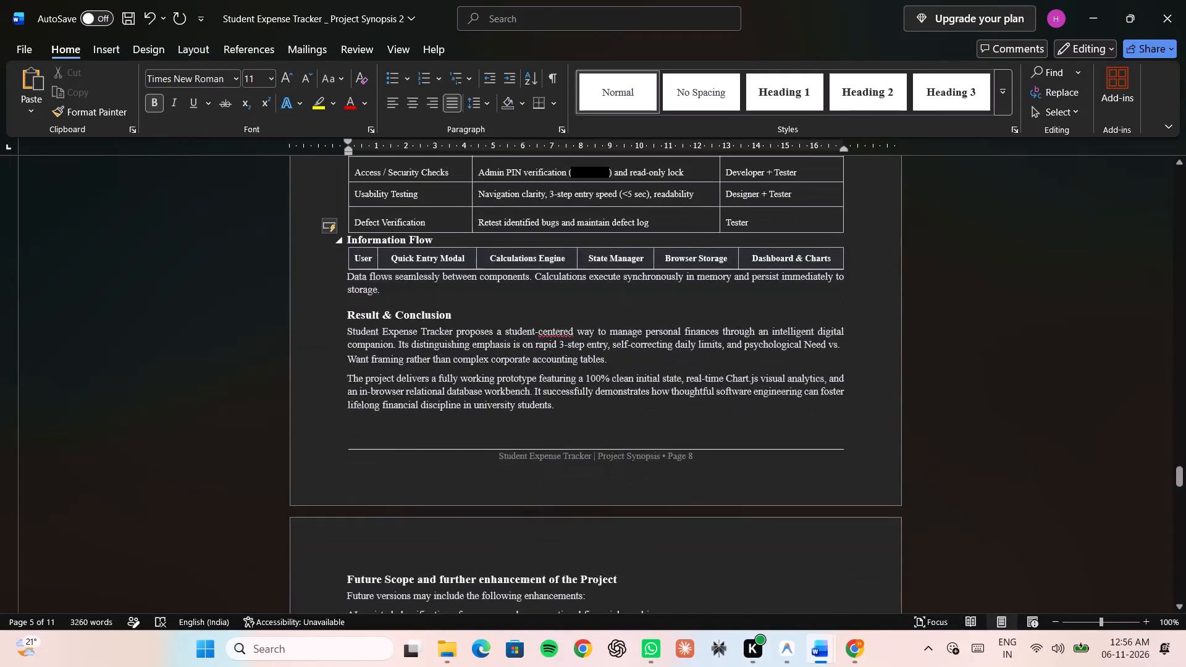
pyautogui.scroll(-5, 655, 237)
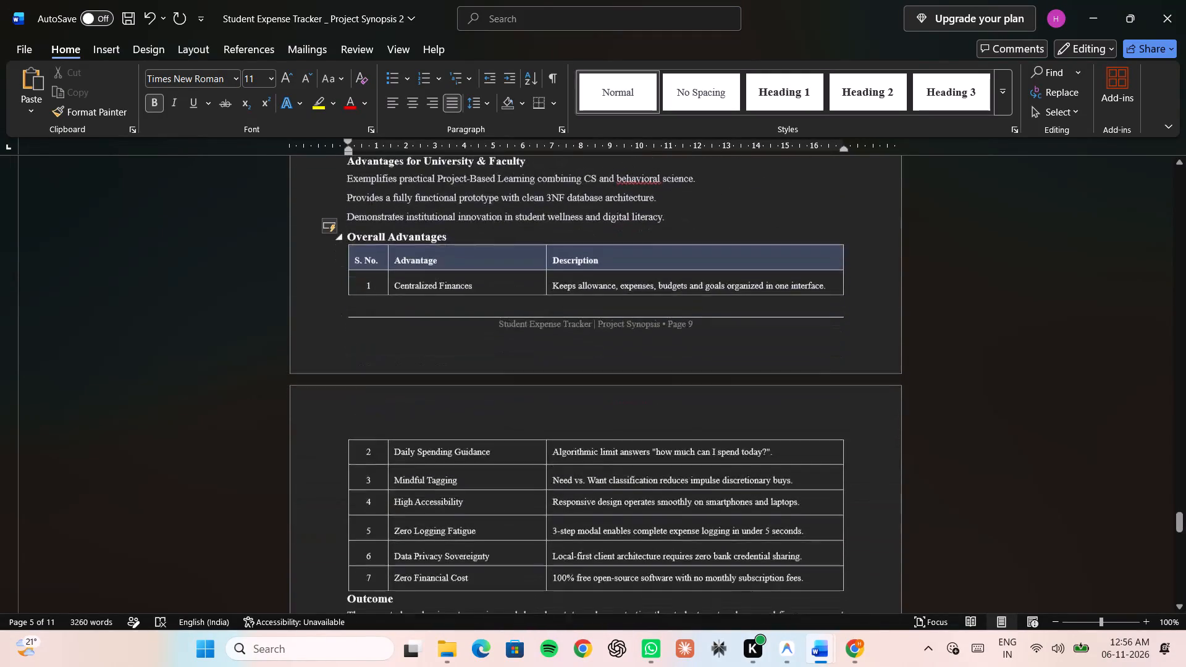
pyautogui.scroll(-9, 655, 237)
pyautogui.scroll(12, 655, 237)
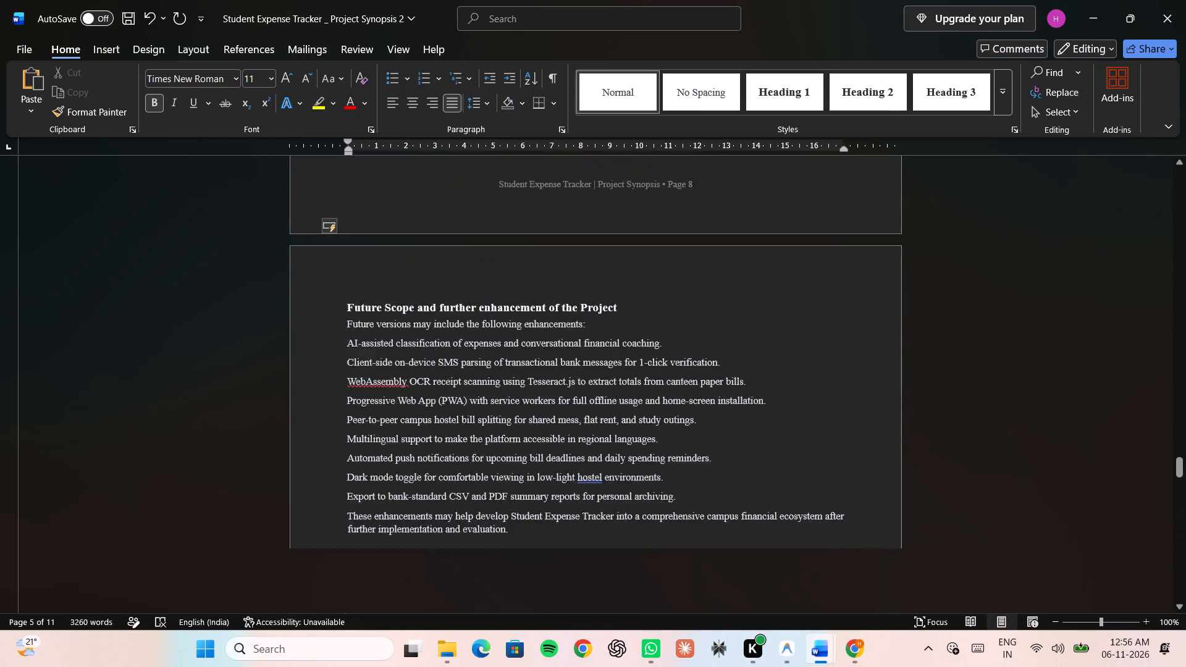
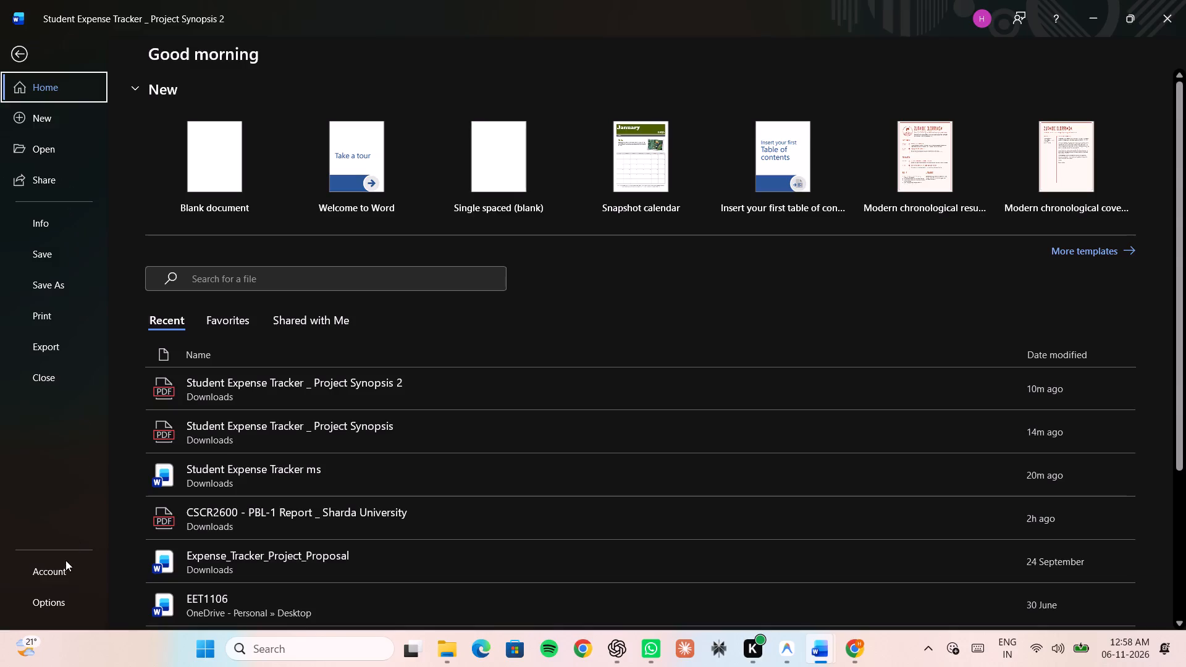
pyautogui.click(65, 565)
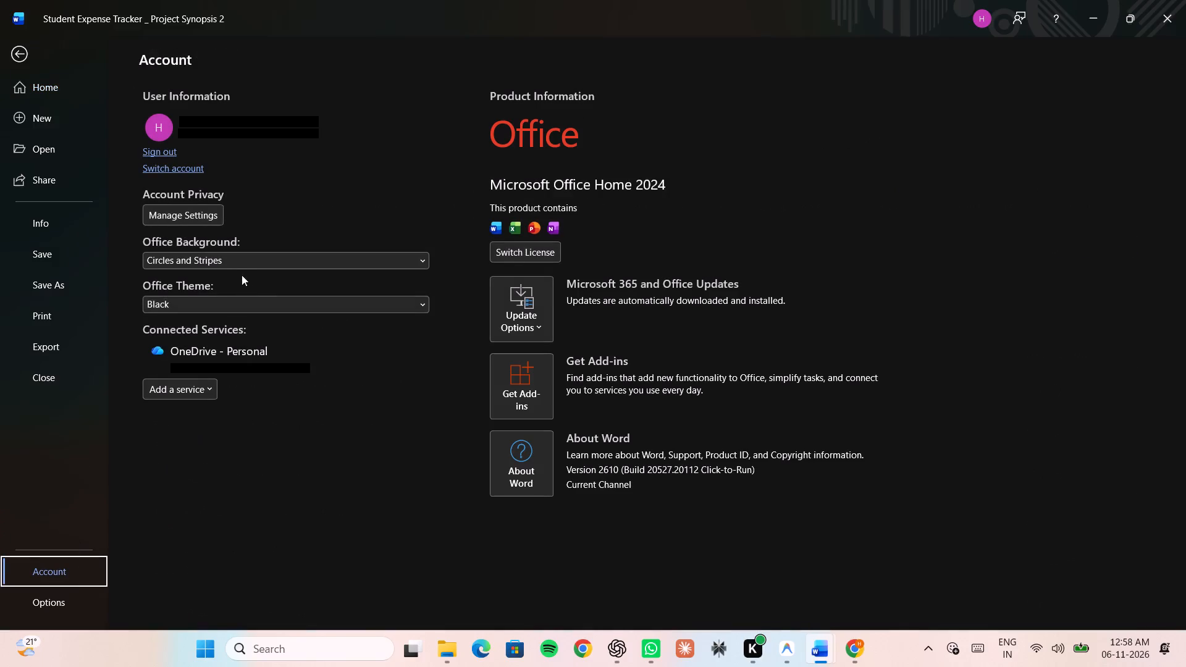
pyautogui.click(251, 303)
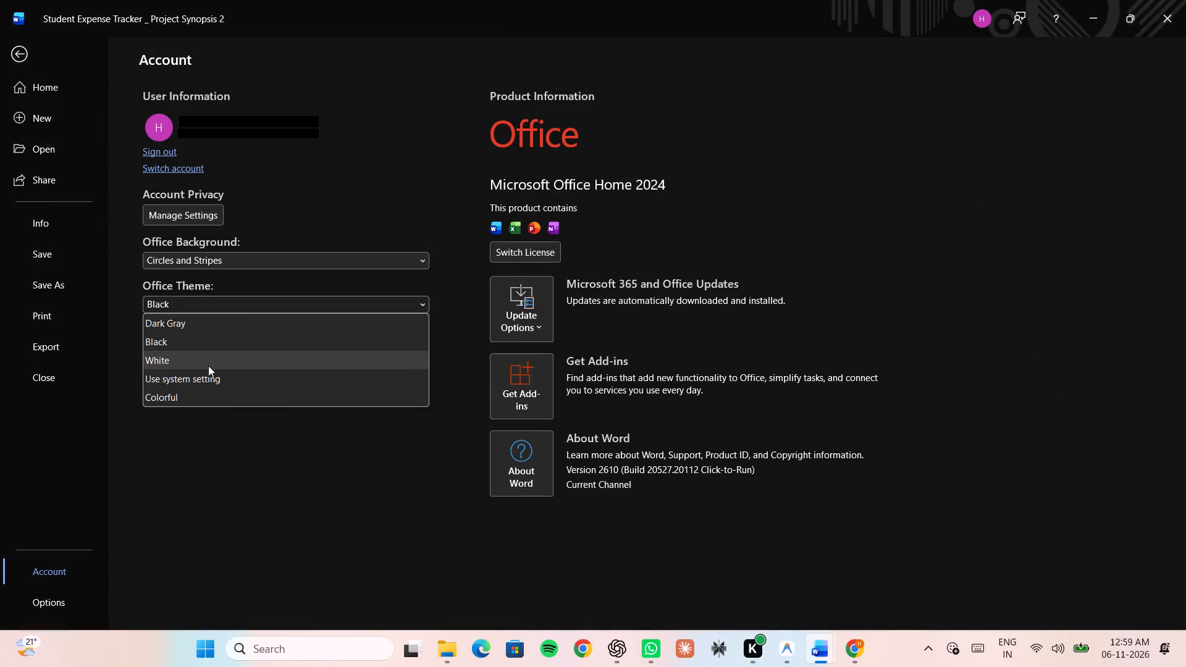
pyautogui.click(208, 366)
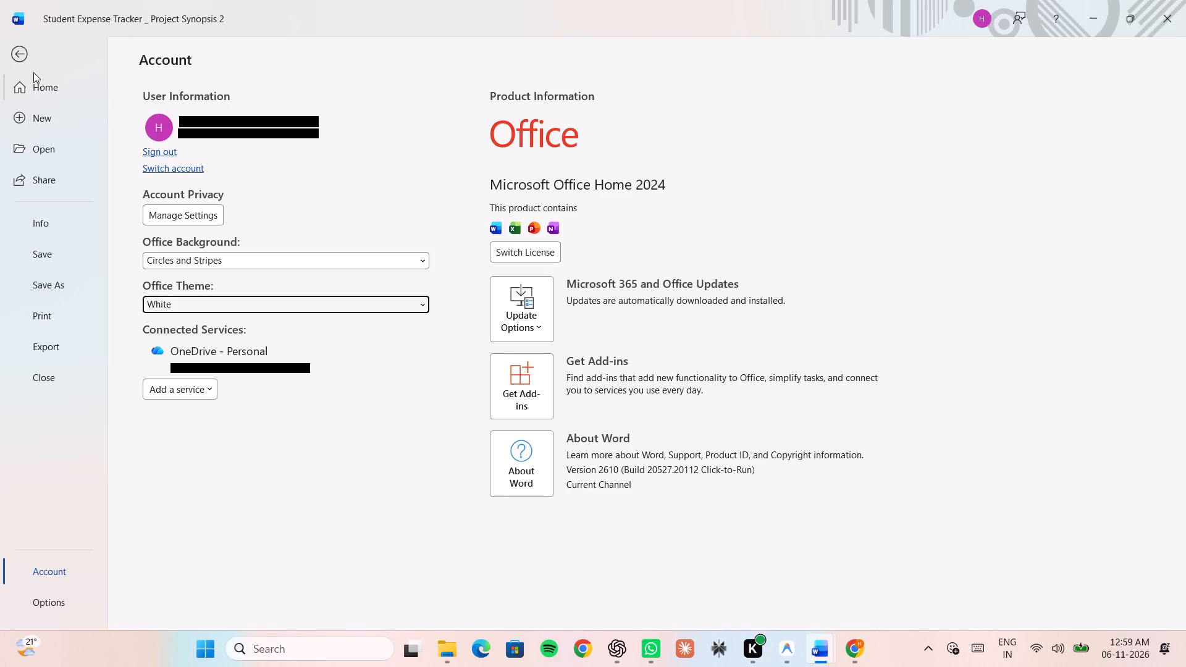
pyautogui.click(24, 64)
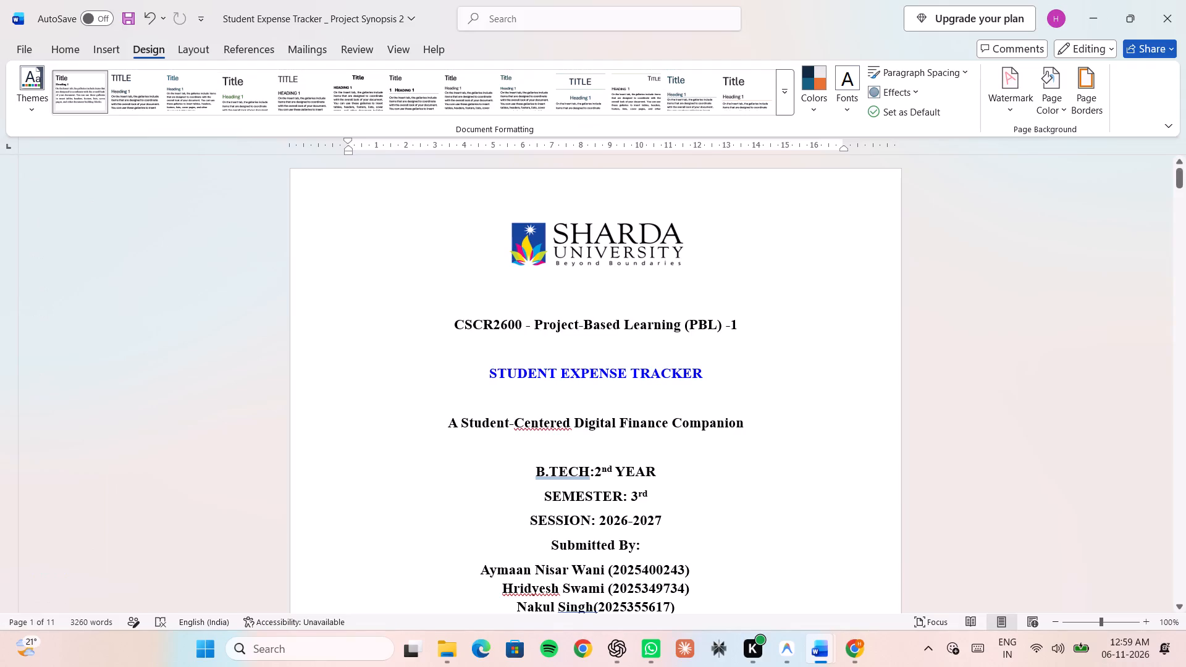
# Look through the whole report from the cover page to the last page to check the page background and layout.
pyautogui.scroll(-8, 545, 379)
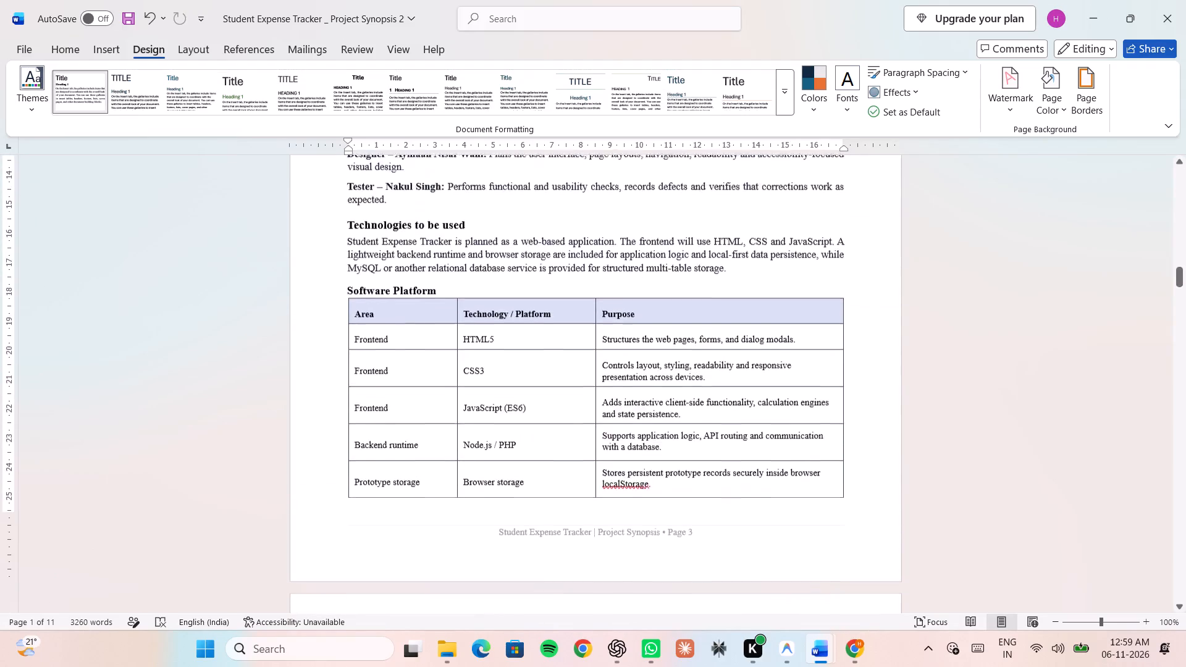
pyautogui.scroll(-12, 545, 379)
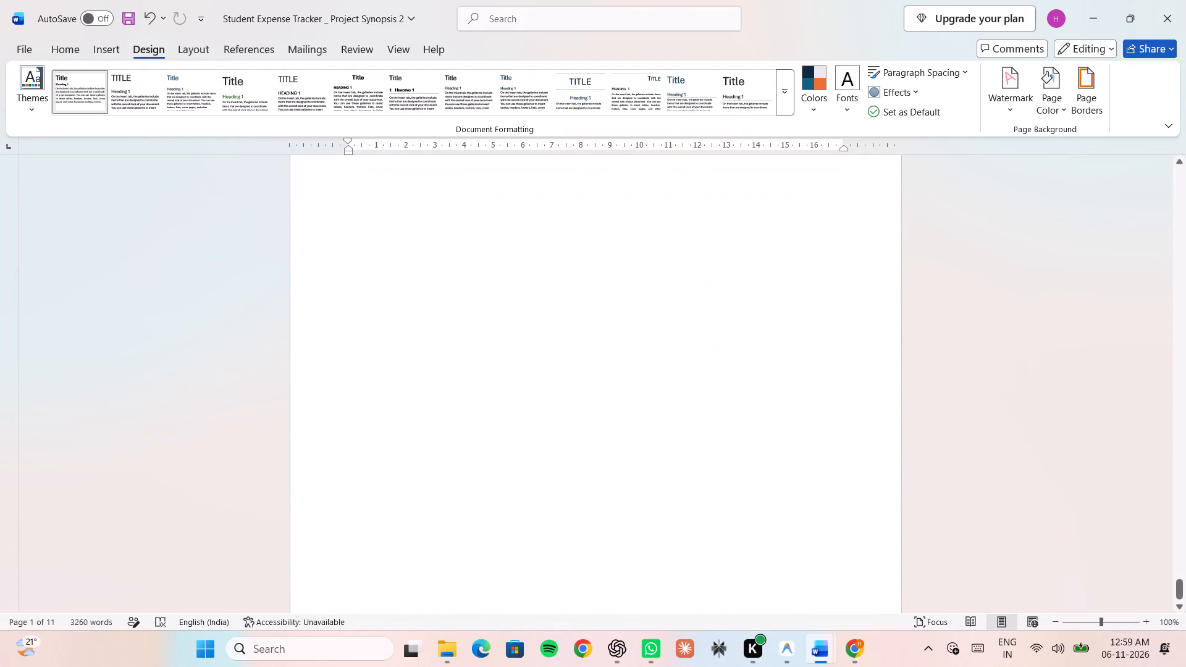
pyautogui.scroll(6, 545, 379)
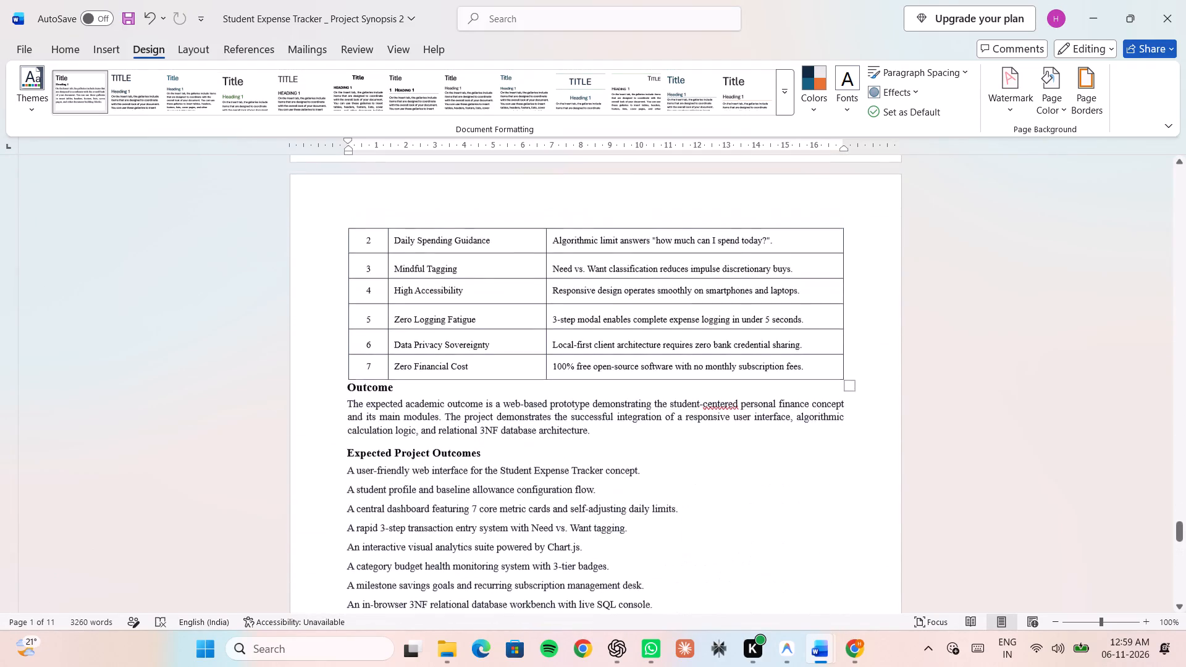
pyautogui.scroll(16, 545, 379)
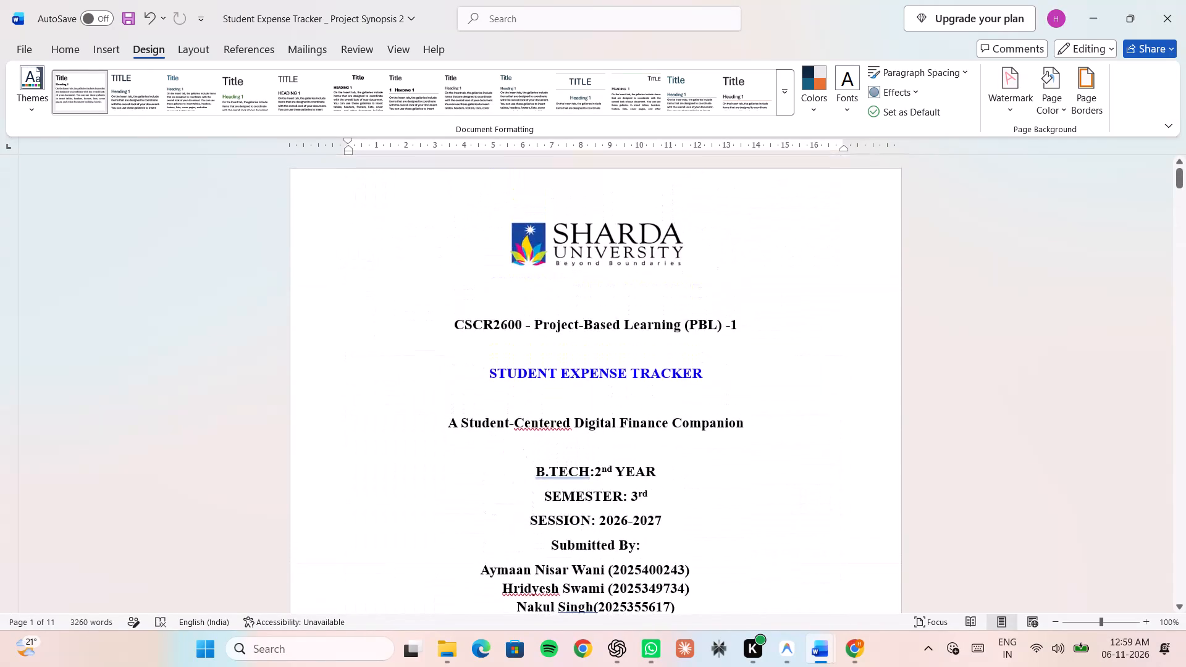
pyautogui.scroll(-2, 545, 379)
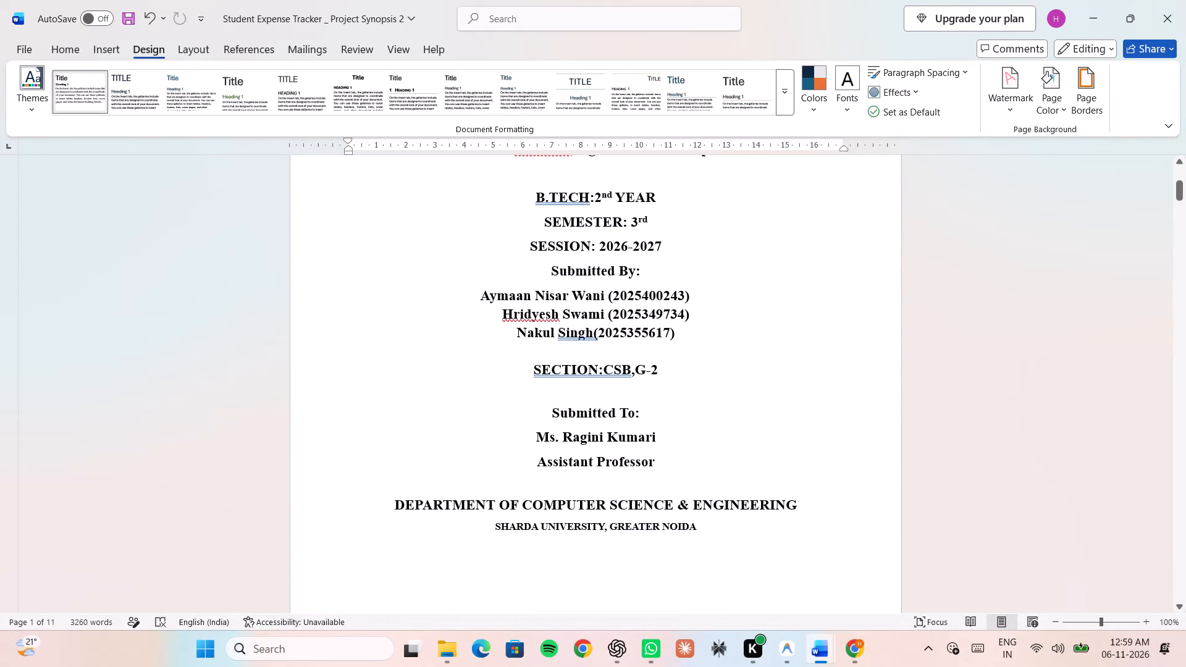
pyautogui.scroll(6, 545, 379)
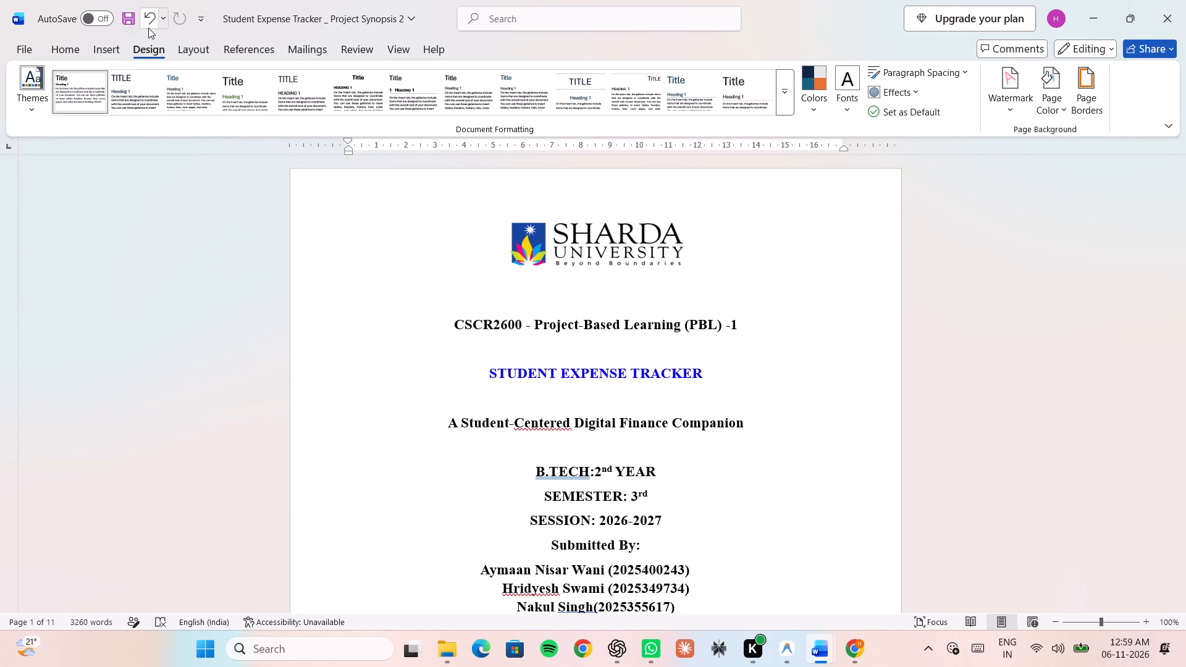
# Save the report to the Desktop as a Word Document named "Student Expense Tracker _ Project Synopsis" and minimise its window.
pyautogui.click(124, 23)
pyautogui.click(323, 258)
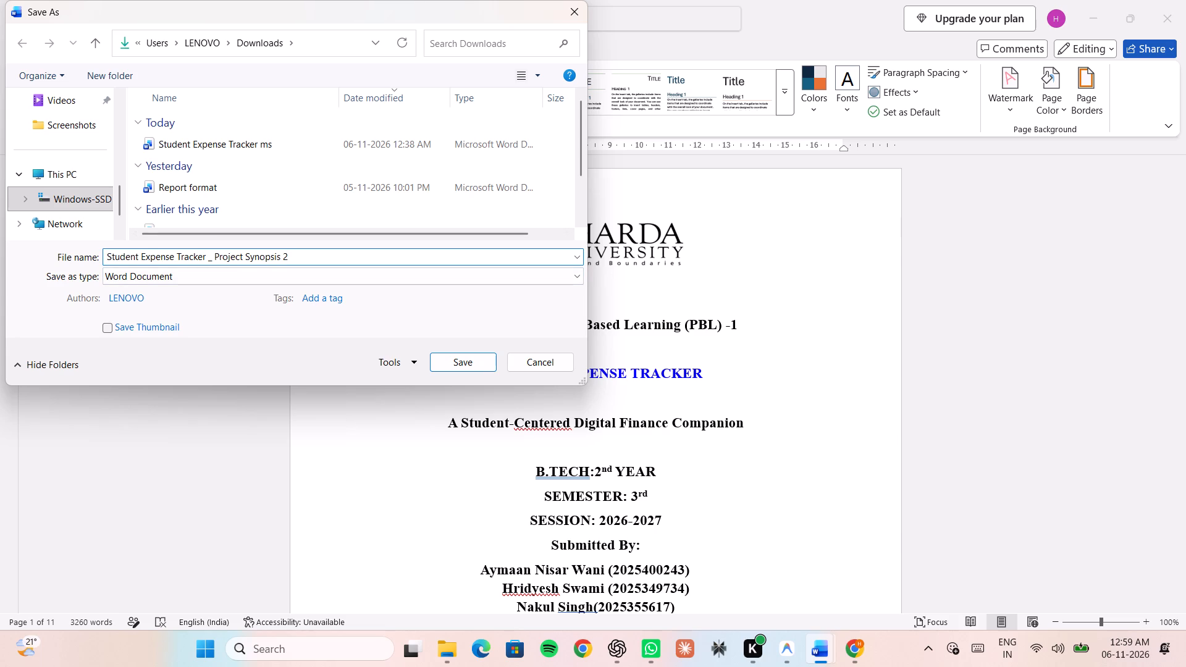
pyautogui.click(316, 283)
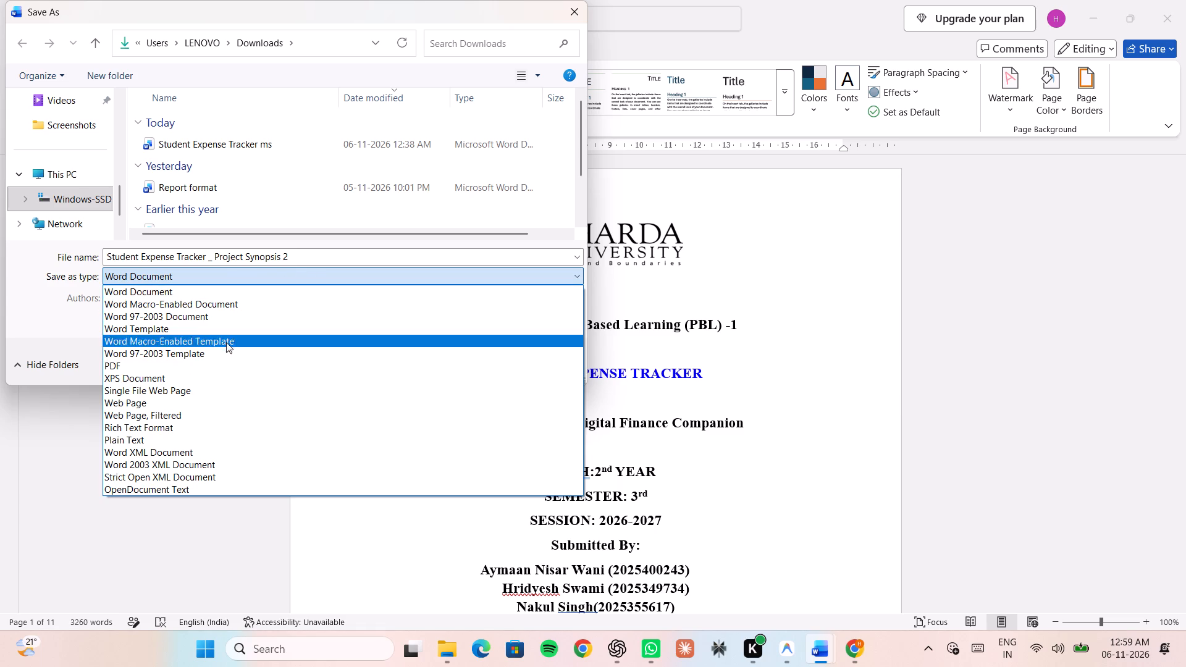
pyautogui.click(235, 287)
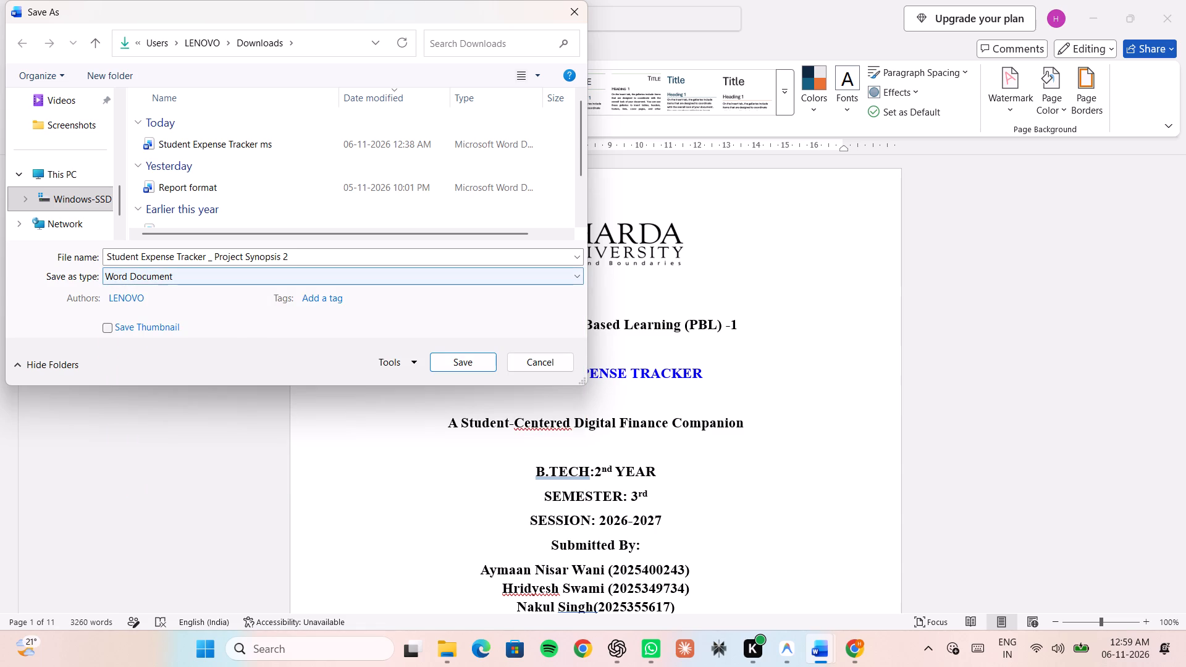
pyautogui.click(311, 250)
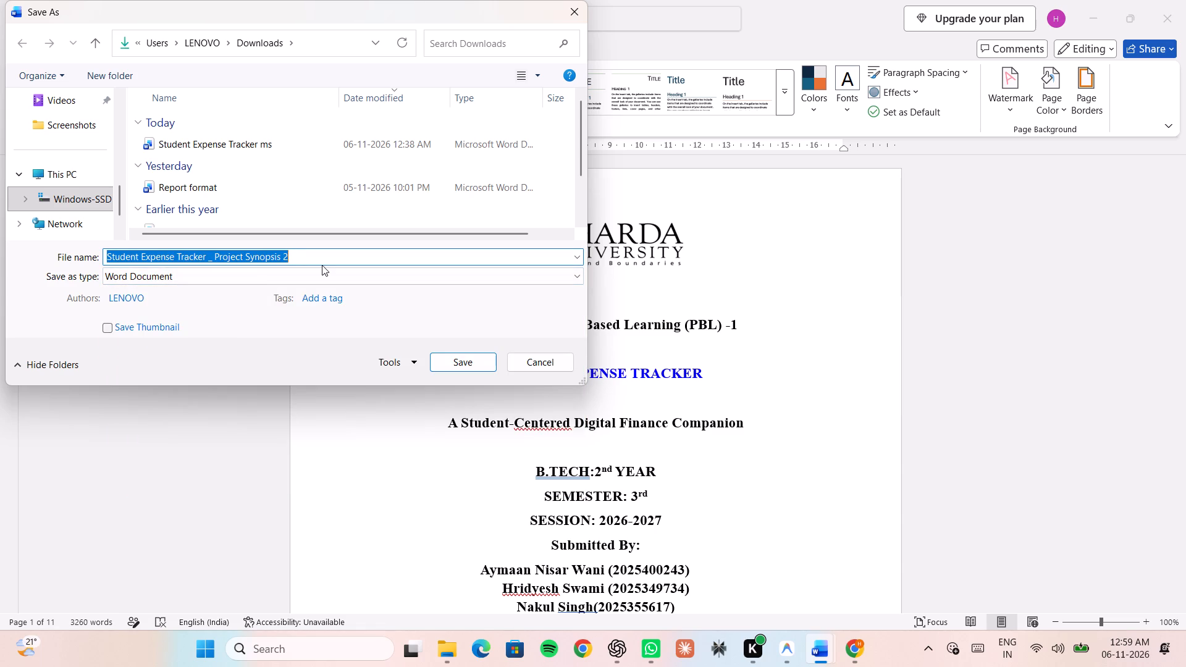
pyautogui.click(322, 265)
pyautogui.click(339, 258)
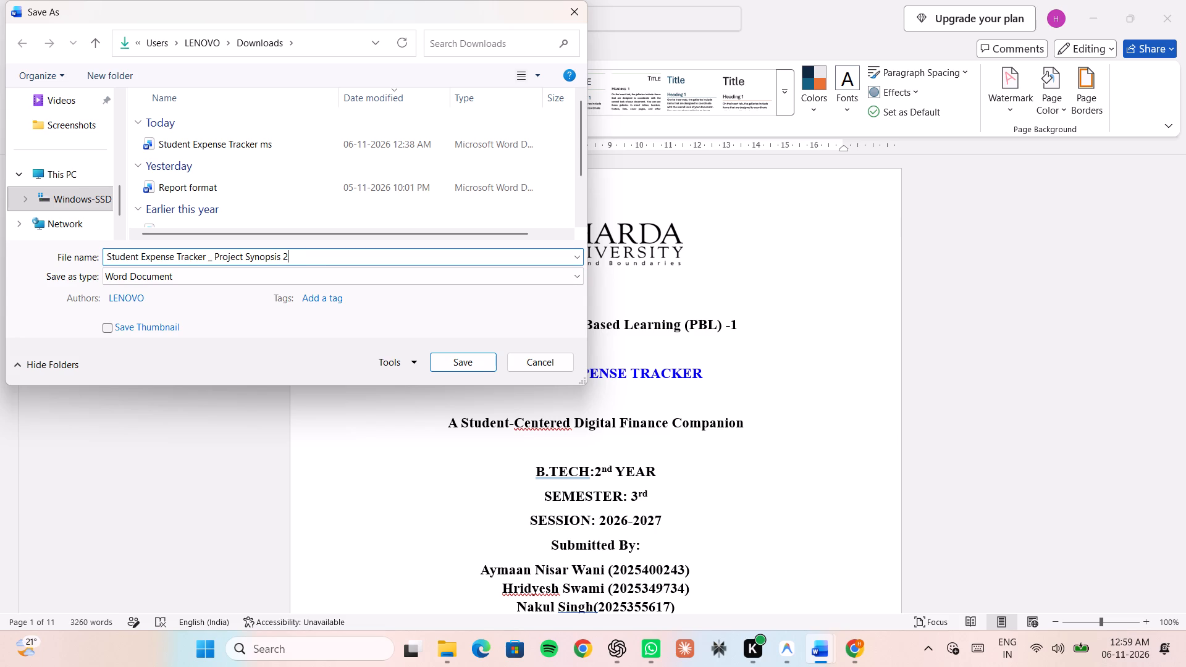
pyautogui.click(339, 258)
pyautogui.press('BackSpace')
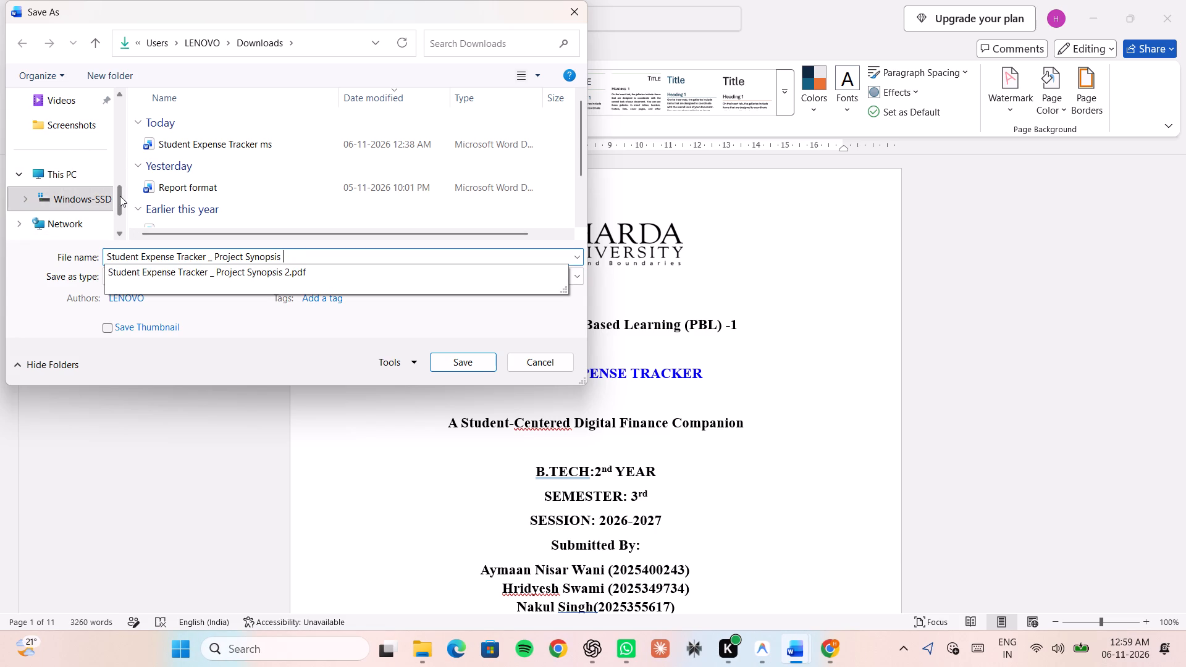
pyautogui.moveTo(120, 196); pyautogui.dragTo(125, 156)
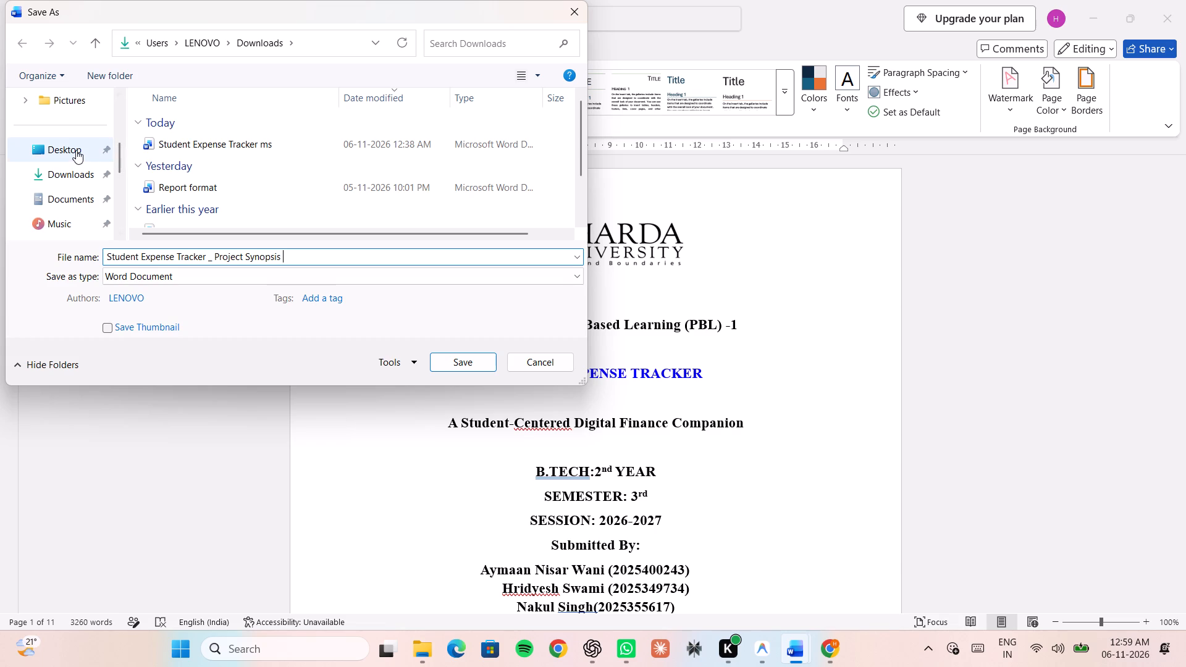
pyautogui.click(76, 150)
pyautogui.doubleClick(76, 150)
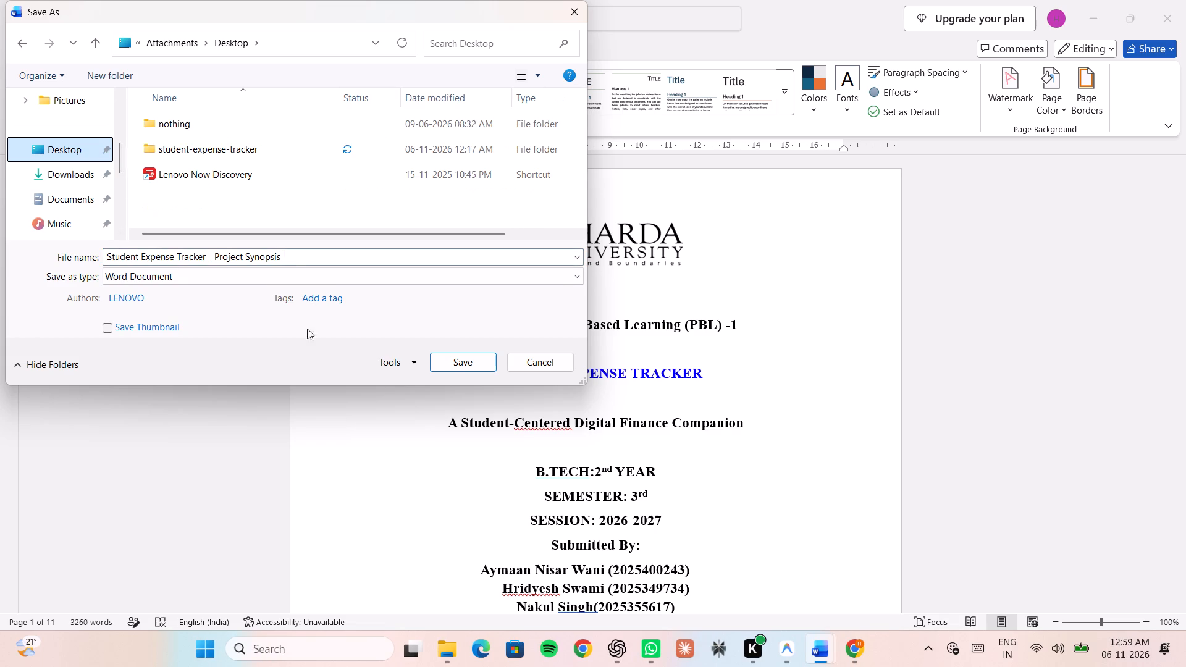
pyautogui.click(454, 365)
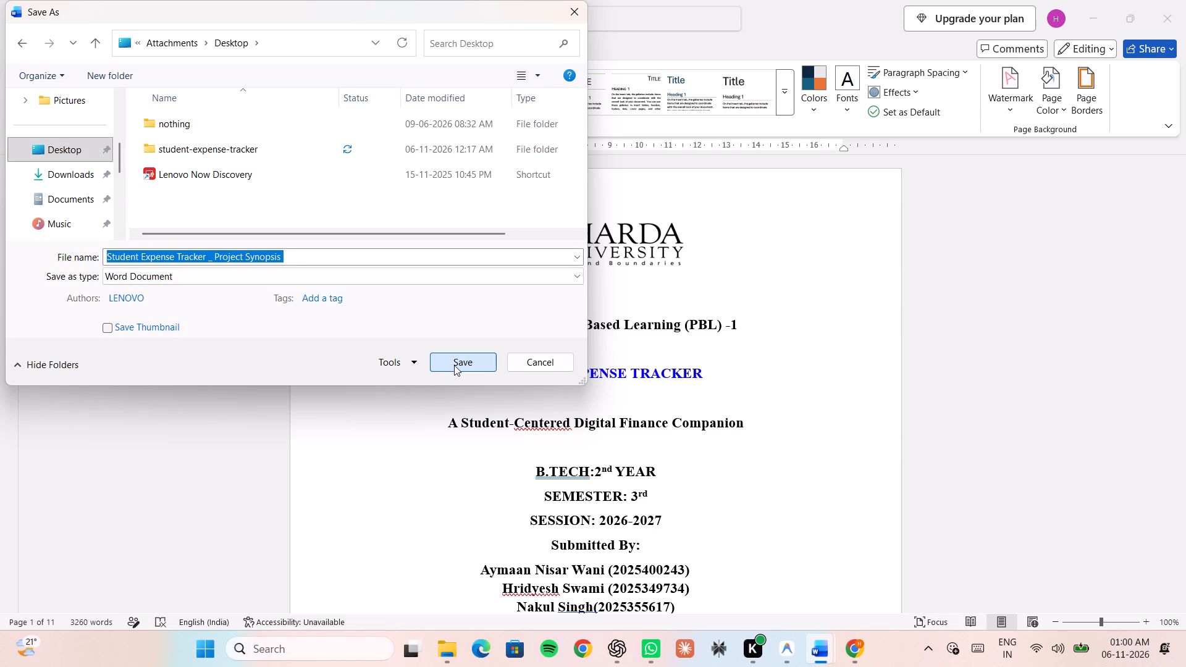
pyautogui.click(454, 365)
pyautogui.click(454, 365)
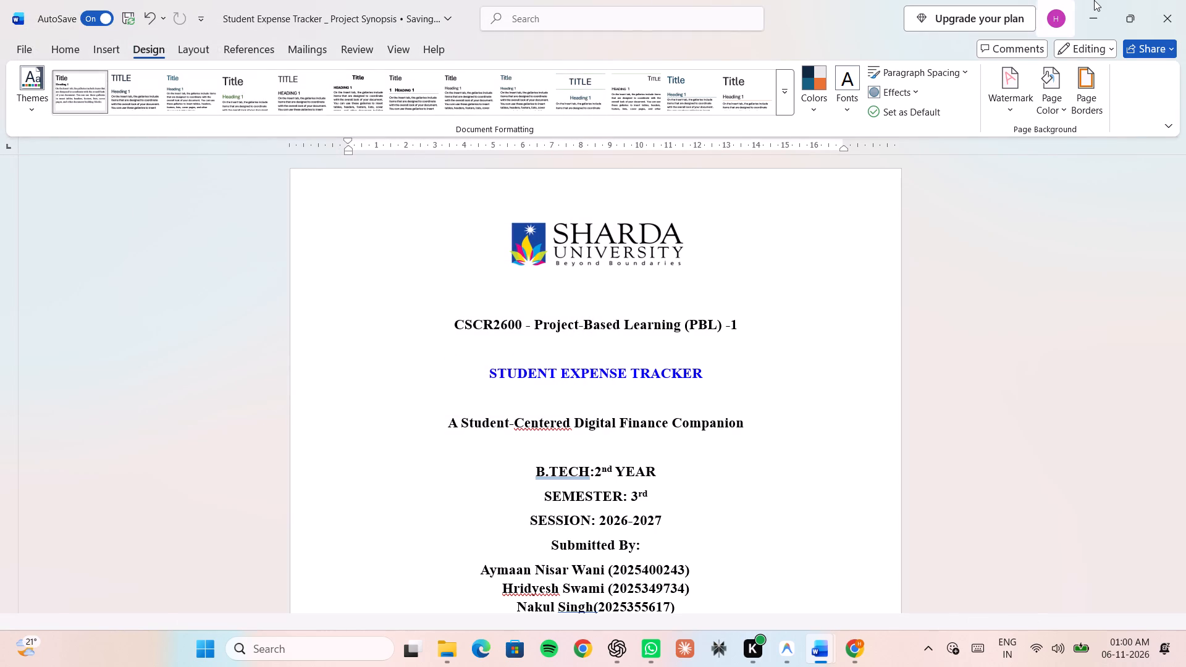
pyautogui.click(1094, 0)
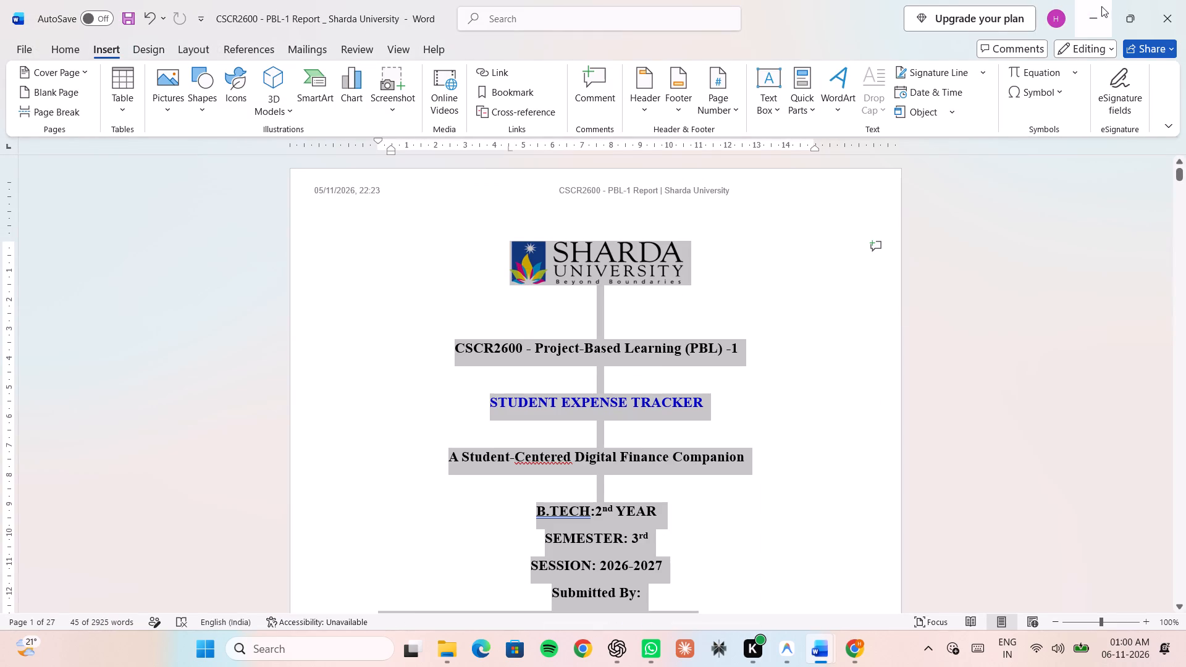
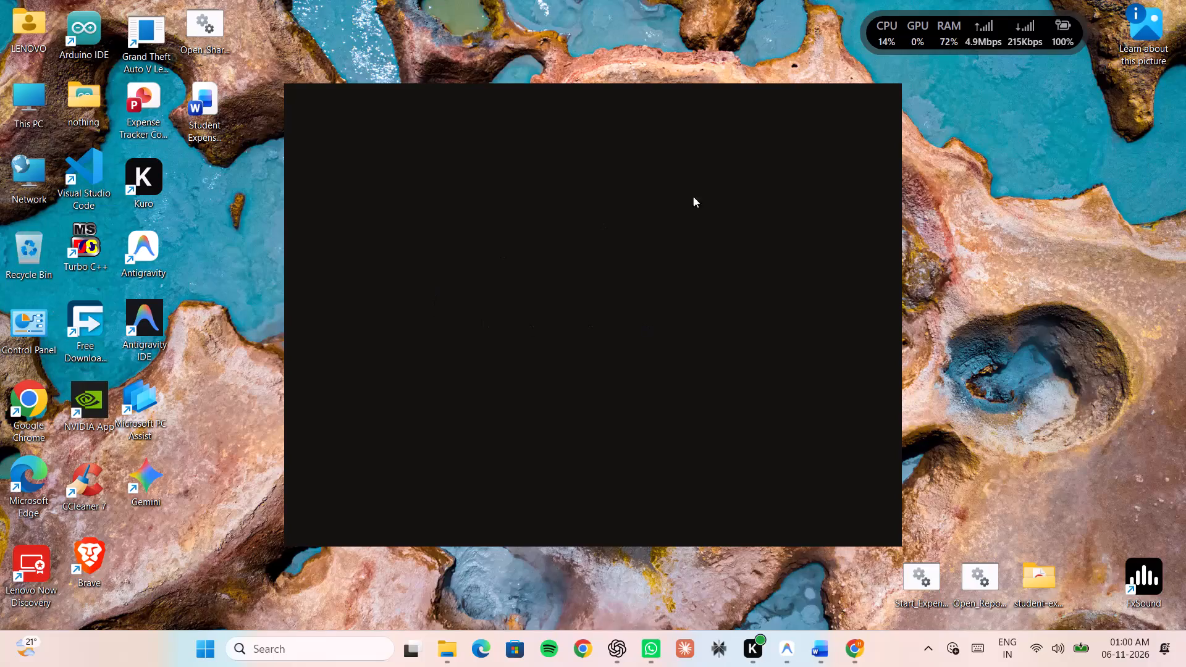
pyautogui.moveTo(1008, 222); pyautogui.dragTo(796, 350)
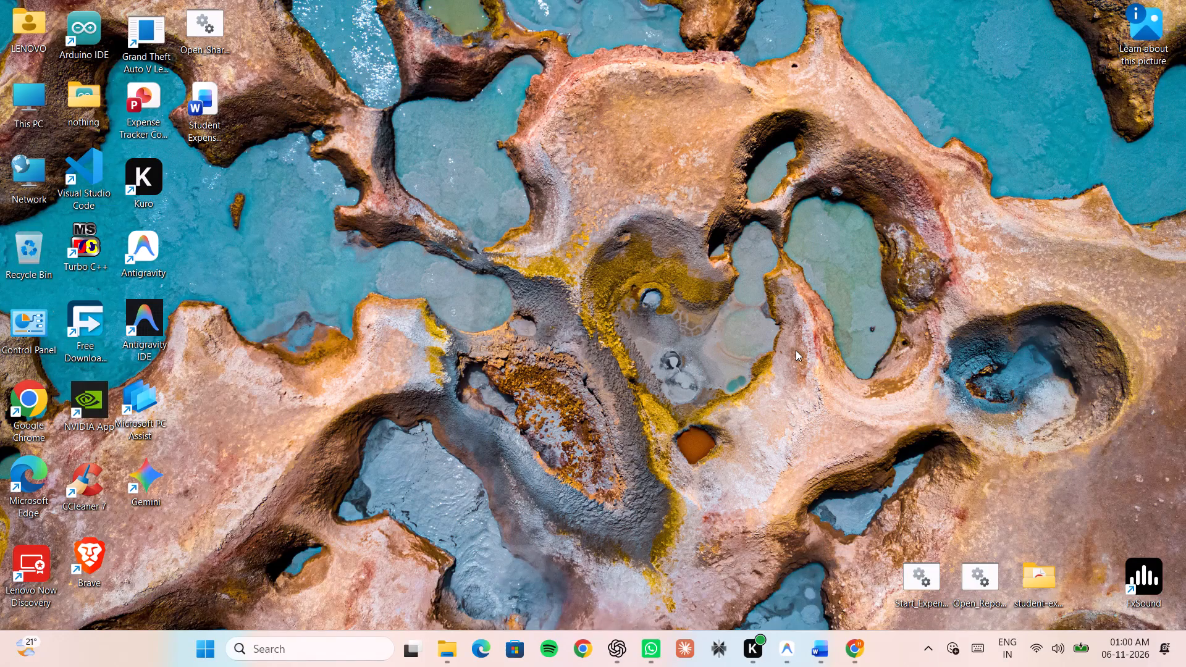
# Open the saved Student Expense Tracker synopsis from the desktop in Word and skim its pages, ending back at the cover page.
pyautogui.doubleClick(214, 123)
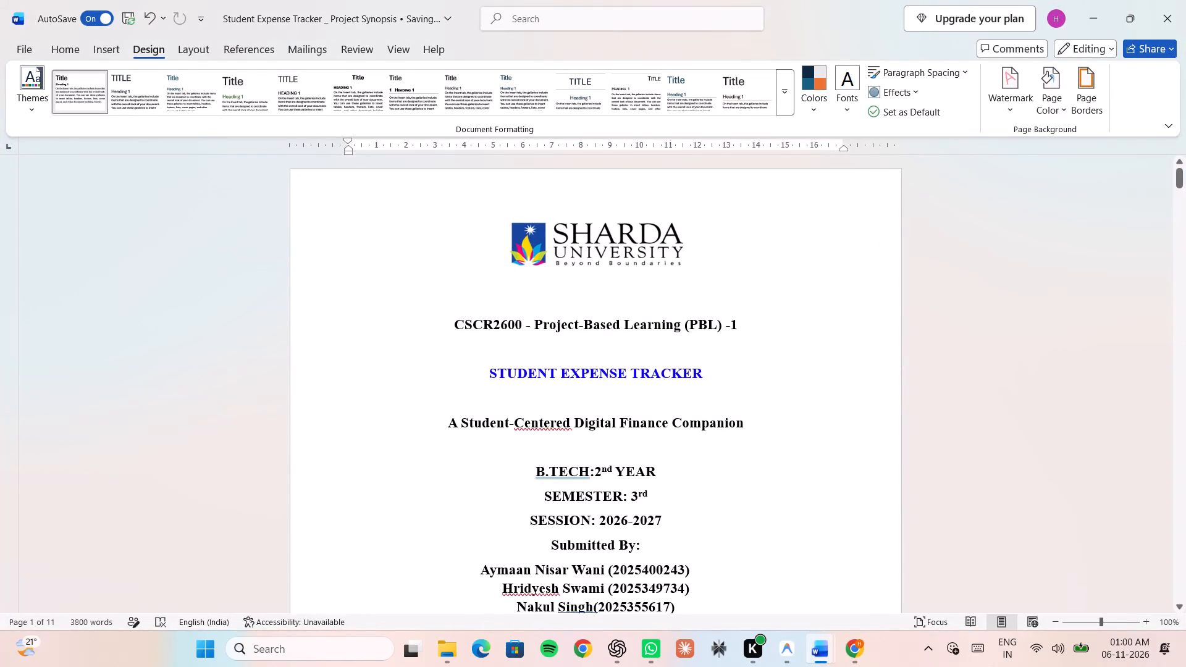
pyautogui.scroll(-16, 476, 311)
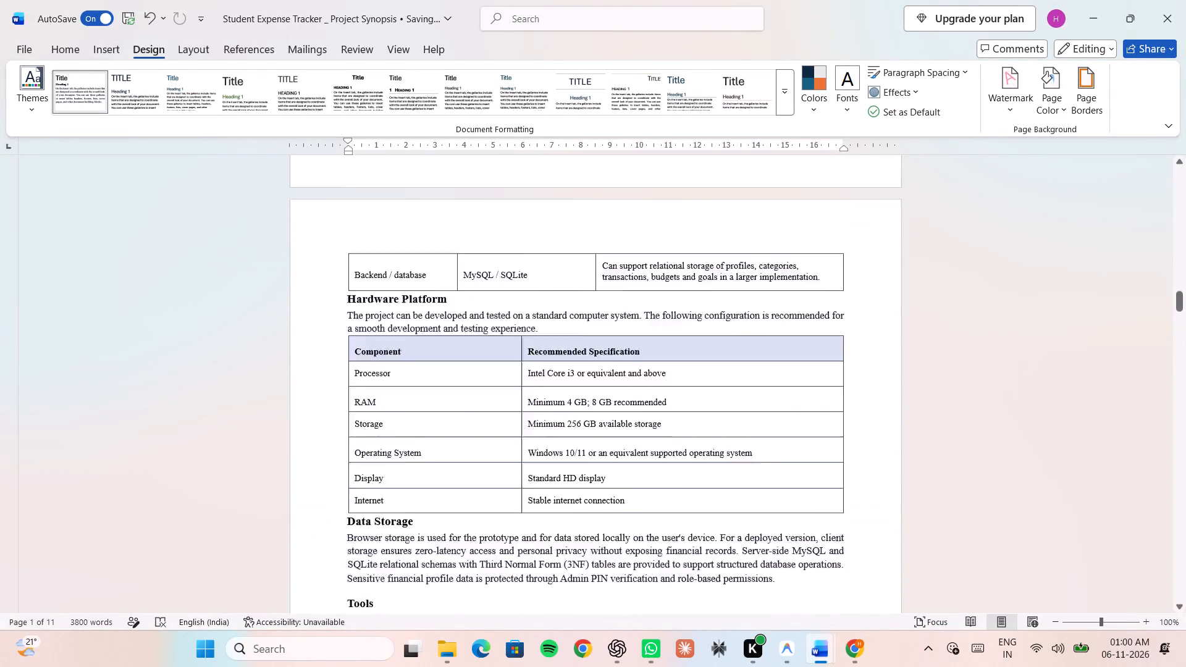
pyautogui.scroll(-18, 476, 311)
pyautogui.scroll(18, 476, 311)
pyautogui.scroll(7, 476, 311)
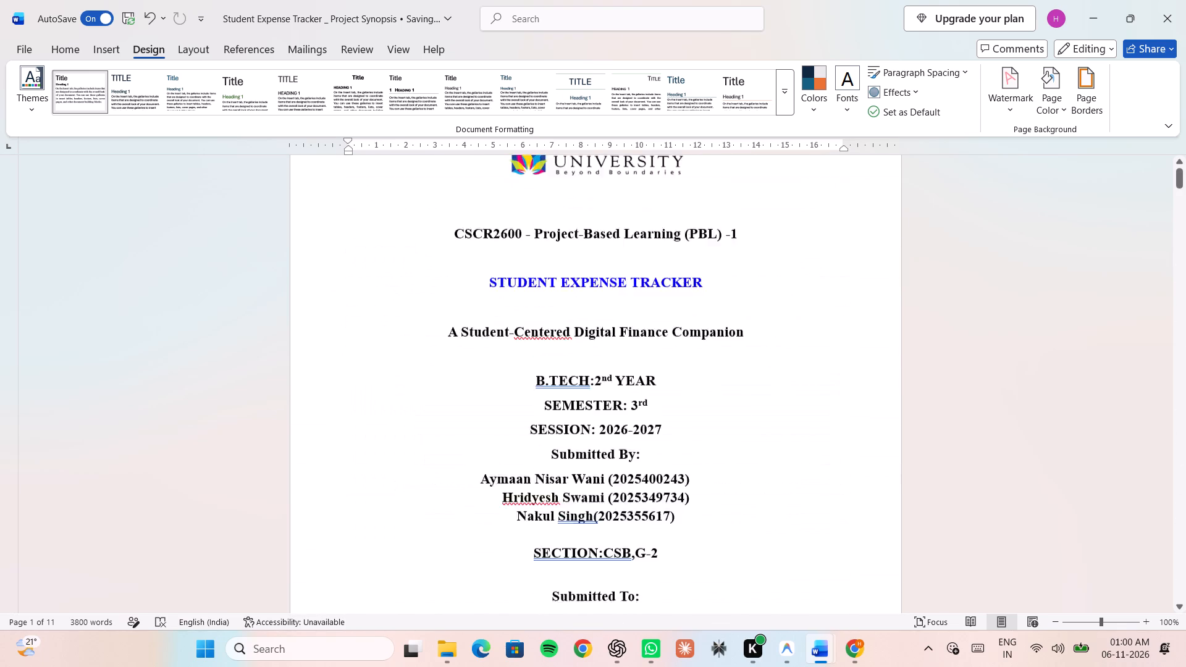
pyautogui.scroll(1, 476, 311)
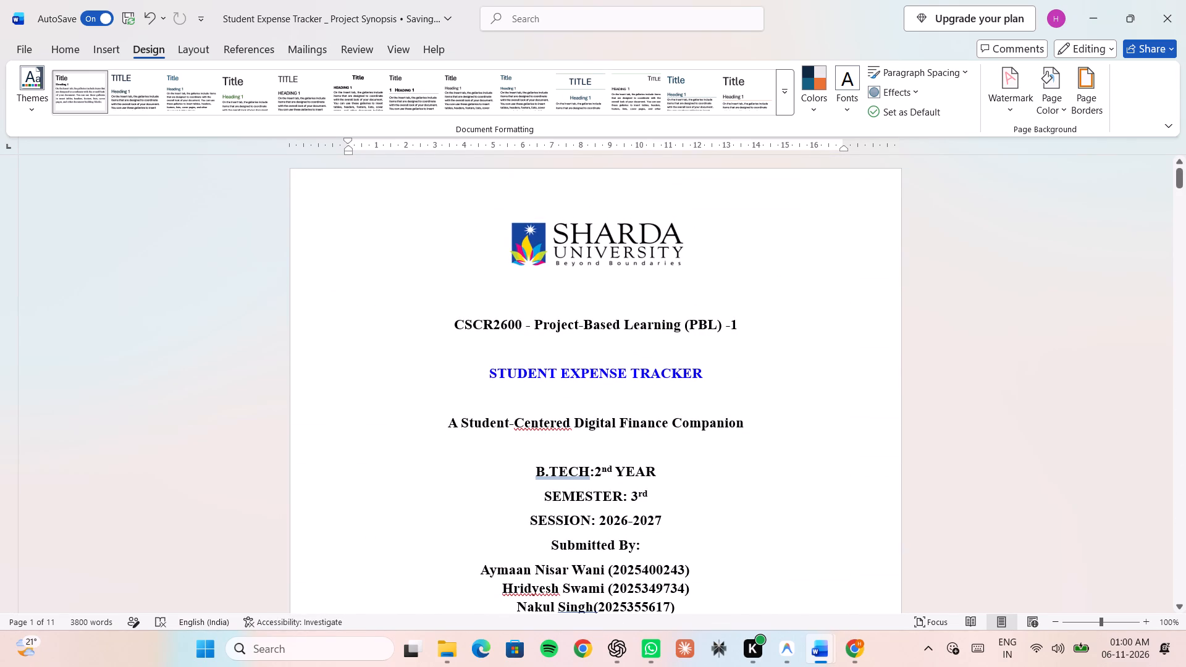
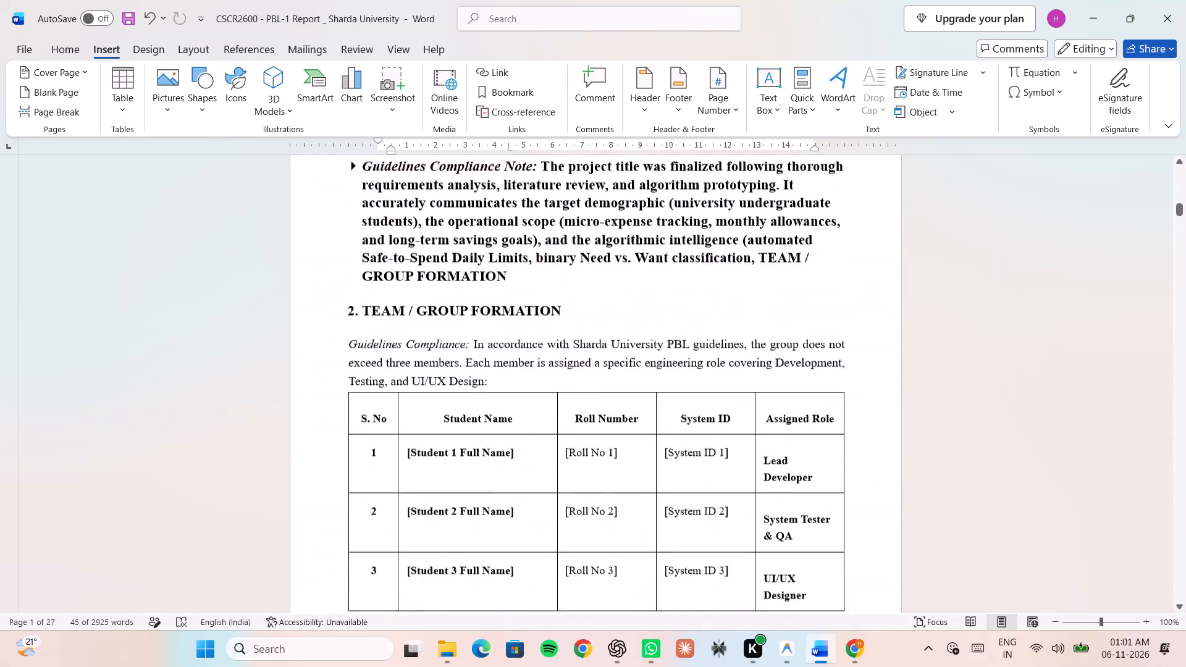
# Close the "CSCR2600 - PBL-1 Report _ Sharda University" document.
pyautogui.scroll(6, 657, 367)
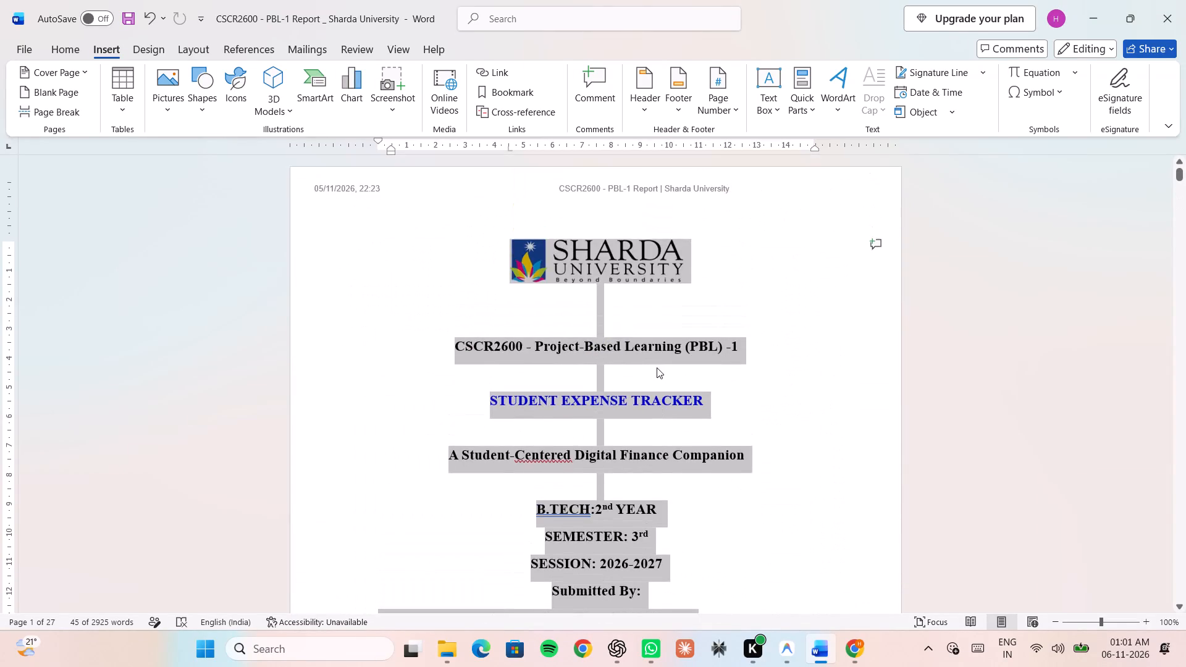
pyautogui.click(1185, 0)
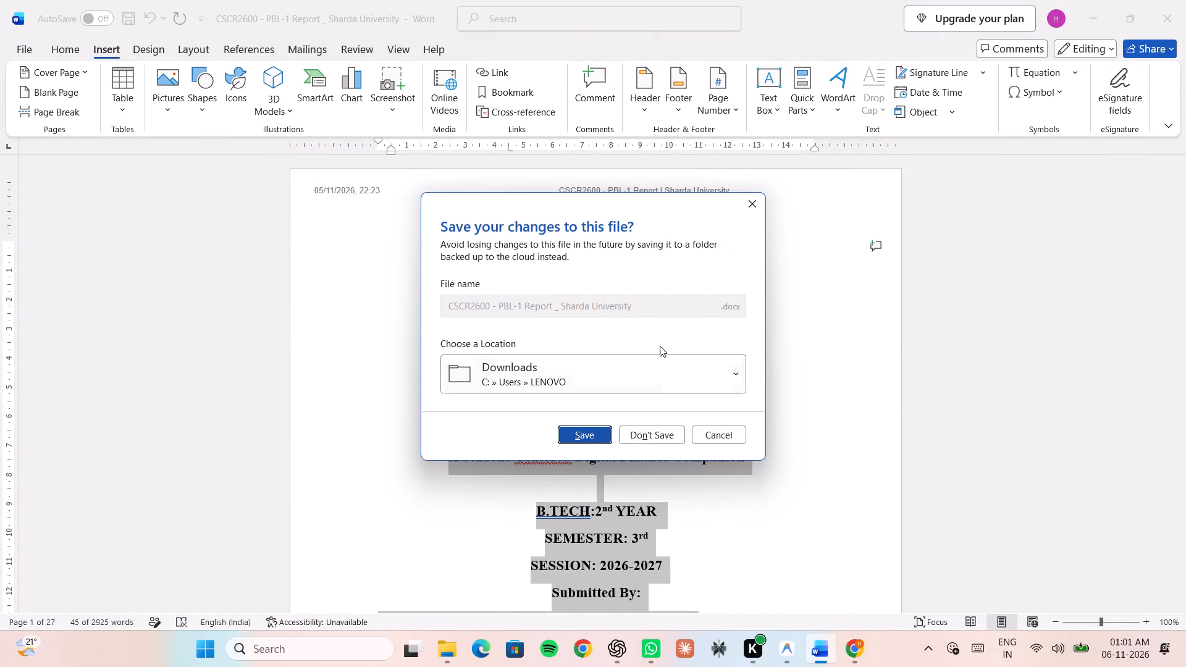
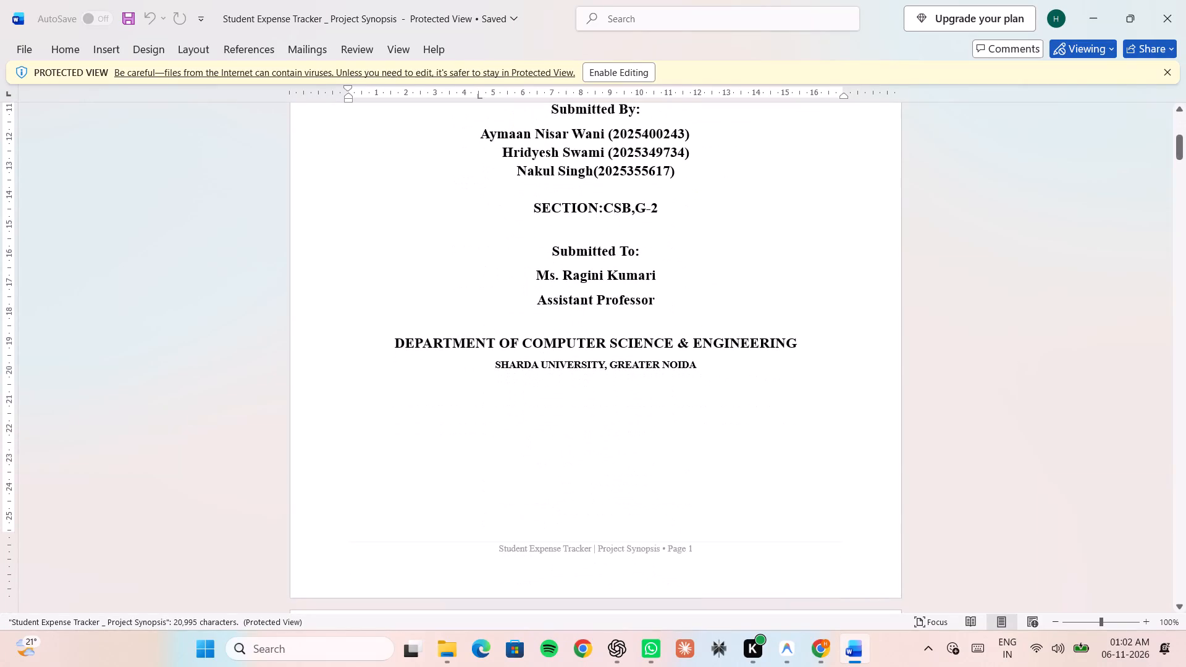
# Review the project synopsis from the cover page through the table of contents to the team and technologies sections.
pyautogui.scroll(-4, 647, 411)
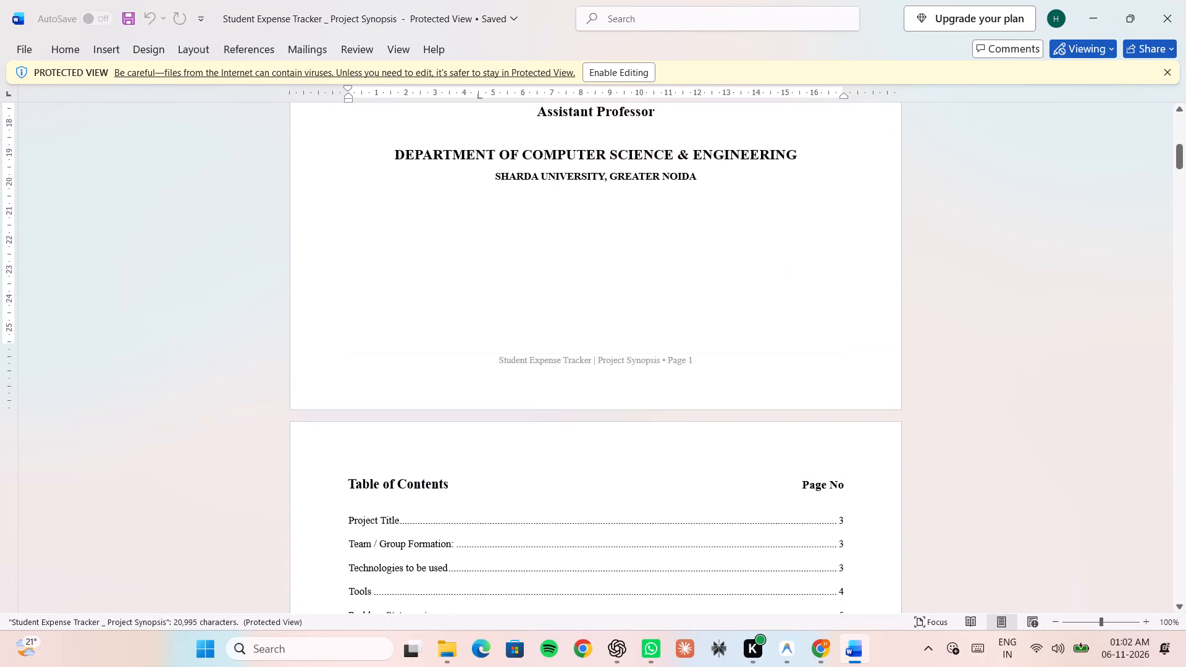
pyautogui.scroll(-5, 647, 411)
pyautogui.scroll(1, 647, 411)
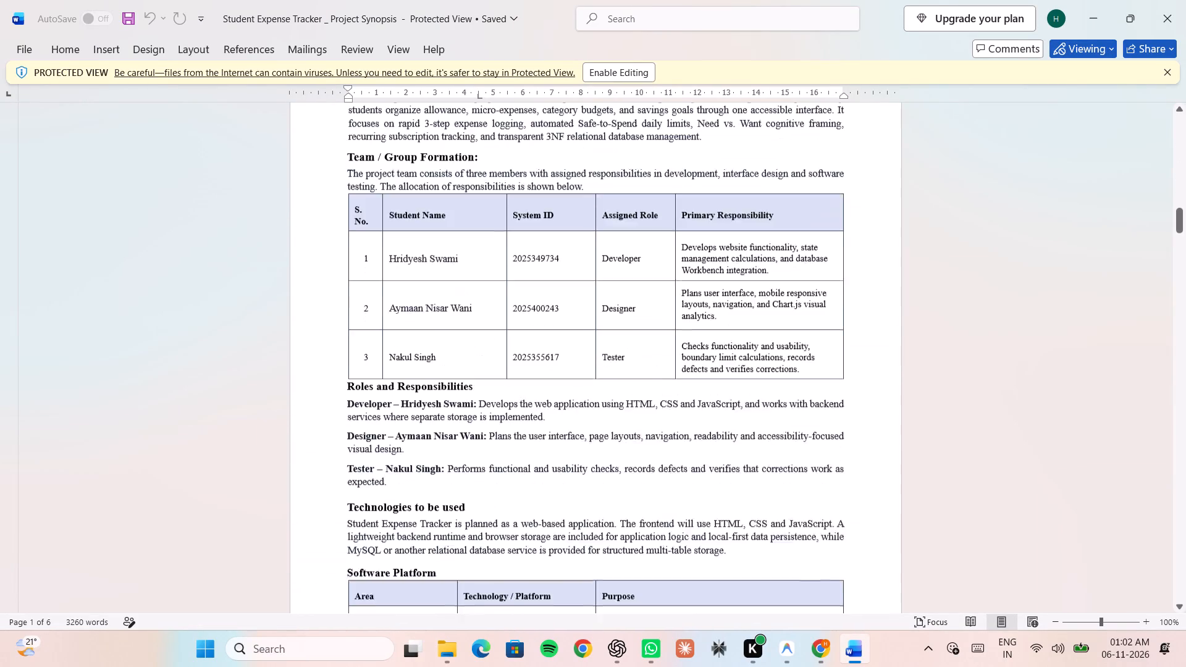
pyautogui.scroll(4, 647, 411)
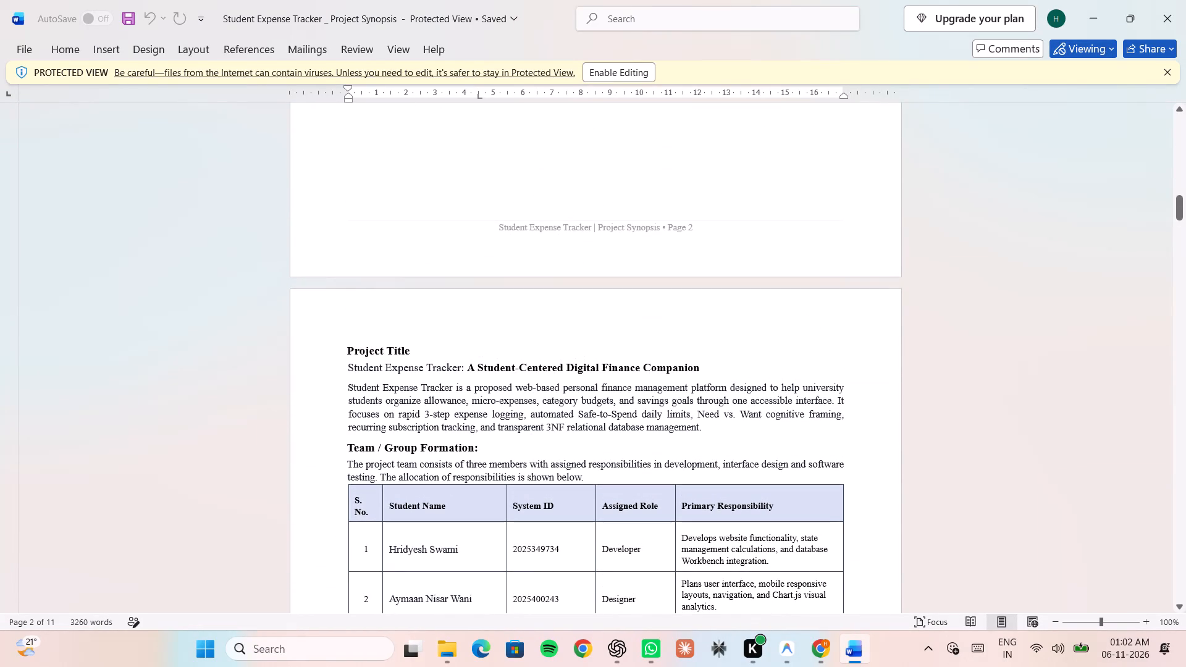
pyautogui.scroll(10, 647, 411)
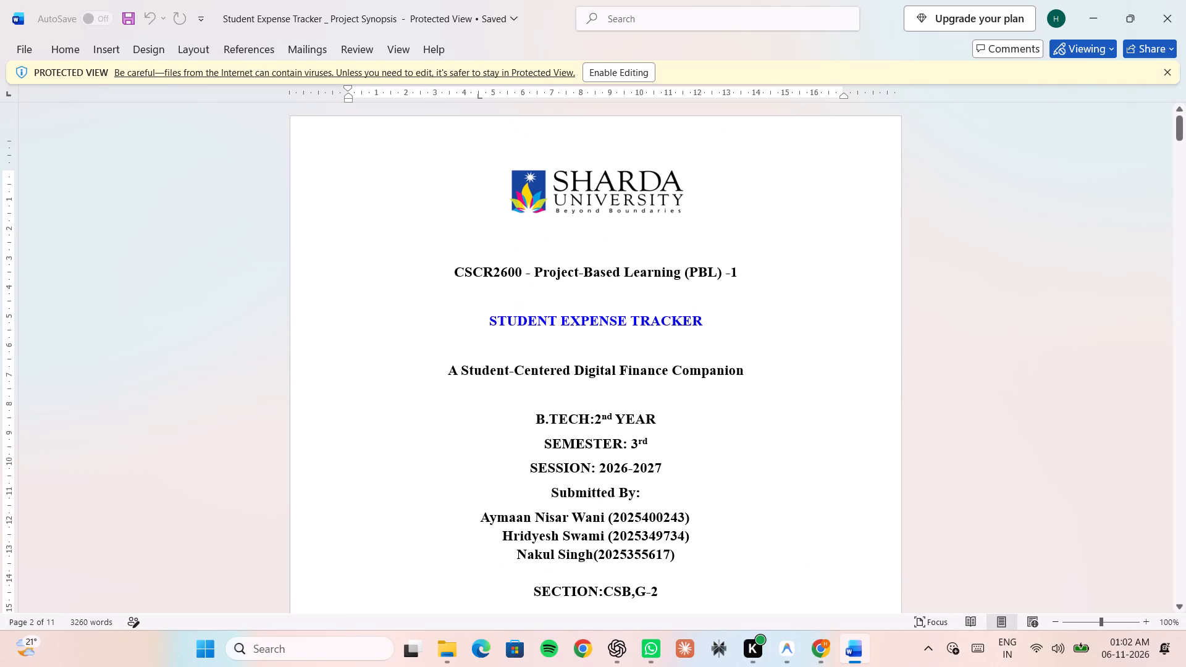
pyautogui.scroll(2, 647, 411)
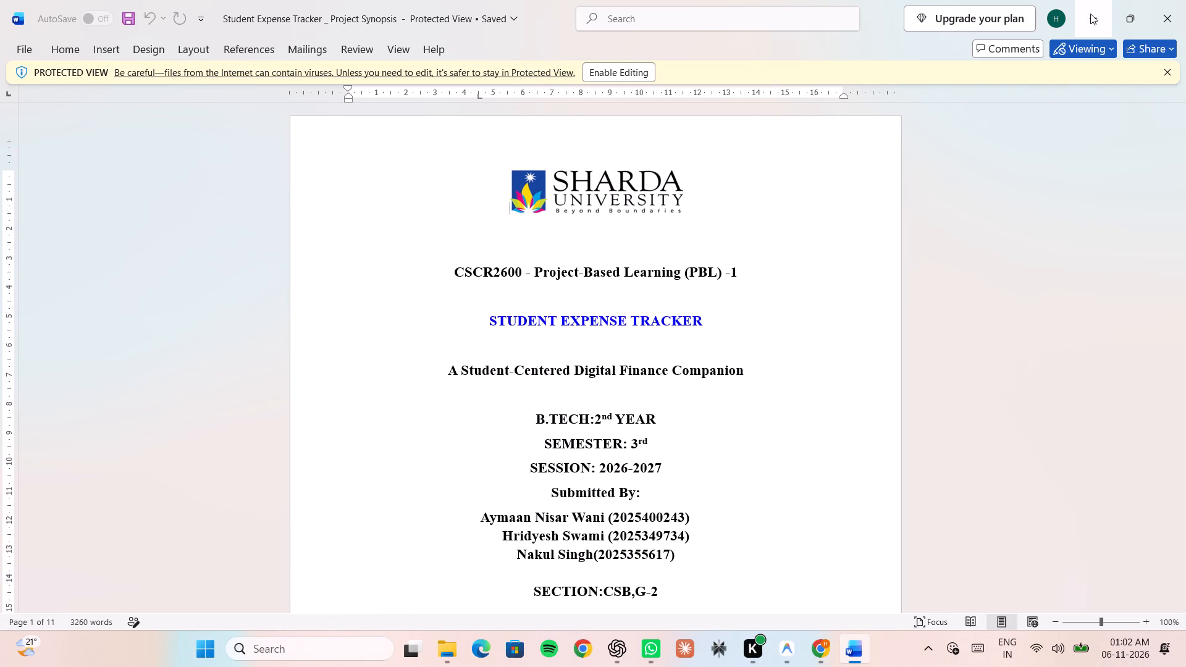
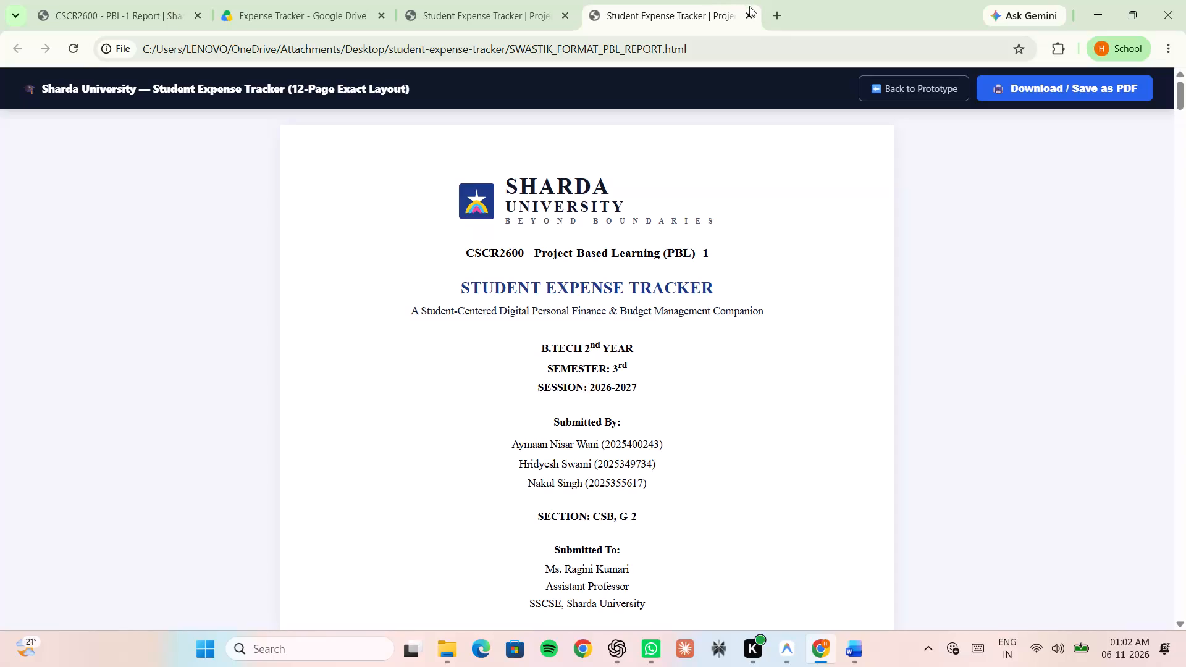
# Close the two Student Expense Tracker project pages open in the browser, leaving the Expense Tracker Drive folder showing.
pyautogui.click(752, 13)
pyautogui.click(563, 14)
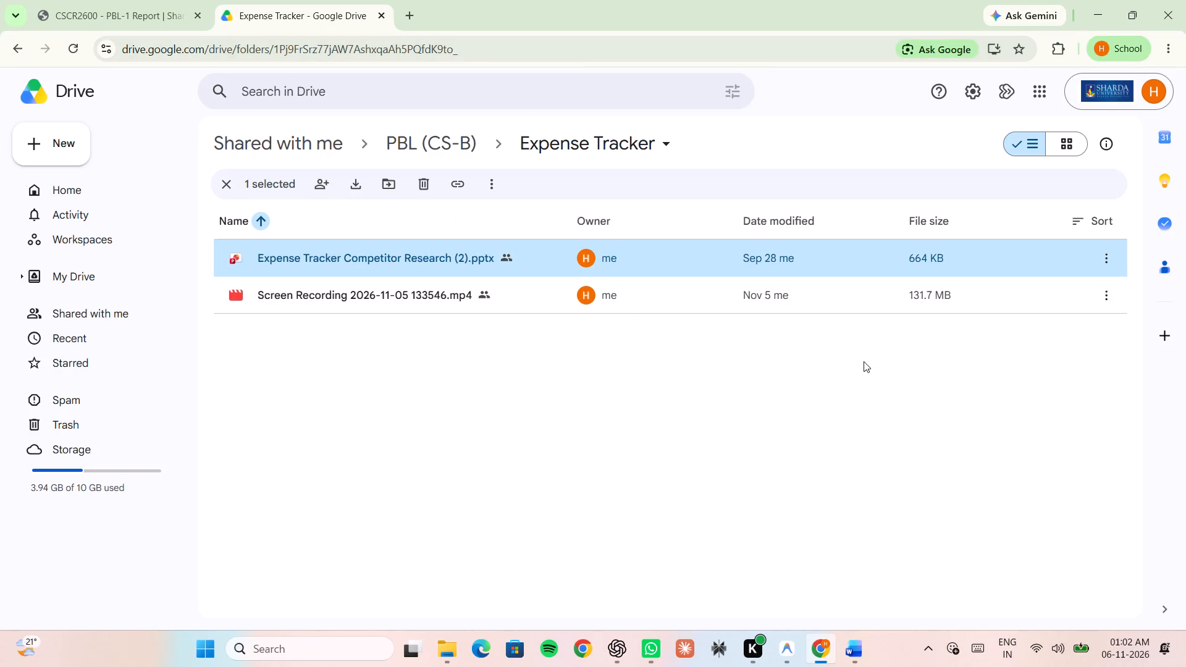
# Move Screen Recording 2026-11-05 133546.mp4 from the Expense Tracker Drive folder to the trash.
pyautogui.click(1101, 301)
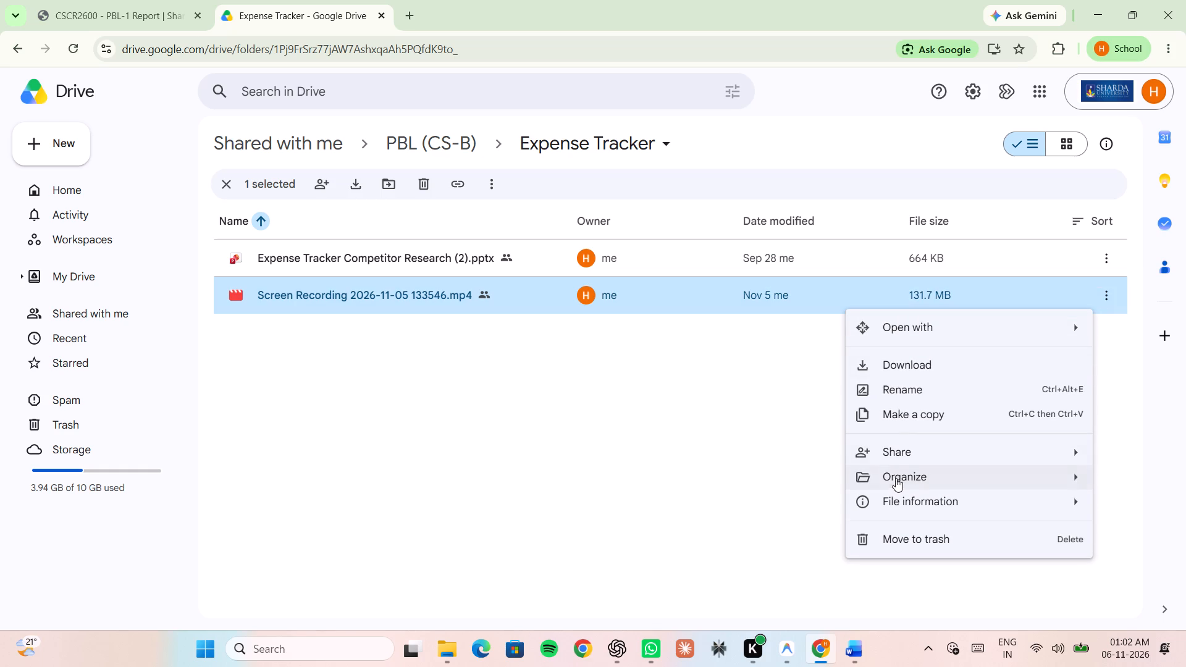
pyautogui.click(910, 548)
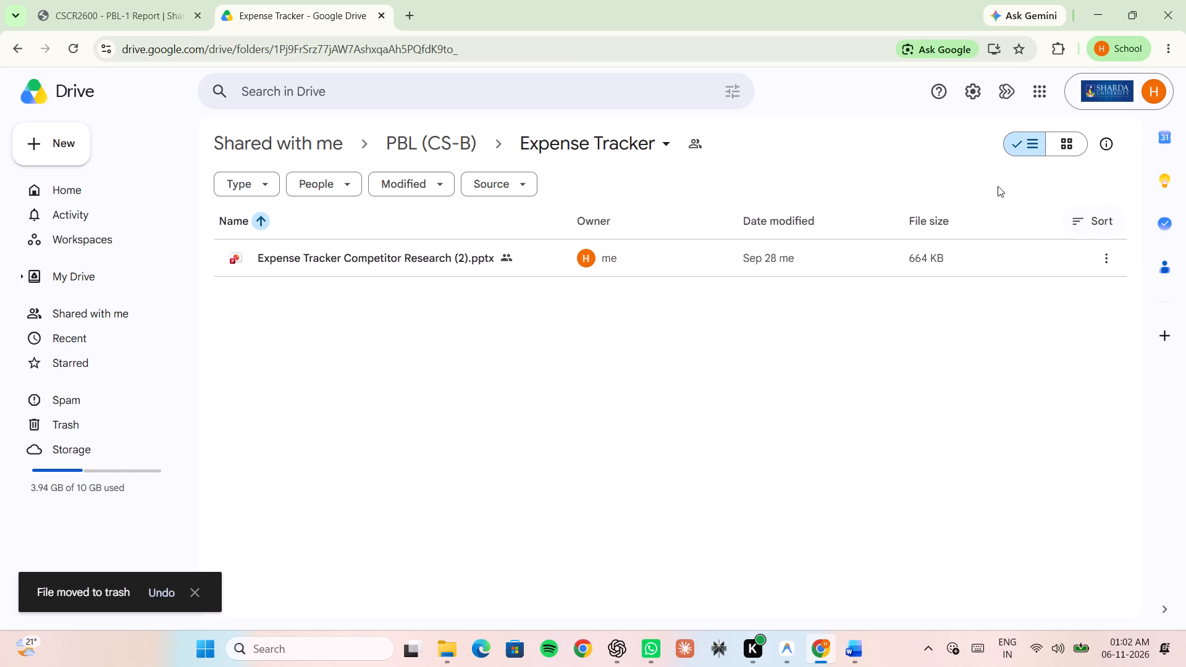
# Upload the Student Expense Tracker _ Project Synopsis Word document from the Desktop to the Expense Tracker Drive folder.
pyautogui.click(37, 133)
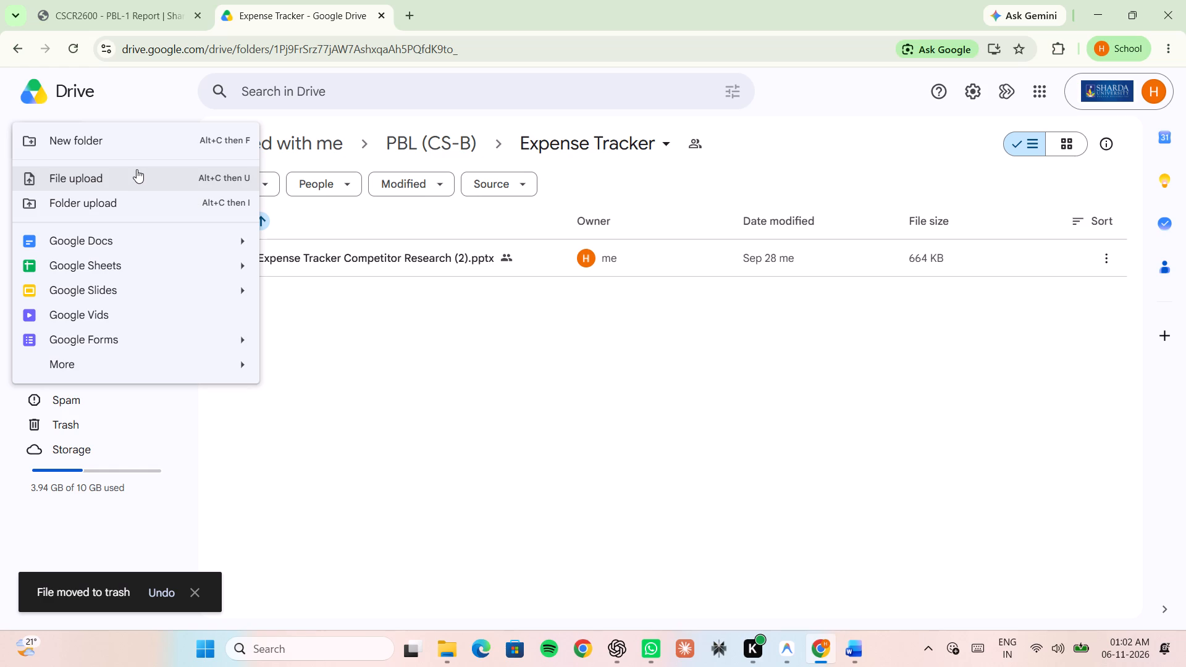
pyautogui.click(137, 169)
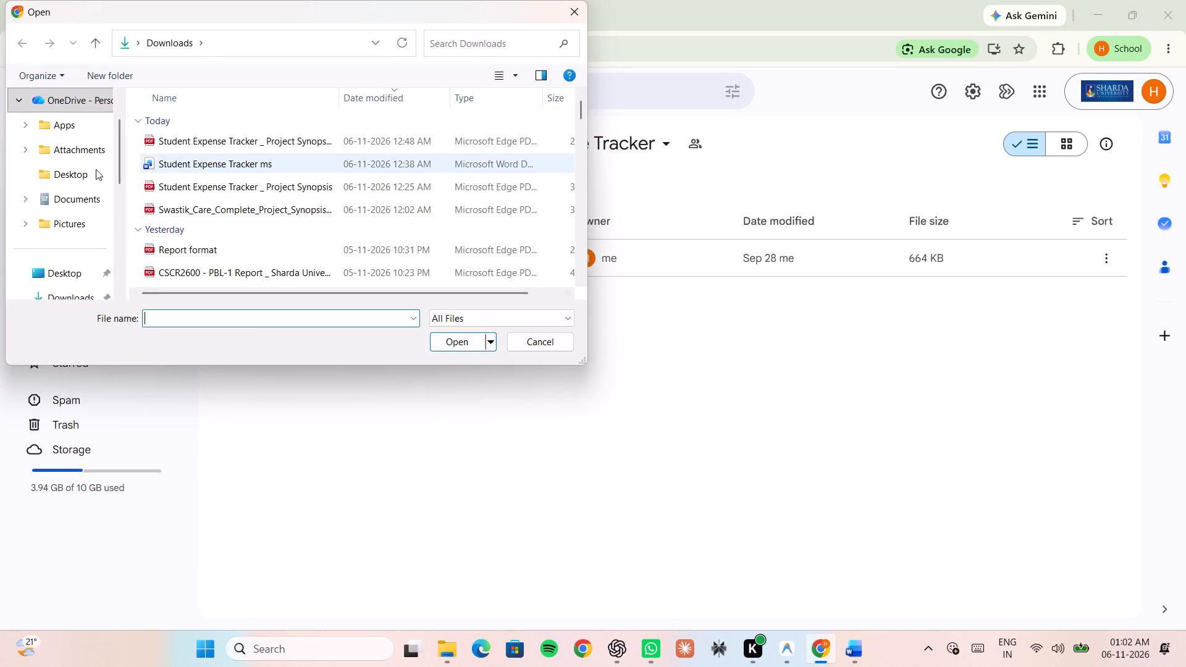
pyautogui.click(61, 264)
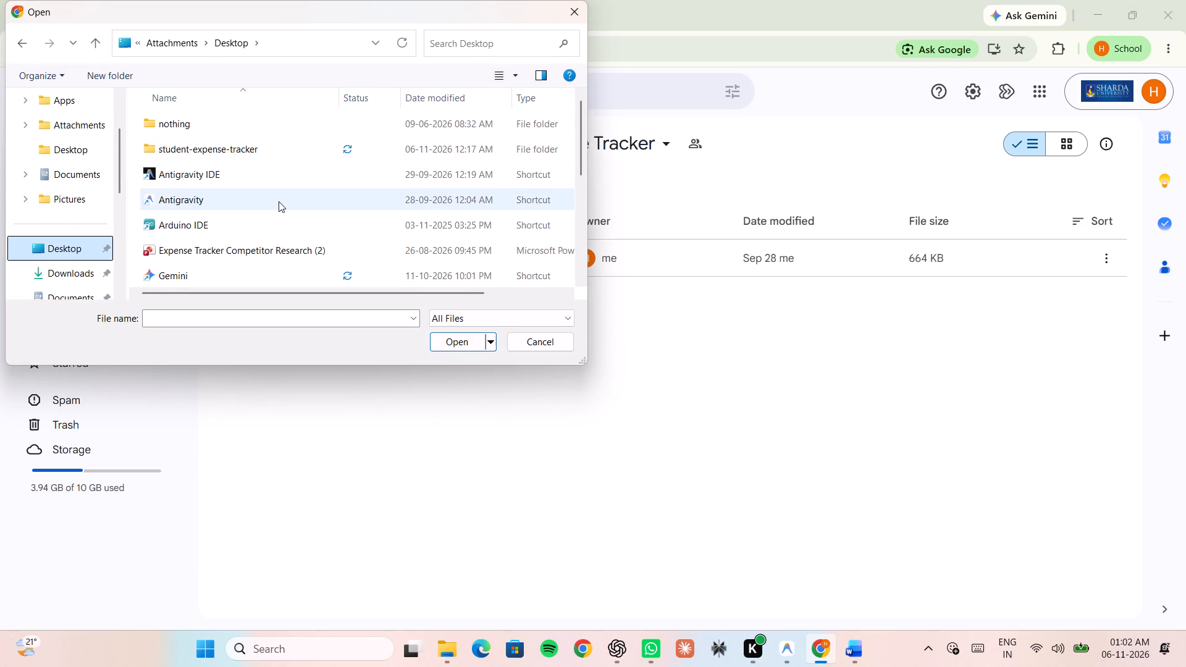
pyautogui.scroll(-2, 279, 201)
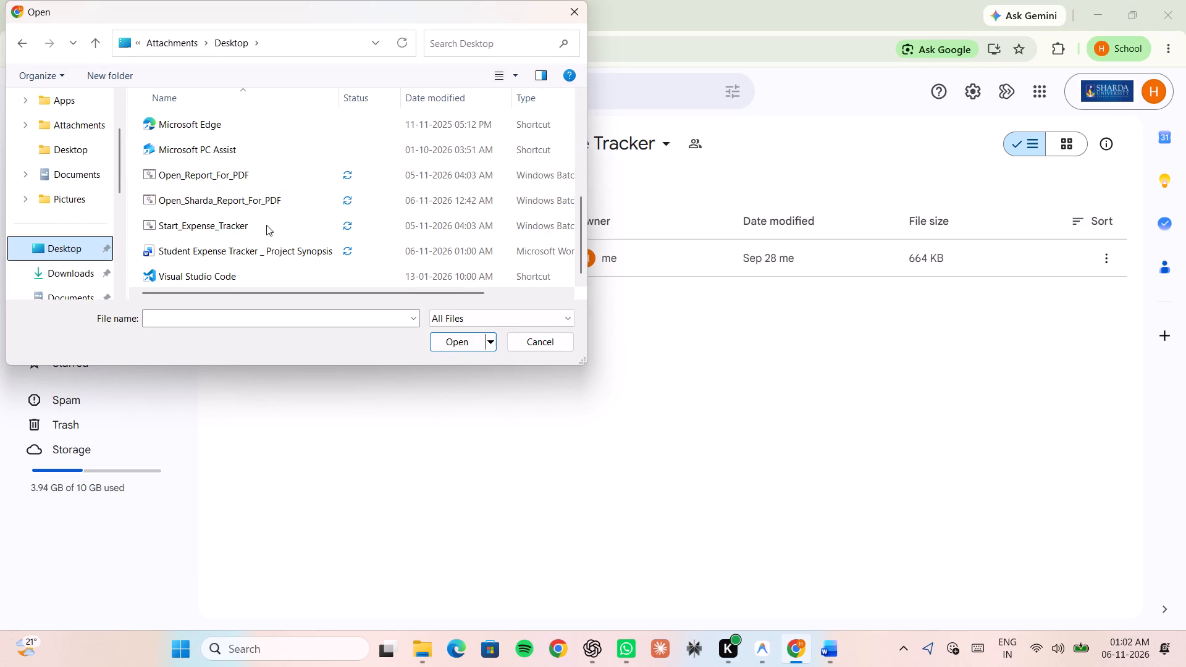
pyautogui.doubleClick(254, 251)
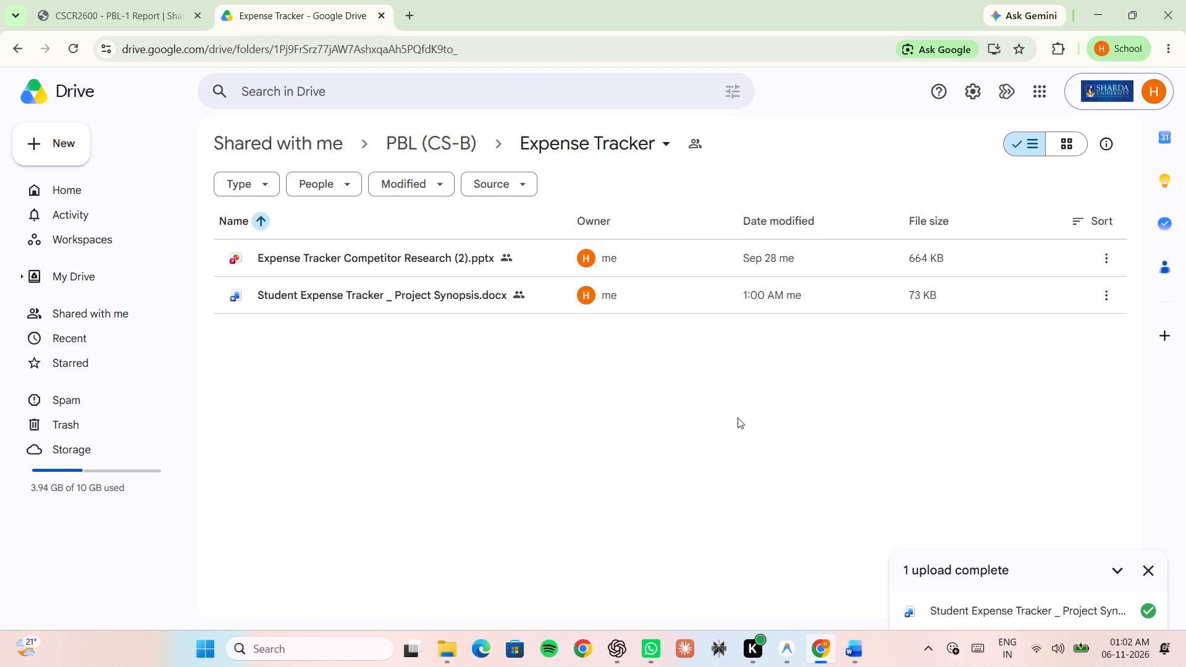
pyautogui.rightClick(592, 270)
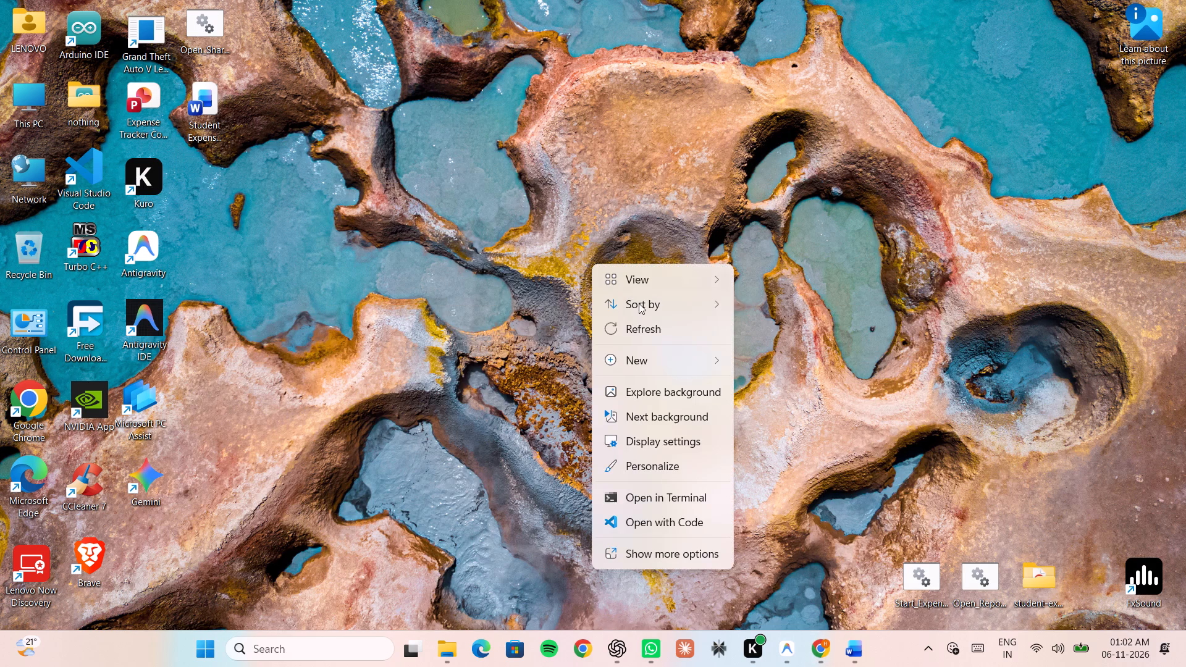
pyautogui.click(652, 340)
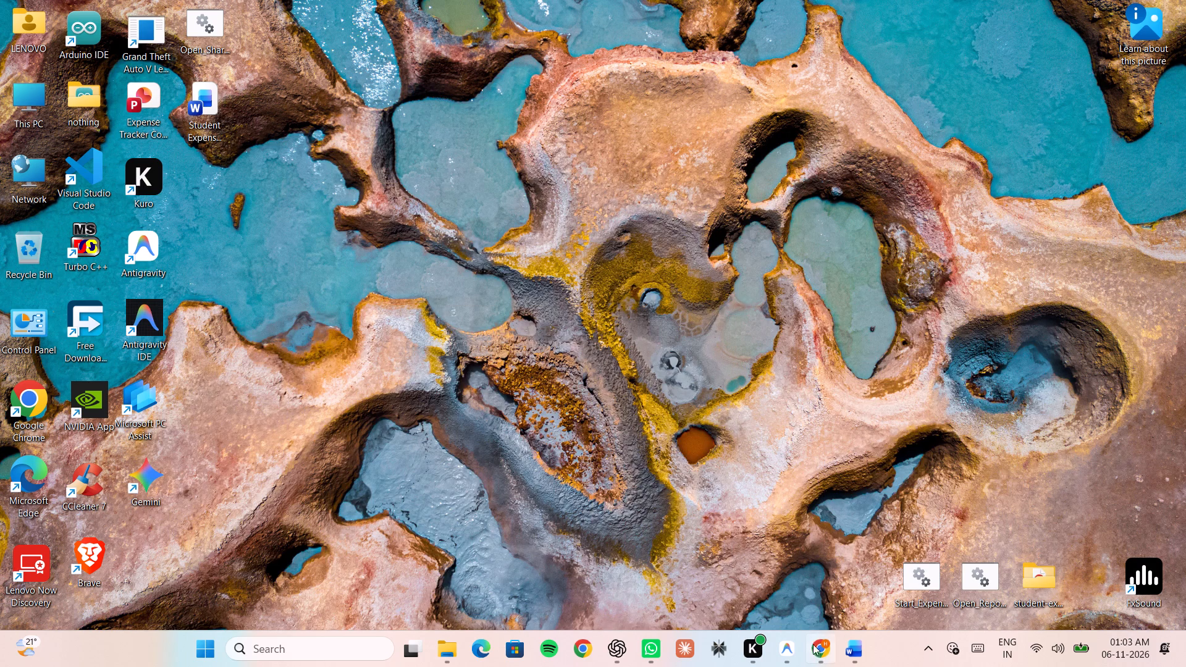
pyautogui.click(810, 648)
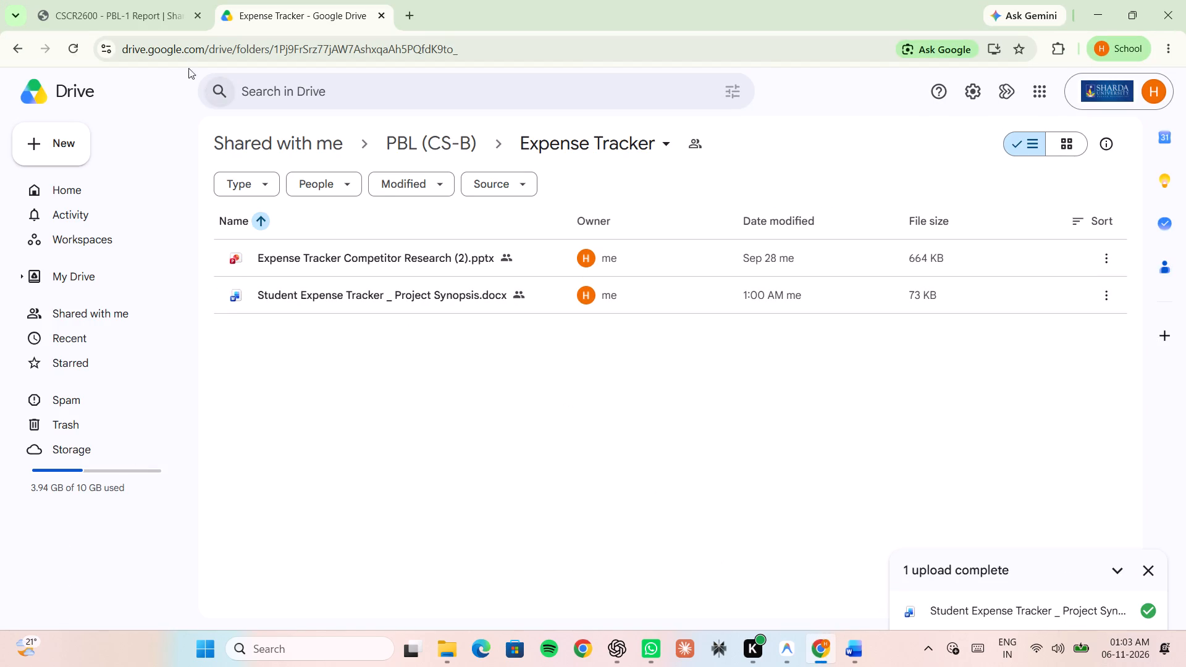
# Go back to the shared PBL (CS-B) folder and close the CSCR2600 PBL-1 report page.
pyautogui.click(16, 46)
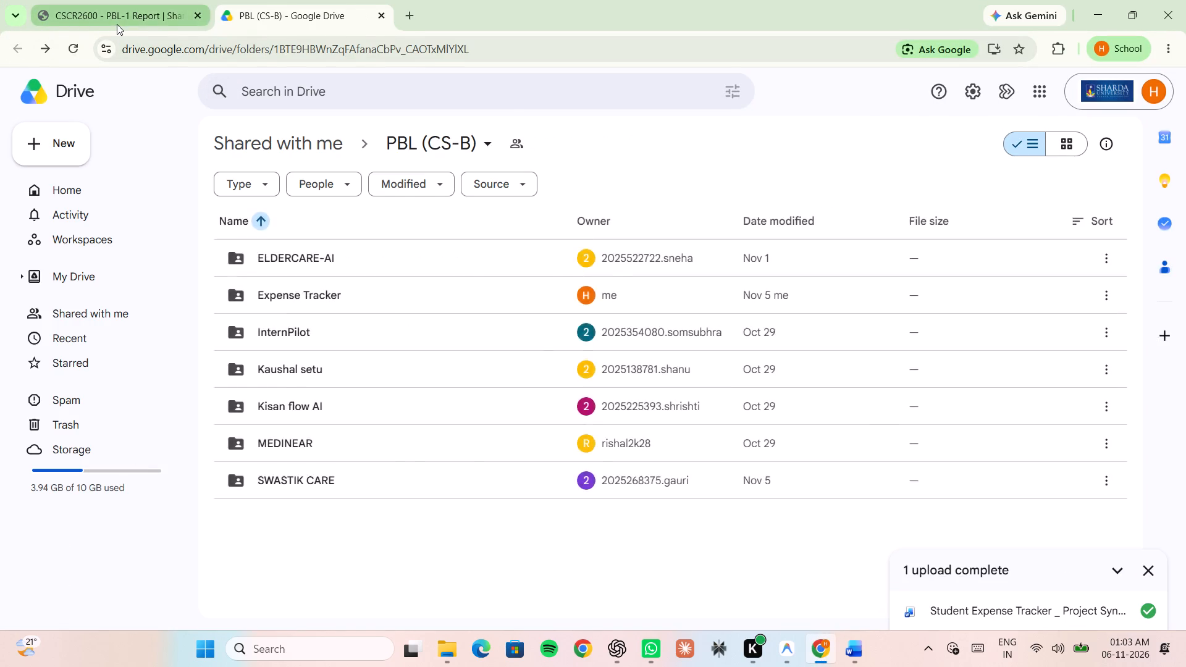
pyautogui.click(117, 24)
pyautogui.click(261, 46)
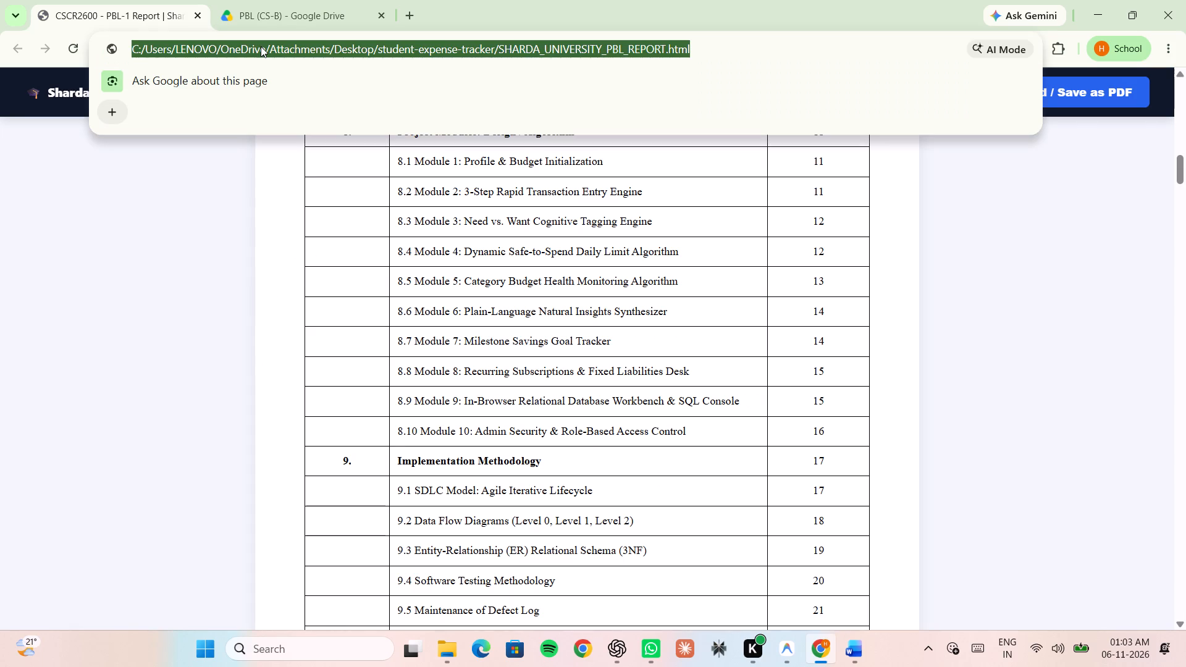
pyautogui.moveTo(125, 163); pyautogui.dragTo(295, 0)
pyautogui.click(295, 0)
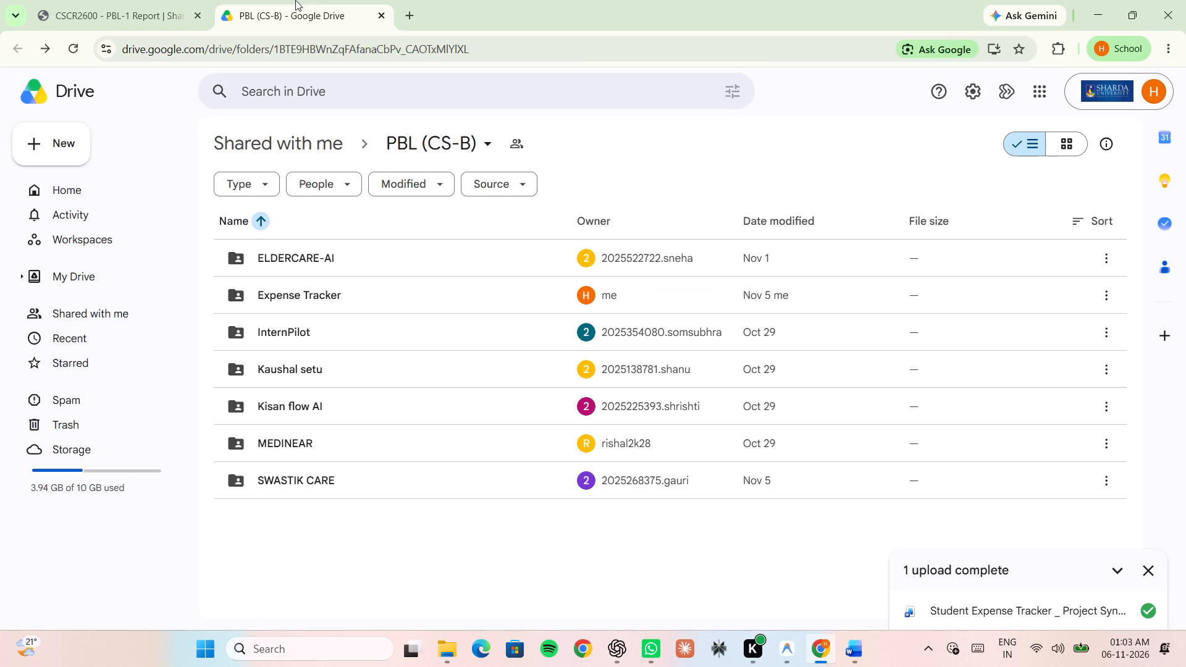
pyautogui.click(148, 0)
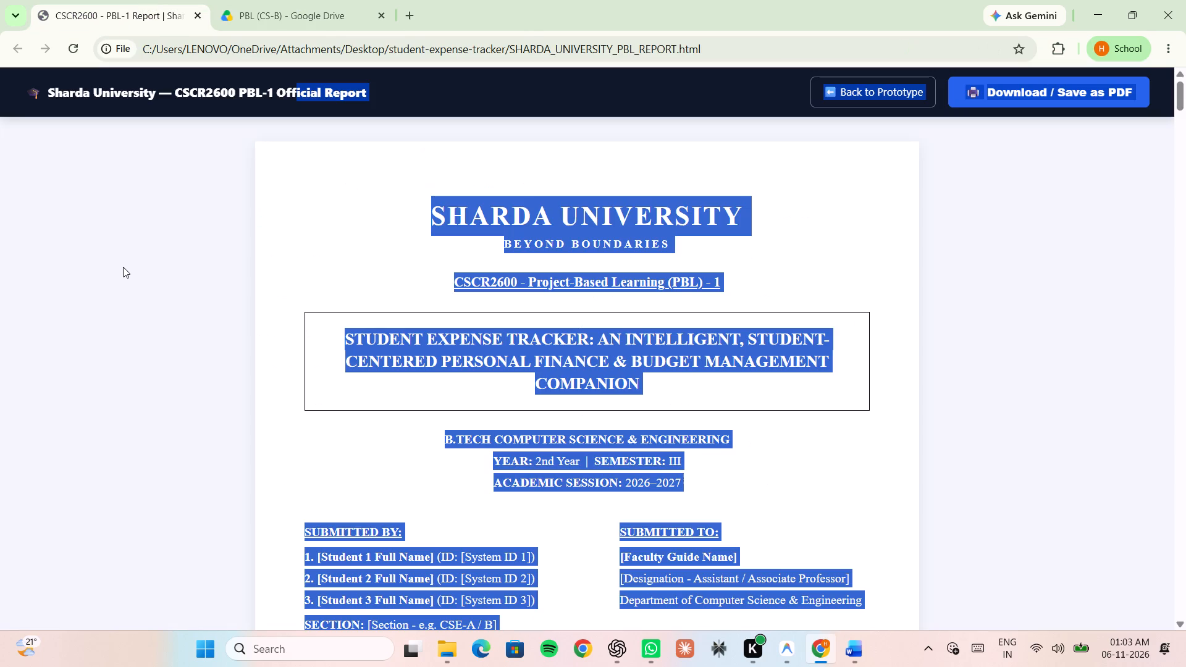
pyautogui.click(122, 270)
pyautogui.click(22, 52)
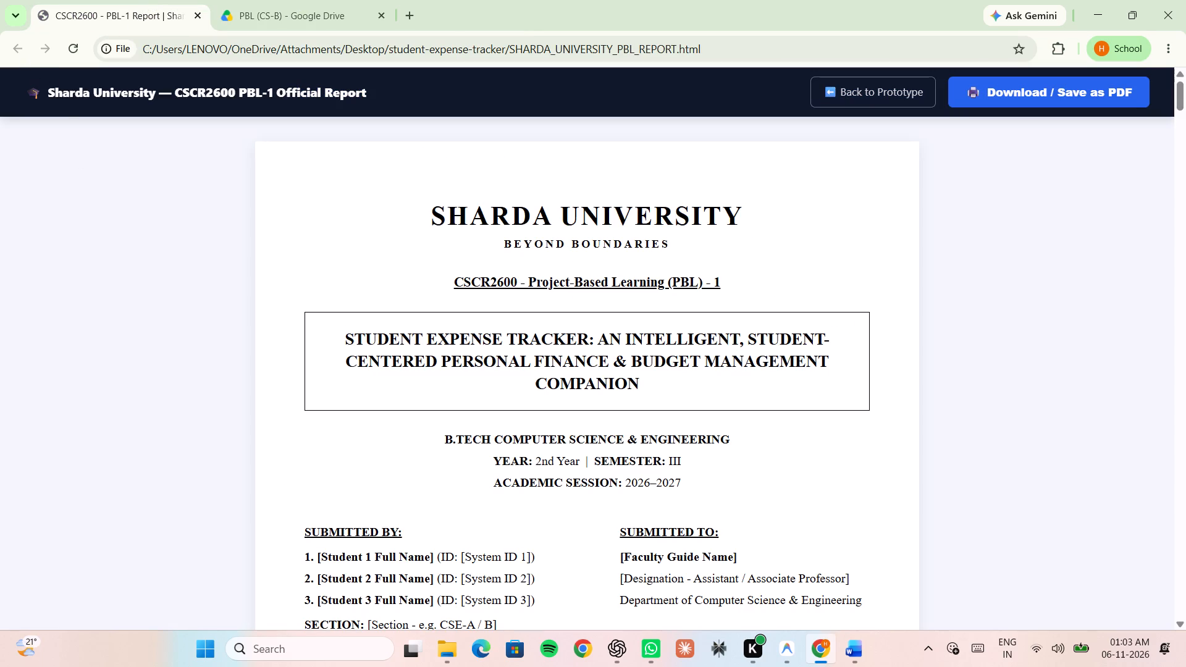
pyautogui.click(191, 17)
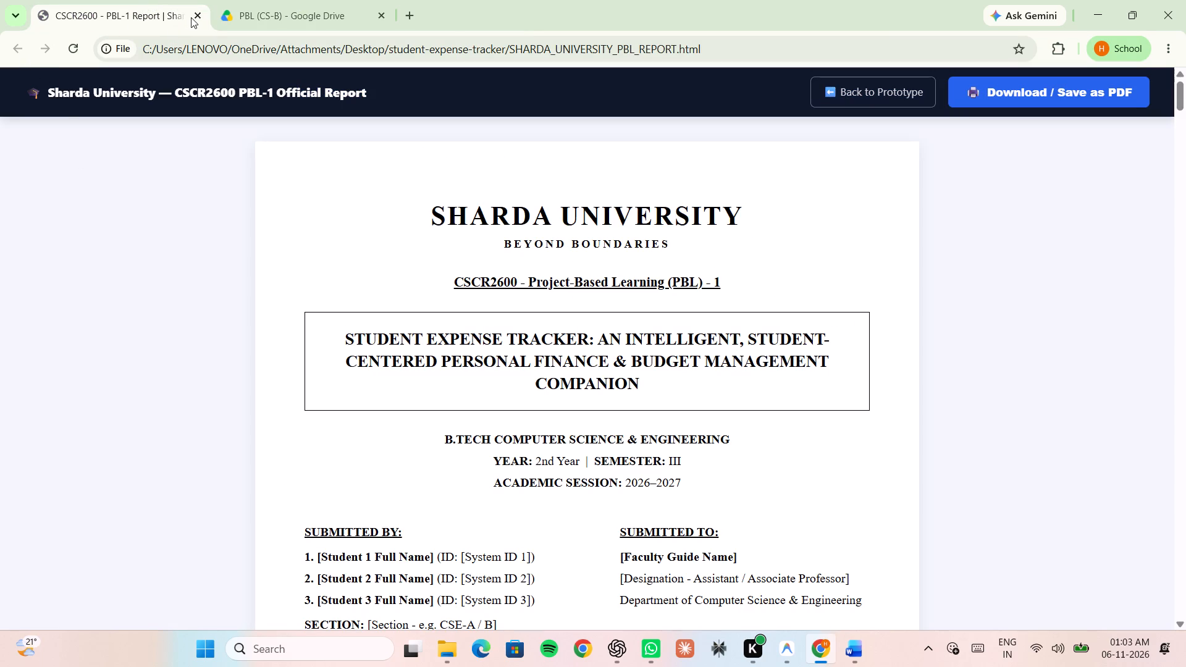
pyautogui.click(201, 17)
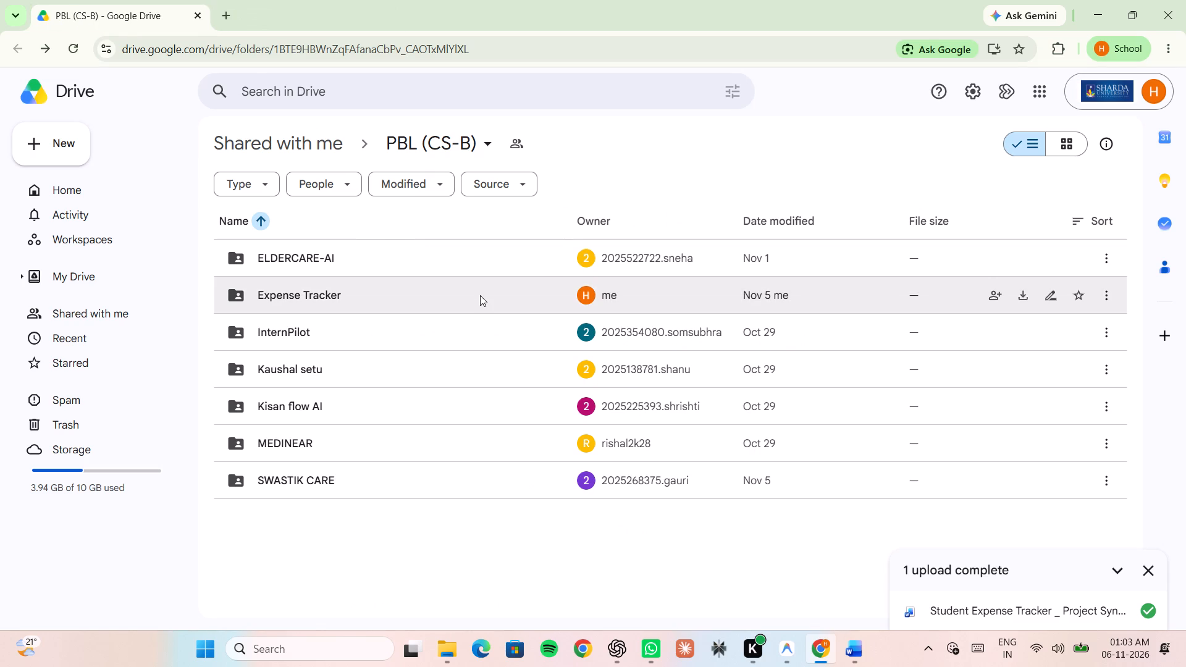
# Examine the files in the ELDERCARE-AI, Expense Tracker, InternPilot, Kaushal setu and Kisan flow AI project folders.
pyautogui.doubleClick(309, 253)
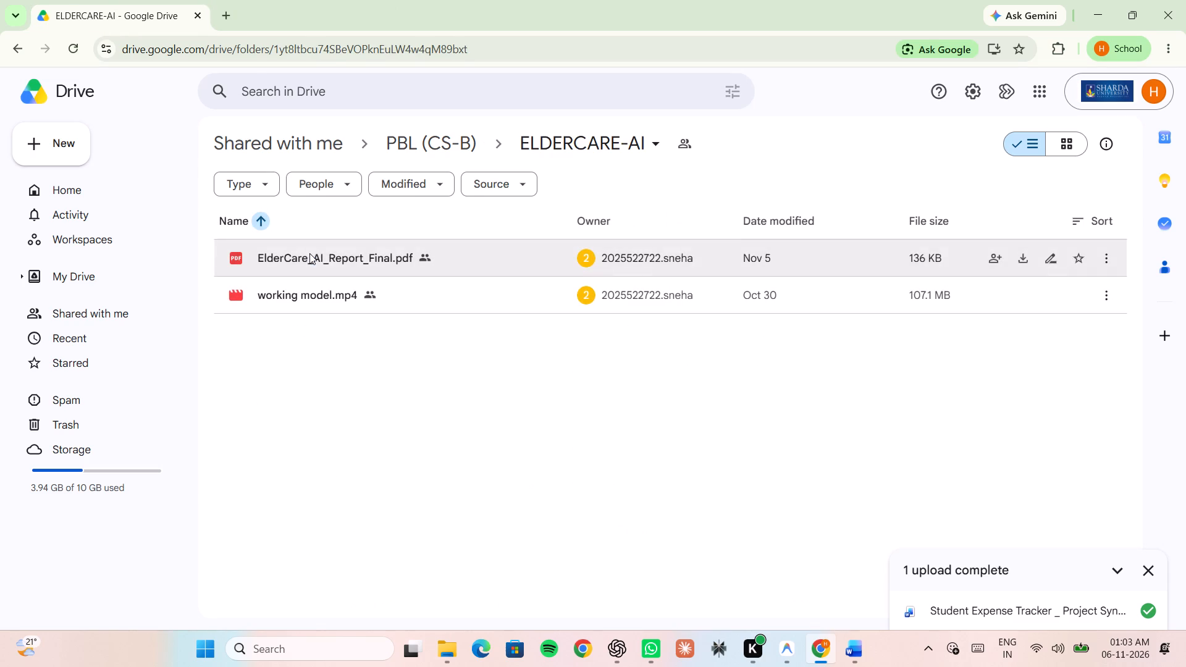
pyautogui.click(17, 56)
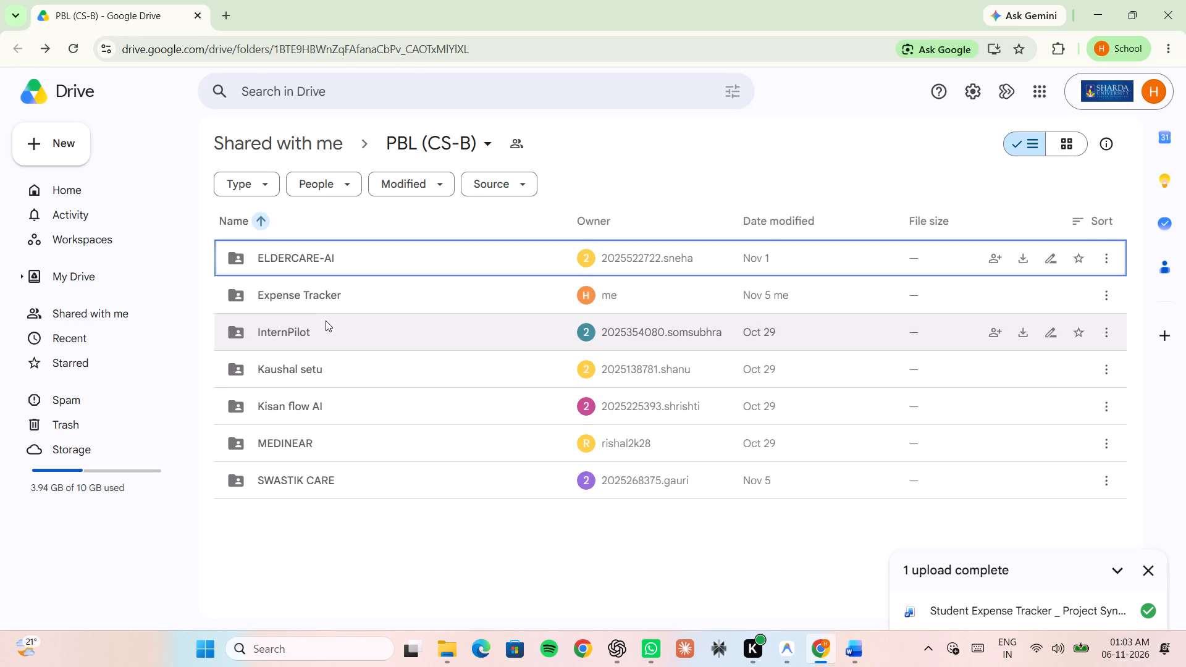
pyautogui.doubleClick(292, 298)
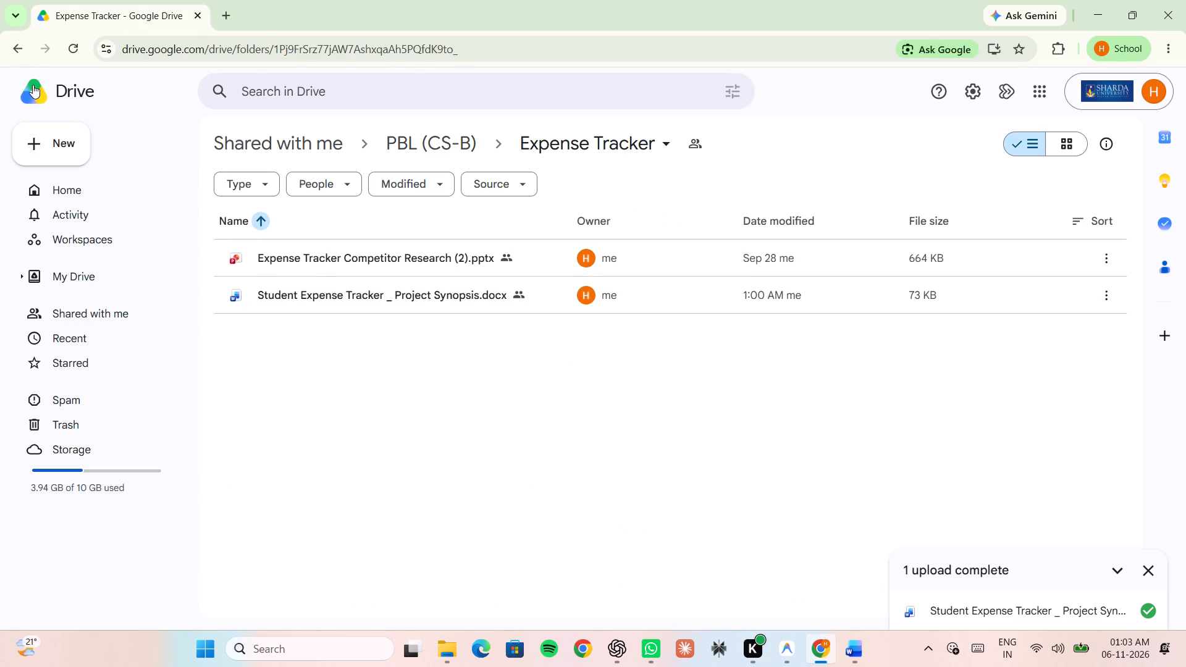
pyautogui.click(14, 50)
pyautogui.doubleClick(288, 329)
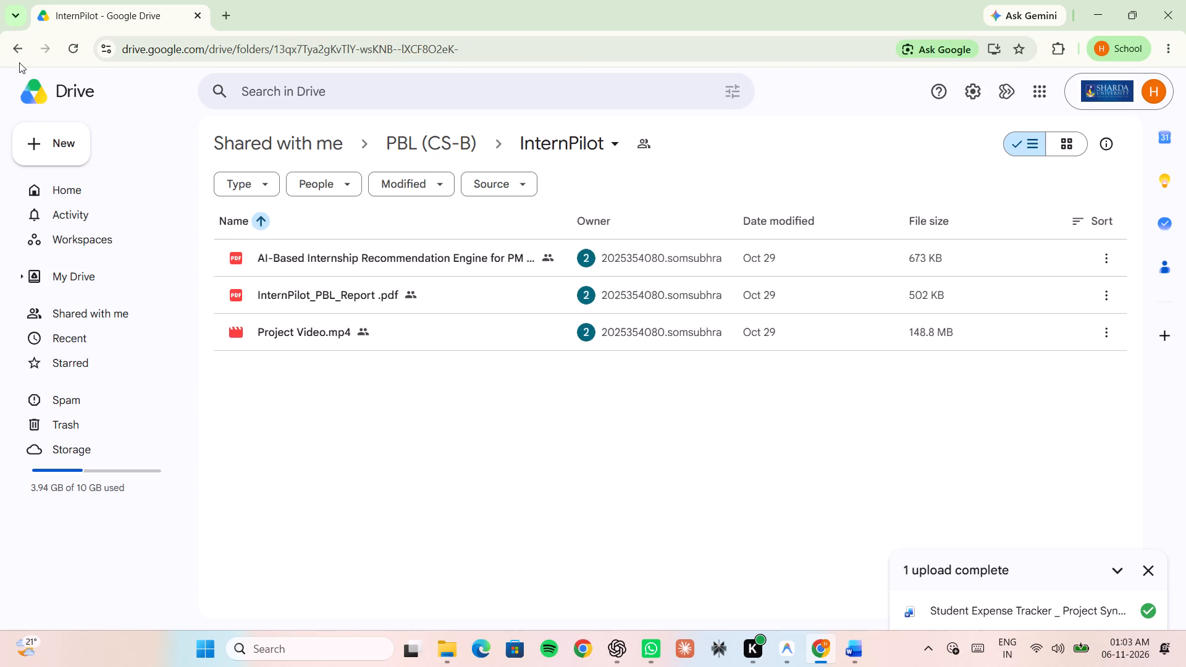
pyautogui.click(10, 46)
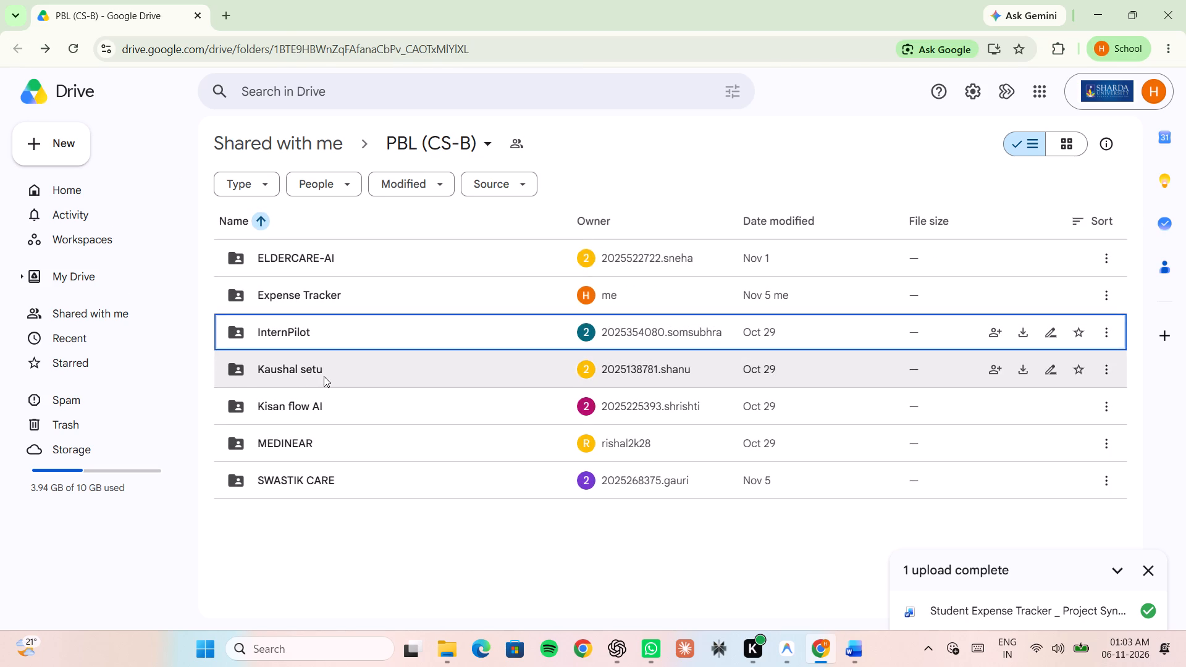
pyautogui.doubleClick(324, 376)
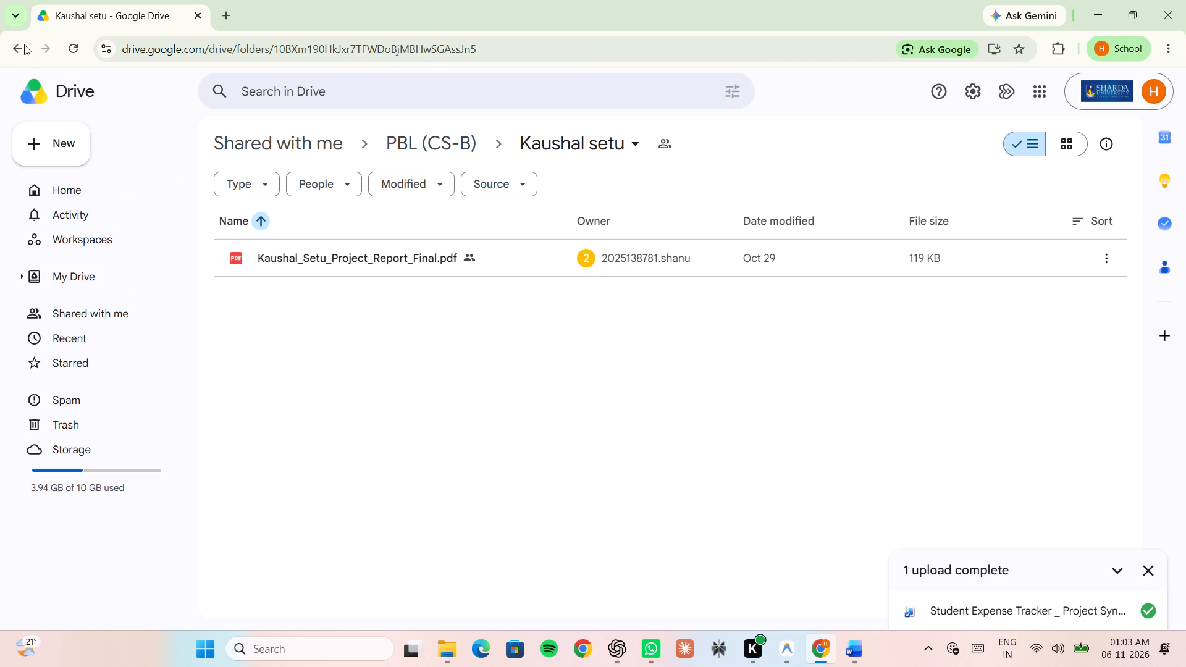
pyautogui.click(26, 56)
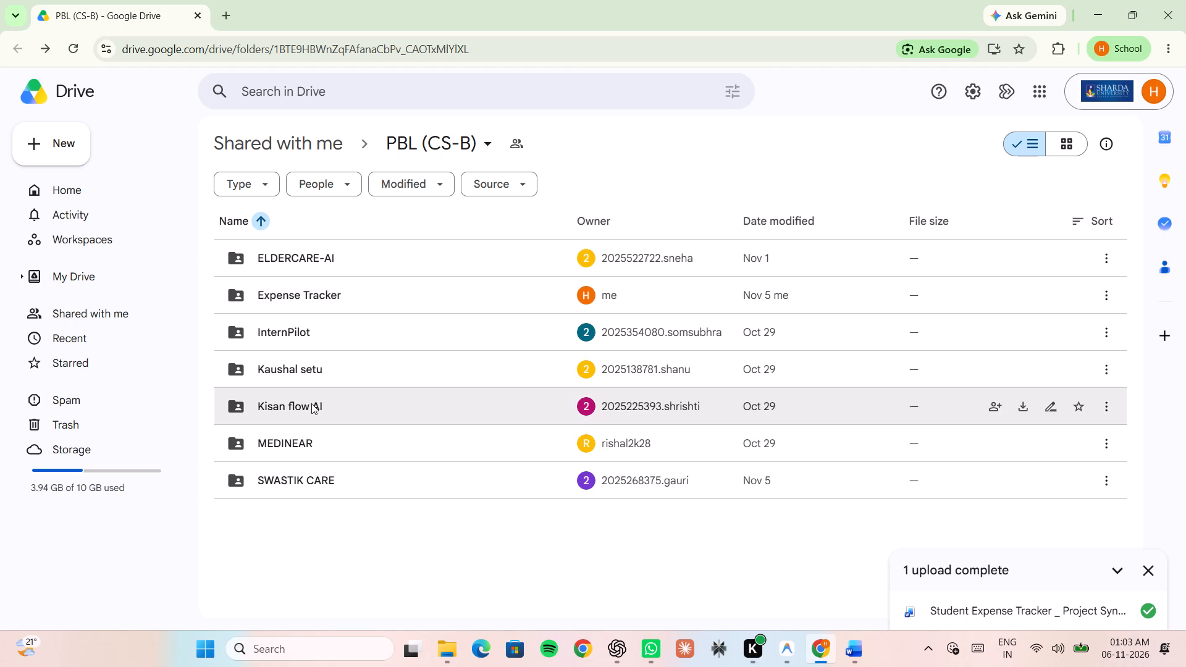
pyautogui.doubleClick(311, 403)
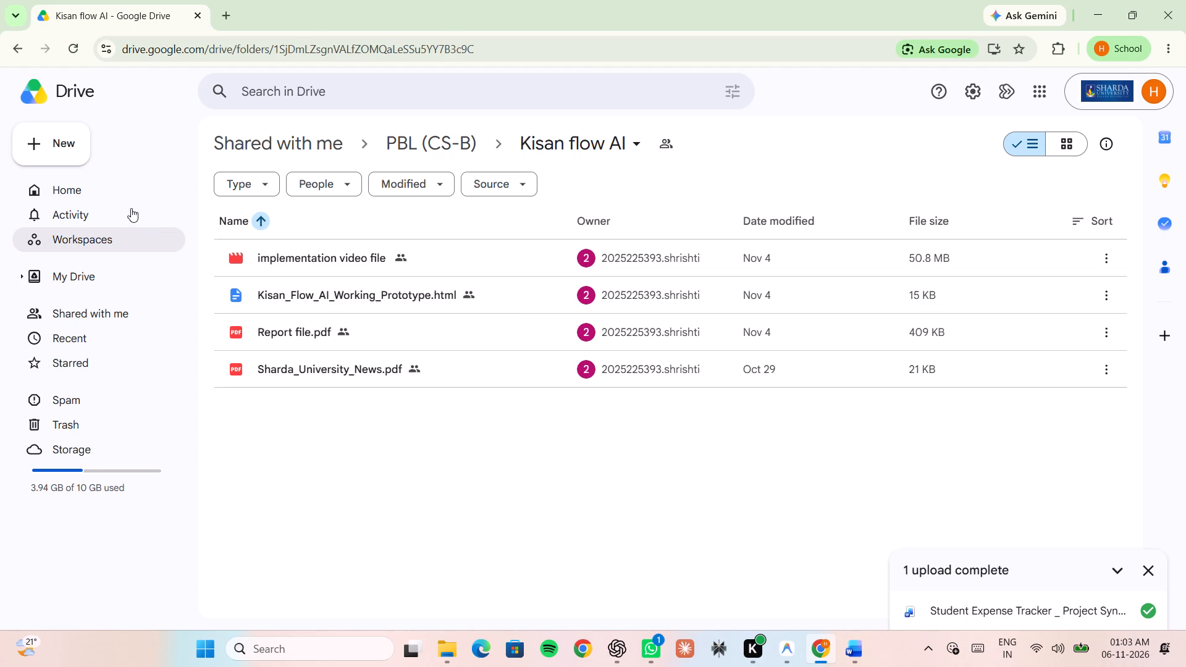
pyautogui.click(20, 52)
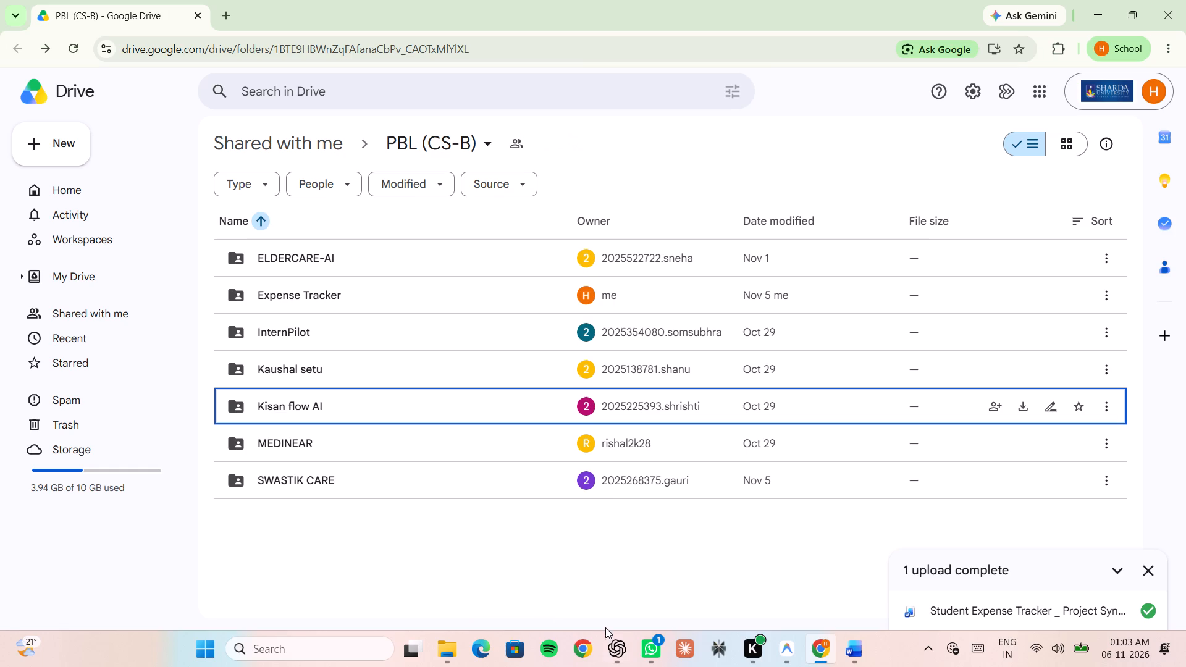
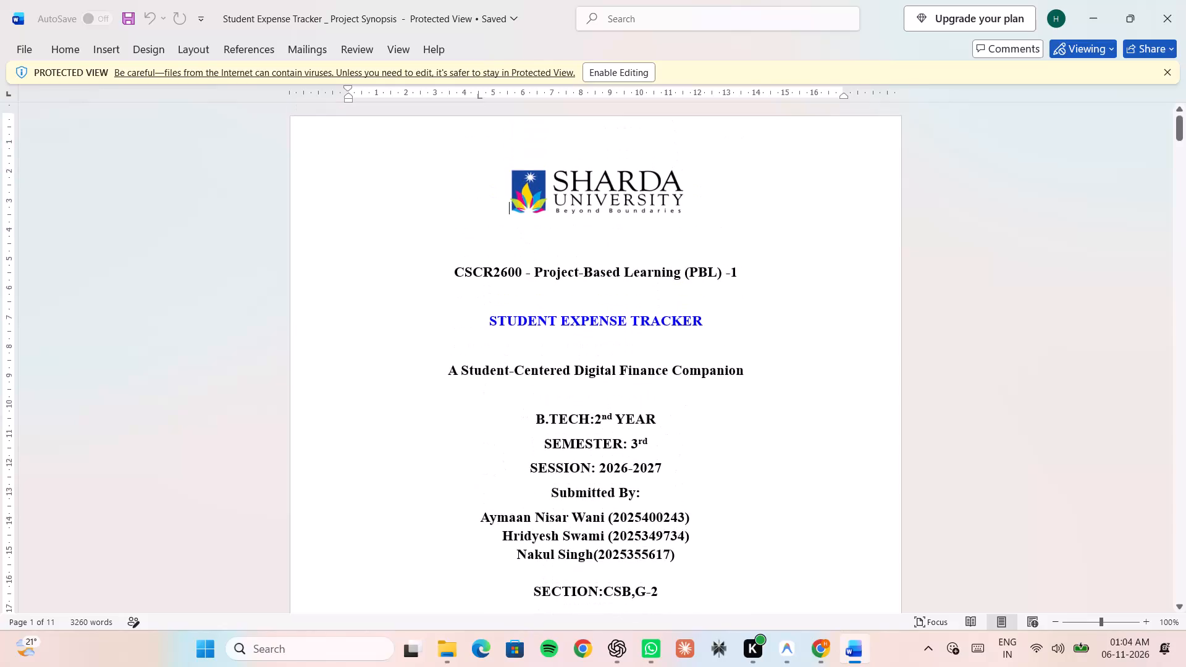
# Examine the cover page and the start of the table of contents in the Student Expense Tracker _ Project Synopsis document.
pyautogui.scroll(-3, 659, 370)
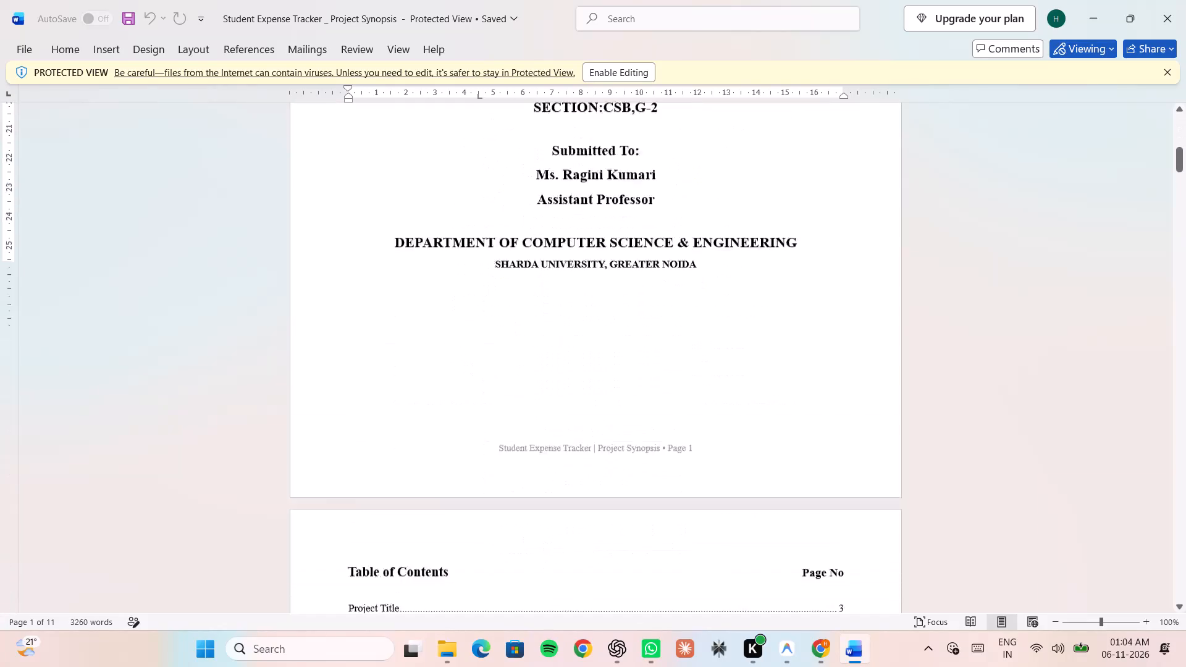
pyautogui.scroll(-1, 659, 370)
pyautogui.scroll(6, 659, 370)
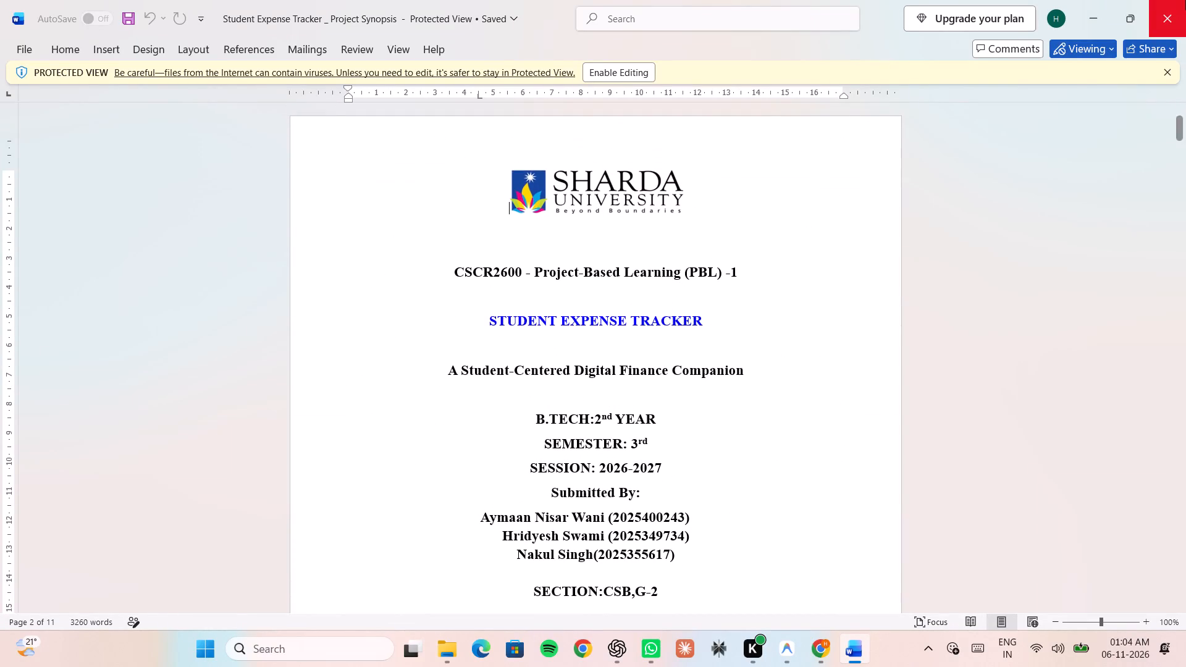
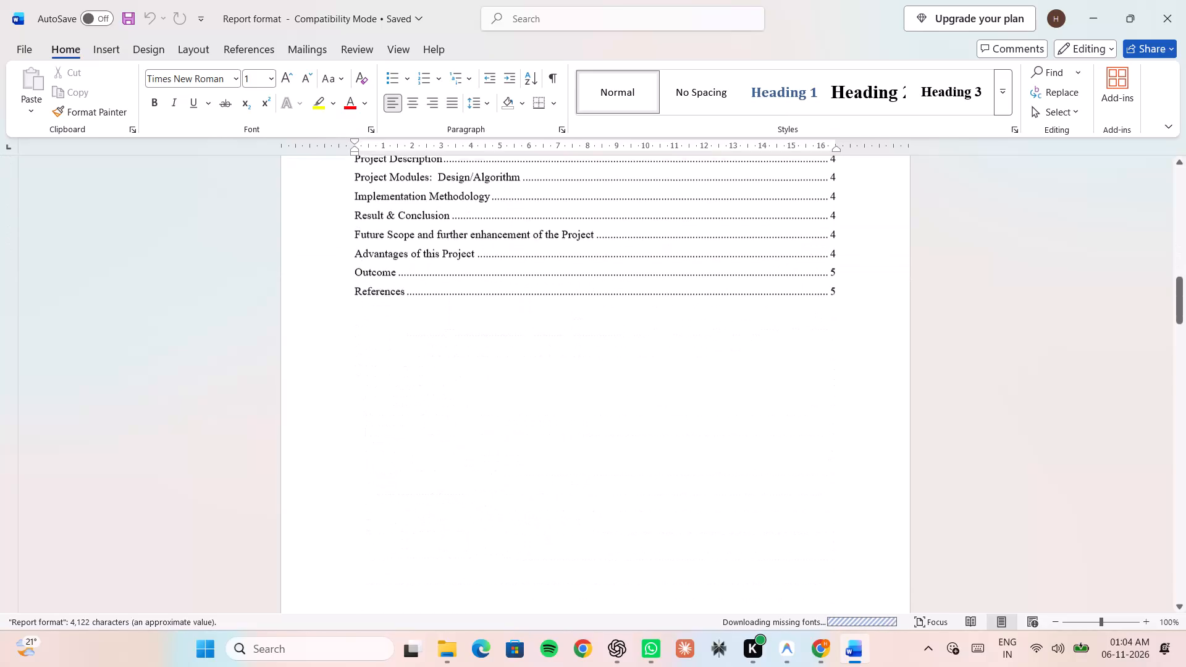
# Examine the Report format template from the table of contents through the section guidelines to the signature table, and return to the cover page.
pyautogui.scroll(-1, 560, 358)
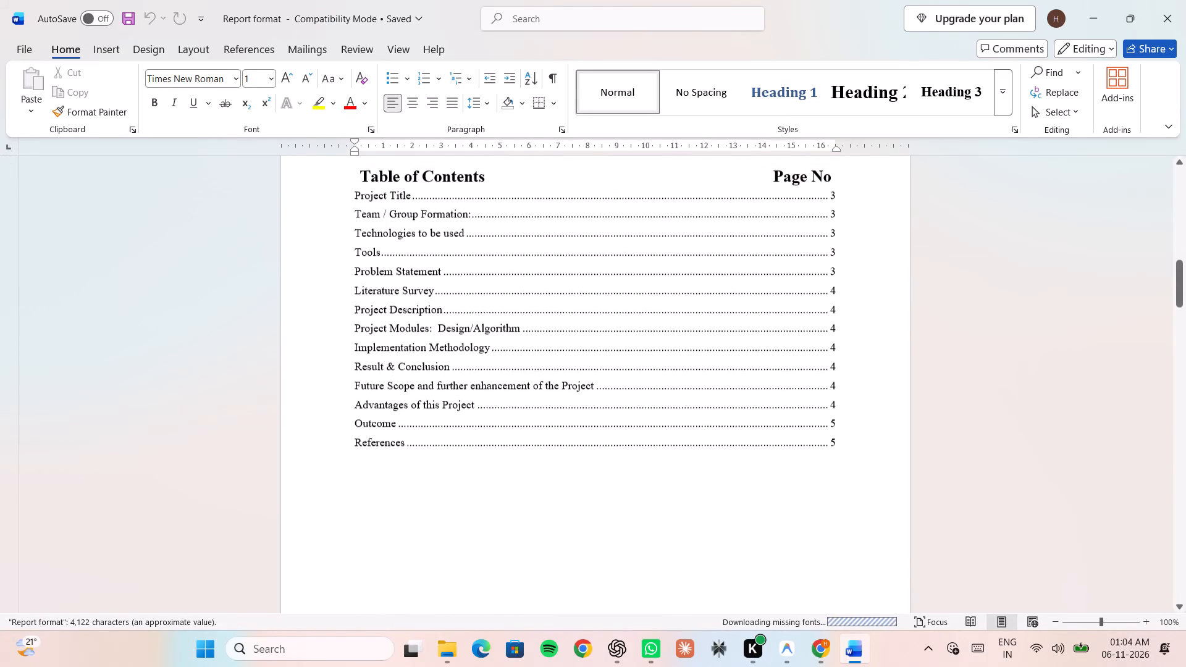
pyautogui.scroll(-4, 560, 358)
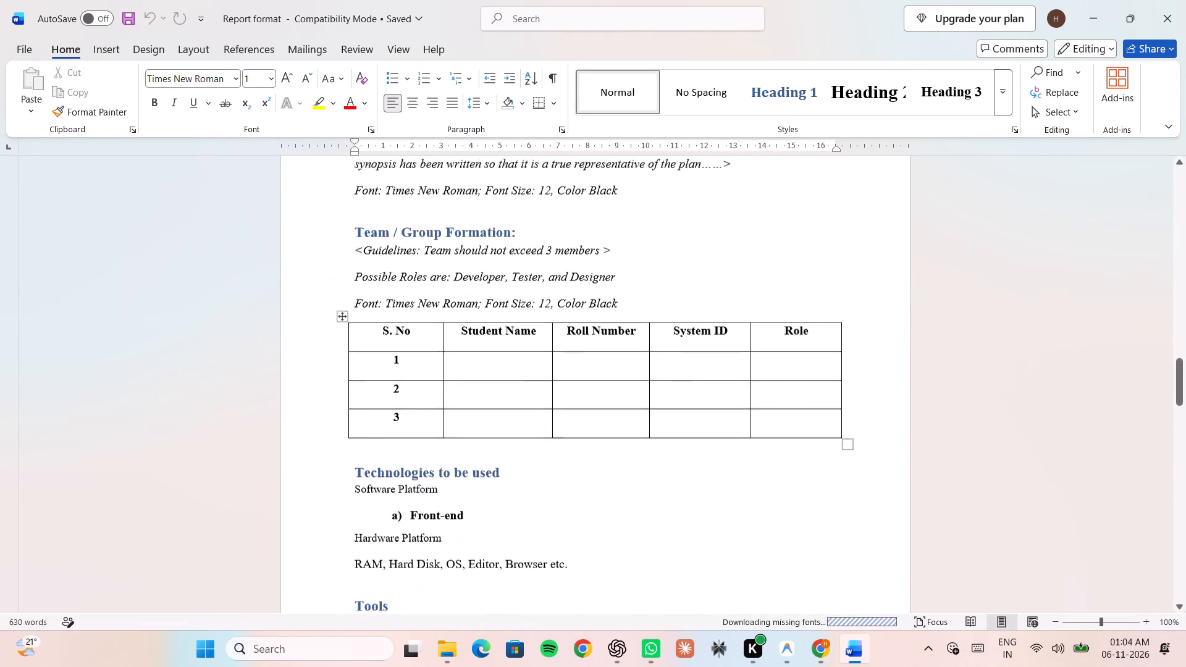
pyautogui.scroll(-10, 560, 358)
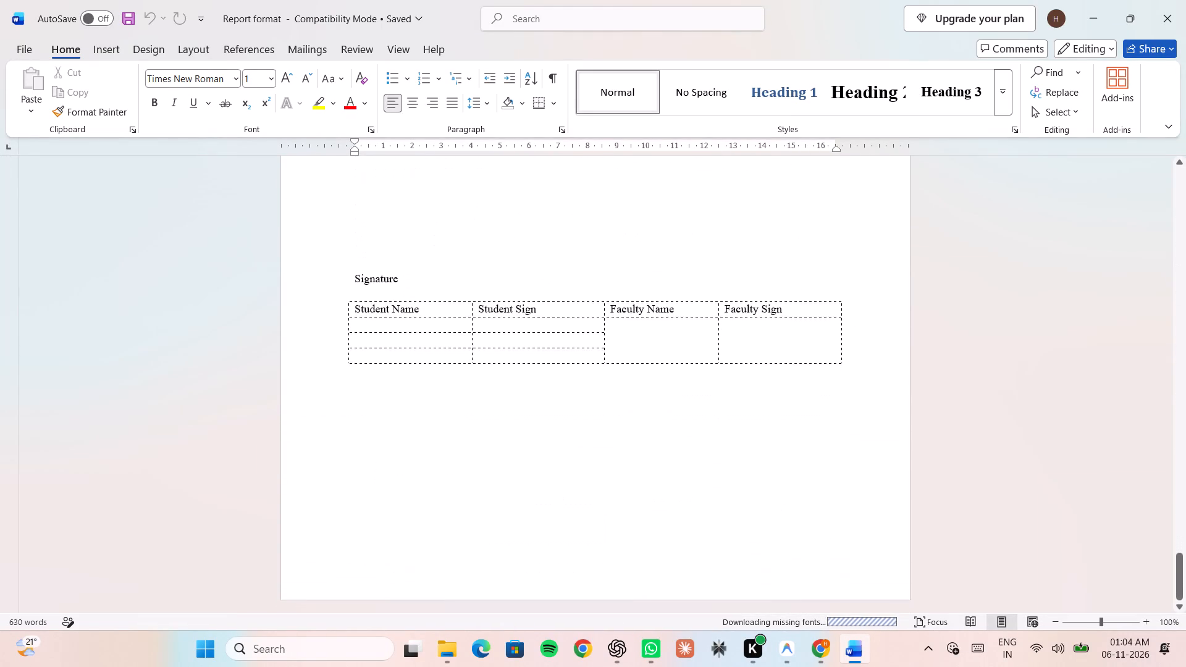
pyautogui.scroll(-1, 560, 358)
pyautogui.scroll(11, 560, 358)
pyautogui.scroll(11, 560, 358)
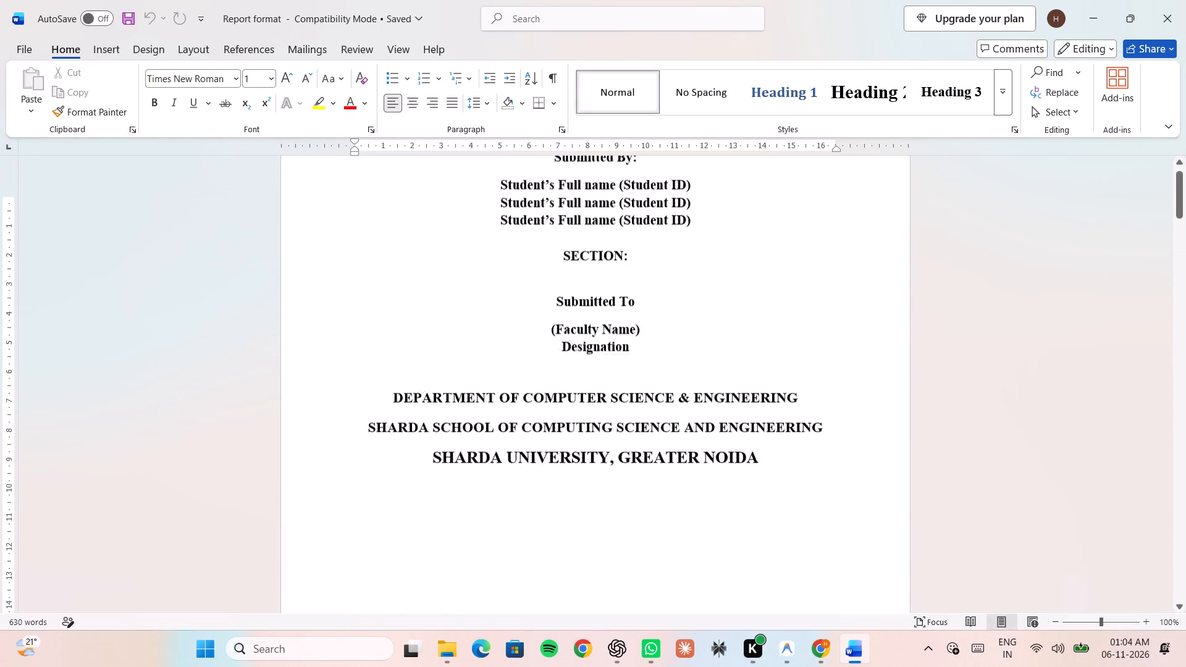
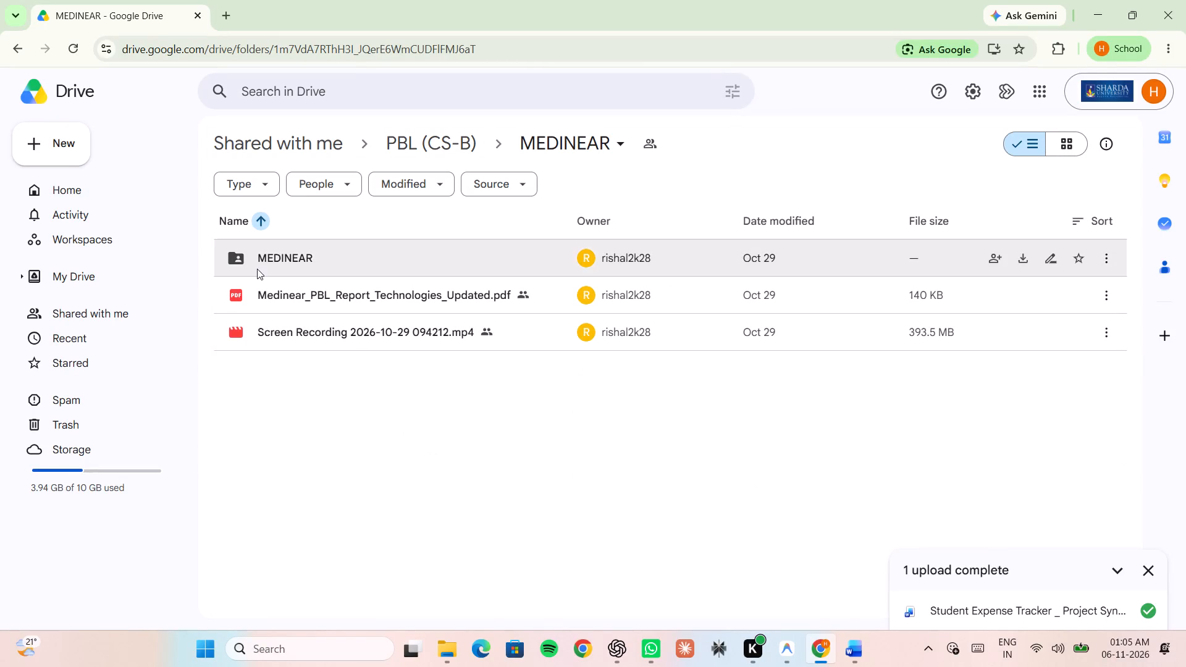
# Look through the SWASTIK CARE submission folder's files in Drive and return to the PBL (CS-B) folder.
pyautogui.click(15, 57)
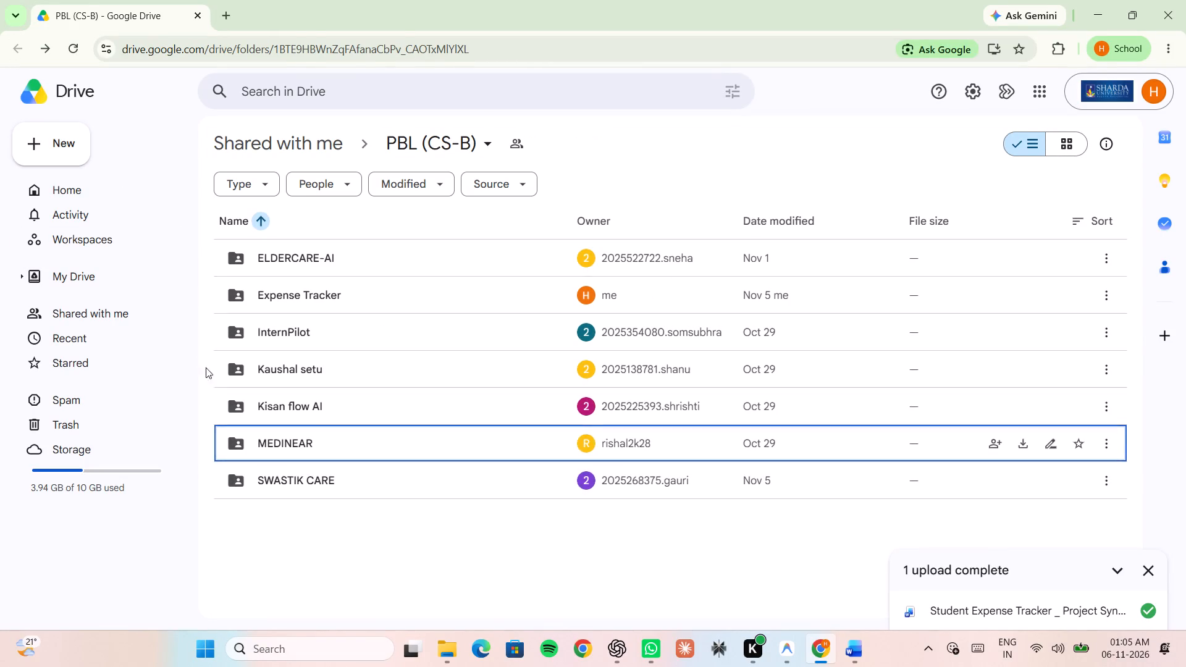
pyautogui.doubleClick(301, 464)
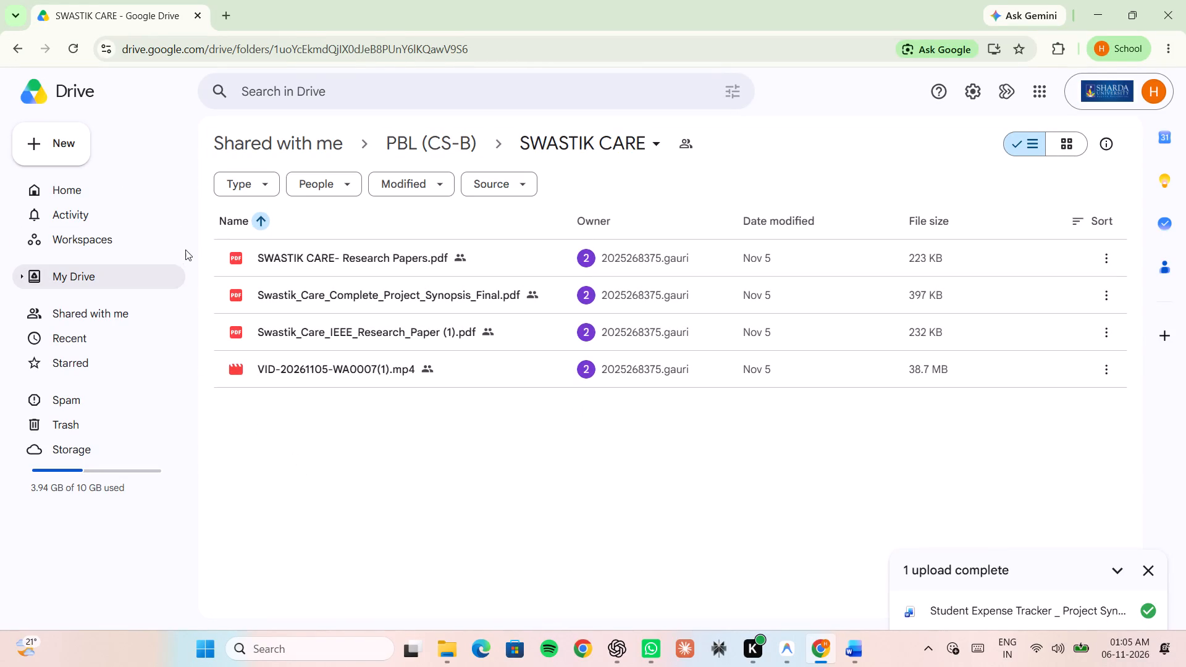
pyautogui.click(19, 43)
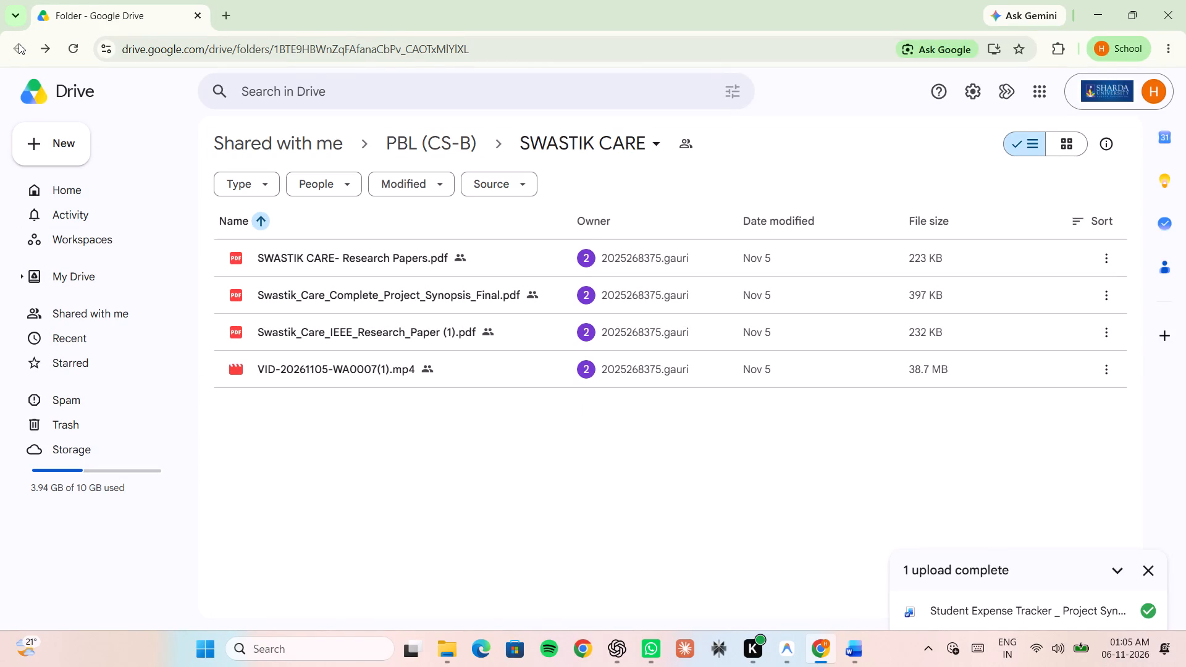
# Switch to Word, skim the Report format template's contents and guideline pages, close it, and dismiss Drive's upload notice.
pyautogui.click(849, 653)
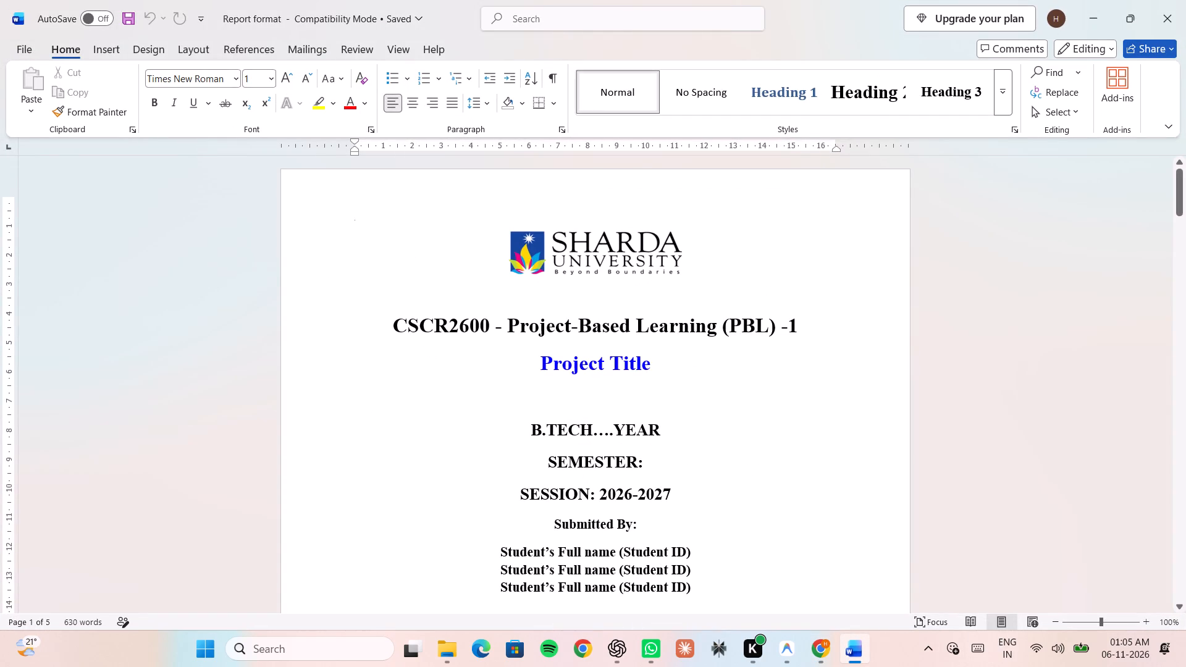
pyautogui.scroll(-4, 433, 285)
pyautogui.scroll(2, 433, 285)
pyautogui.scroll(-5, 433, 285)
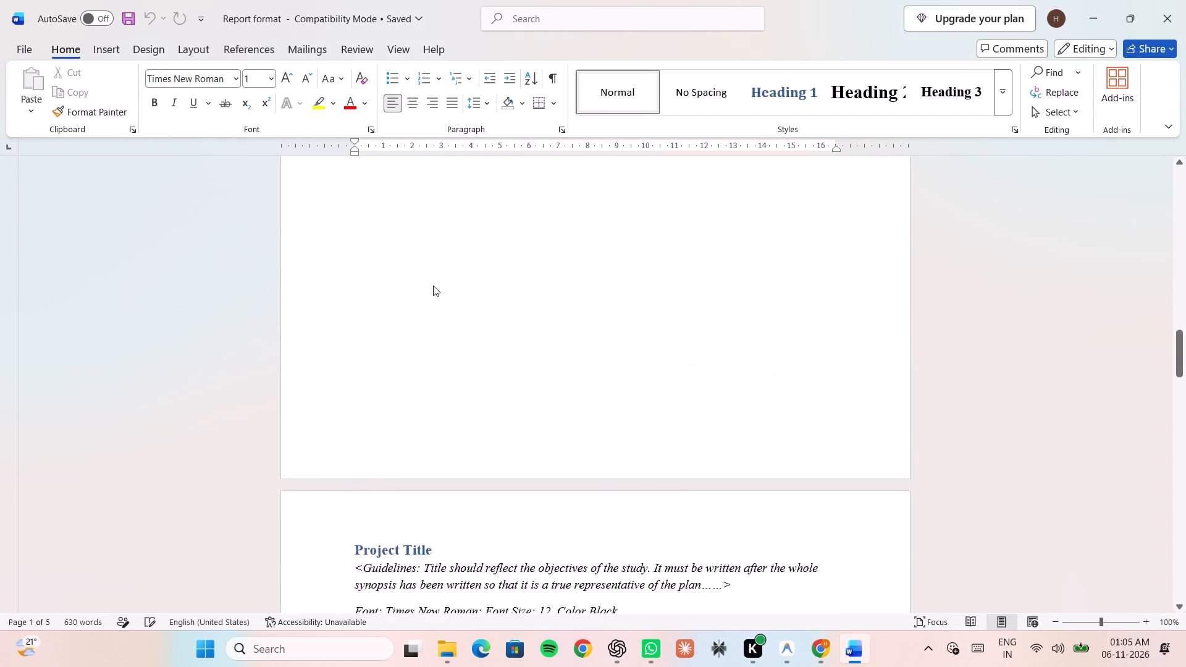
pyautogui.scroll(6, 433, 285)
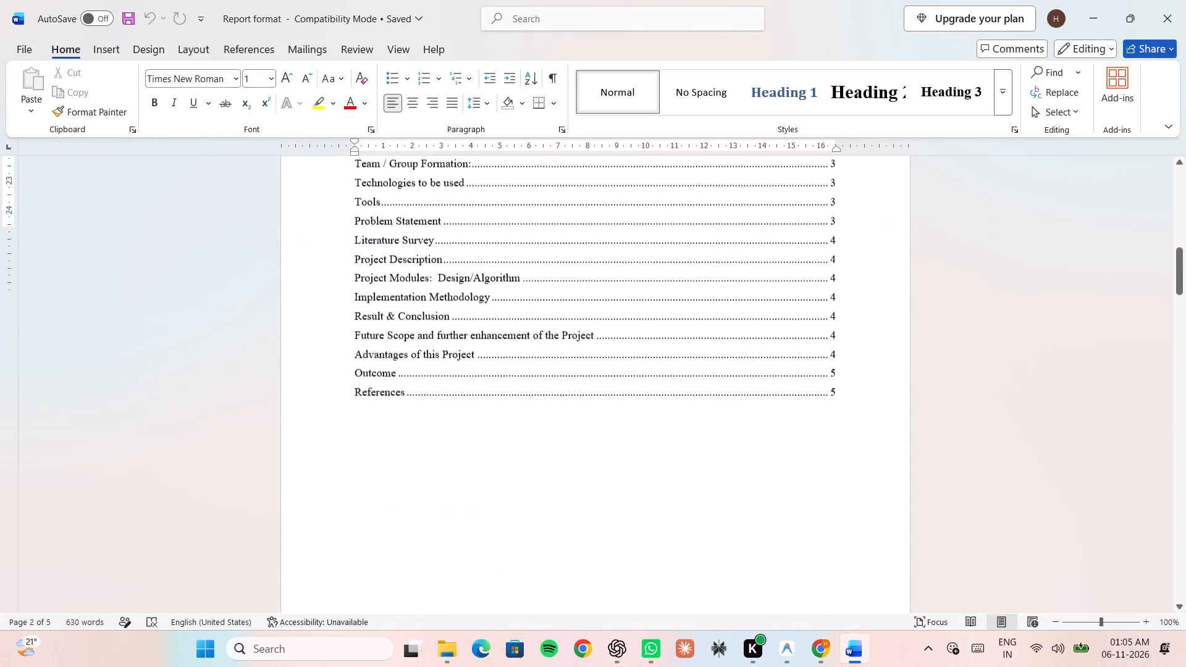
pyautogui.scroll(4, 433, 285)
pyautogui.click(1185, 0)
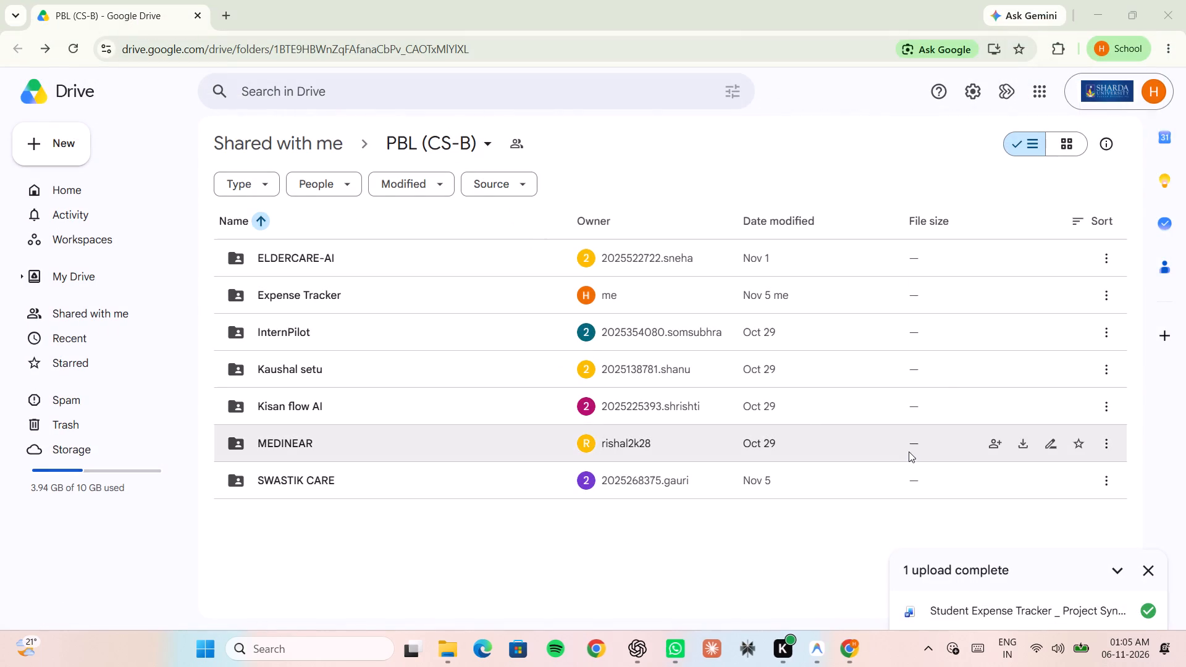
pyautogui.click(1158, 571)
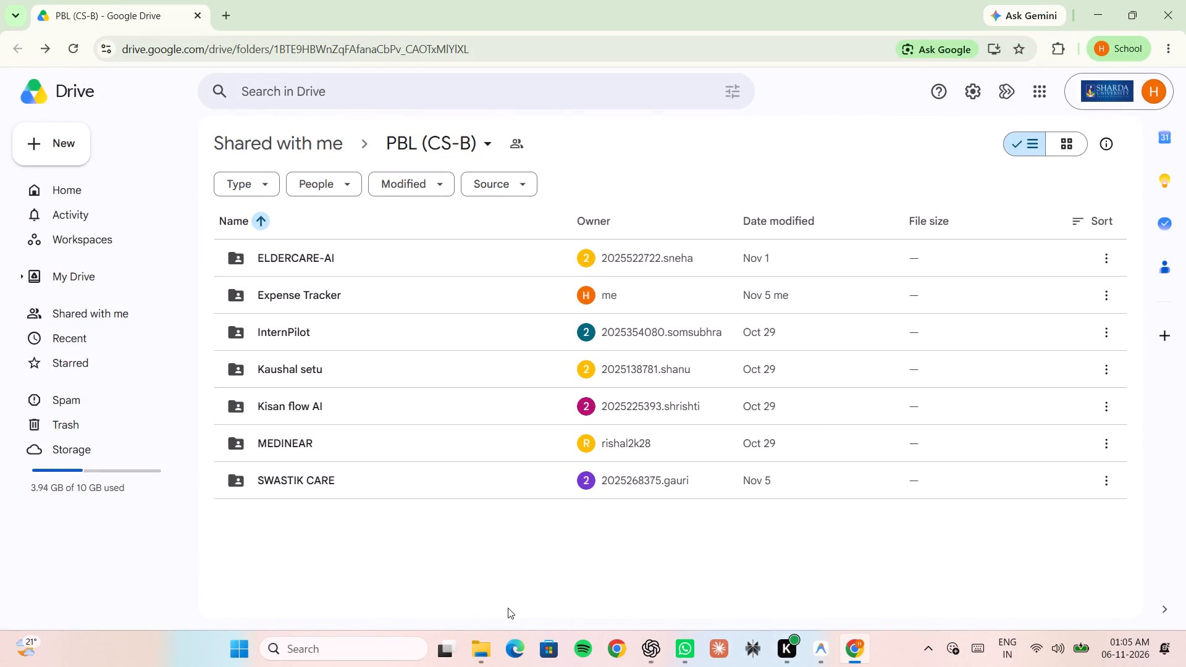
# Open the Student Expense Tracker ms document from the Downloads folder in Word to check it, and close it.
pyautogui.click(475, 651)
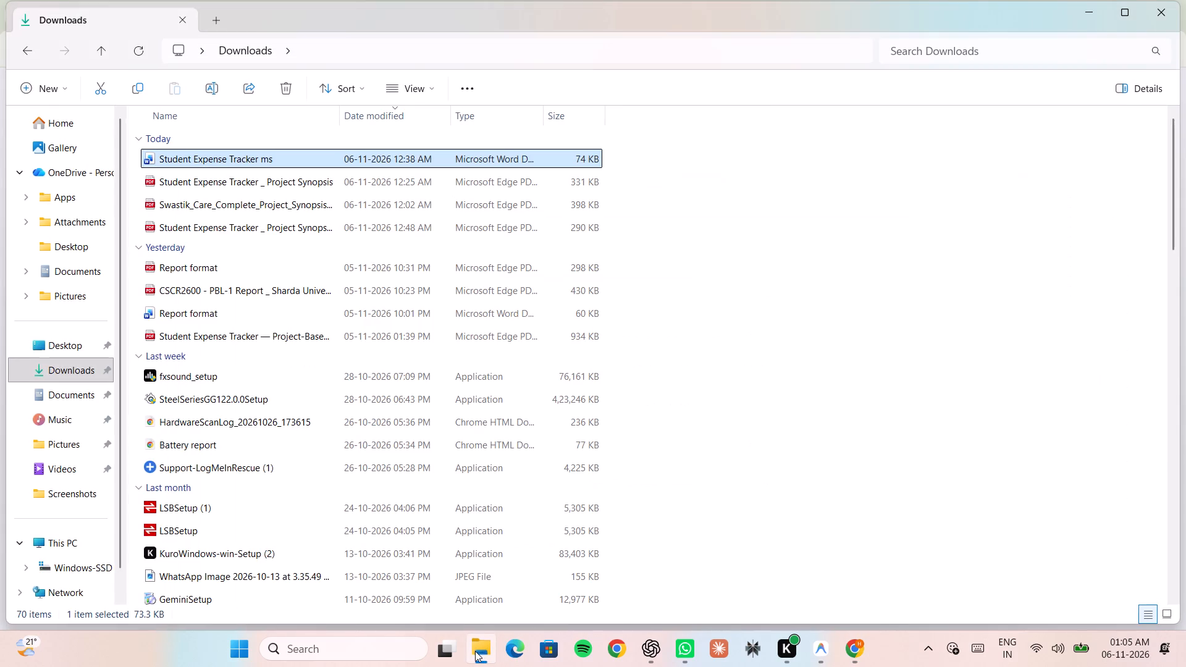
pyautogui.doubleClick(286, 161)
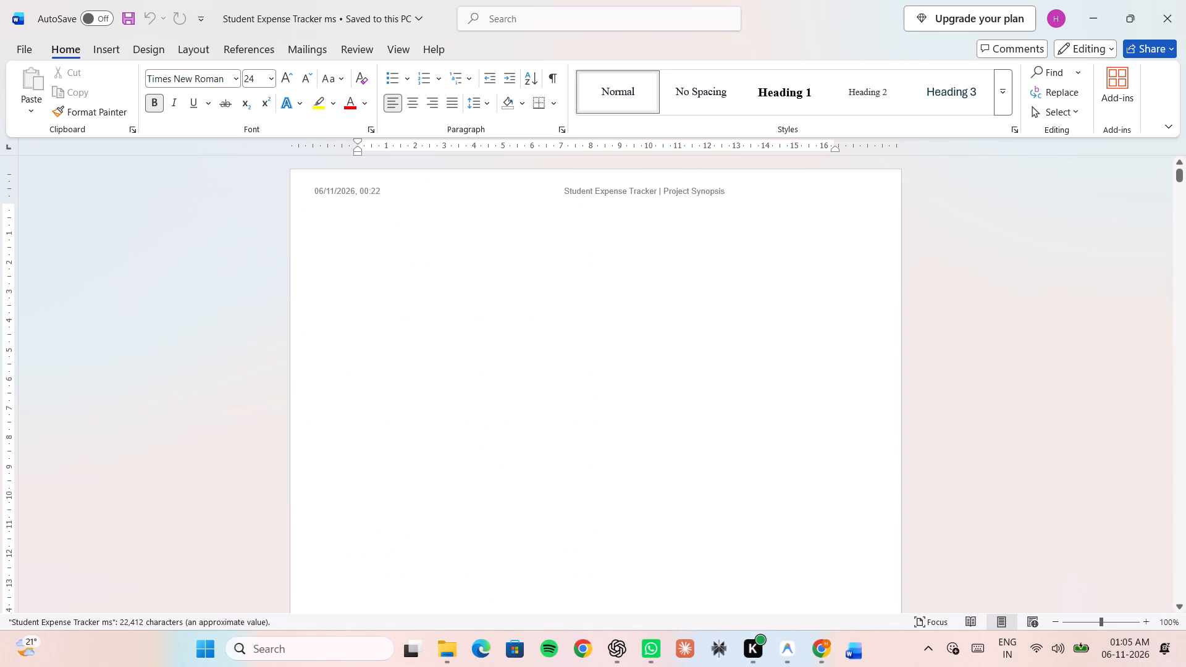
pyautogui.scroll(-5, 511, 308)
pyautogui.scroll(5, 511, 308)
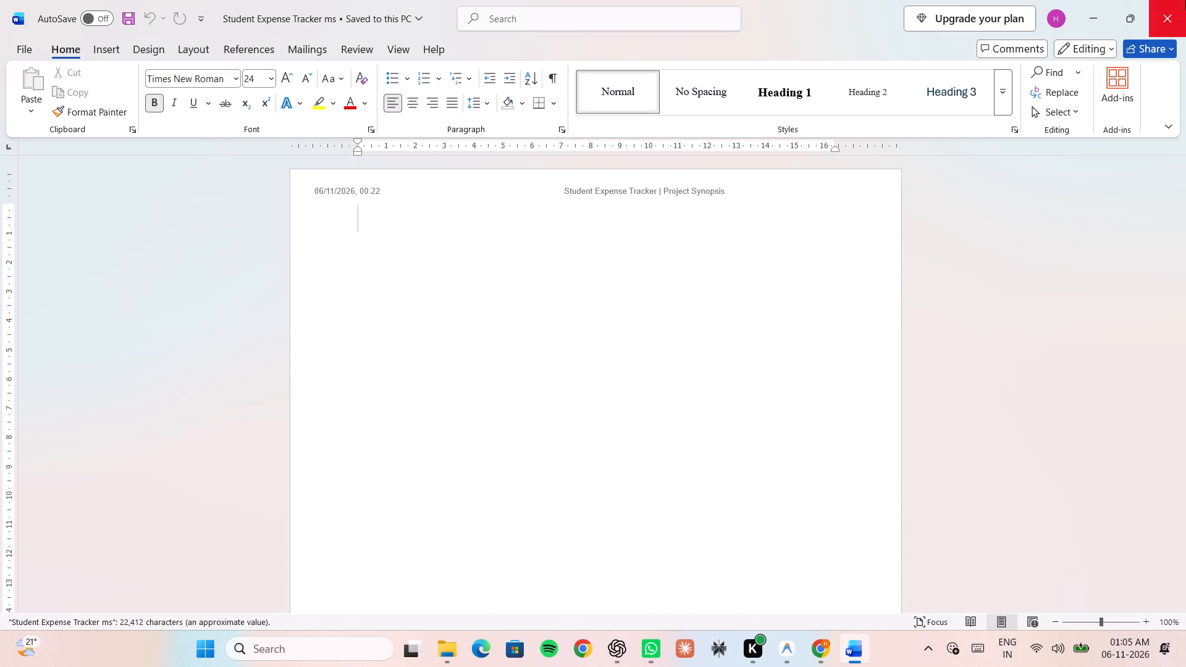
pyautogui.click(1185, 0)
# Delete the Student Expense Tracker ms Word document from the Downloads folder.
pyautogui.click(332, 156)
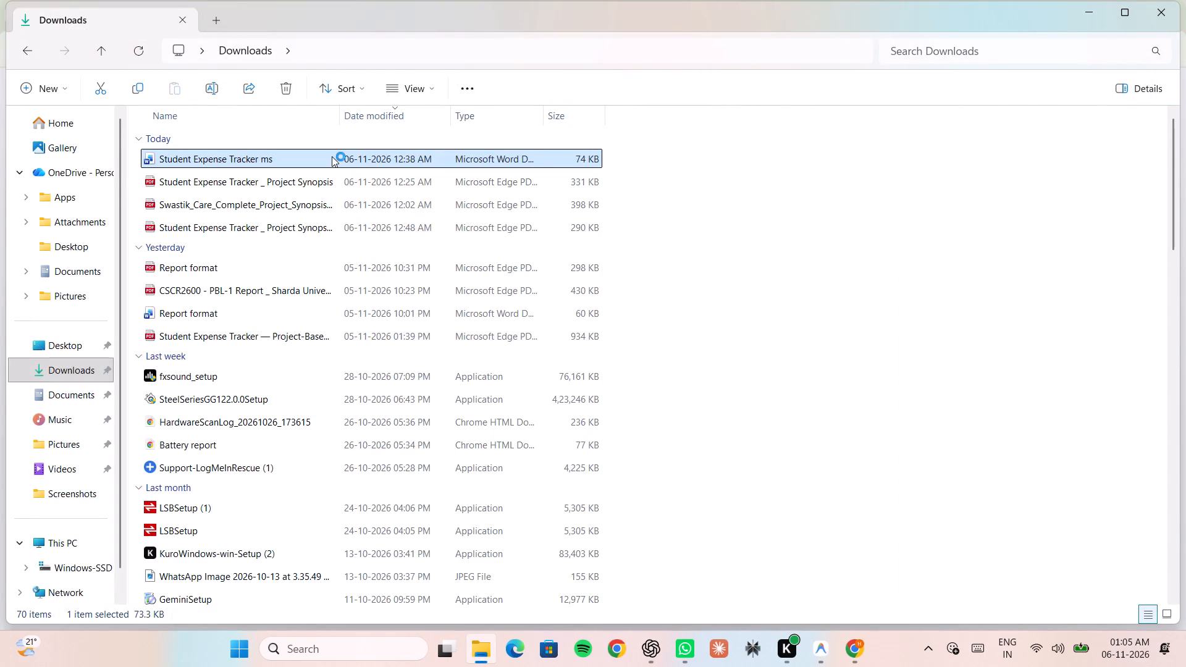
pyautogui.click(284, 93)
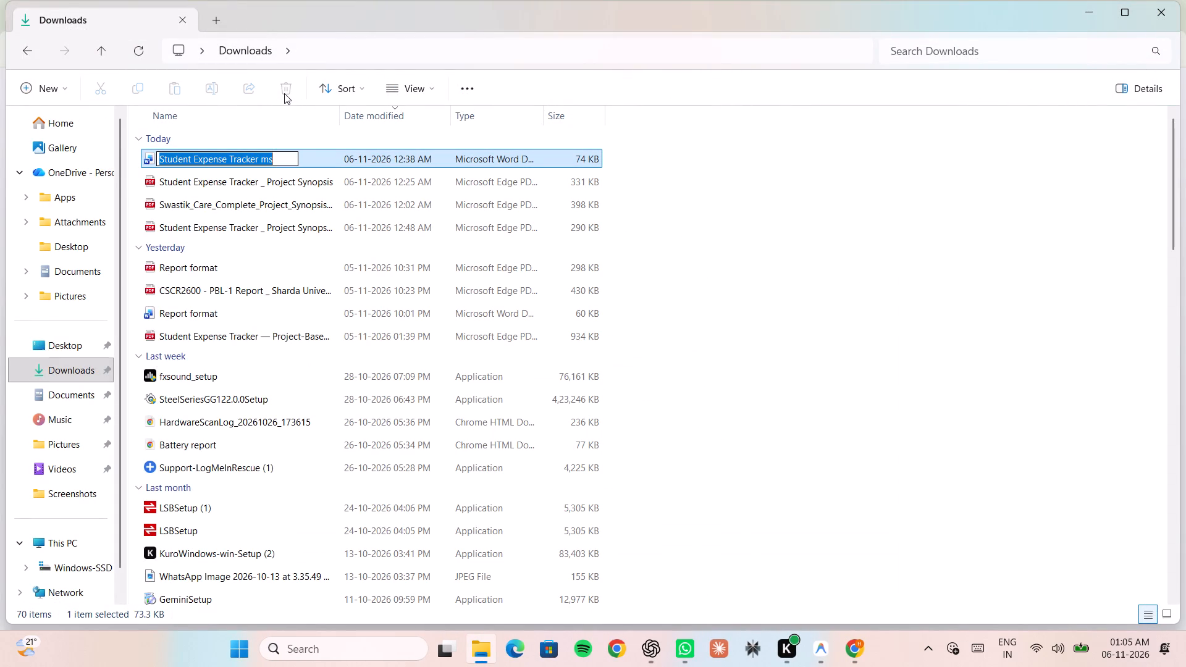
pyautogui.click(325, 167)
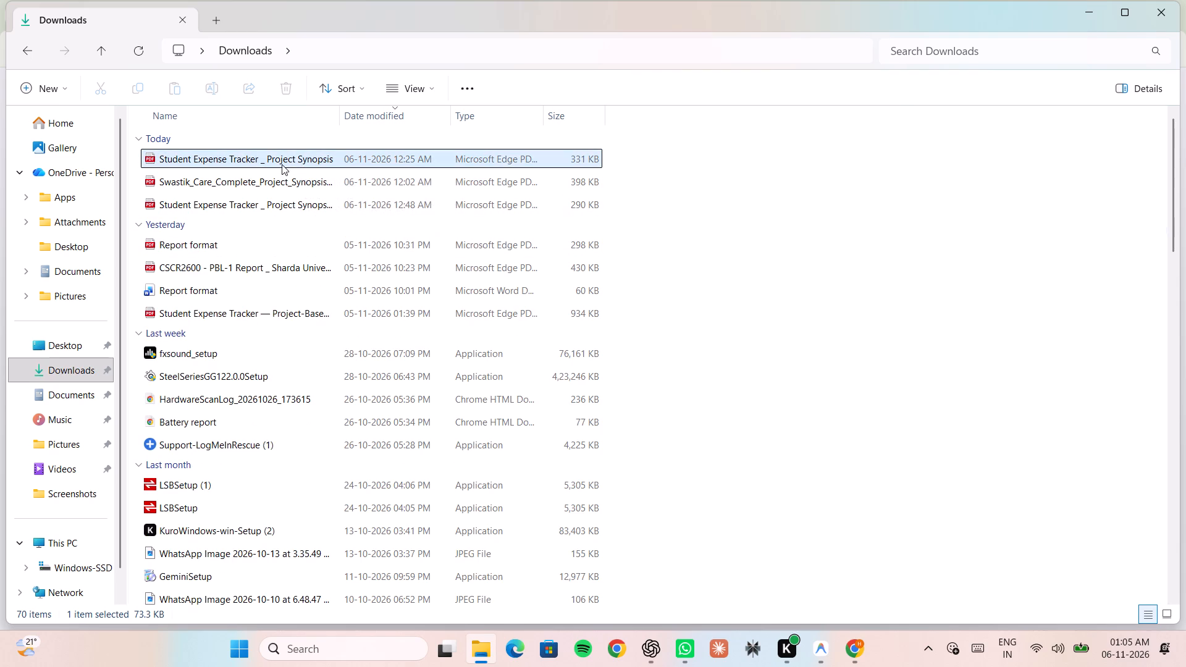
# View the first Student Expense Tracker _ Project Synopsis PDF in Downloads, close it, and look over the remaining downloaded files.
pyautogui.doubleClick(291, 161)
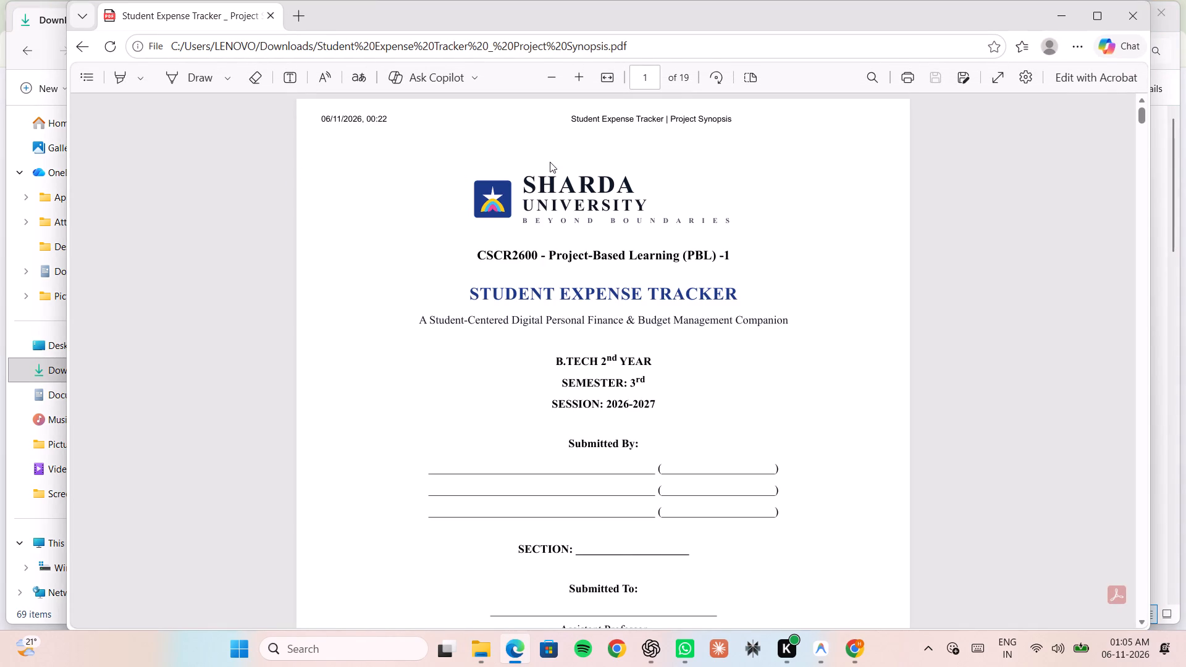
pyautogui.click(1129, 17)
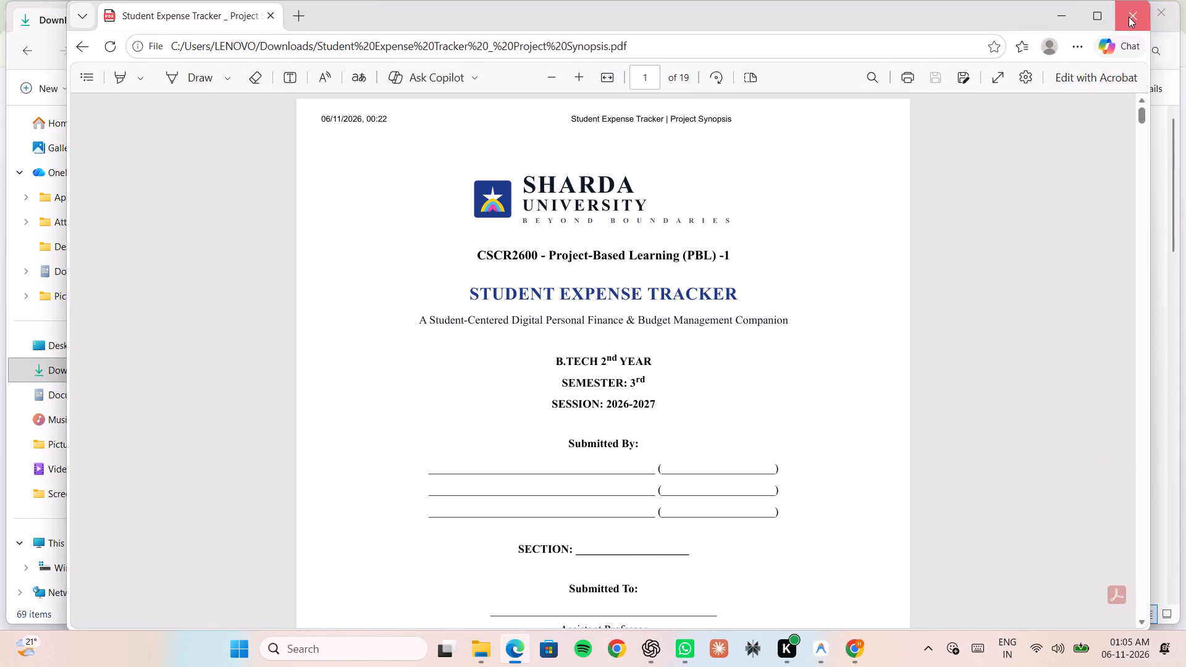
pyautogui.scroll(-1, 410, 197)
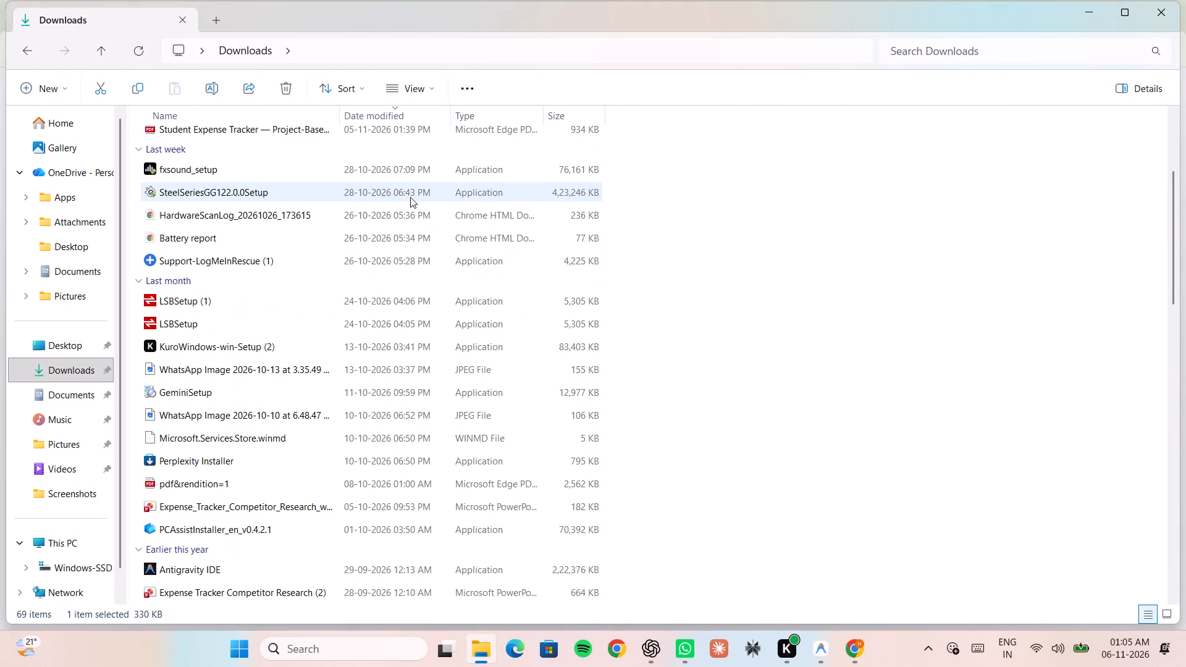
pyautogui.scroll(-1, 410, 197)
pyautogui.scroll(2, 410, 197)
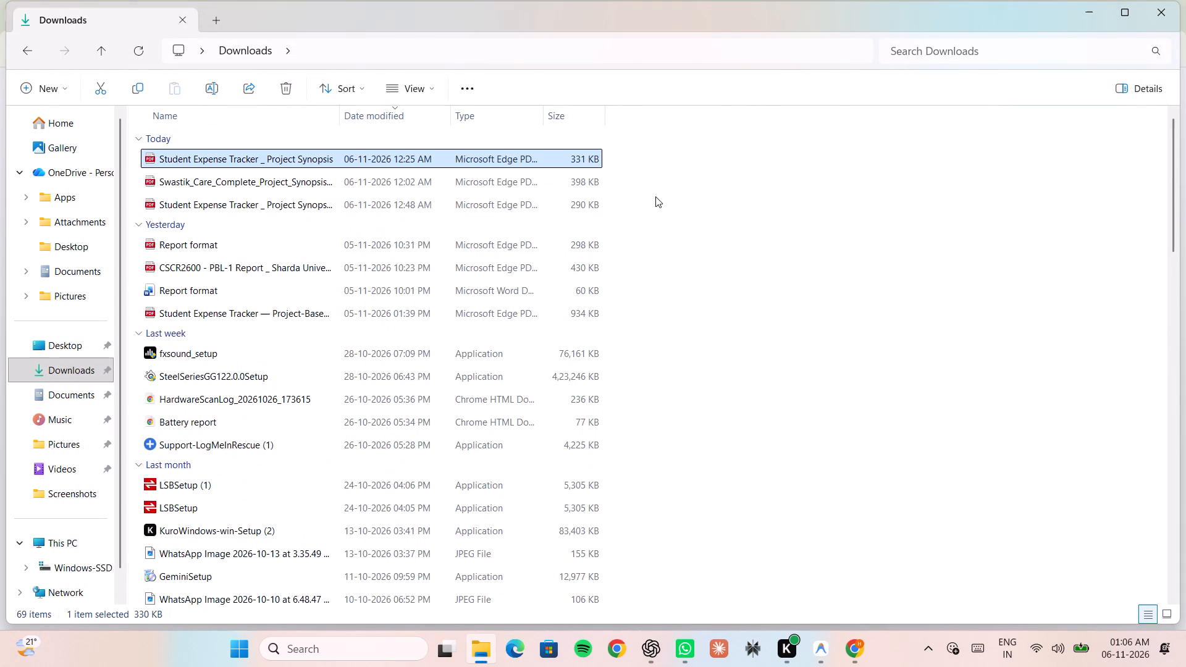
# Return to Drive, open the Expense Tracker folder, and view the actions available for Student Expense Tracker _ Project Synopsis.docx.
pyautogui.click(1095, 9)
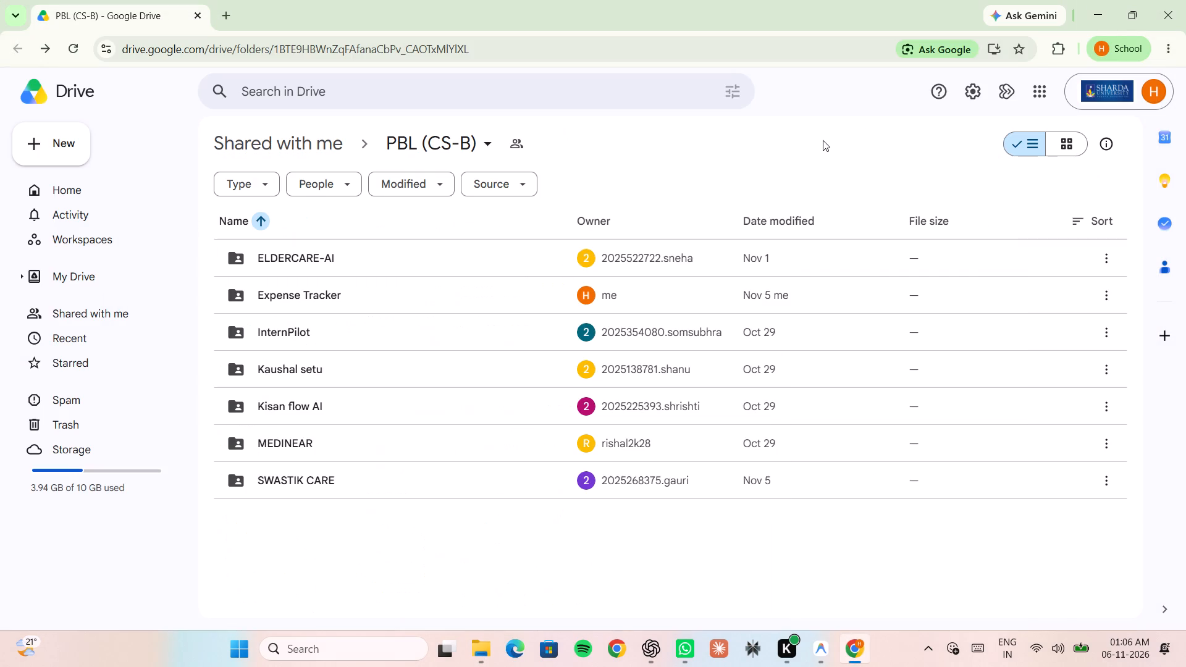
pyautogui.click(328, 300)
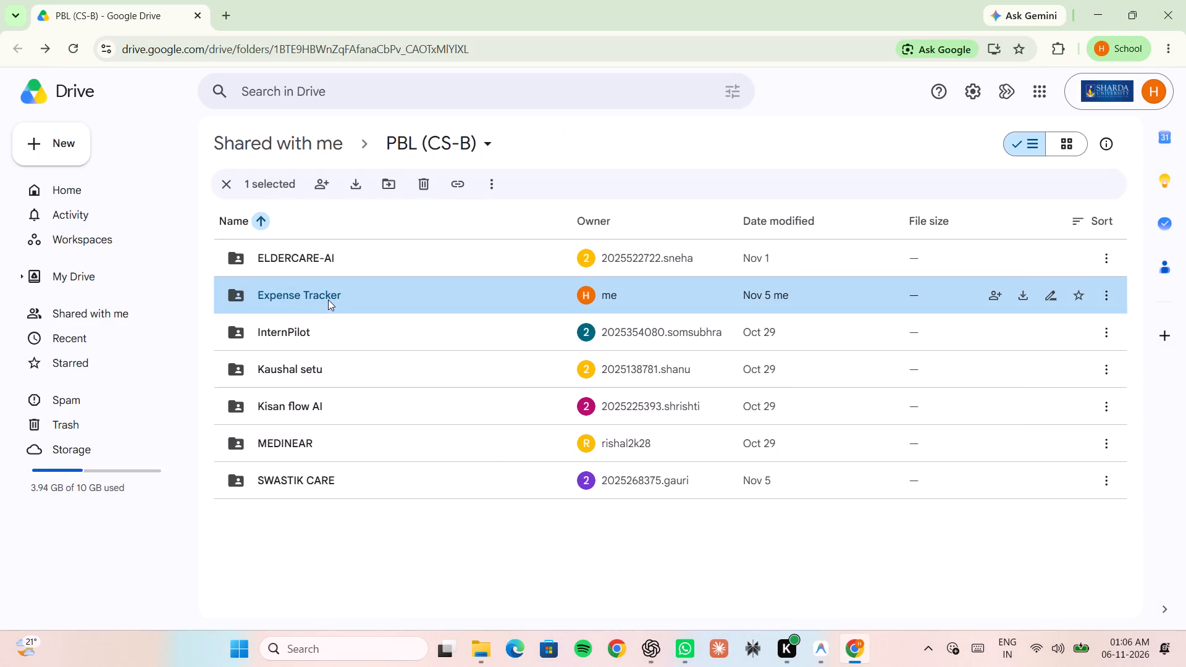
pyautogui.doubleClick(328, 300)
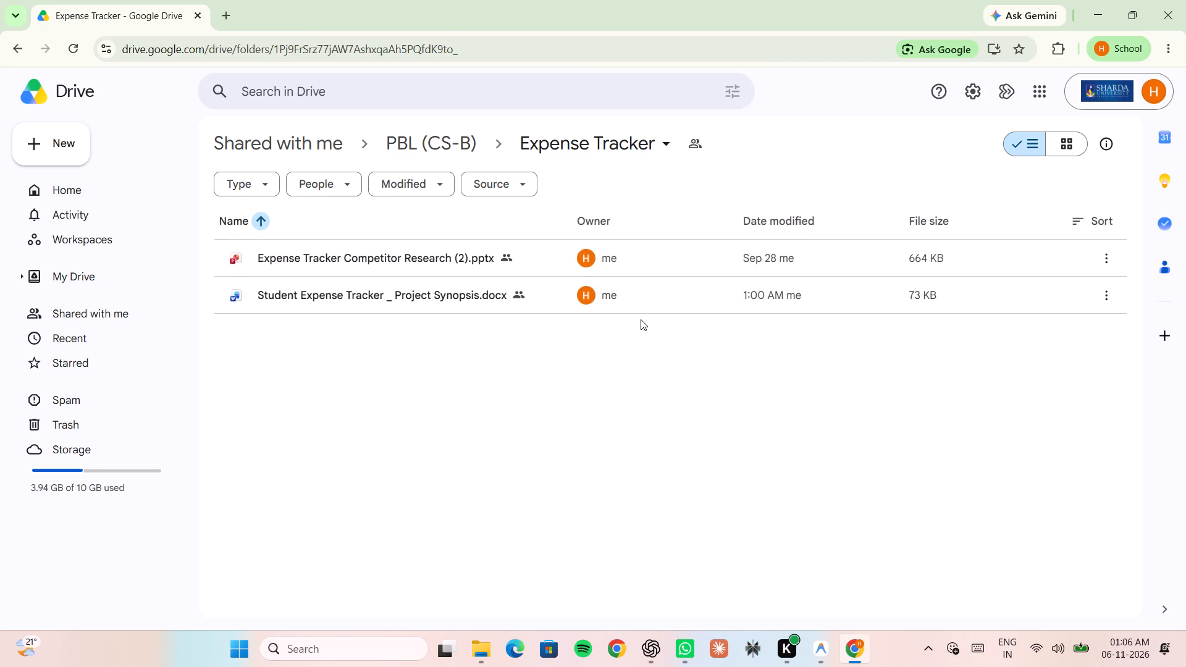
pyautogui.click(1104, 296)
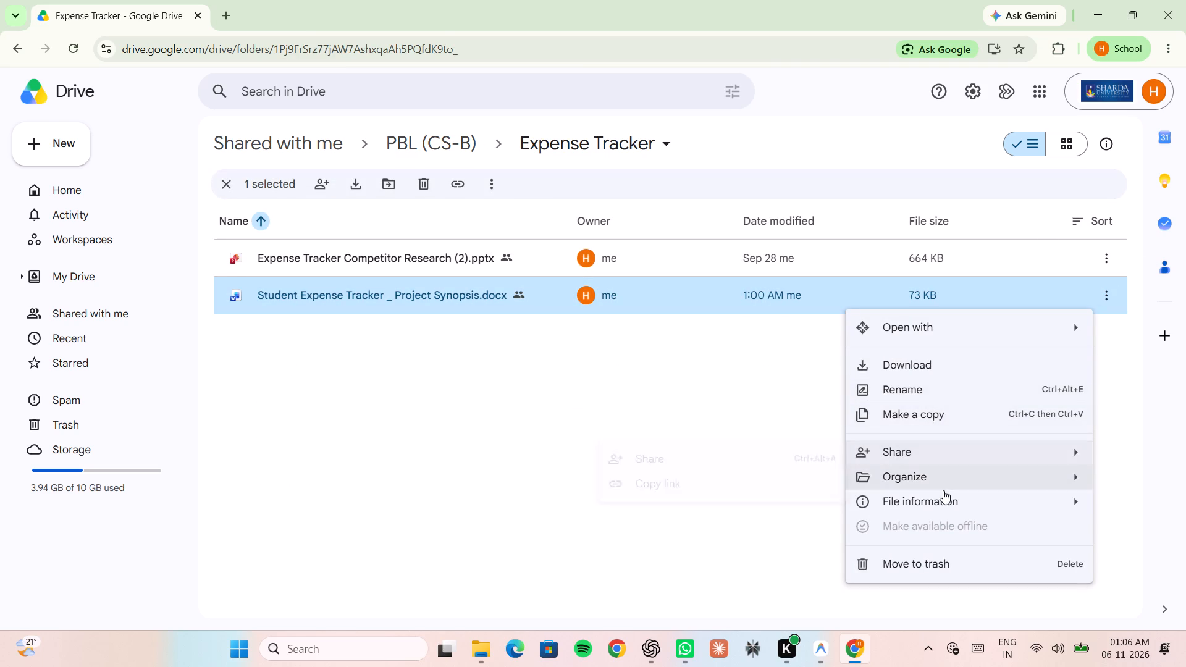
pyautogui.click(758, 390)
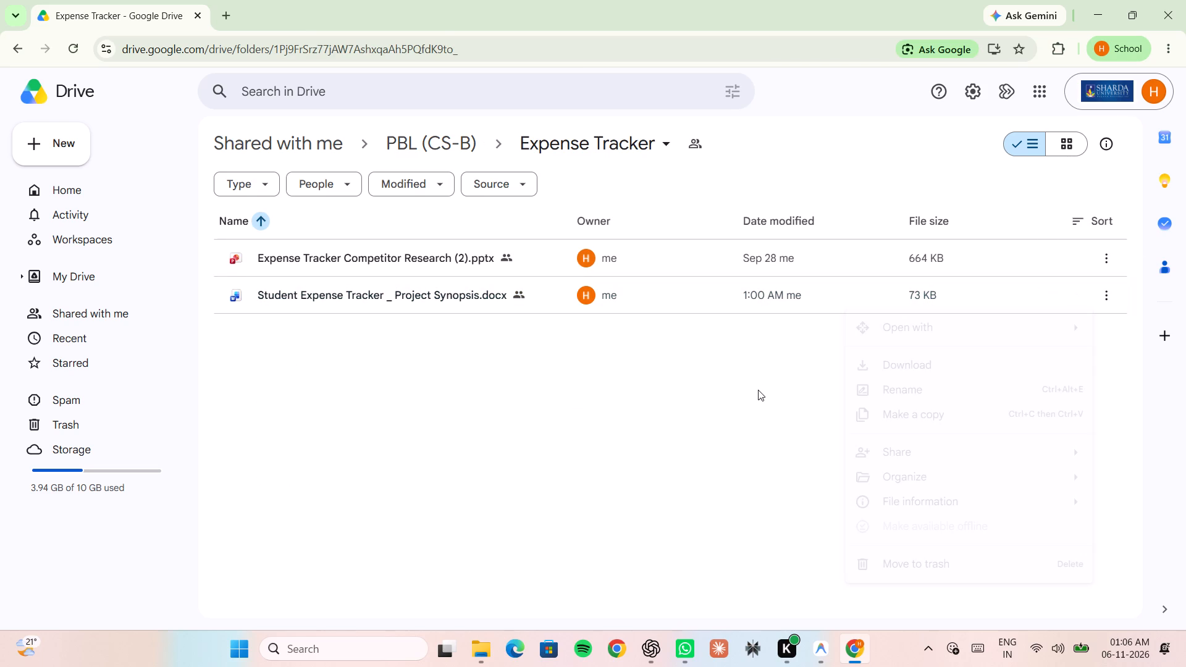
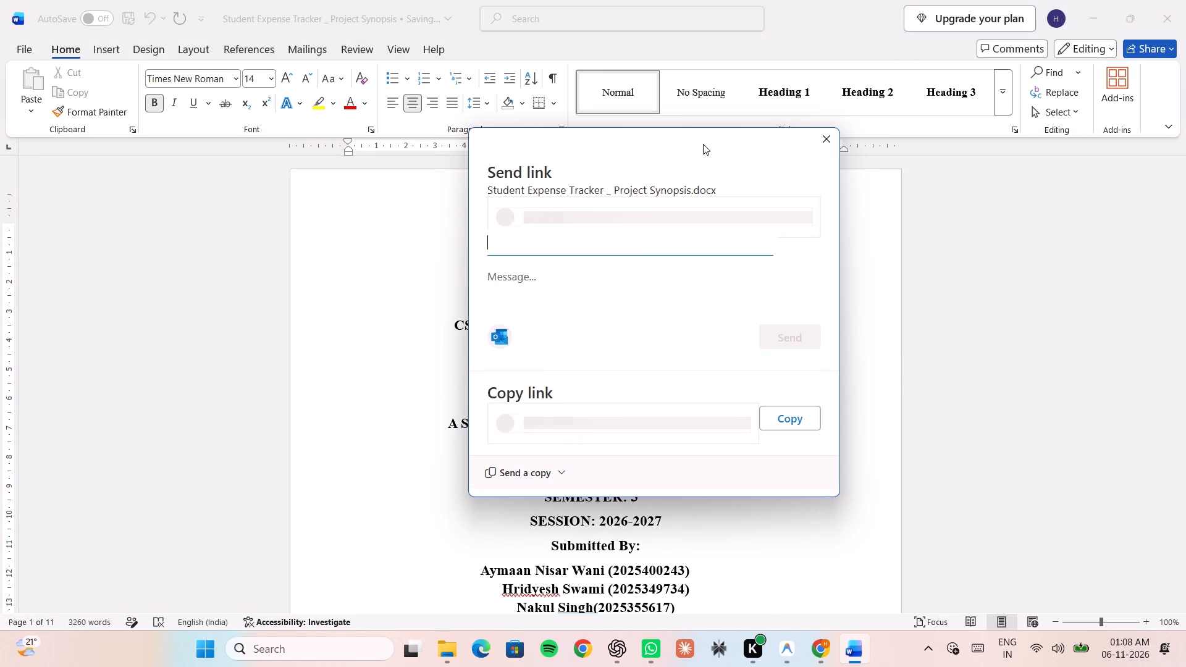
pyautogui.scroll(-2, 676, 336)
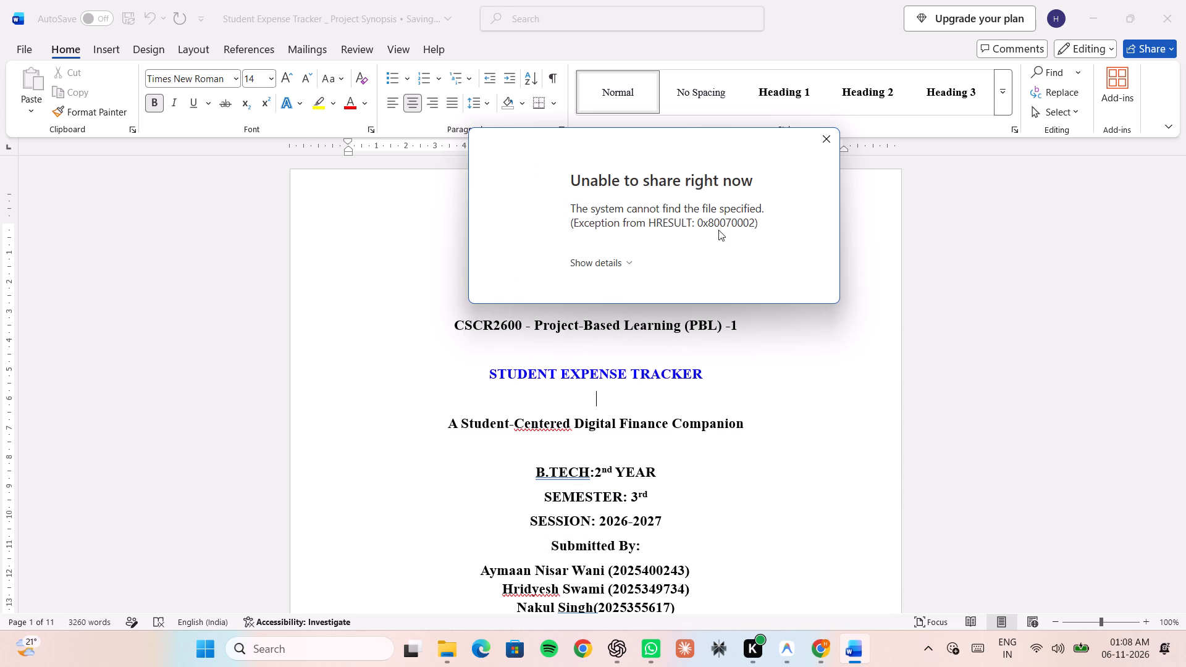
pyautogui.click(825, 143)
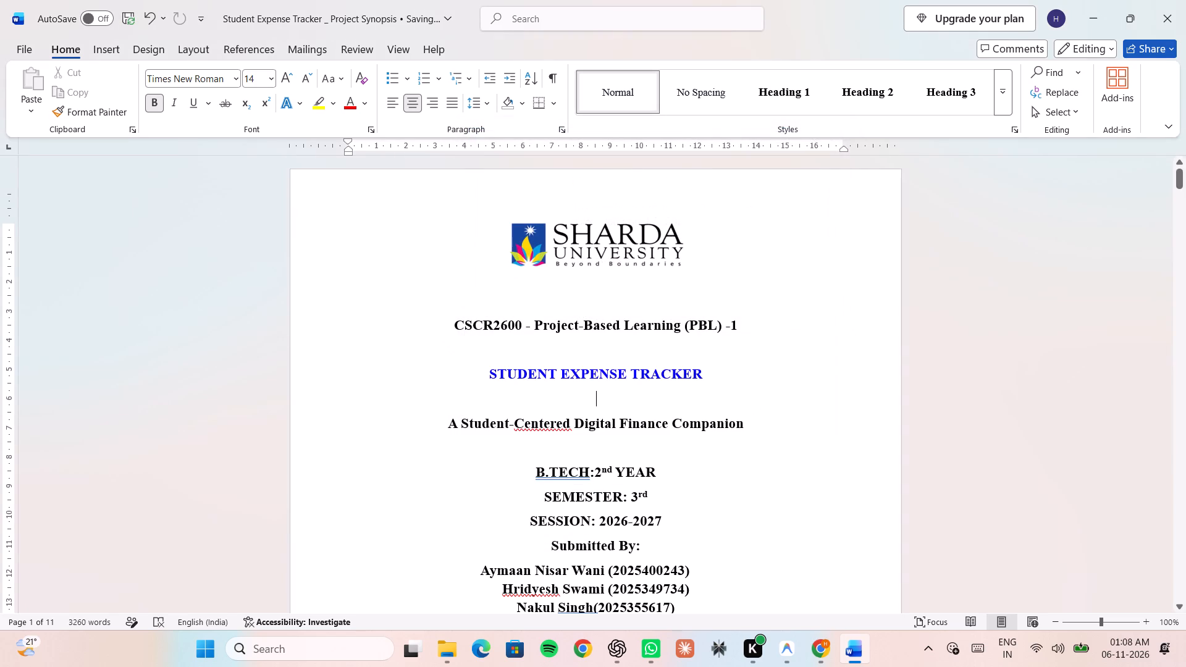
# Save the synopsis as a PDF in the Desktop folder under its existing name and skim the exported pages.
pyautogui.click(19, 48)
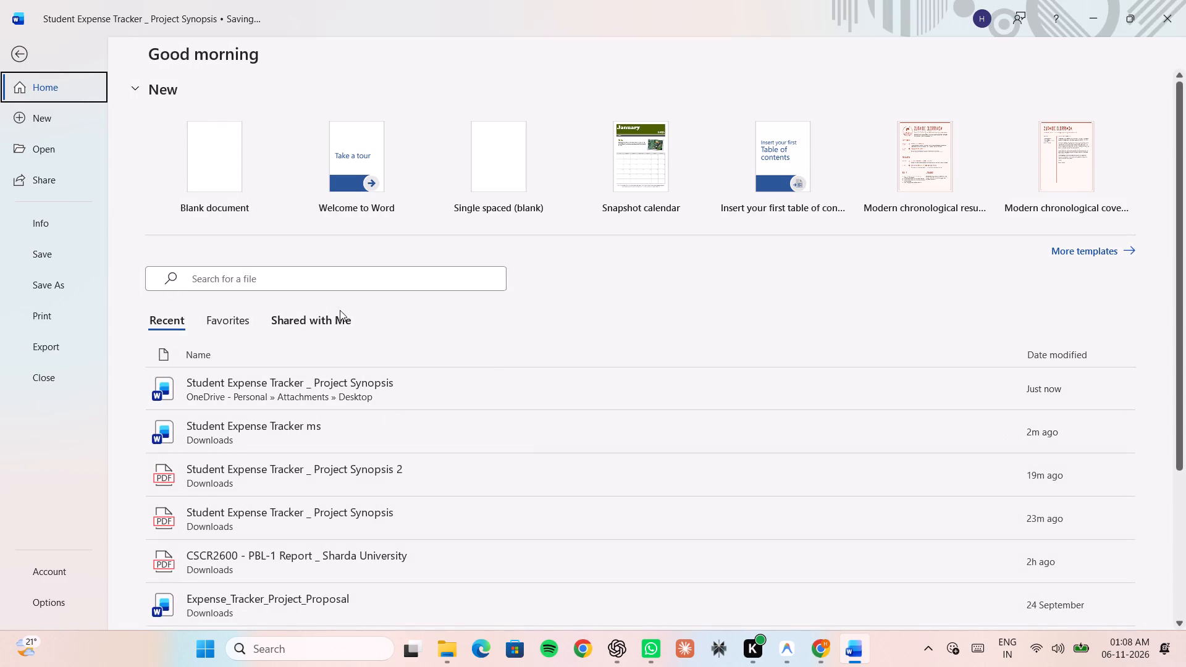
pyautogui.click(47, 289)
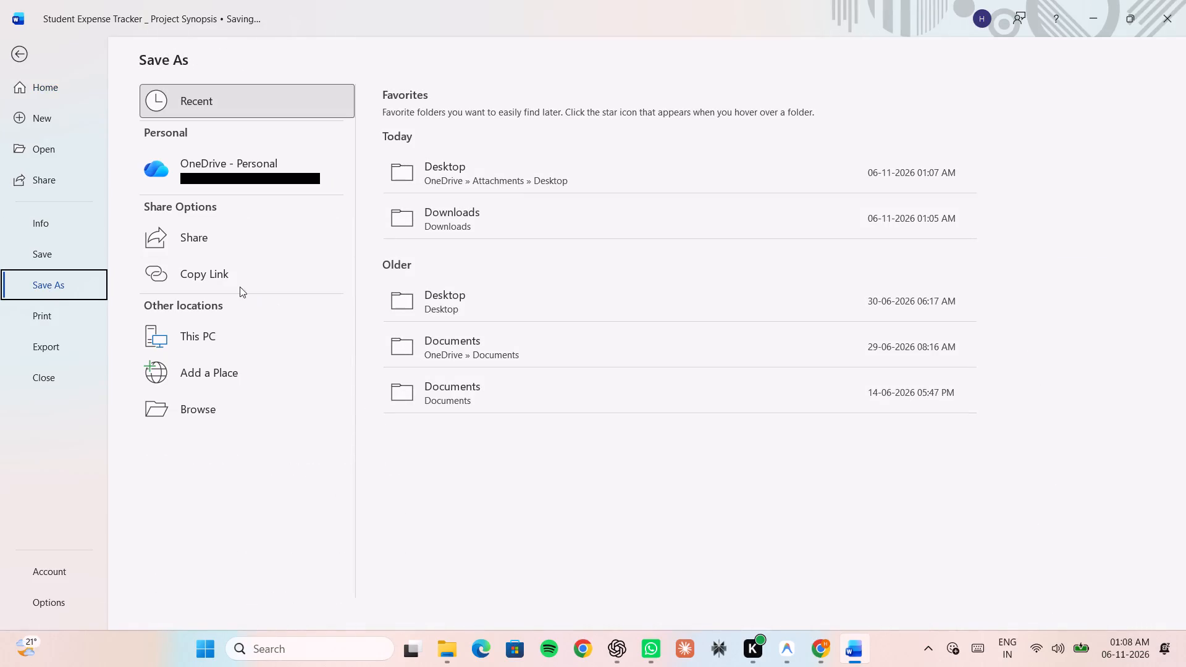
pyautogui.click(284, 413)
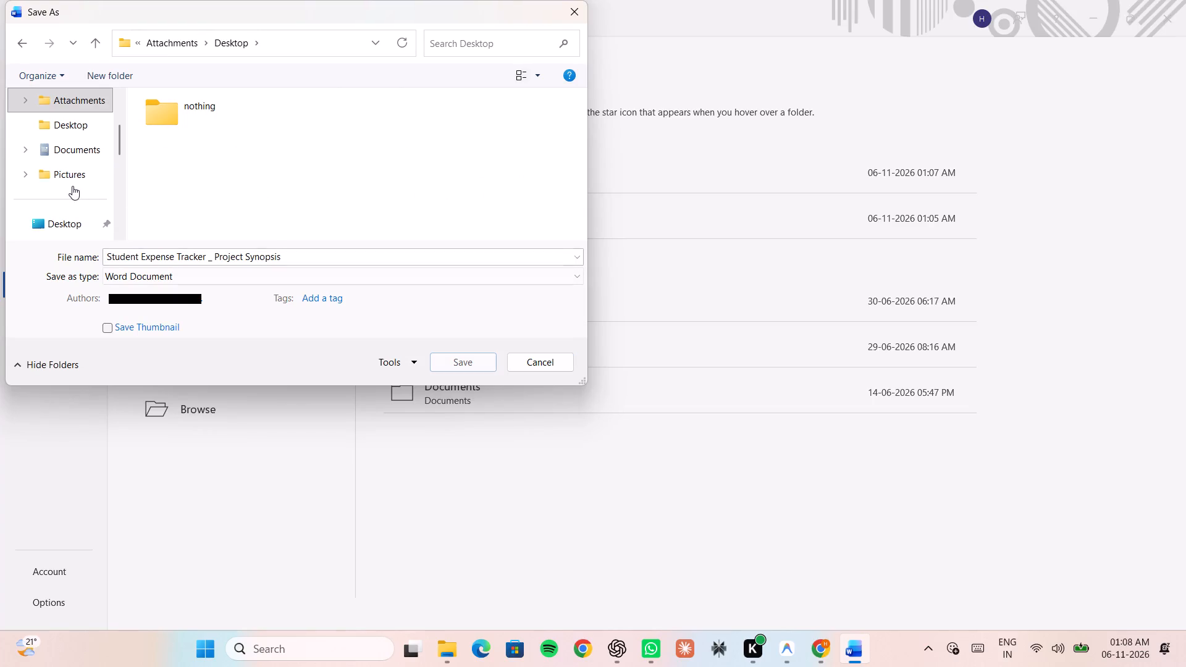
pyautogui.scroll(-1, 75, 198)
pyautogui.click(71, 155)
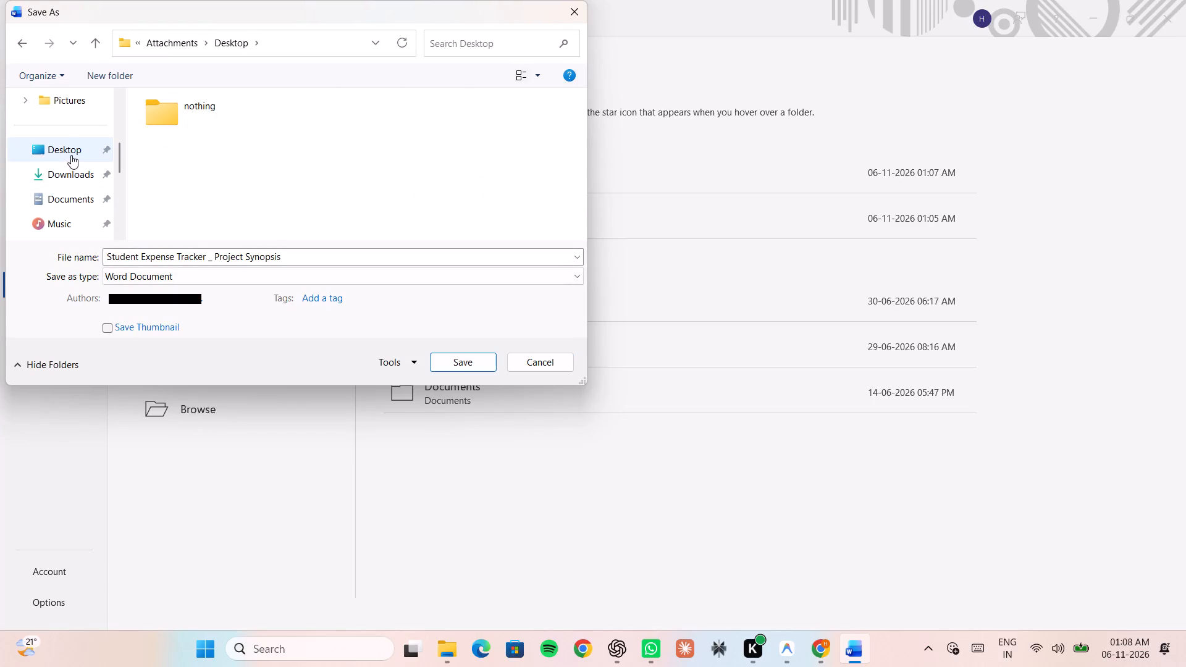
pyautogui.click(190, 279)
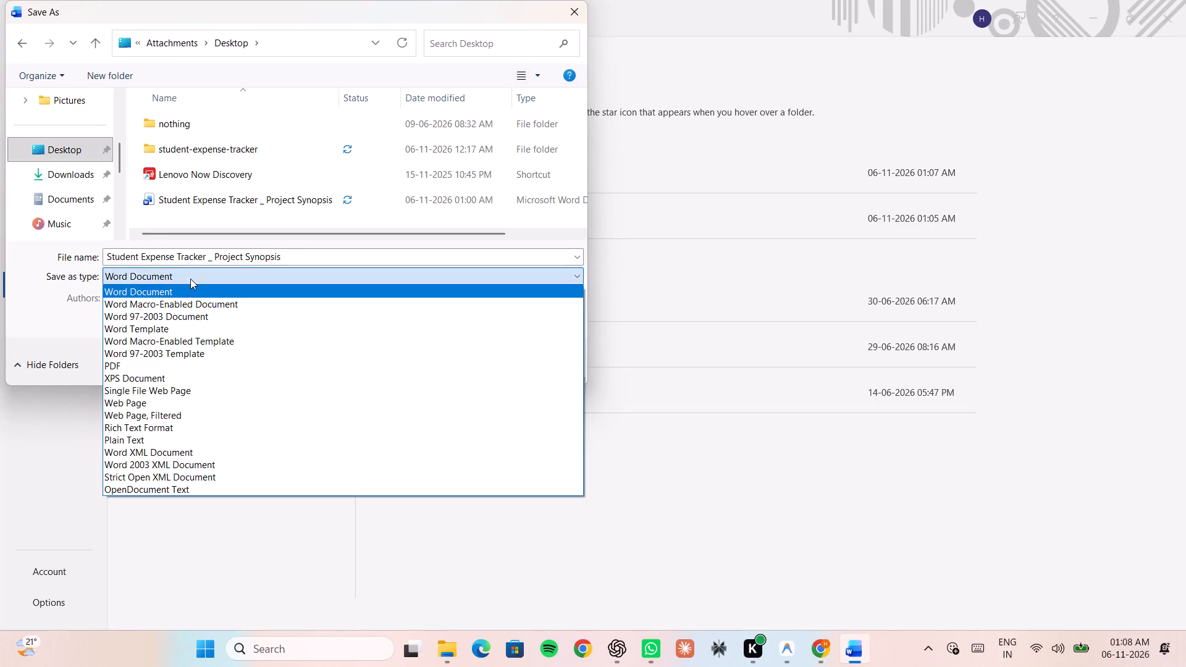
pyautogui.click(174, 367)
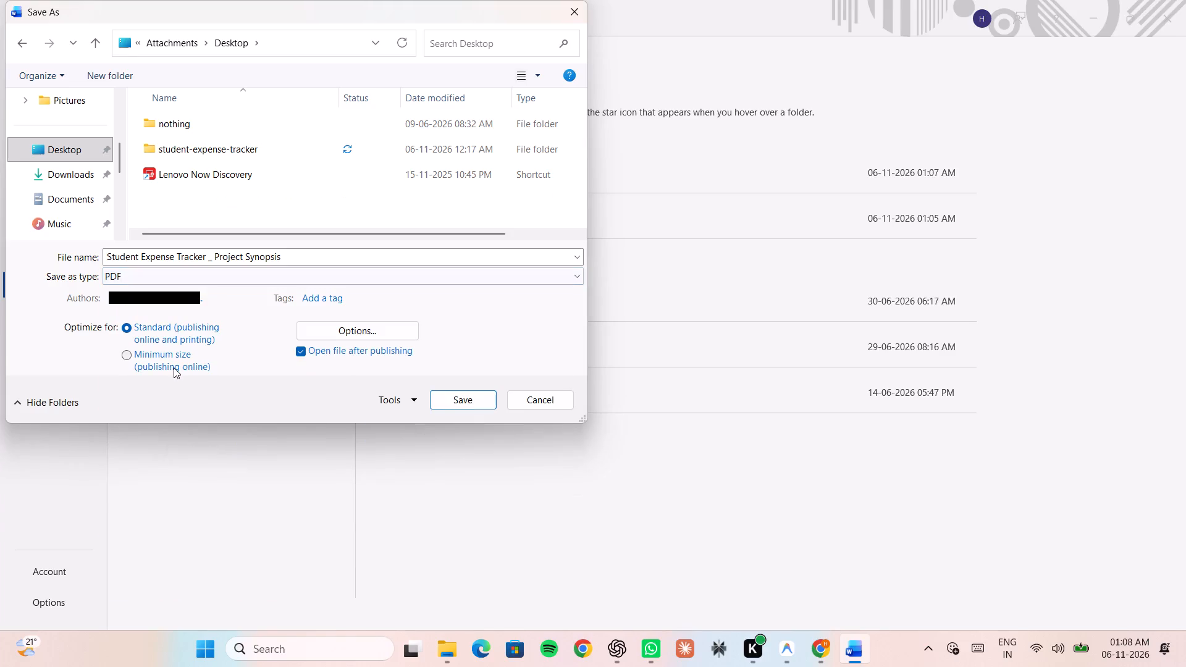
pyautogui.click(458, 405)
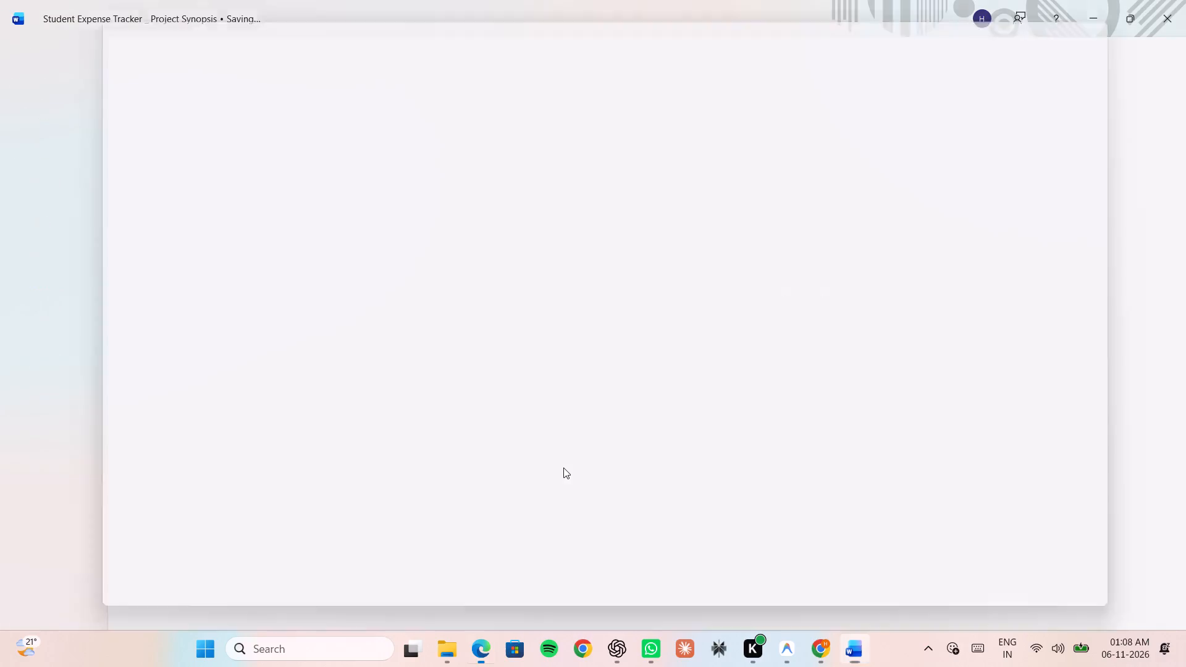
pyautogui.scroll(-6, 719, 352)
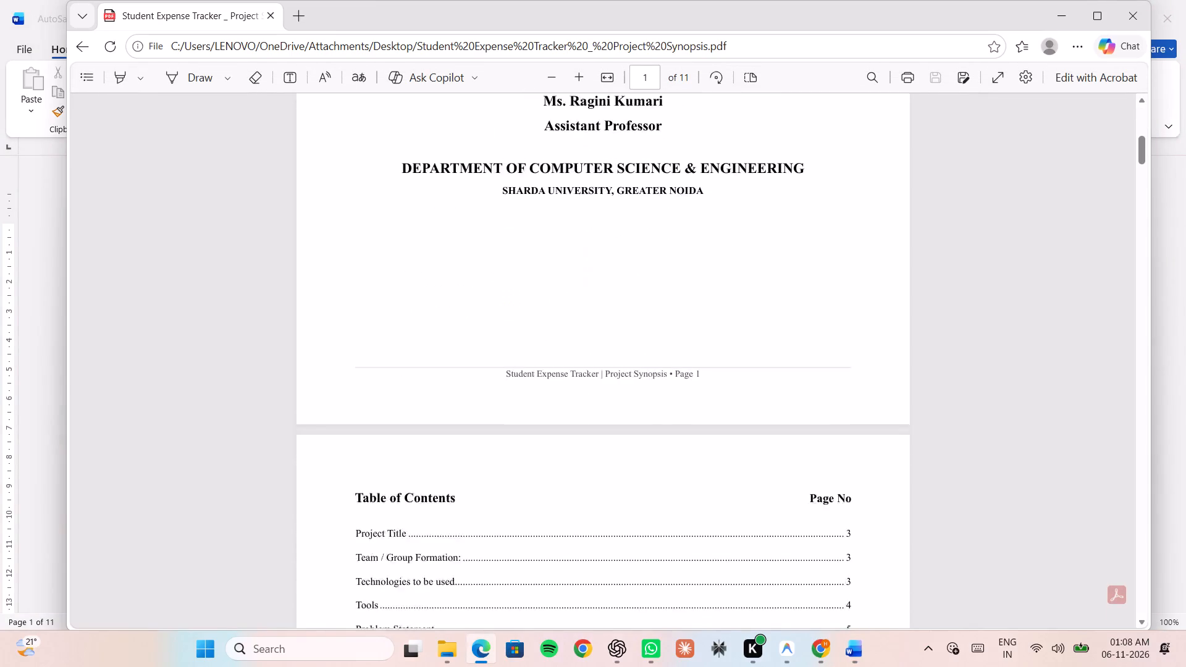
pyautogui.scroll(-10, 719, 352)
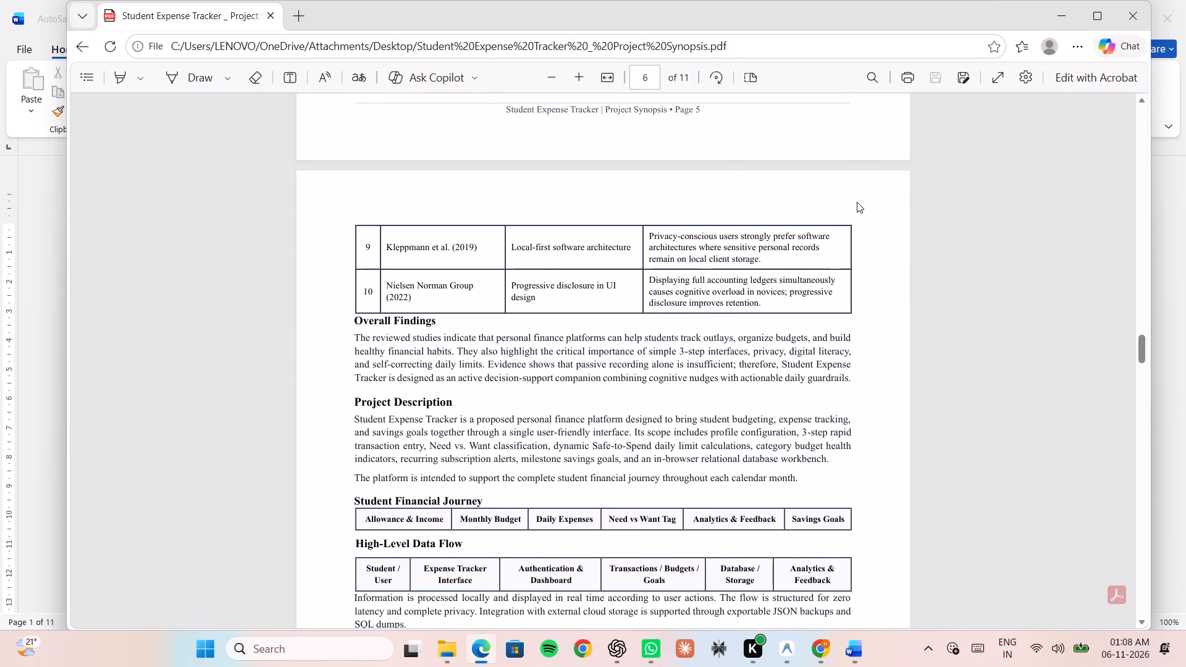
# In Chrome, upload the Student Expense Tracker _ Project Synopsis PDF from Desktop to the Expense Tracker folder in Google Drive.
pyautogui.click(808, 653)
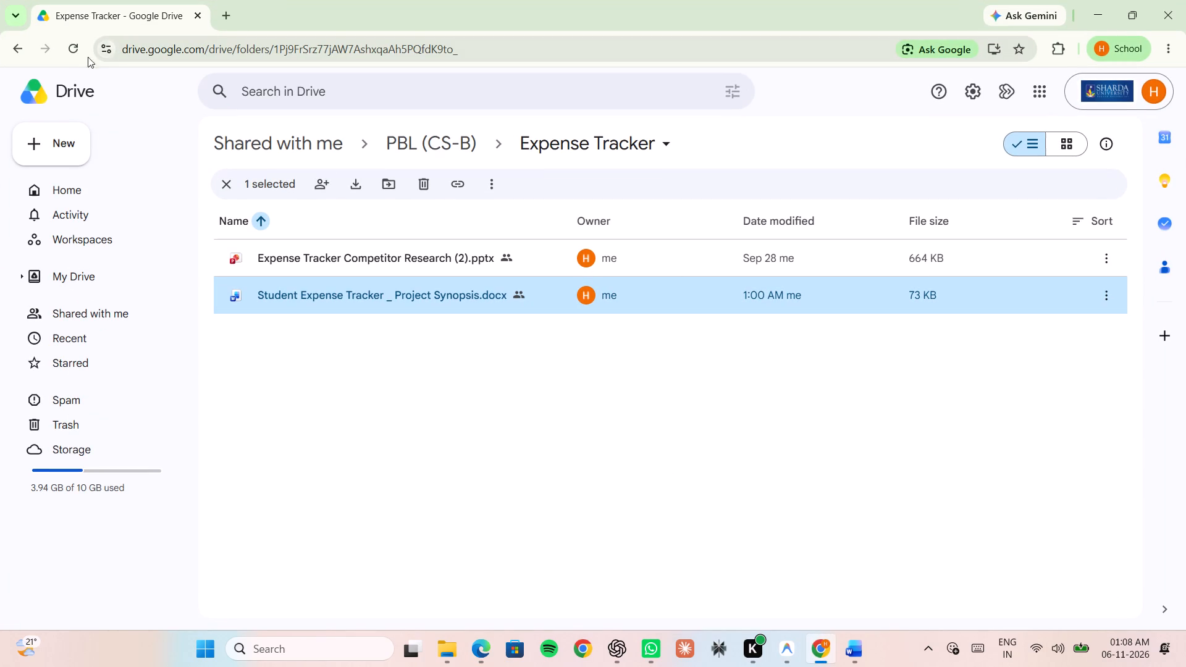
pyautogui.click(42, 136)
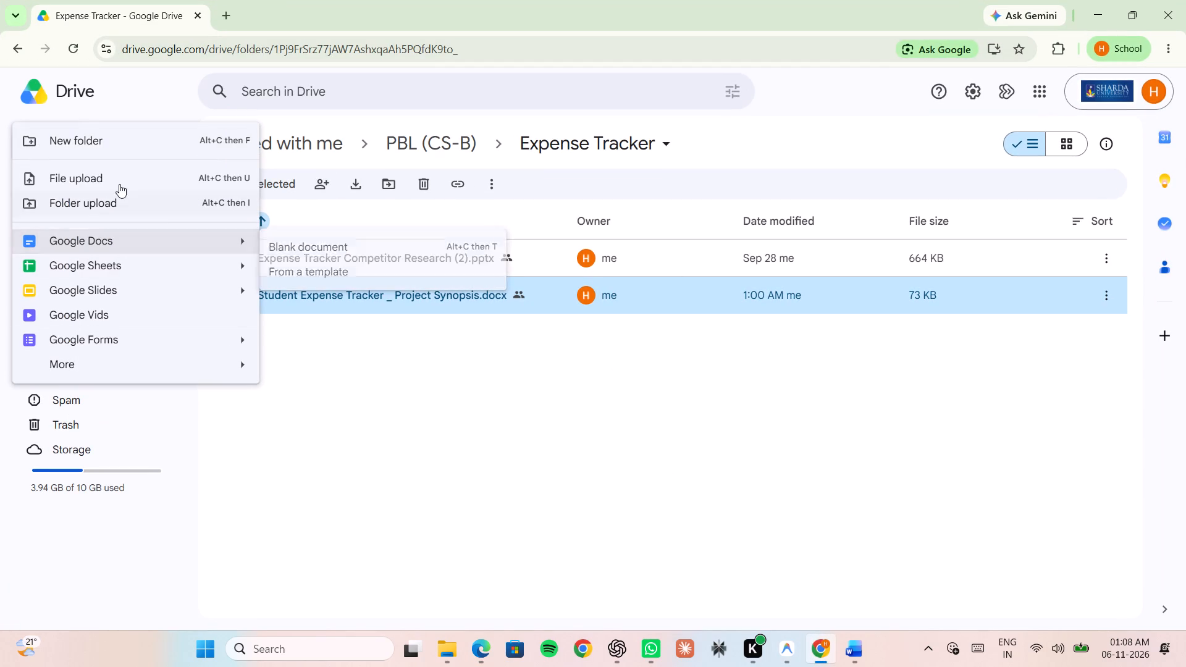
pyautogui.click(141, 180)
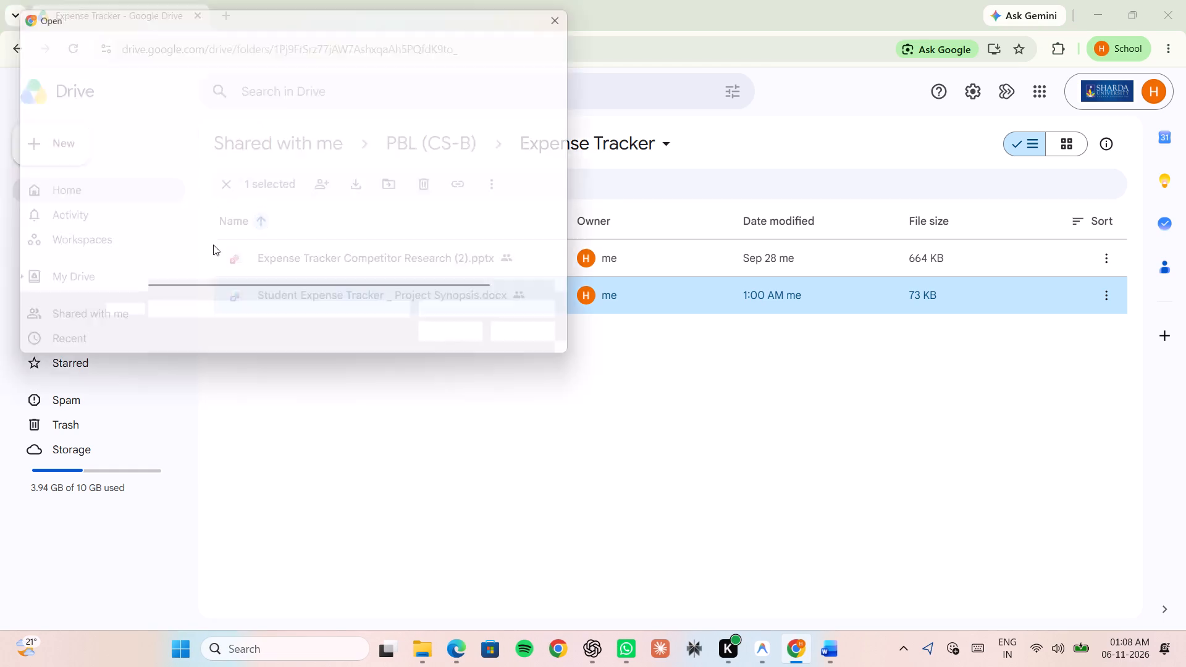
pyautogui.click(83, 222)
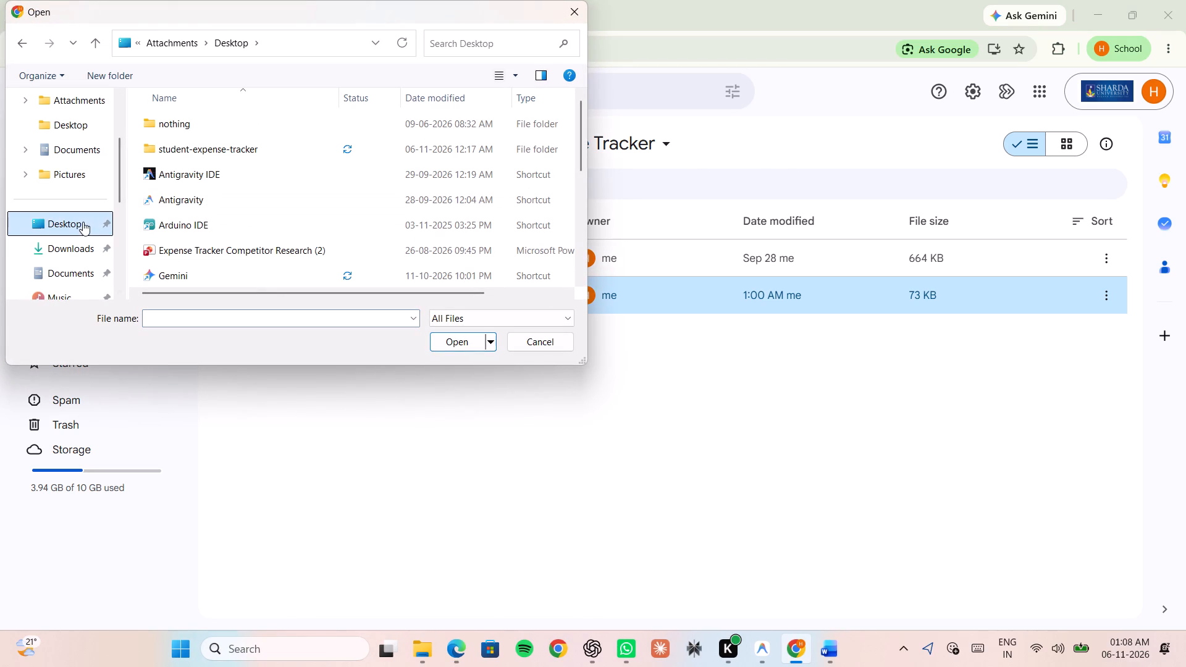
pyautogui.click(38, 220)
pyautogui.moveTo(38, 220); pyautogui.dragTo(243, 215)
pyautogui.scroll(-1, 243, 215)
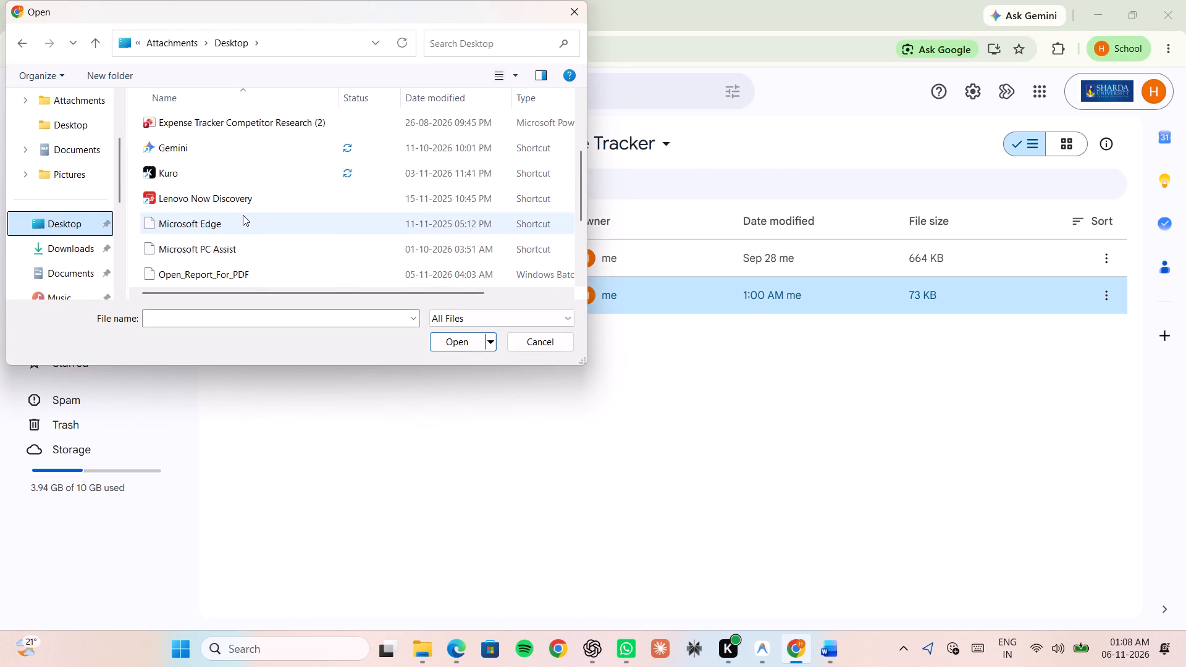
pyautogui.scroll(-2, 243, 215)
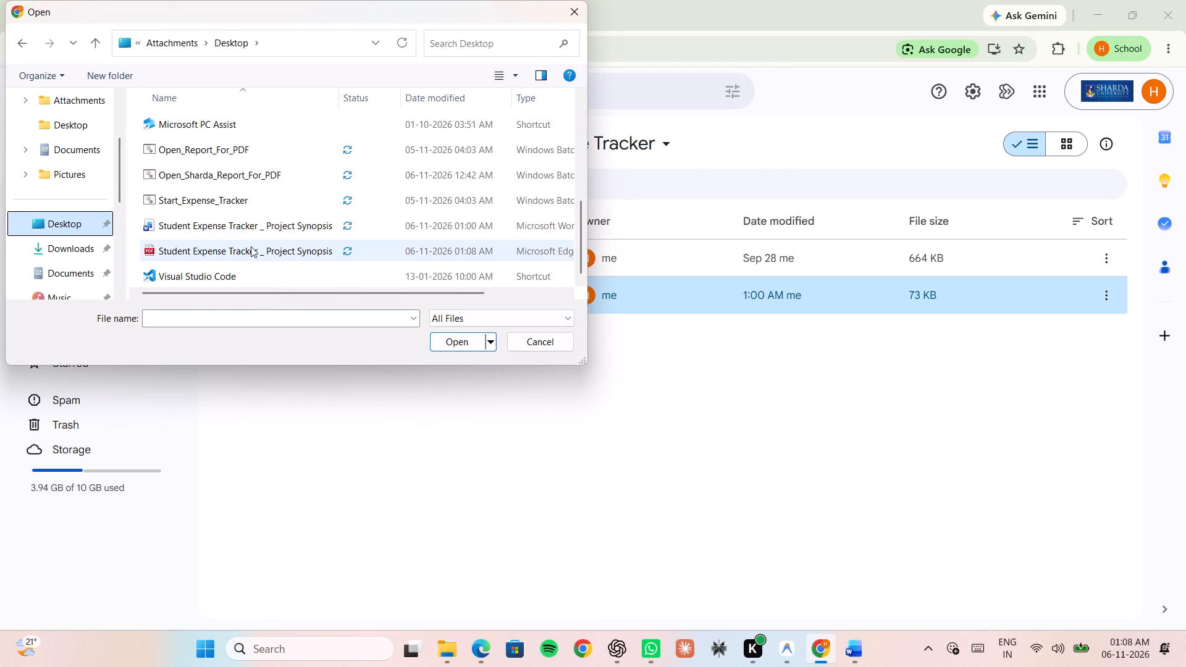
pyautogui.doubleClick(254, 251)
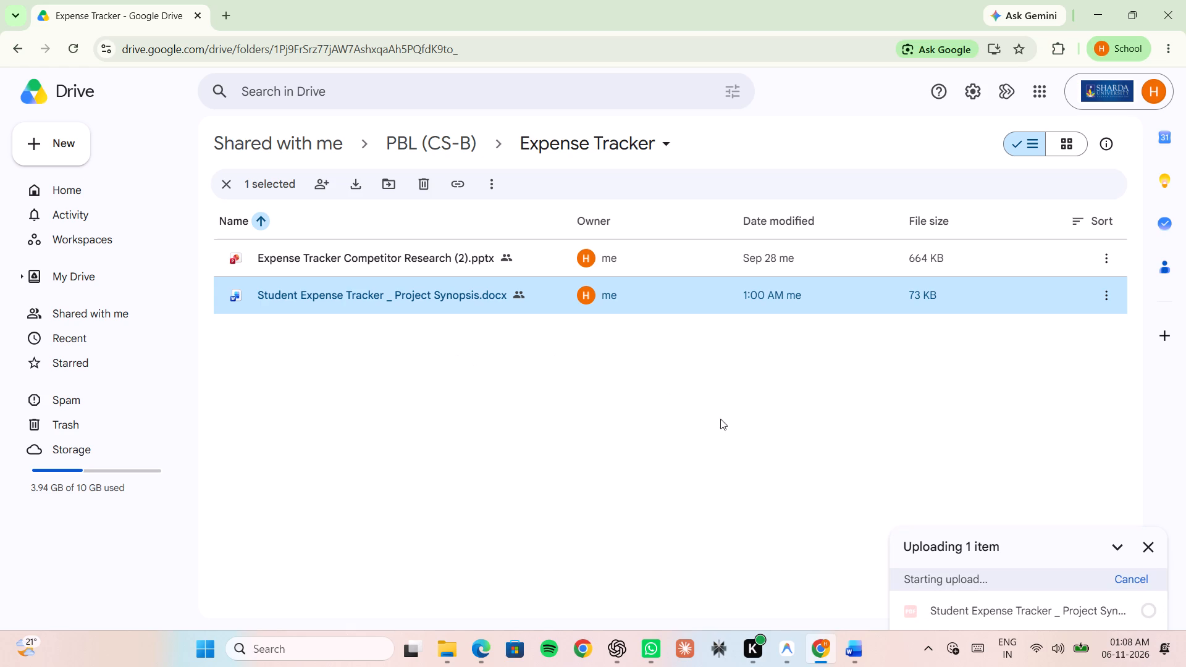
# Move Student Expense Tracker _ Project Synopsis.docx from the Expense Tracker folder to the trash.
pyautogui.click(1108, 301)
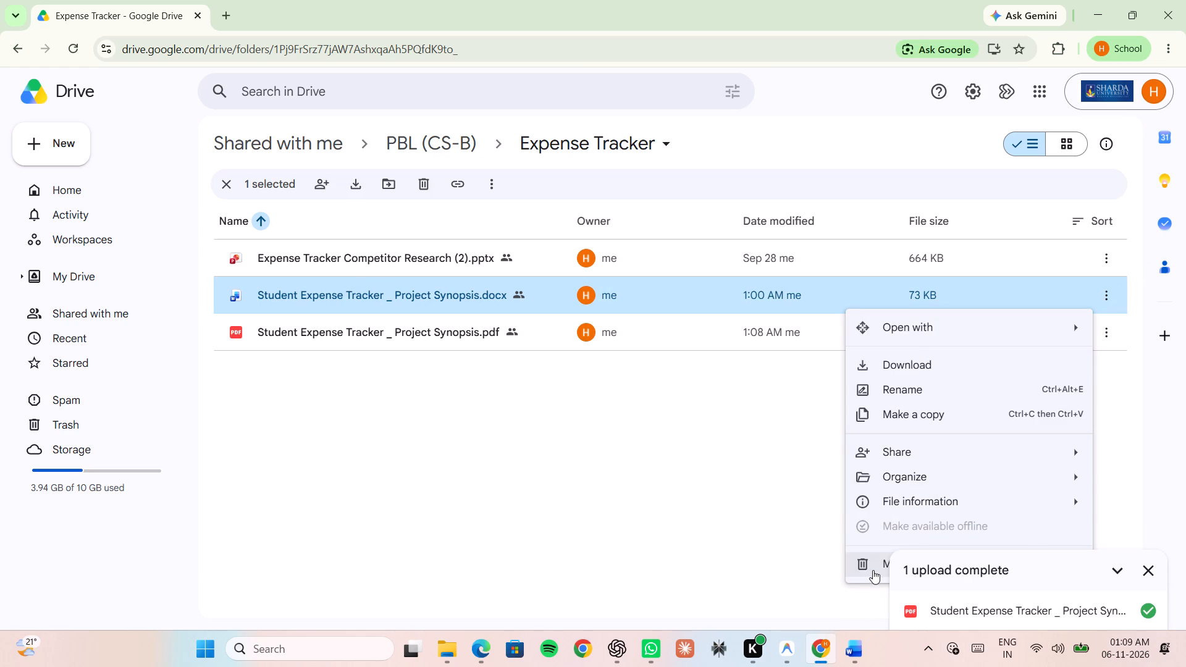
pyautogui.click(873, 569)
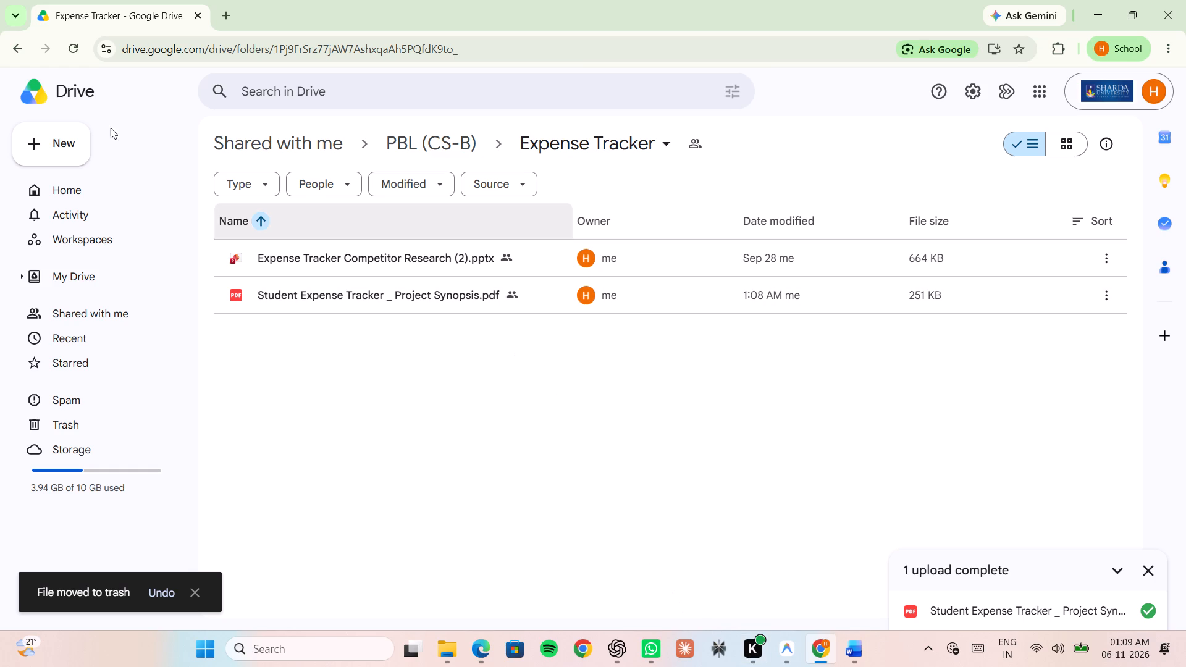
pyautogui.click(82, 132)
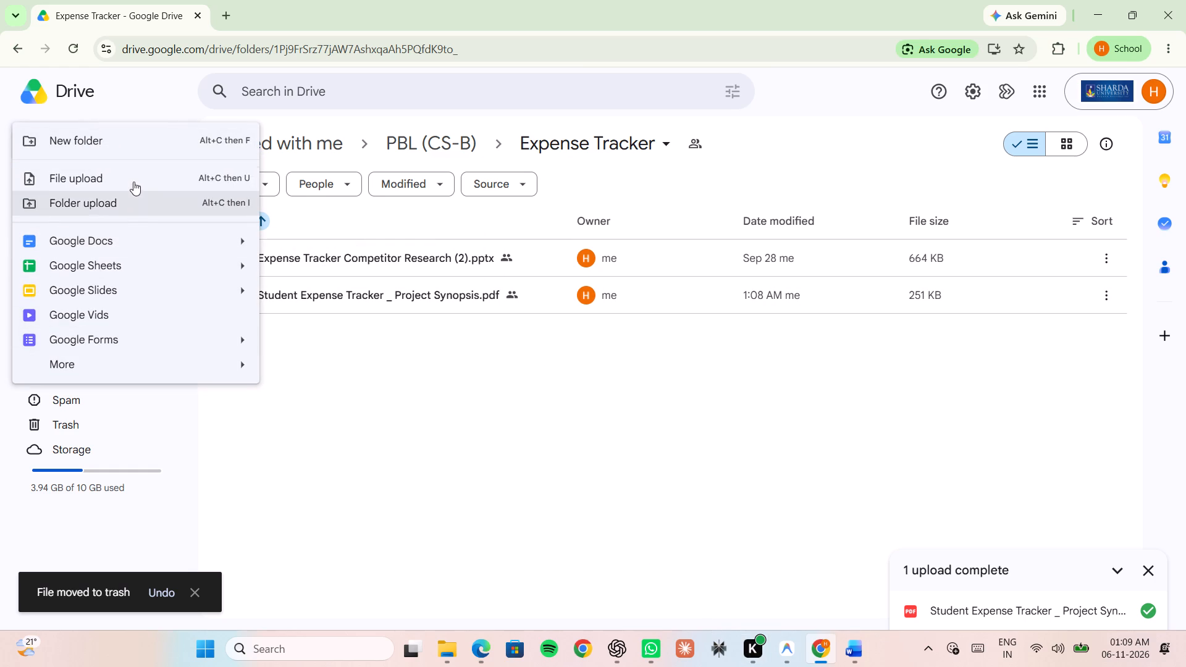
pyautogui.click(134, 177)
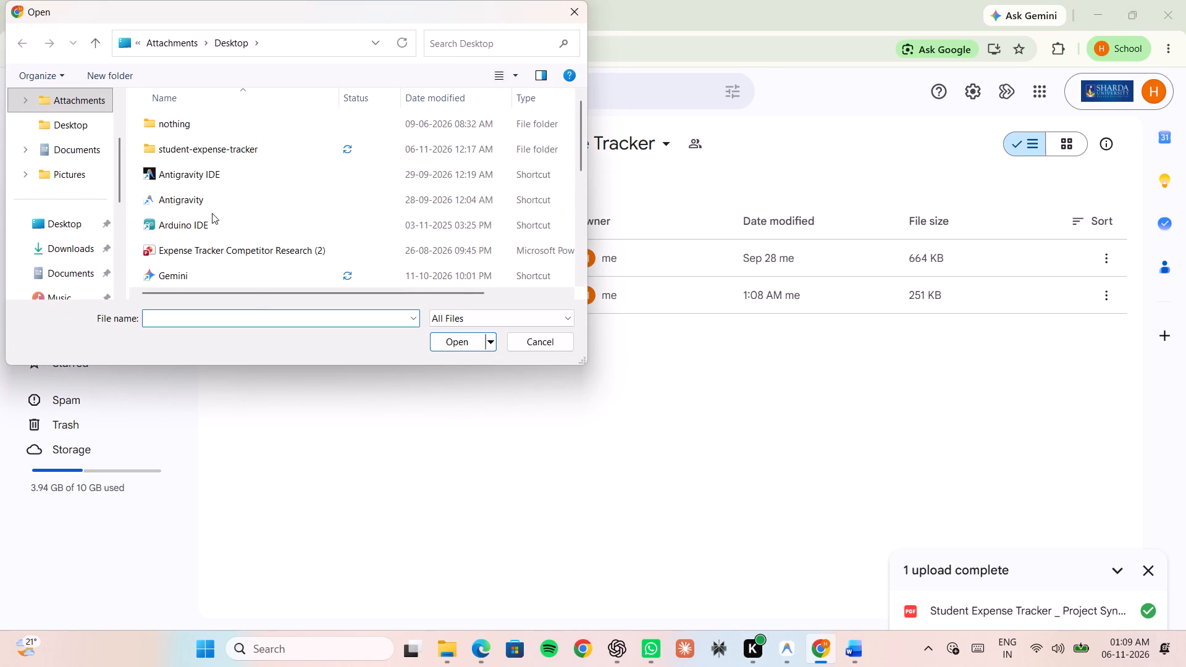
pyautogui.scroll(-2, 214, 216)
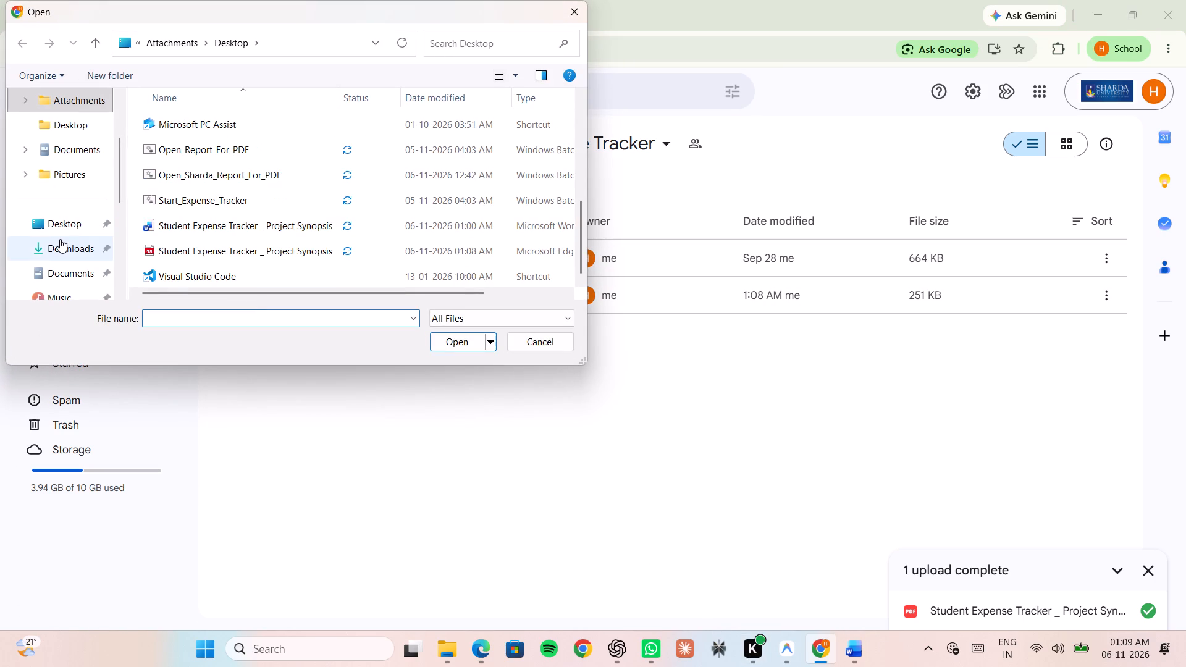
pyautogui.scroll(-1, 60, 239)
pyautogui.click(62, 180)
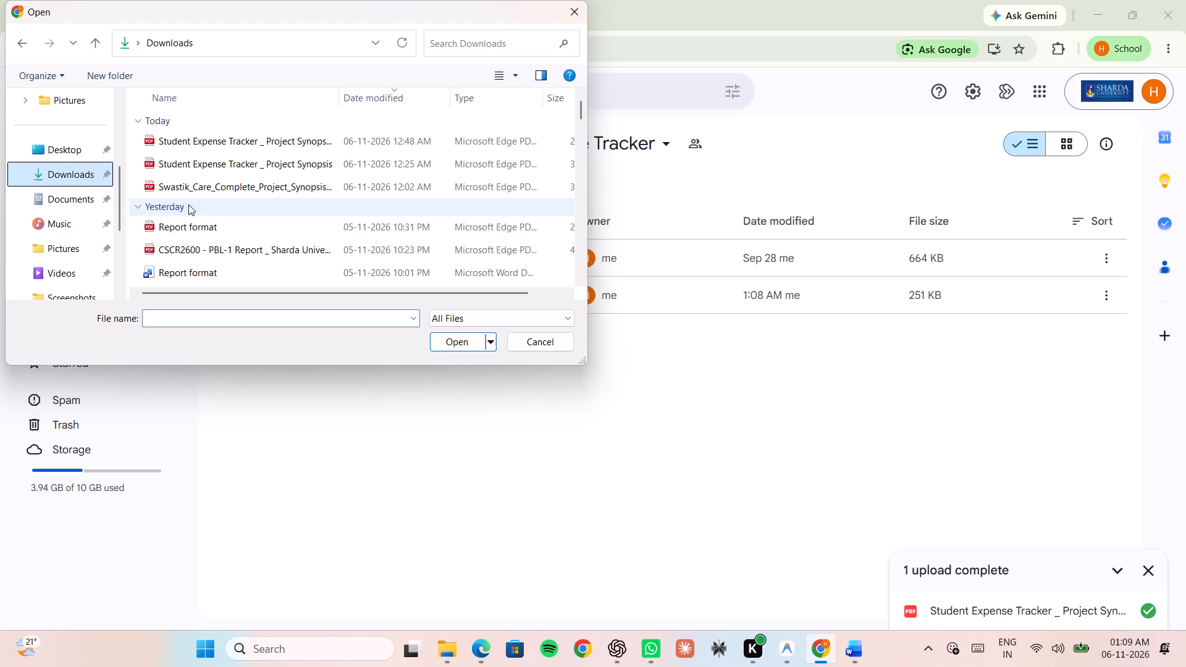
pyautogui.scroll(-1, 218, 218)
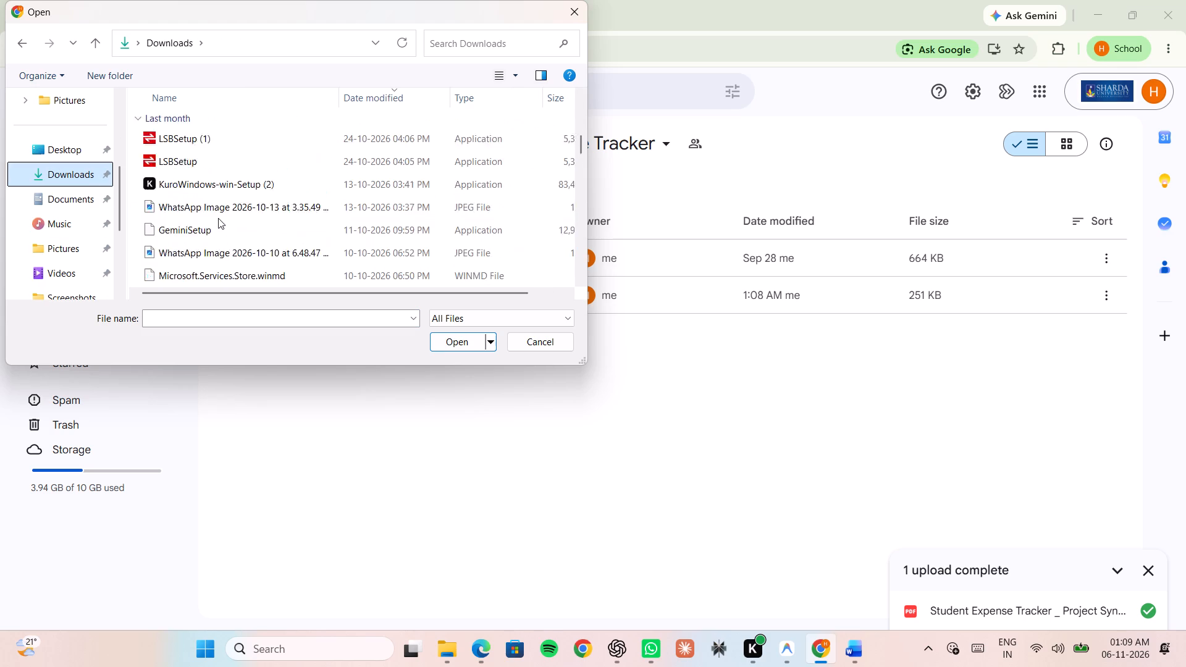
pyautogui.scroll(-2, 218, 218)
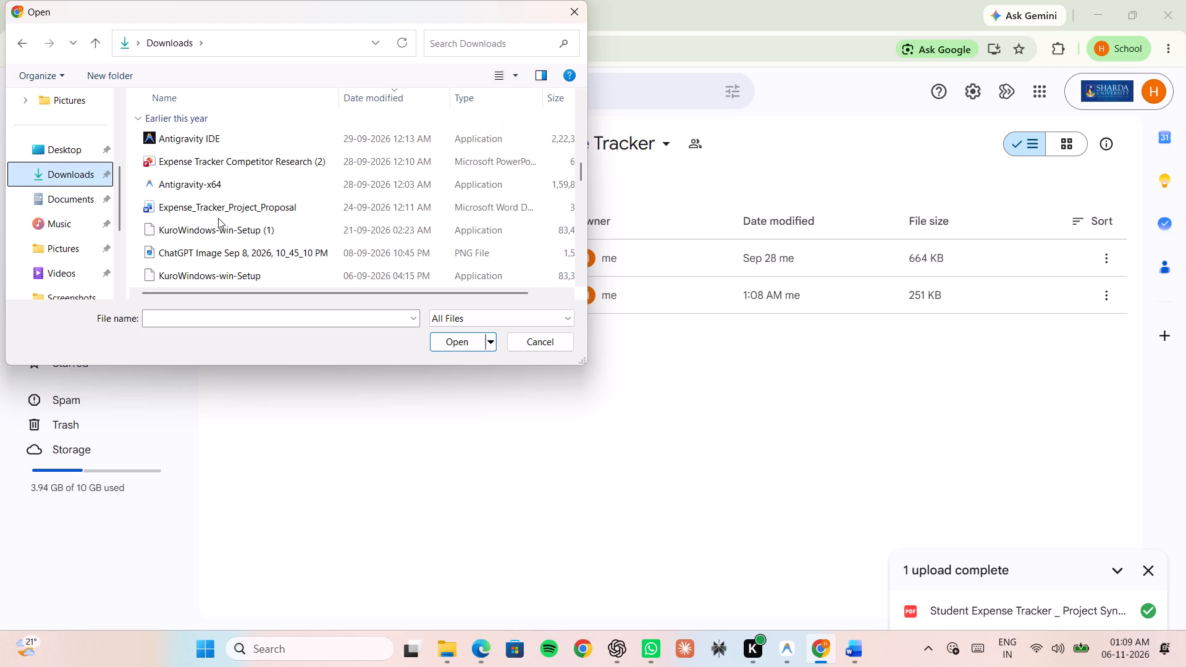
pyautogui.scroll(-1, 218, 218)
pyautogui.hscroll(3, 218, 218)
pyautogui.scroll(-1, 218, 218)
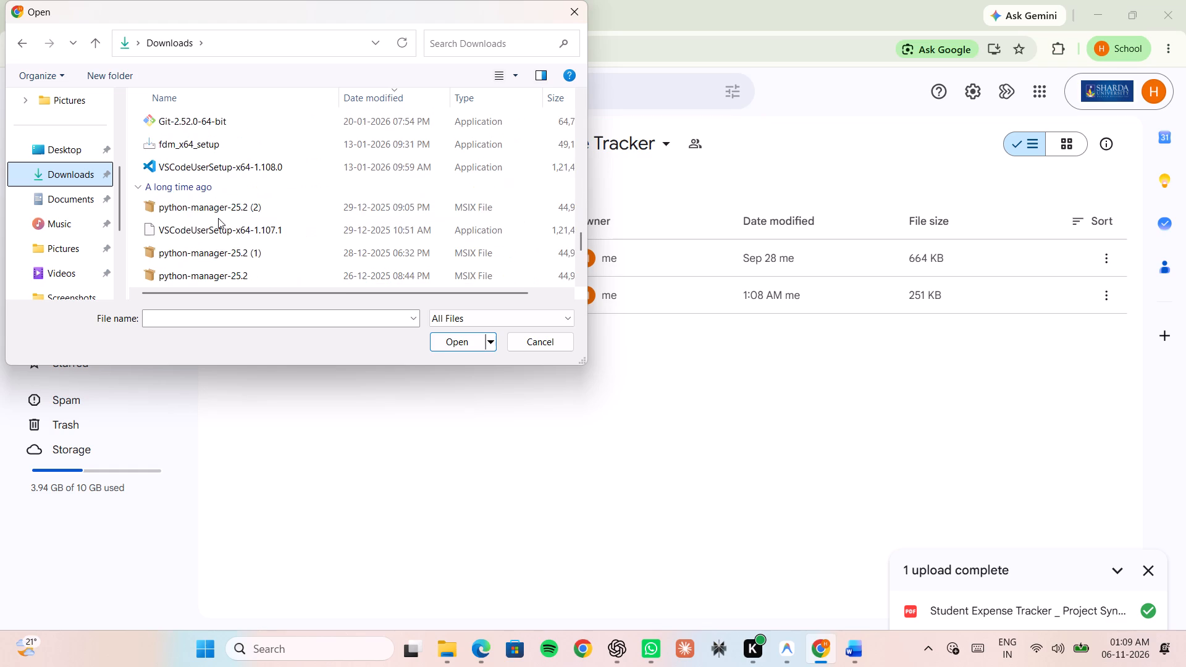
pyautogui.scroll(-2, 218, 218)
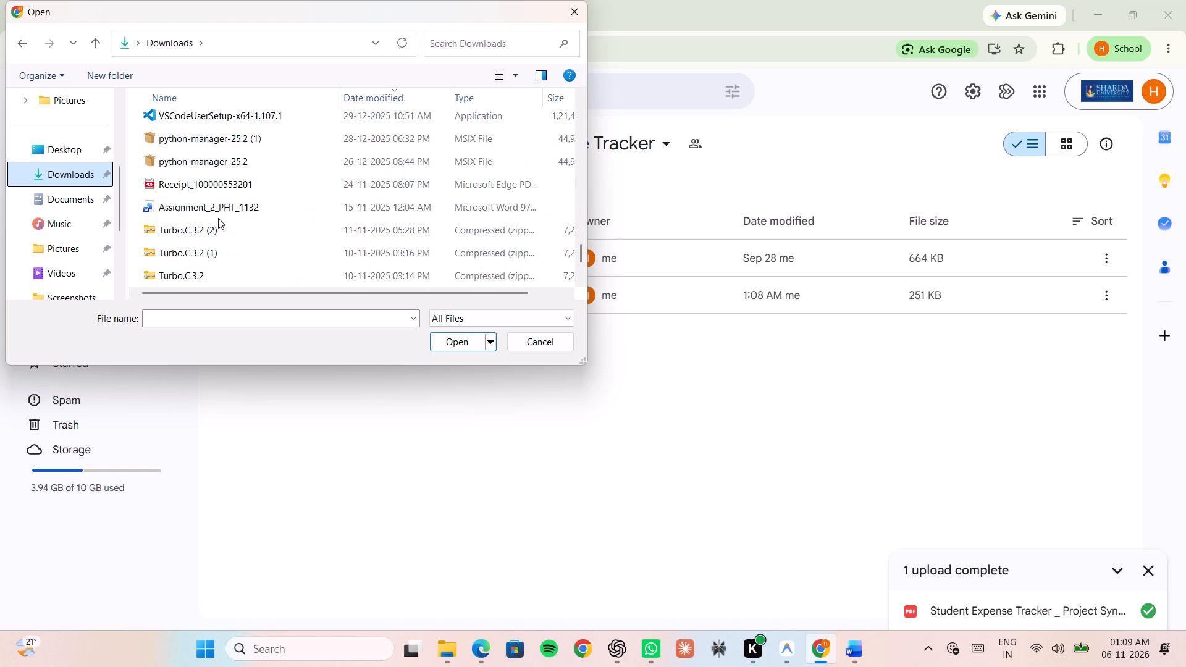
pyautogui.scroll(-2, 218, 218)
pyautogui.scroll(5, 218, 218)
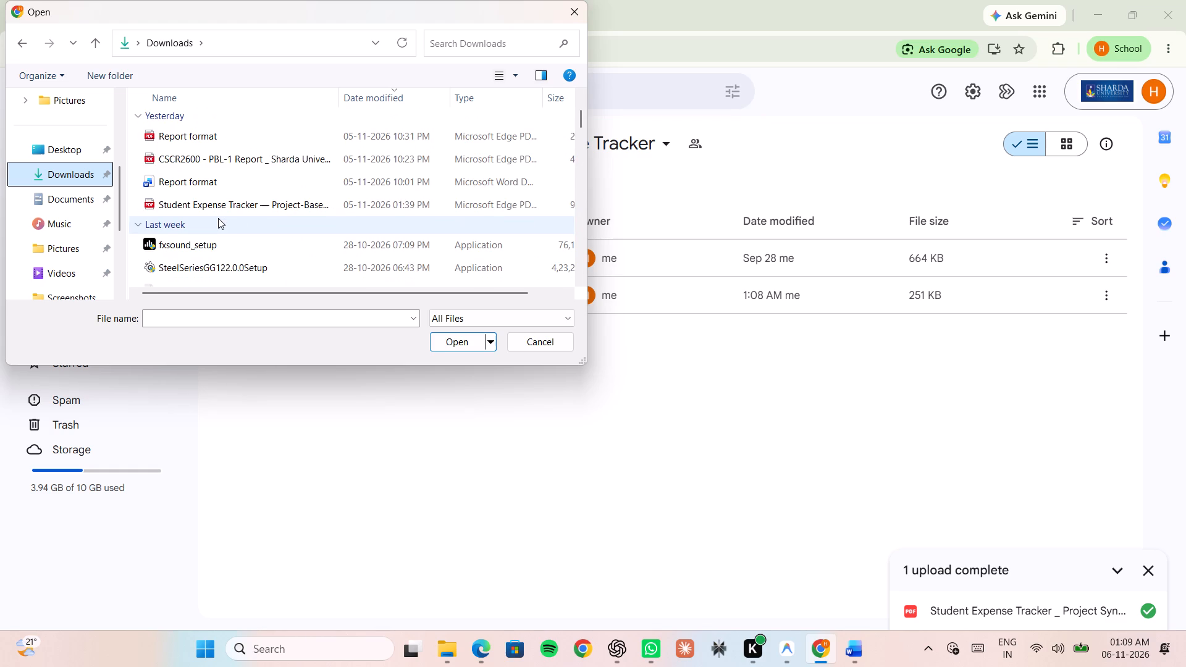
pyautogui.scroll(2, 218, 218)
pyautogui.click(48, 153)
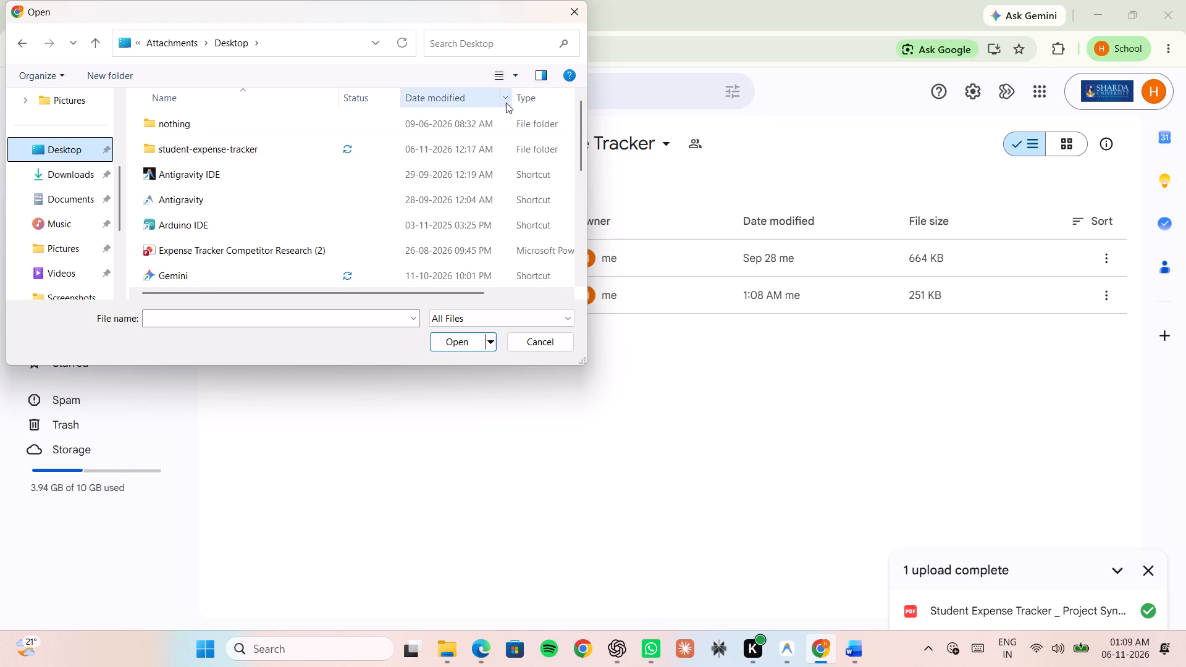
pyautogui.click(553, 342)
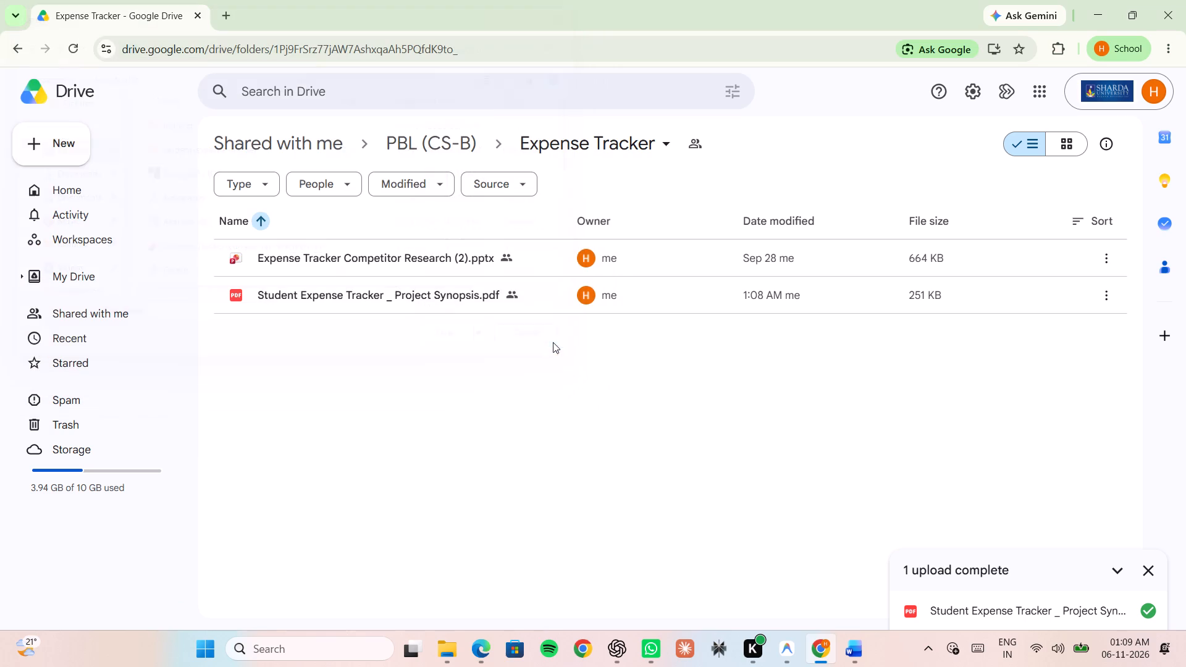